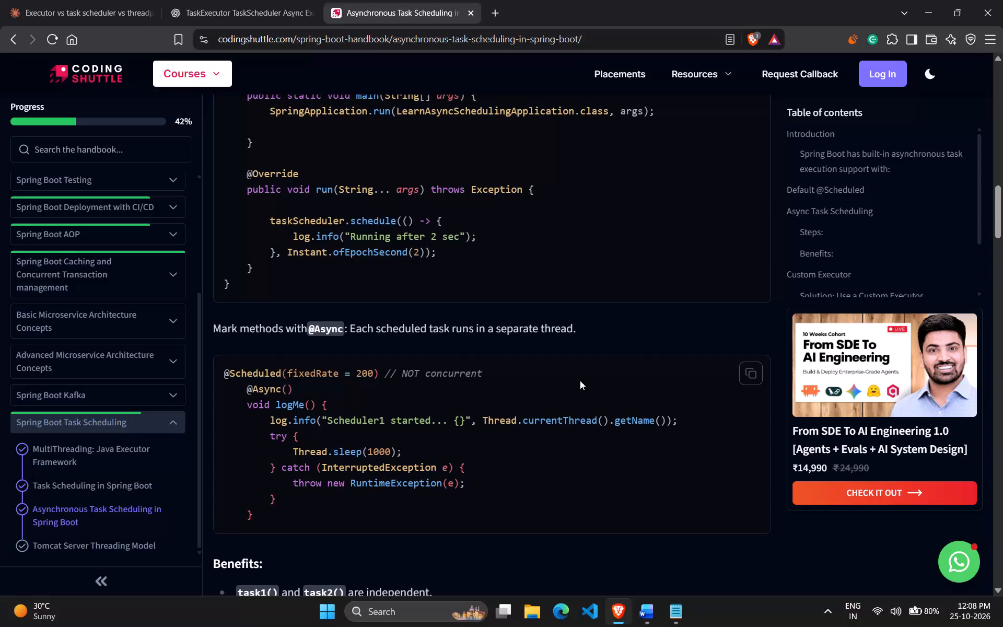
pyautogui.scroll(-3, 580, 380)
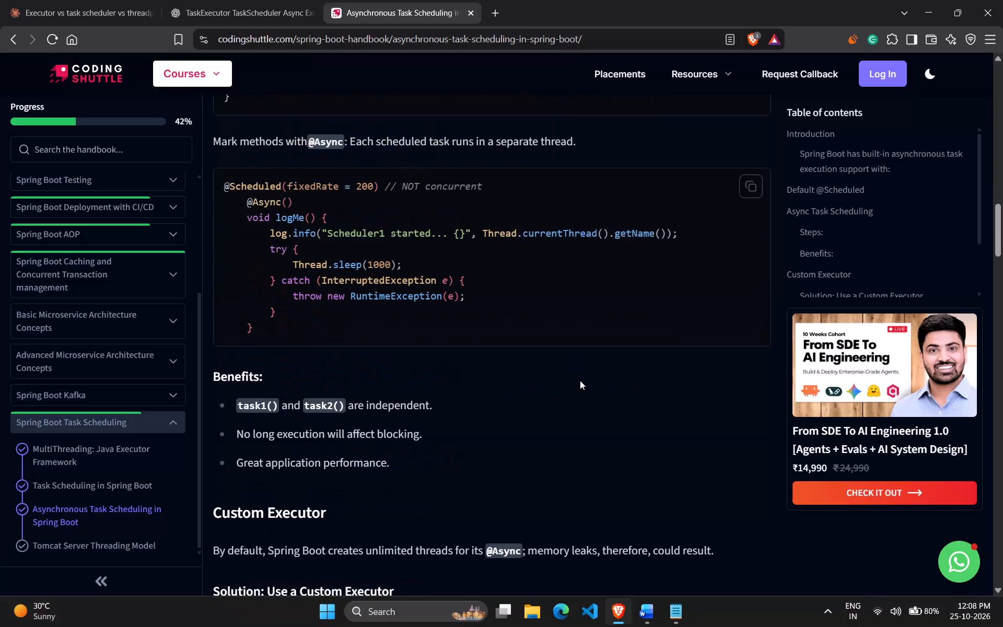
pyautogui.scroll(-7, 580, 380)
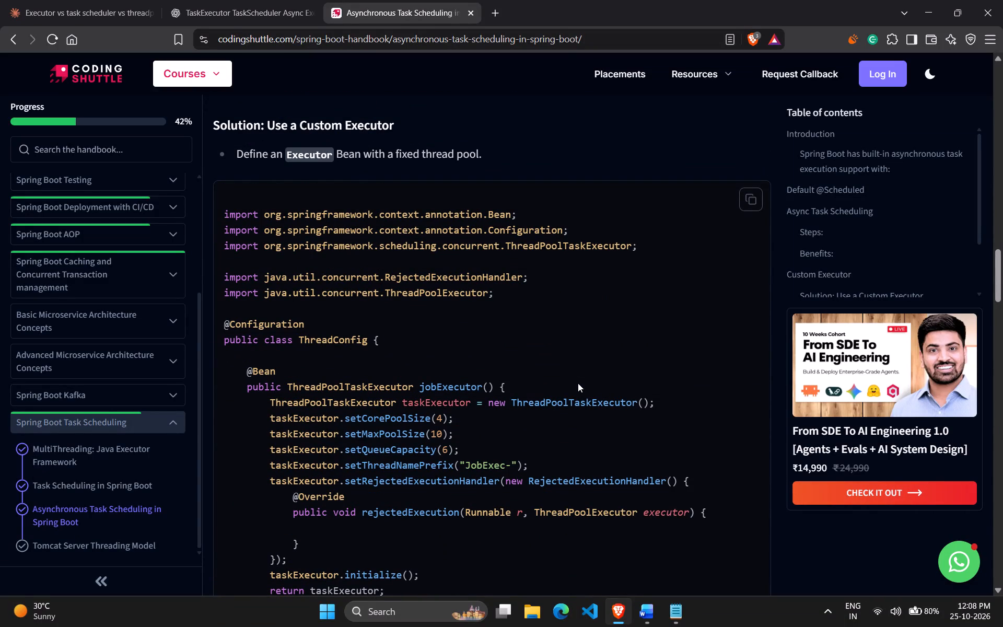
pyautogui.scroll(-3, 578, 383)
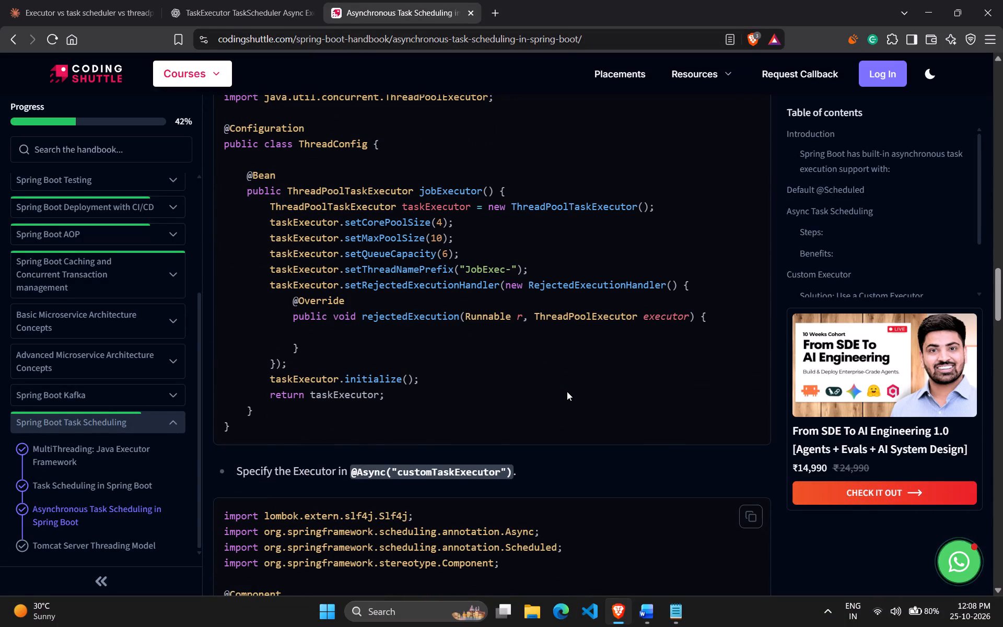
pyautogui.scroll(-3, 567, 391)
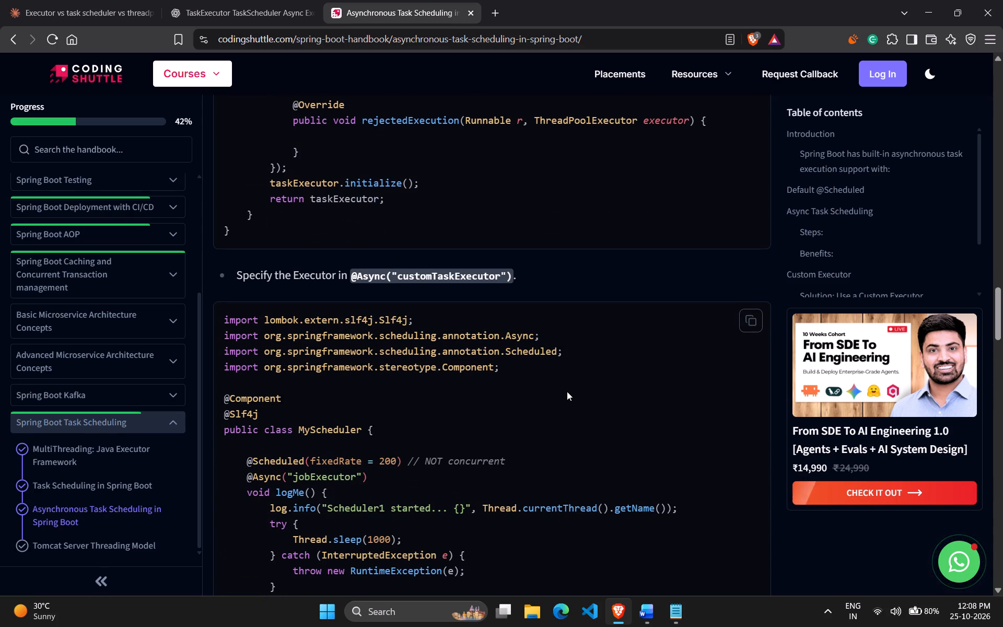
pyautogui.scroll(1, 567, 391)
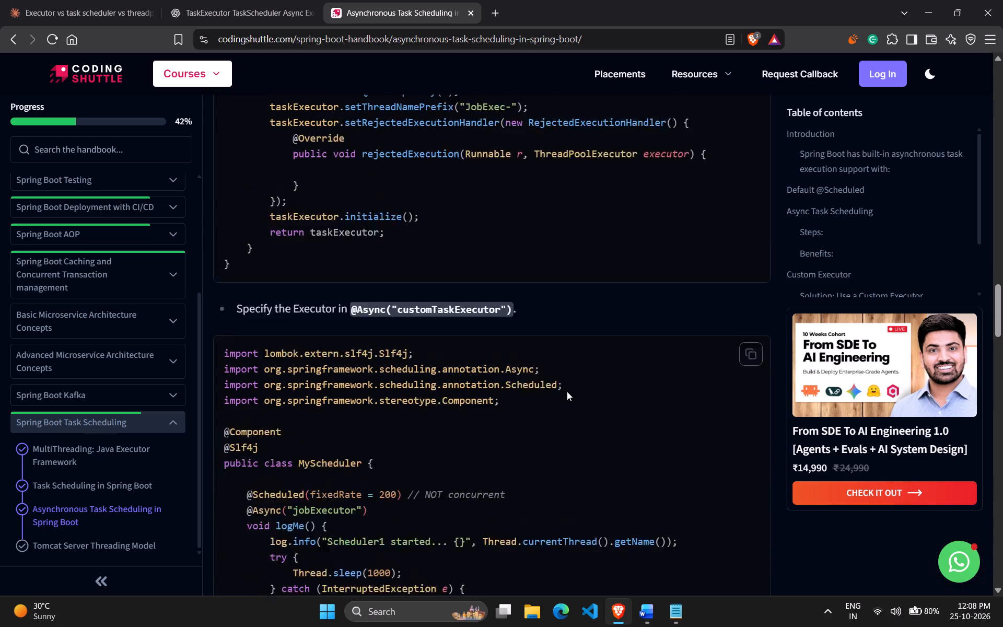
pyautogui.scroll(3, 567, 391)
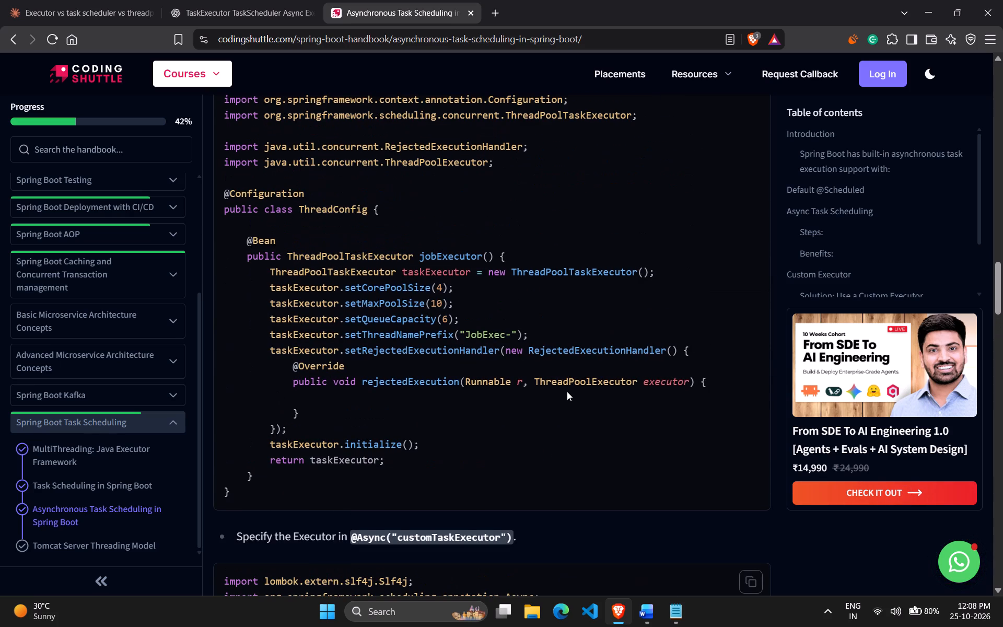
pyautogui.scroll(-3, 567, 391)
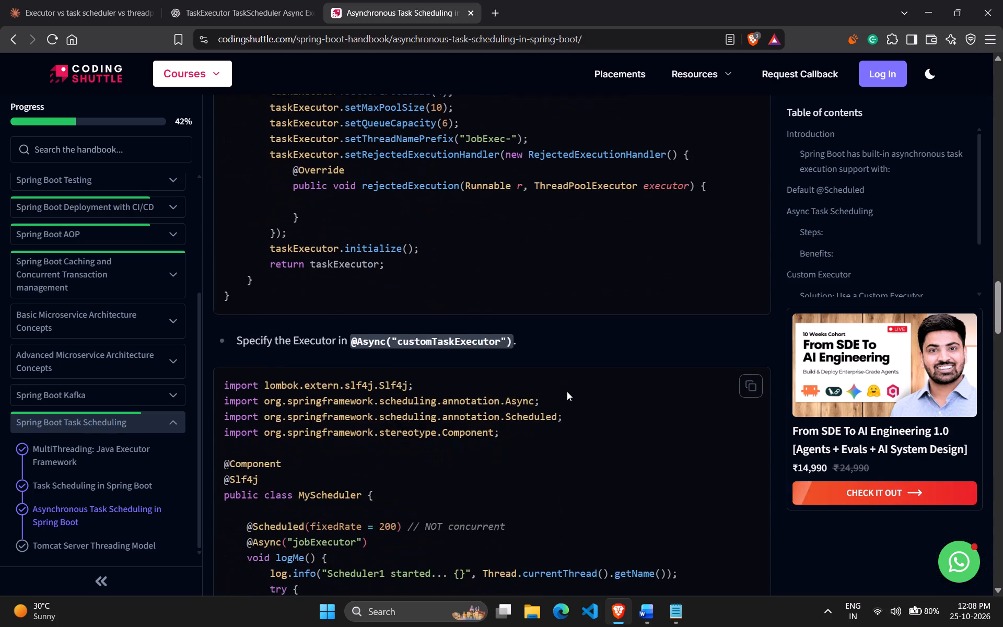
pyautogui.scroll(-3, 567, 391)
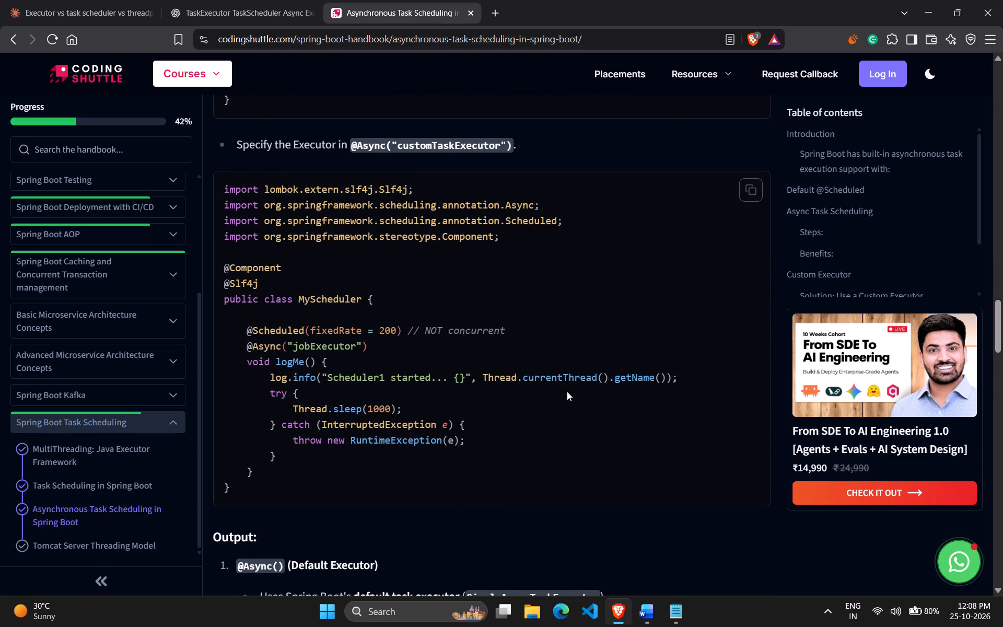
pyautogui.scroll(-17, 567, 391)
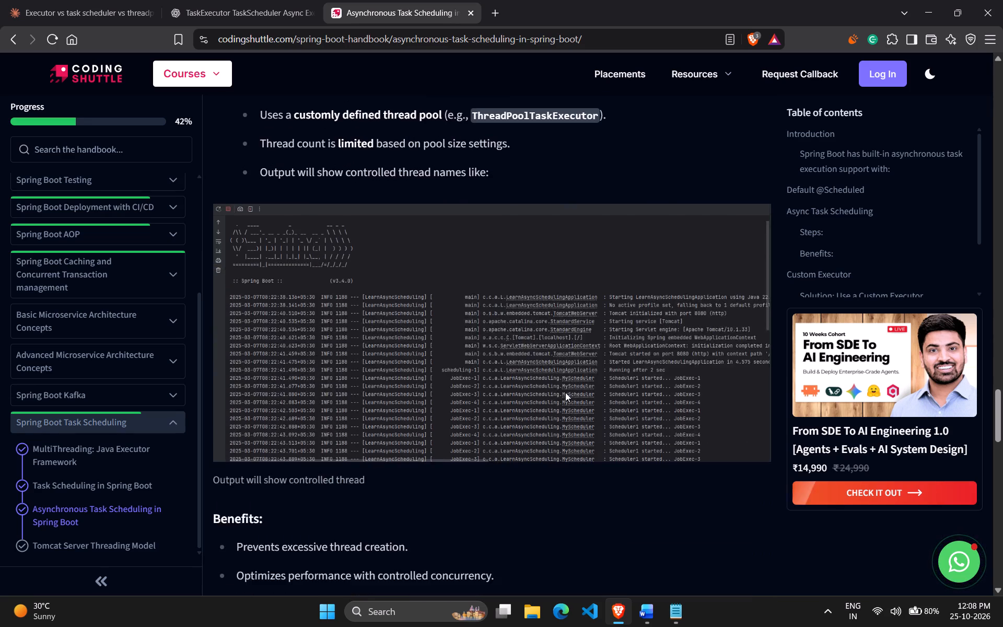
pyautogui.scroll(-8, 565, 392)
pyautogui.scroll(-3, 93, 467)
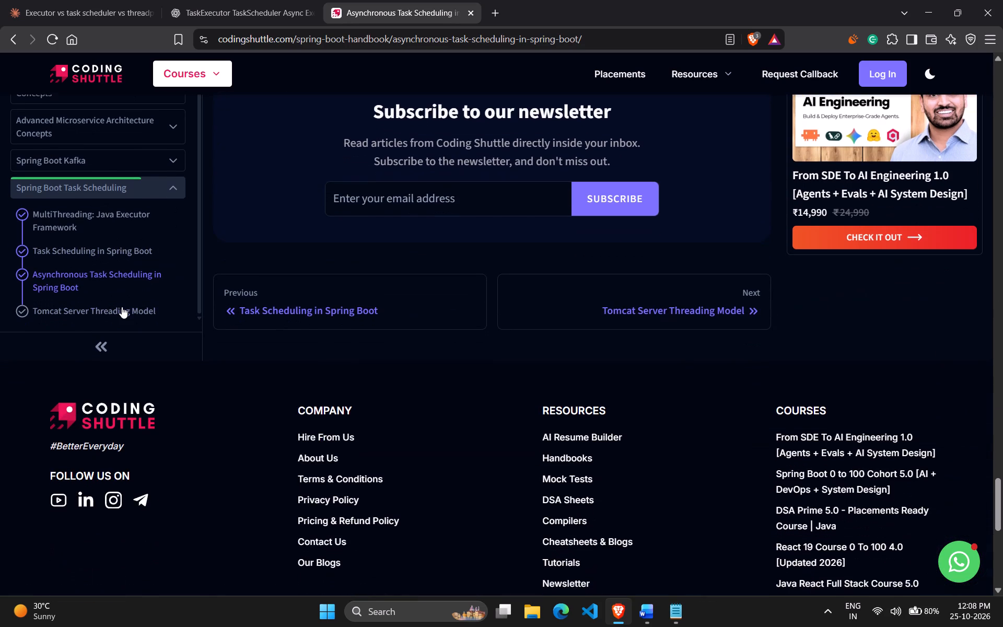
# Open the Tomcat Server Threading Model chapter and examine its code samples and its blocking and async flow diagrams.
pyautogui.click(122, 307)
pyautogui.scroll(-11, 363, 404)
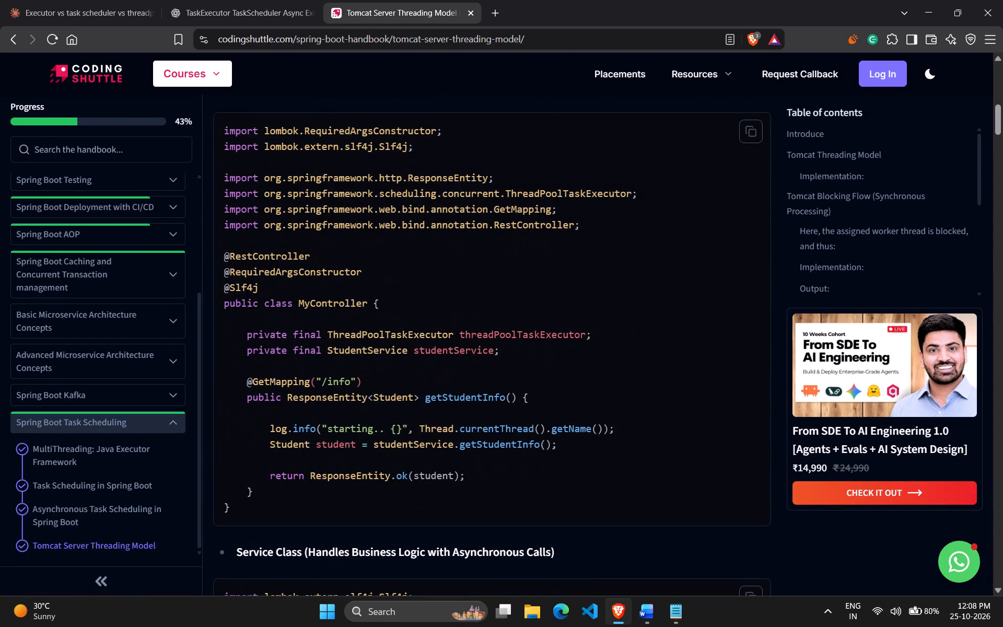
pyautogui.scroll(-20, 365, 403)
pyautogui.scroll(-4, 365, 403)
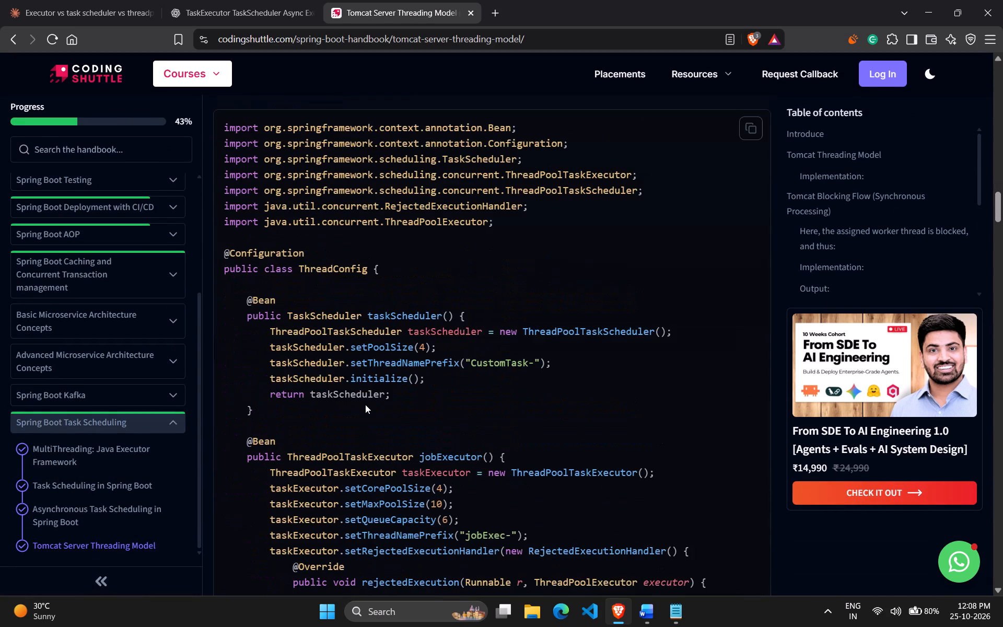
pyautogui.scroll(-16, 365, 405)
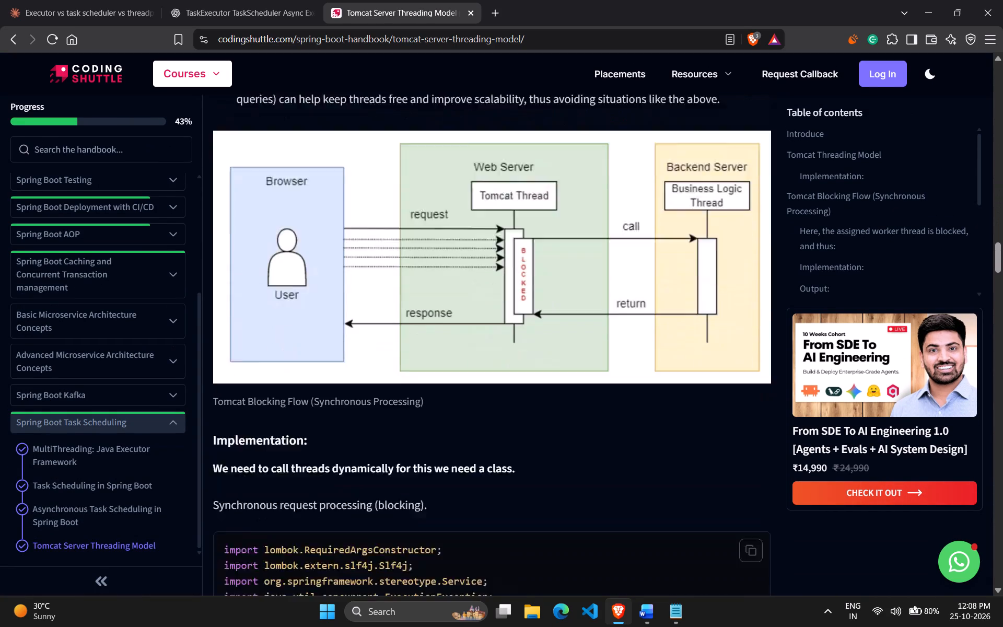
pyautogui.scroll(-20, 354, 405)
pyautogui.scroll(-10, 354, 405)
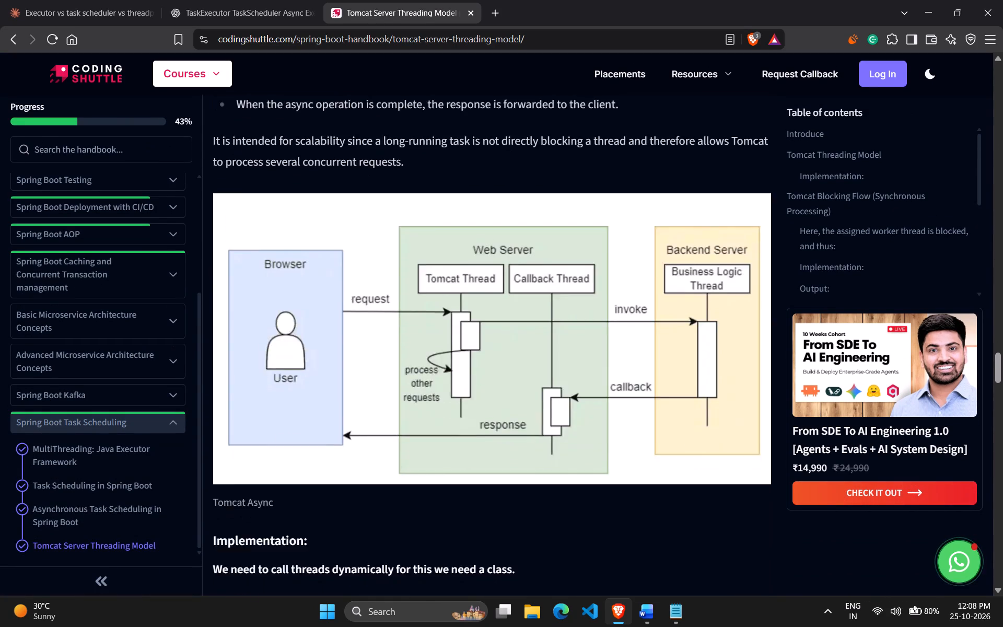
pyautogui.scroll(-10, 348, 426)
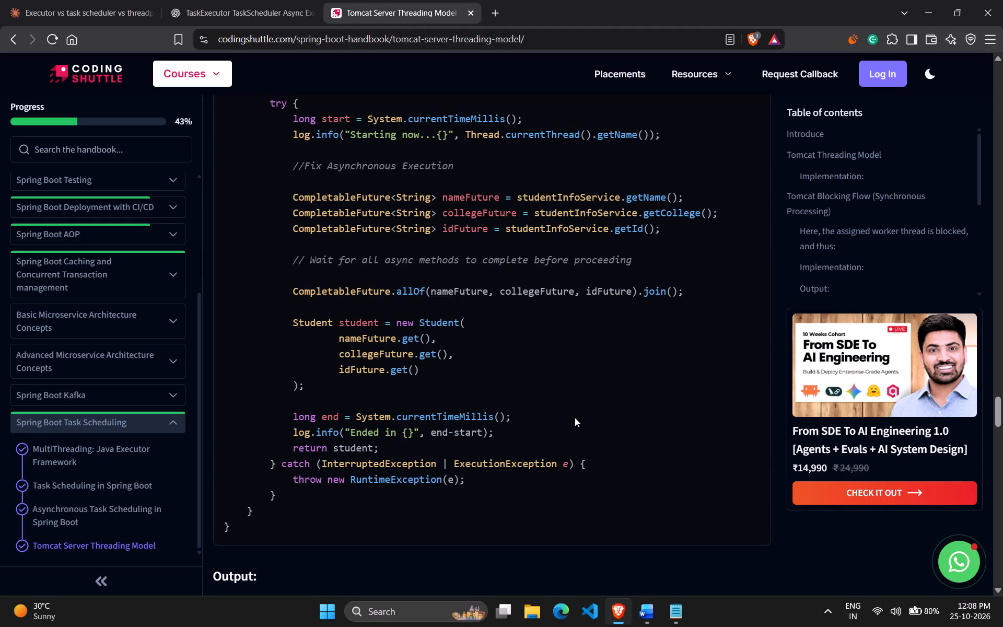
# Switch to the notes document in Word and save it.
pyautogui.click(642, 599)
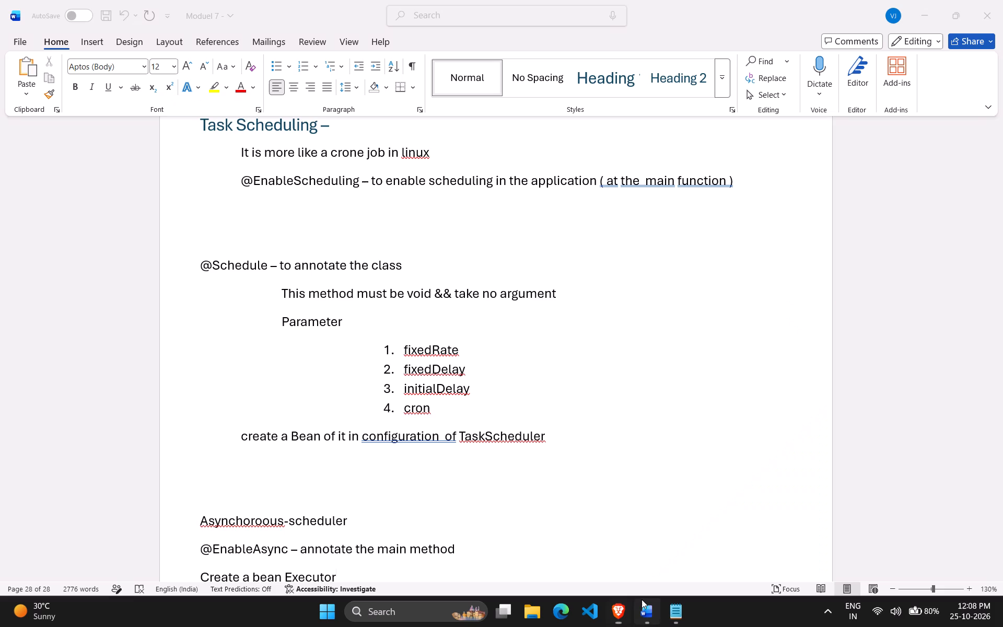
pyautogui.scroll(-13, 561, 509)
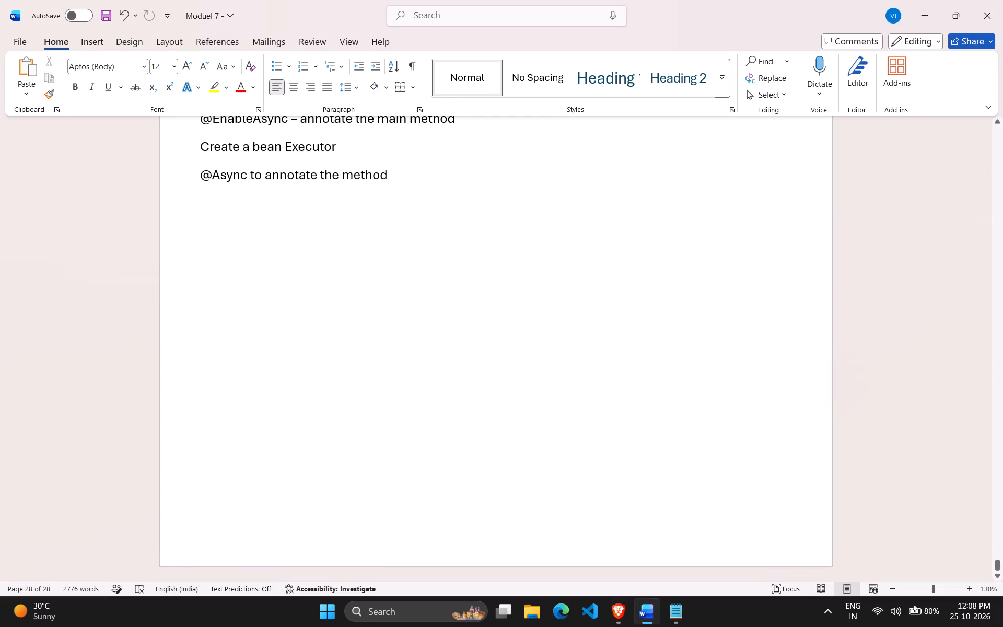
pyautogui.hotkey('ctrl', 's')
pyautogui.click(650, 607)
pyautogui.click(651, 607)
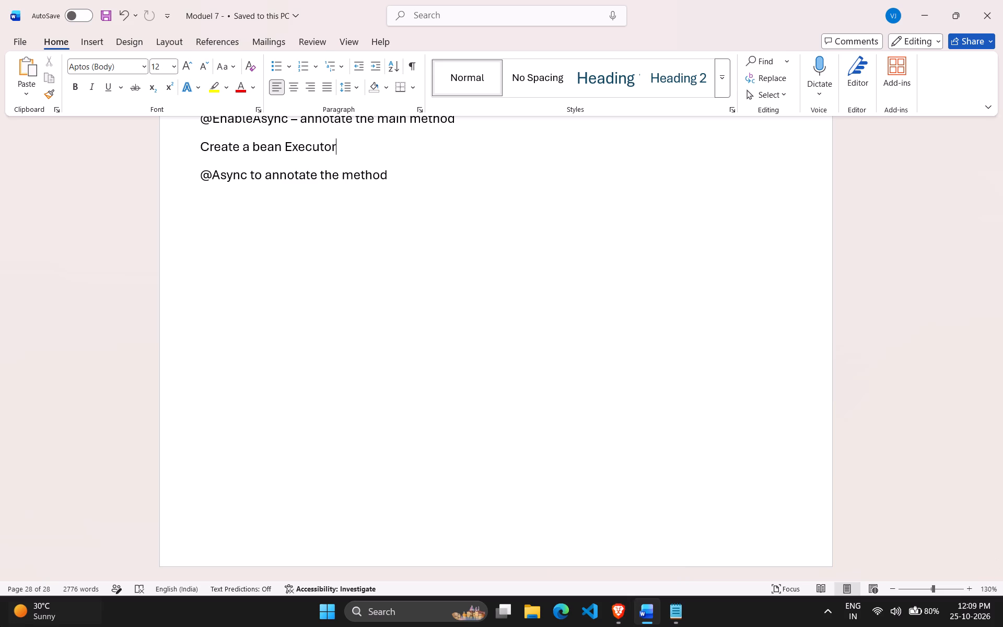
# Open File Explorer and go to the SpringBoot folder inside Practice on the D: drive.
pyautogui.press('super+e')
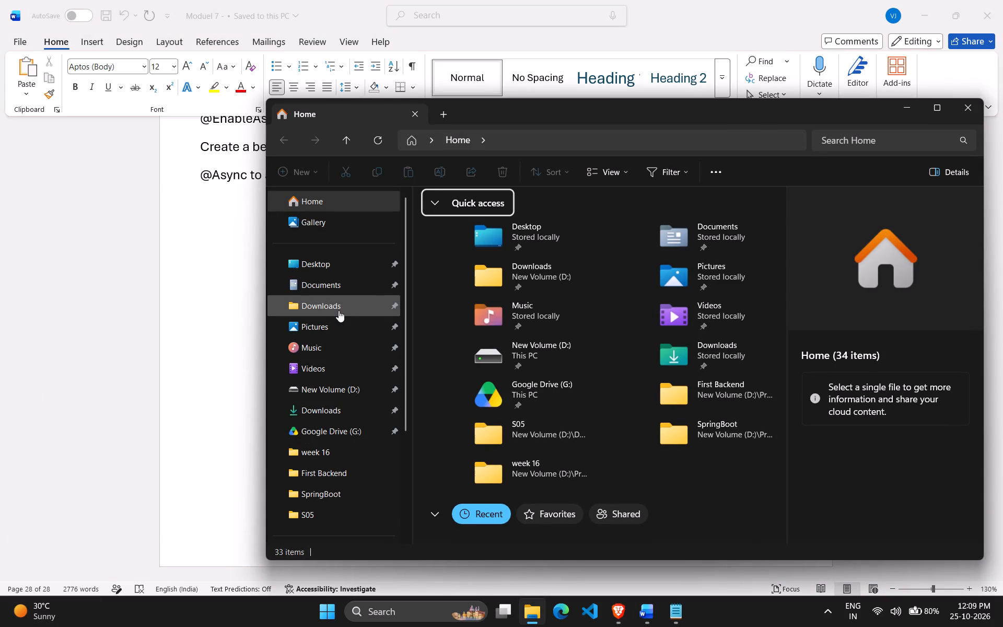
pyautogui.scroll(-6, 335, 531)
pyautogui.click(331, 451)
pyautogui.scroll(-1, 331, 451)
pyautogui.click(331, 450)
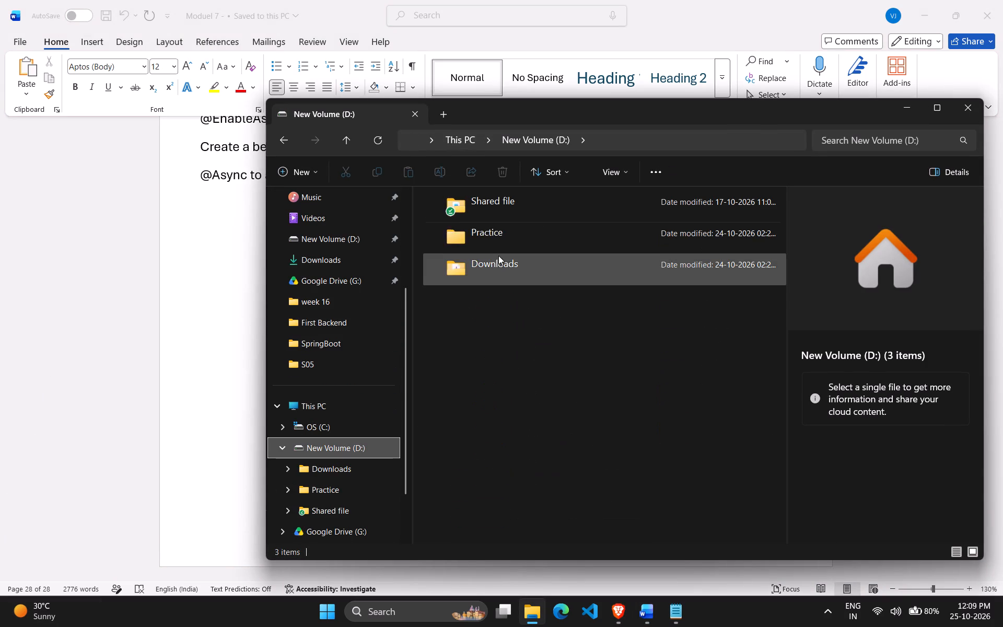
pyautogui.doubleClick(497, 241)
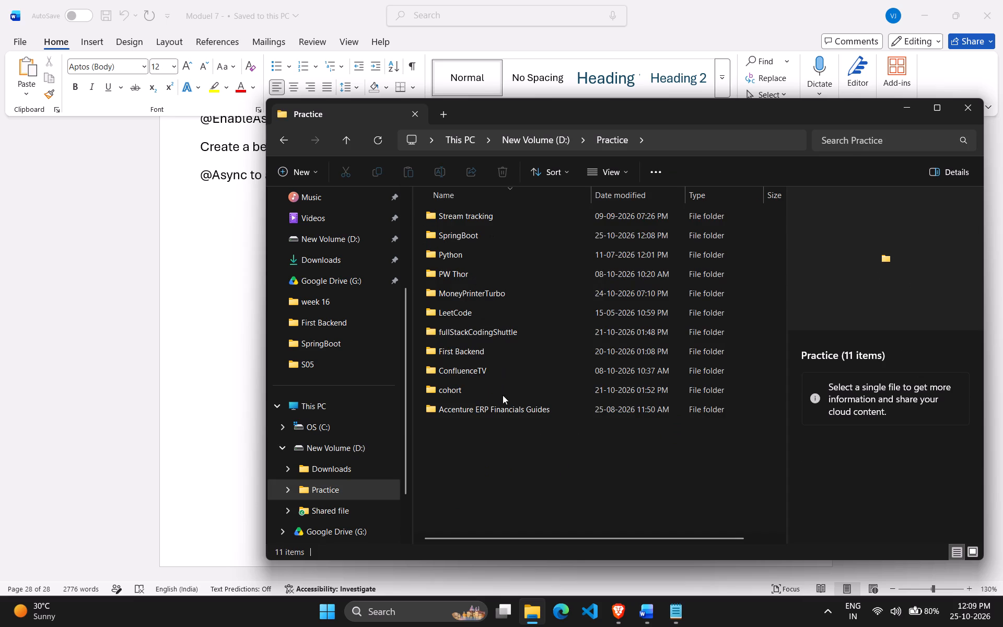
pyautogui.doubleClick(508, 241)
pyautogui.scroll(-2, 496, 437)
pyautogui.scroll(3, 473, 442)
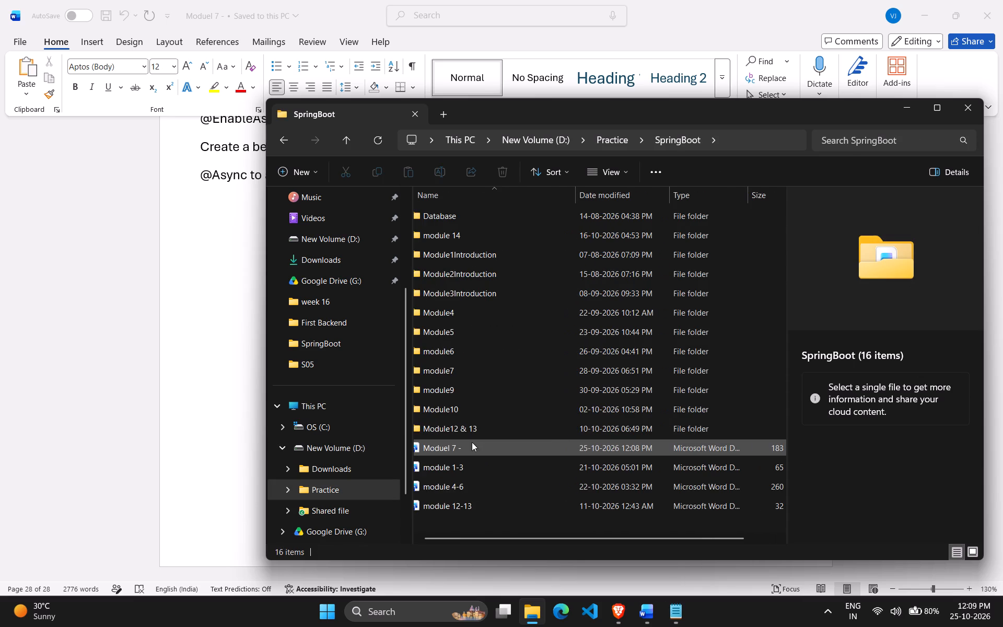
# Try to rename the Word document "Moduel 7 -" as "Moduel 7 -11".
pyautogui.click(486, 448)
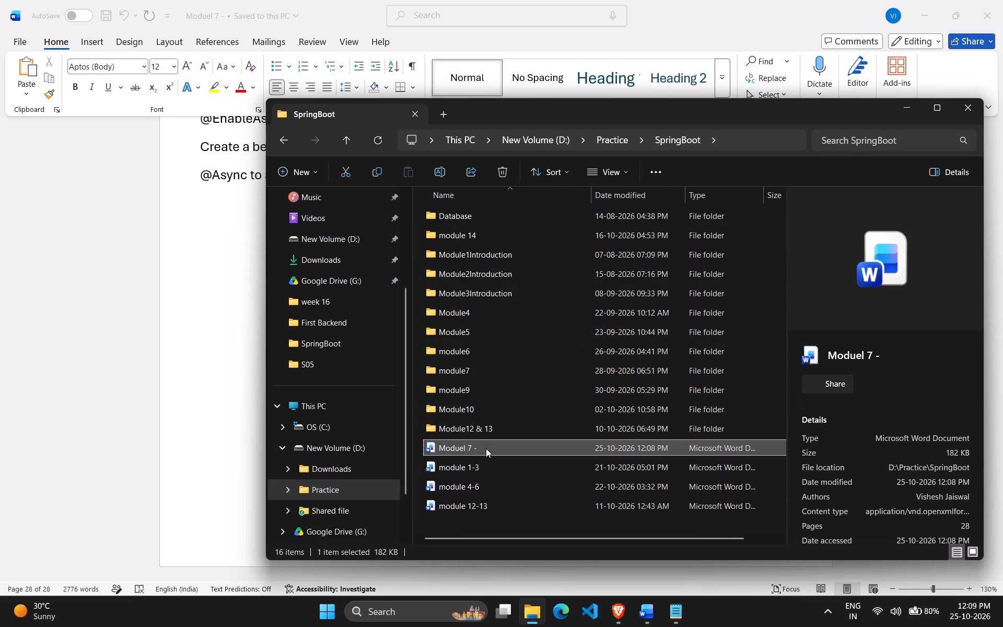
pyautogui.press('F2')
pyautogui.press('Right')
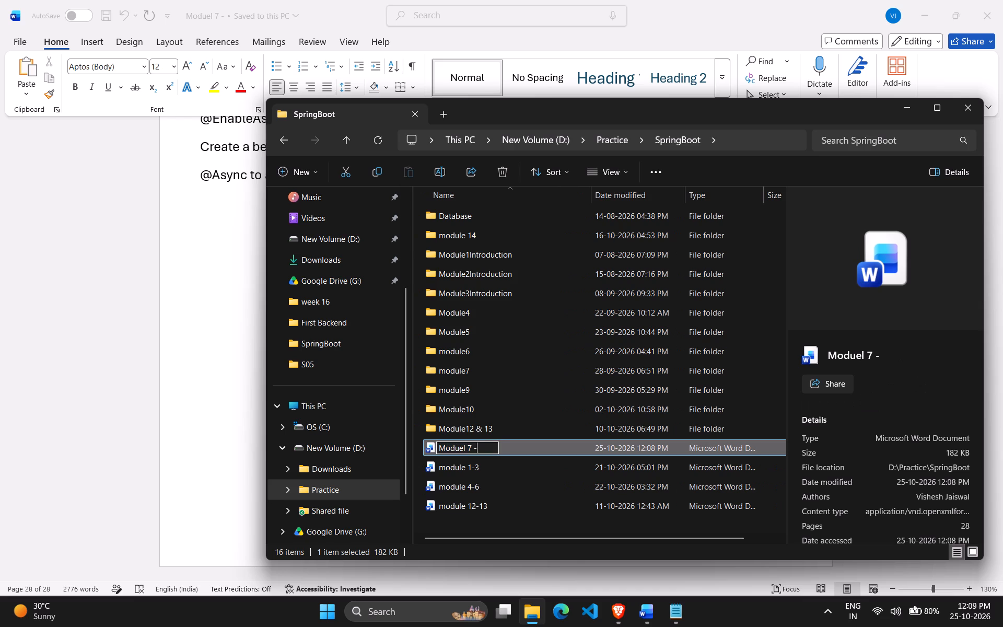
pyautogui.write('11')
pyautogui.press('Return')
# Return to the notes document in Word, save it again and close it.
pyautogui.click(649, 614)
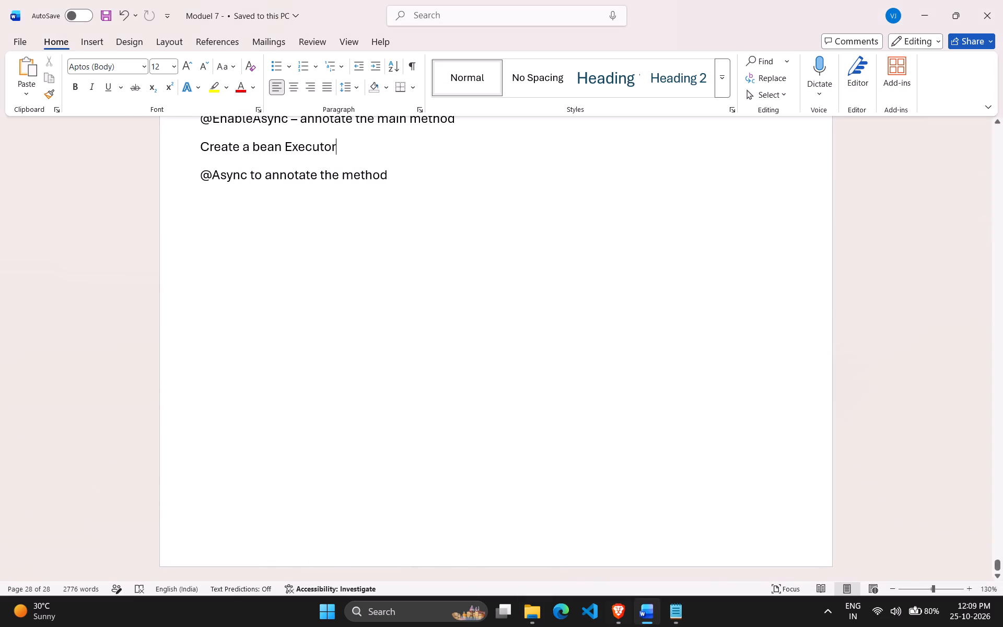
pyautogui.hotkey('ctrl', 's')
pyautogui.keyDown('ctrl'); pyautogui.click(695, 293); pyautogui.keyUp('ctrl')
pyautogui.hotkey('ctrl', 's')
pyautogui.click(991, 0)
pyautogui.hotkey('alt', 'Tab')
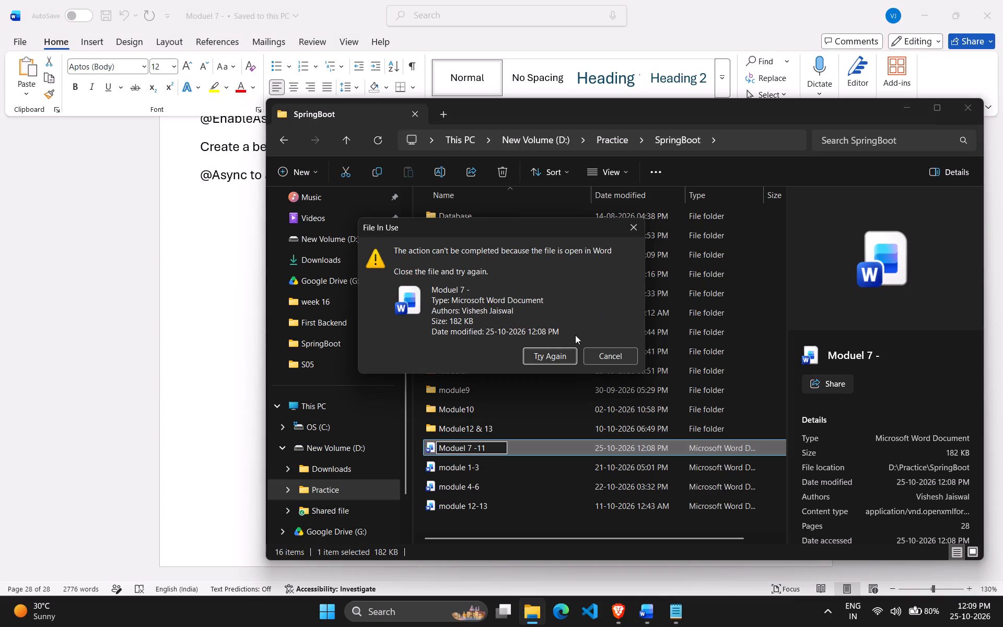
pyautogui.hotkey('alt', 'Tab')
pyautogui.click(969, 27)
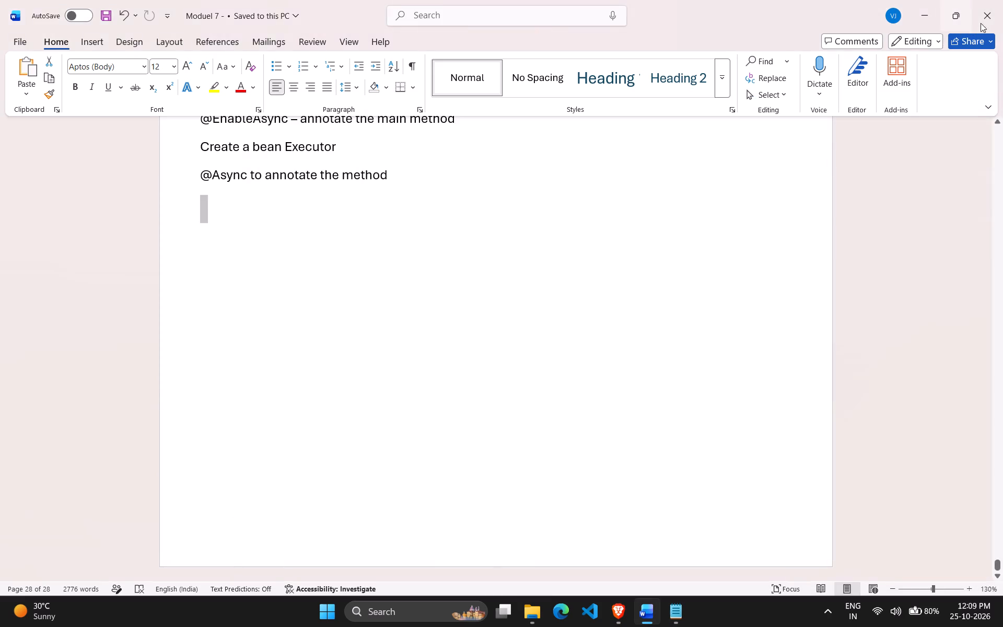
pyautogui.click(861, 157)
# Go back to File Explorer and retry the pending rename to "Moduel 7 -11".
pyautogui.hotkey('alt', 'Tab')
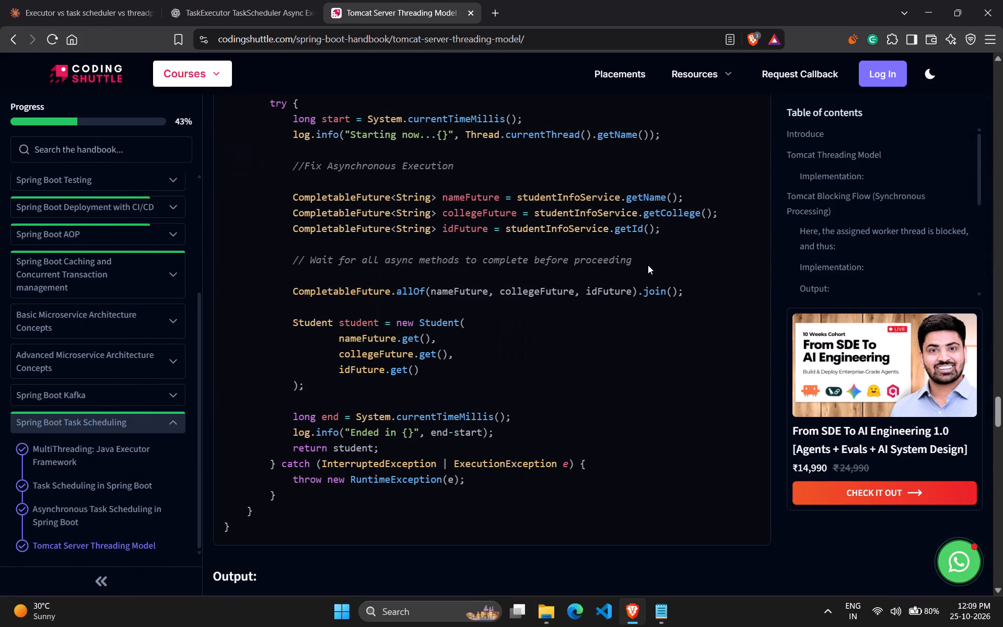
pyautogui.hotkey('alt', 'Tab')
pyautogui.click(533, 350)
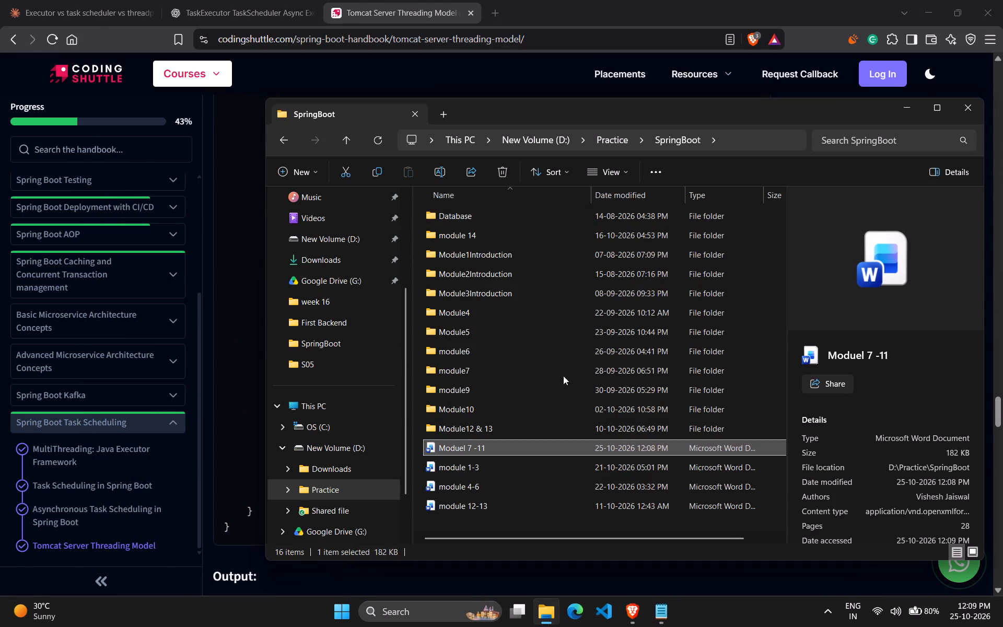
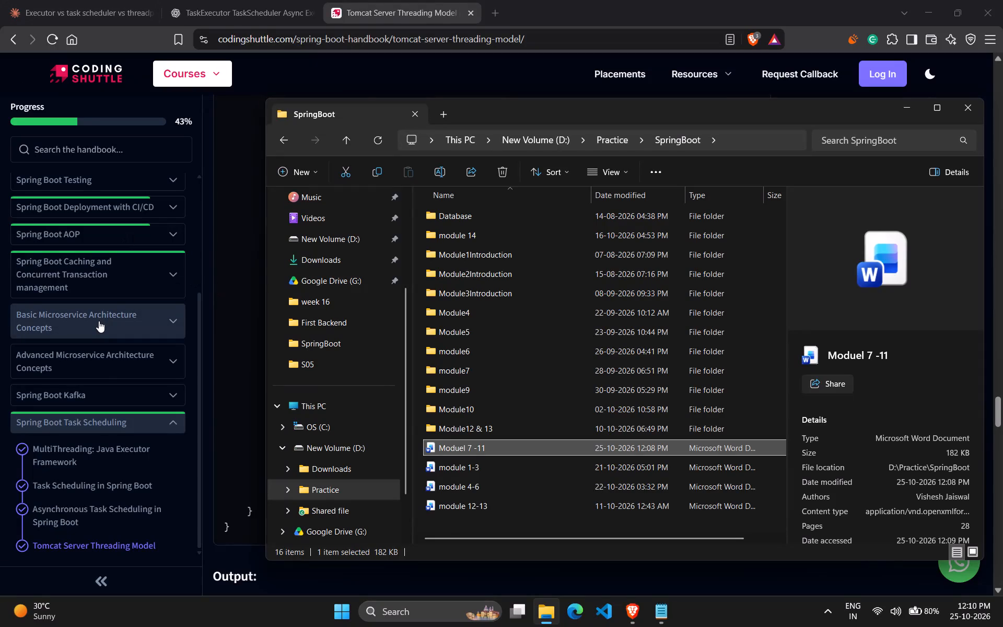
# Open the microservice architecture introduction under Basic Microservice Architecture Concepts in the browser handbook and skim it through to the conclusion.
pyautogui.click(99, 321)
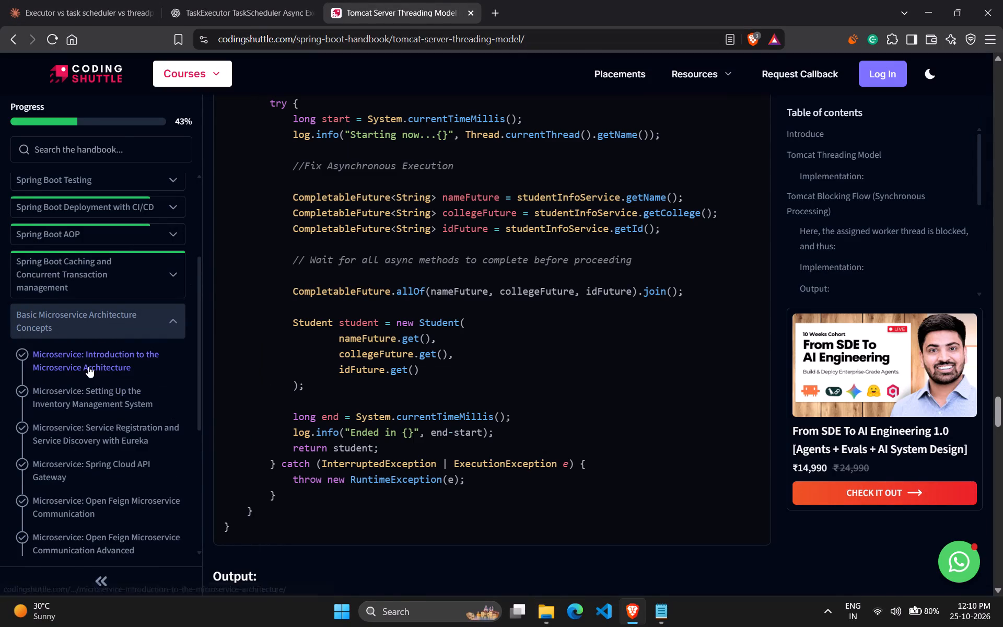
pyautogui.click(88, 366)
pyautogui.scroll(-14, 365, 354)
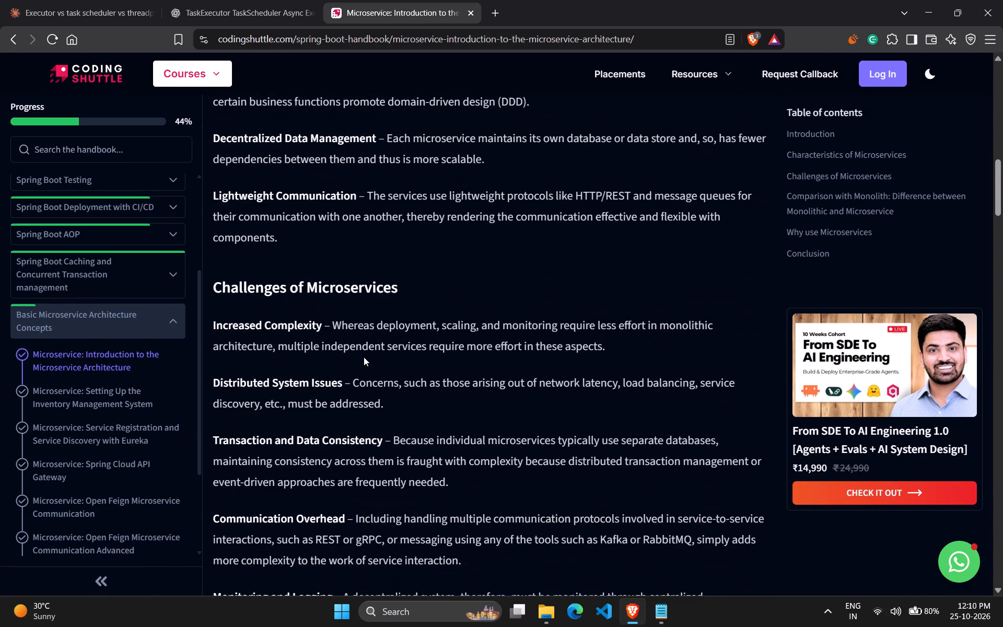
pyautogui.scroll(-14, 364, 357)
pyautogui.scroll(-14, 363, 359)
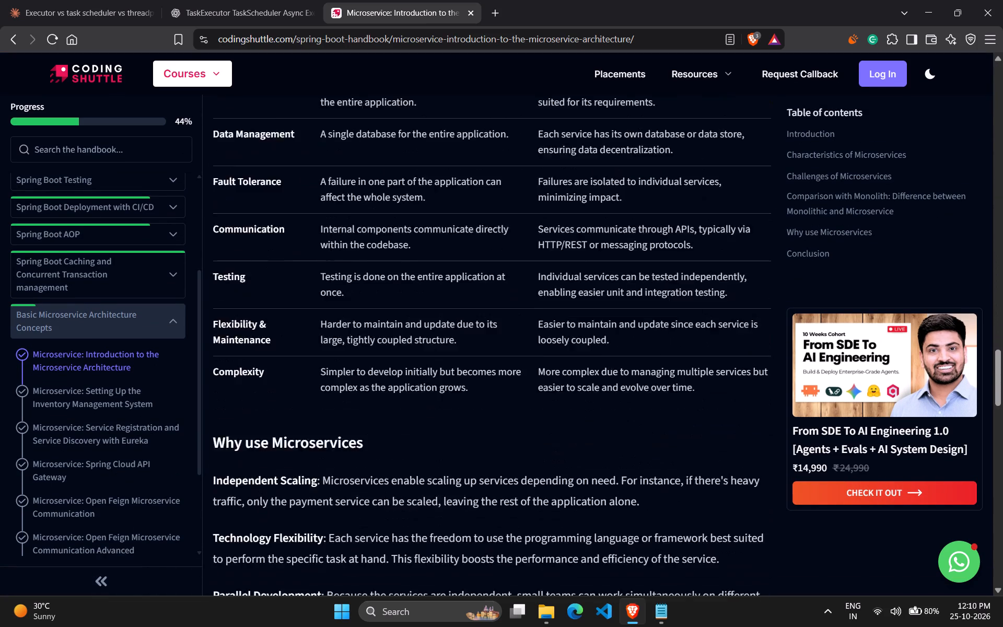
pyautogui.scroll(-20, 363, 359)
pyautogui.scroll(-5, 363, 359)
pyautogui.scroll(19, 345, 361)
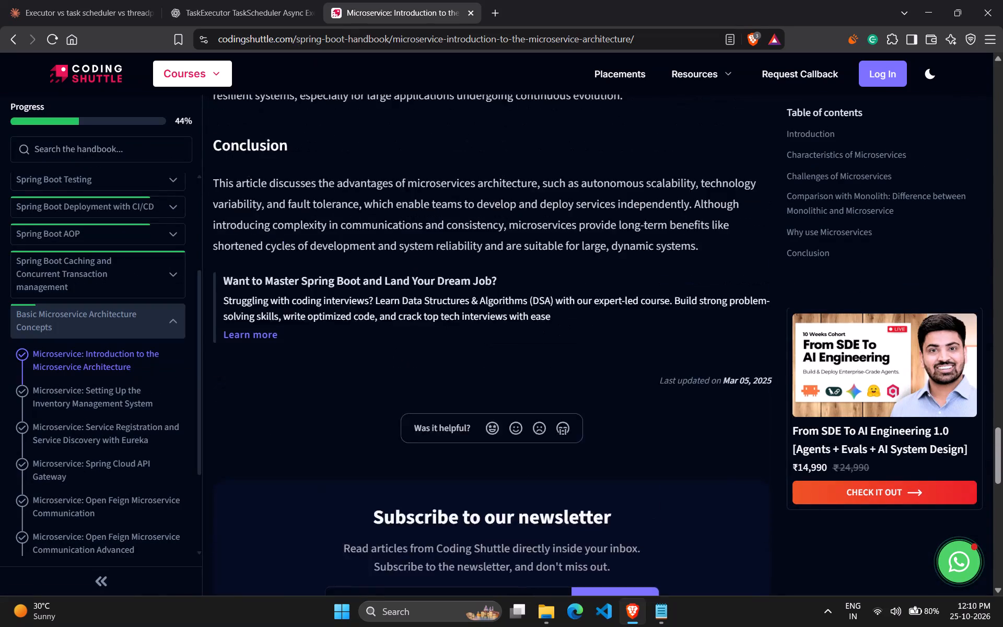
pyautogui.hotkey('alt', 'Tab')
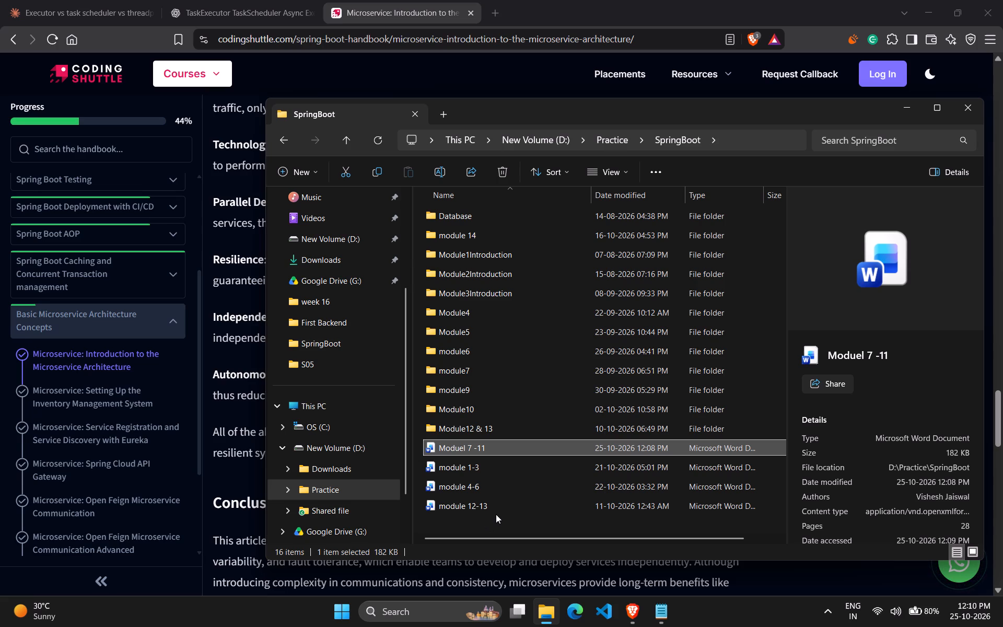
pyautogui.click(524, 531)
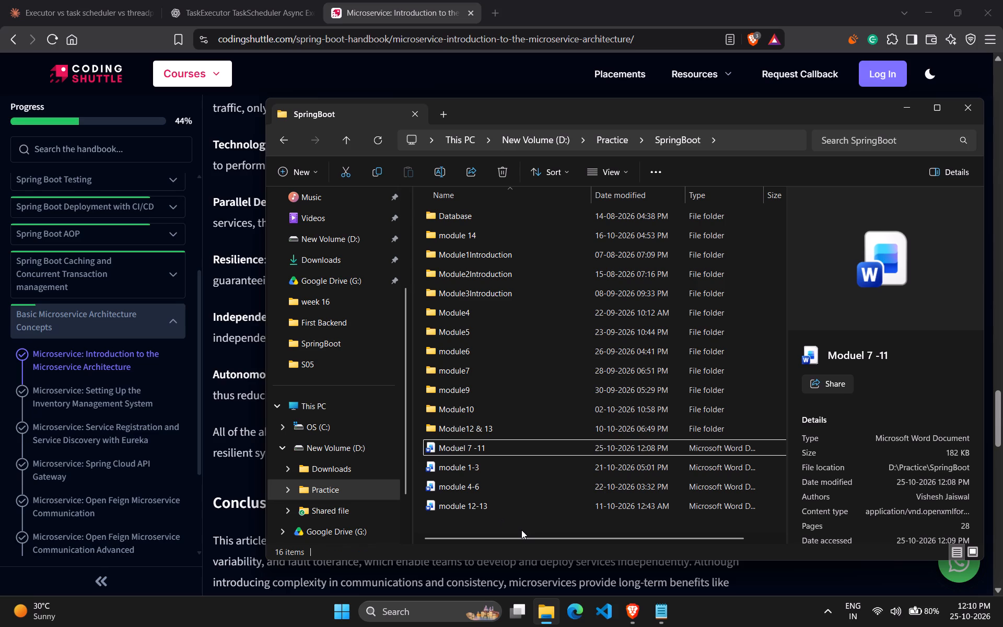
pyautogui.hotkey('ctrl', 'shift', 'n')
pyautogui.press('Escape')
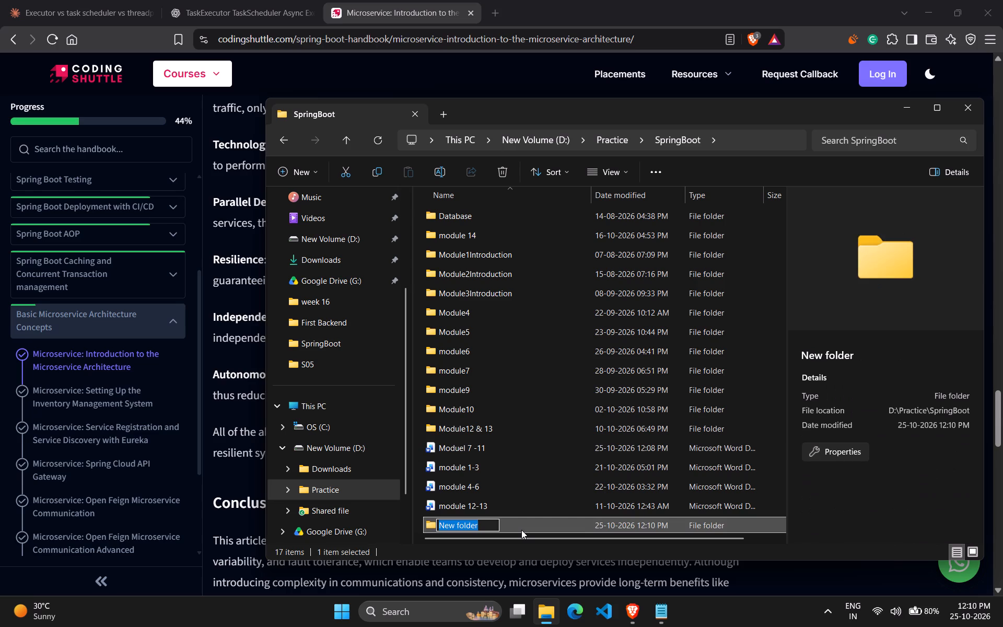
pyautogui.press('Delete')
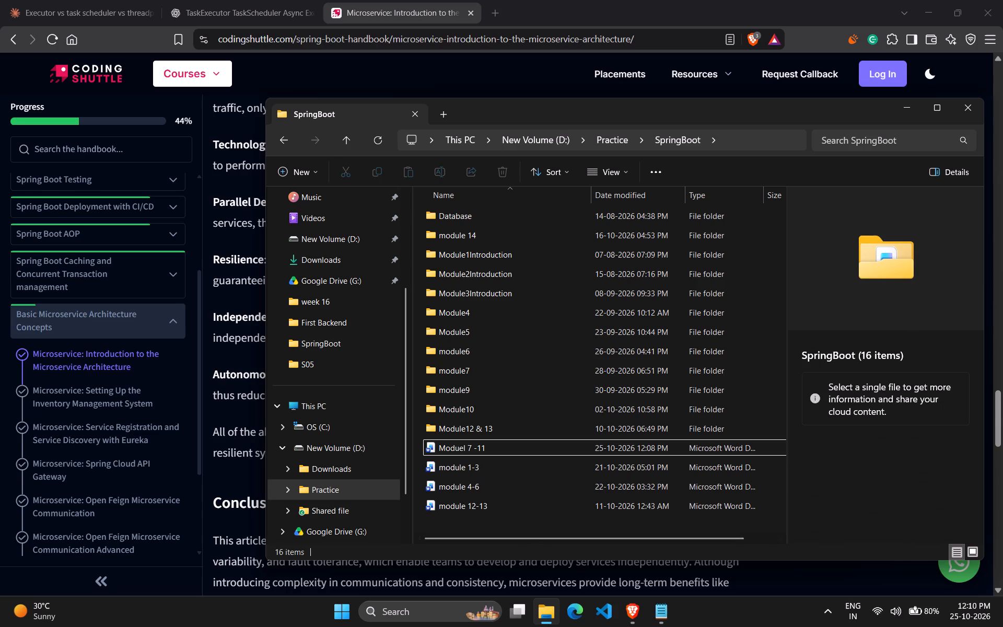
# Search for Word, launch it and switch to a blank document.
pyautogui.write('win')
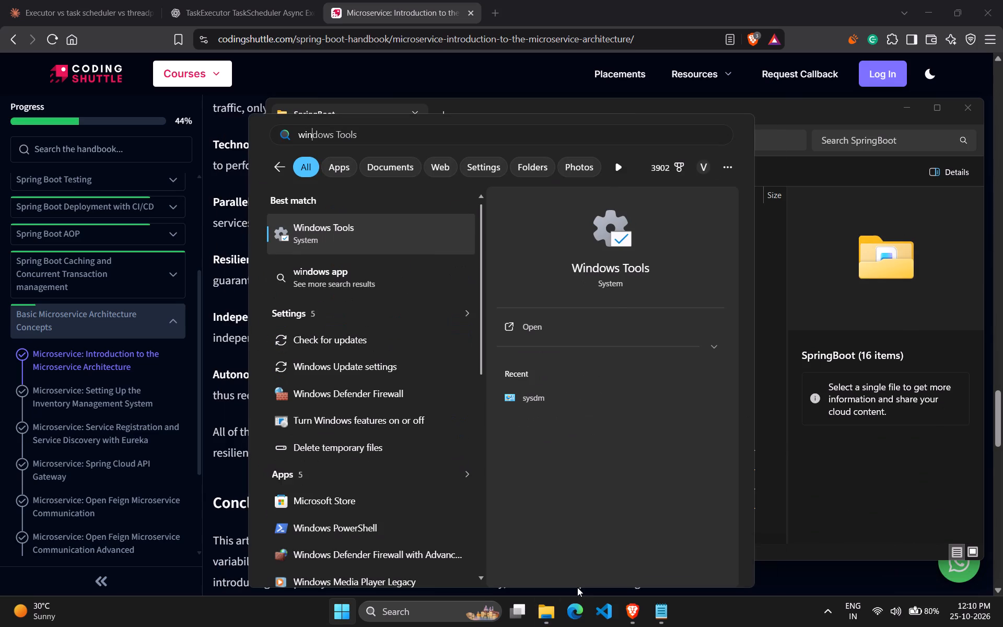
pyautogui.hotkey('ctrl', 'BackSpace')
pyautogui.write('wo')
pyautogui.press('Return')
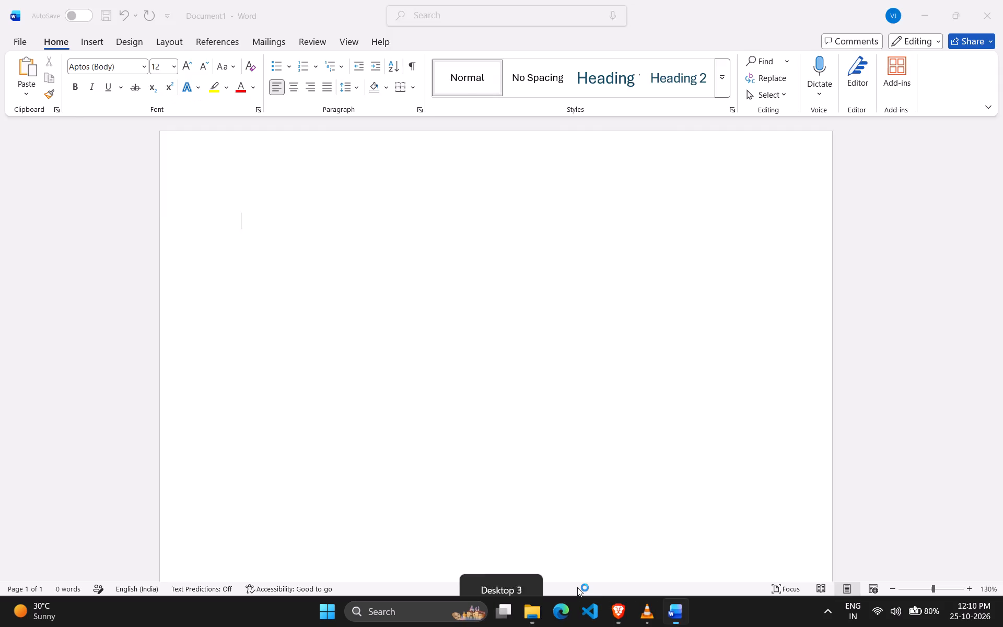
pyautogui.click(118, 148)
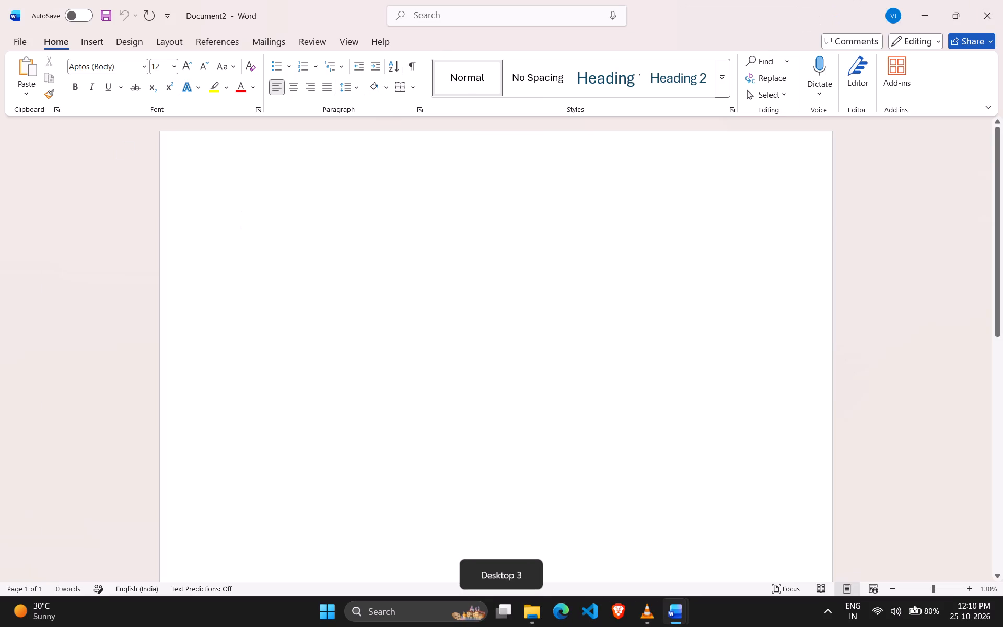
# Start saving the blank document and enter "Module 15 -" as its file name.
pyautogui.hotkey('ctrl', 's')
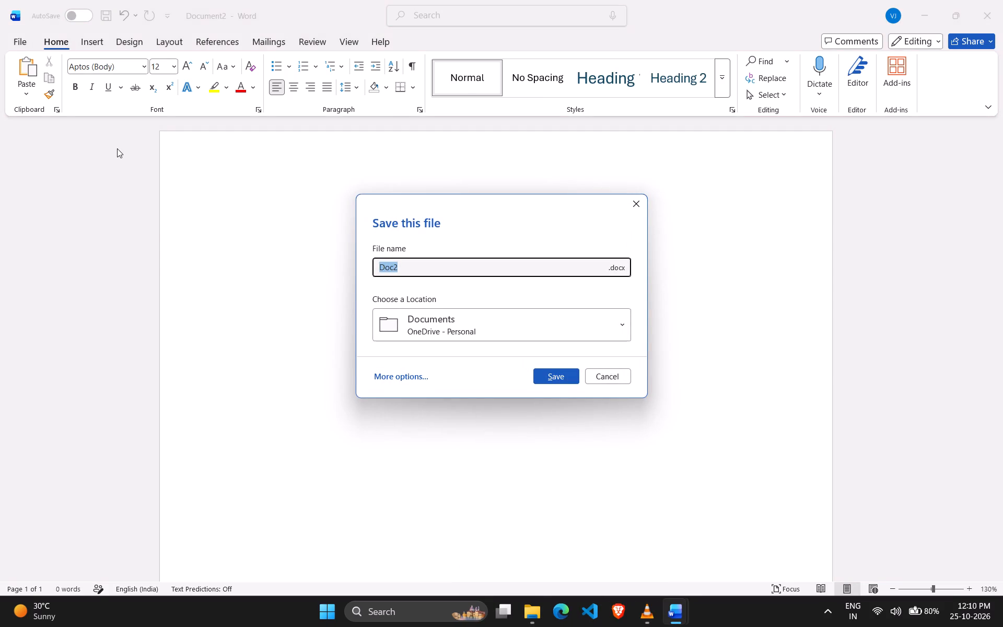
pyautogui.write('mo')
pyautogui.press('BackSpace')
pyautogui.press('BackSpace')
pyautogui.press('BackSpace')
pyautogui.hotkey('shift', 'd')
pyautogui.press('BackSpace')
pyautogui.write('Module 15 -')
# Choose the SpringBoot folder in D: » Practice as the location and save the document there.
pyautogui.press('Tab')
pyautogui.press('Tab')
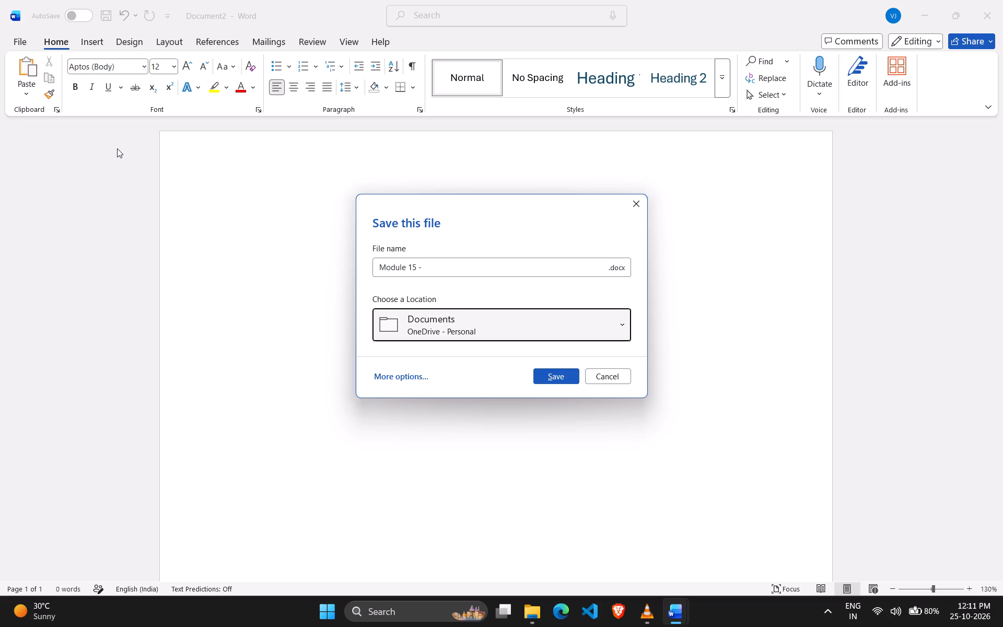
pyautogui.press('Down')
pyautogui.press('Down')
pyautogui.press('Up')
pyautogui.press('Up')
pyautogui.press('Up')
pyautogui.press('space')
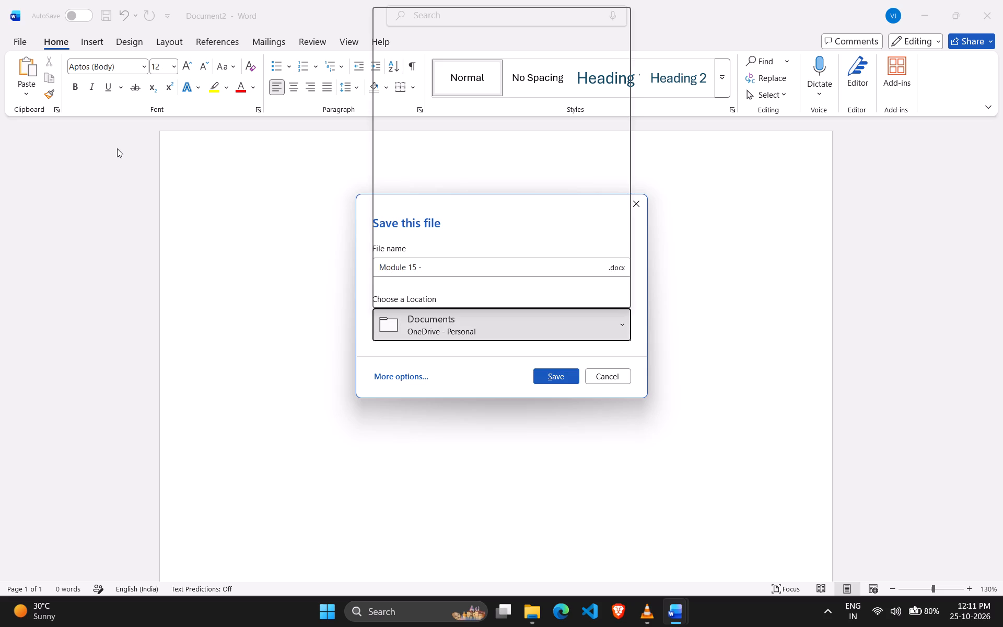
pyautogui.press('Down')
pyautogui.press('Down')
pyautogui.press('Down')
pyautogui.press('Up')
pyautogui.press('Return')
pyautogui.press('Tab')
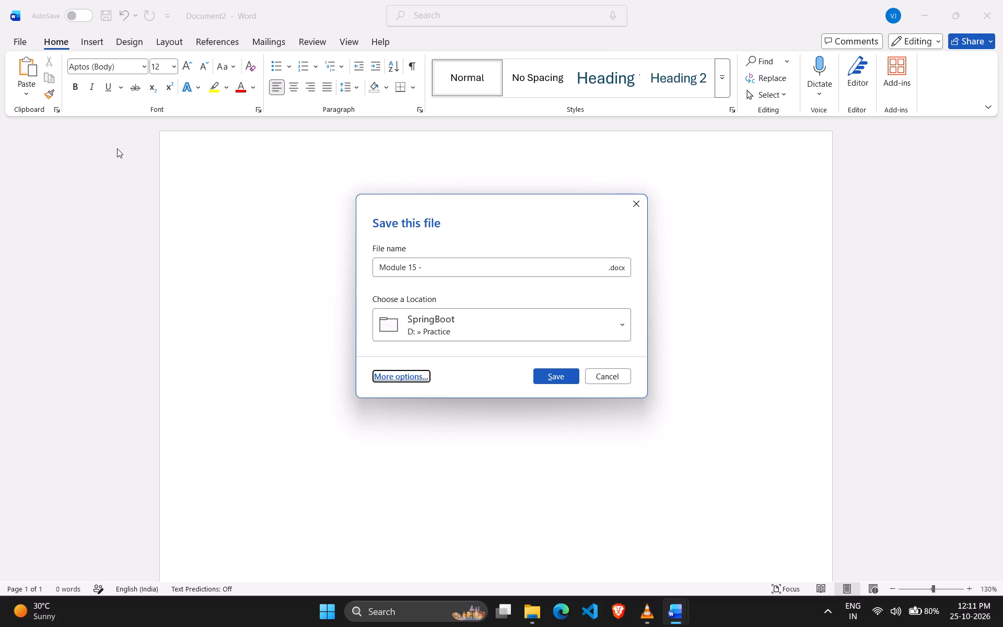
pyautogui.press('Tab')
pyautogui.press('Return')
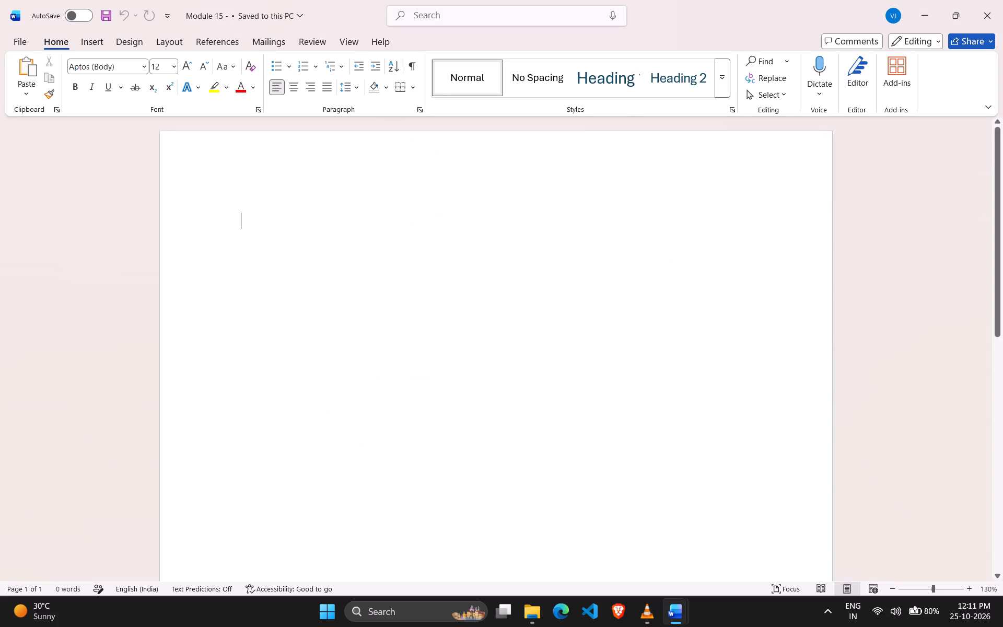
# Set the document's page margins to Narrow.
pyautogui.click(91, 47)
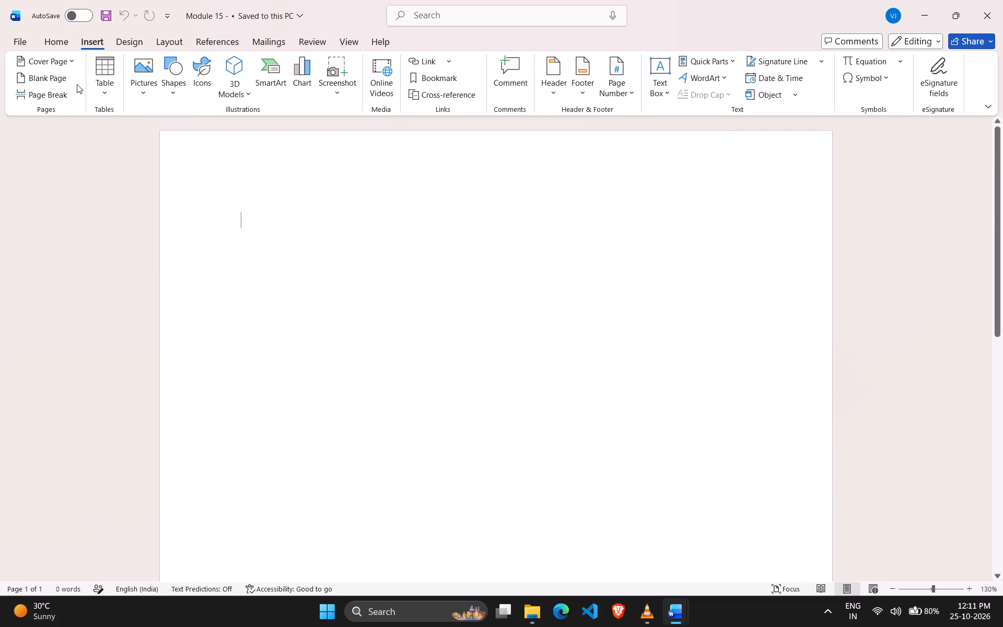
pyautogui.click(118, 40)
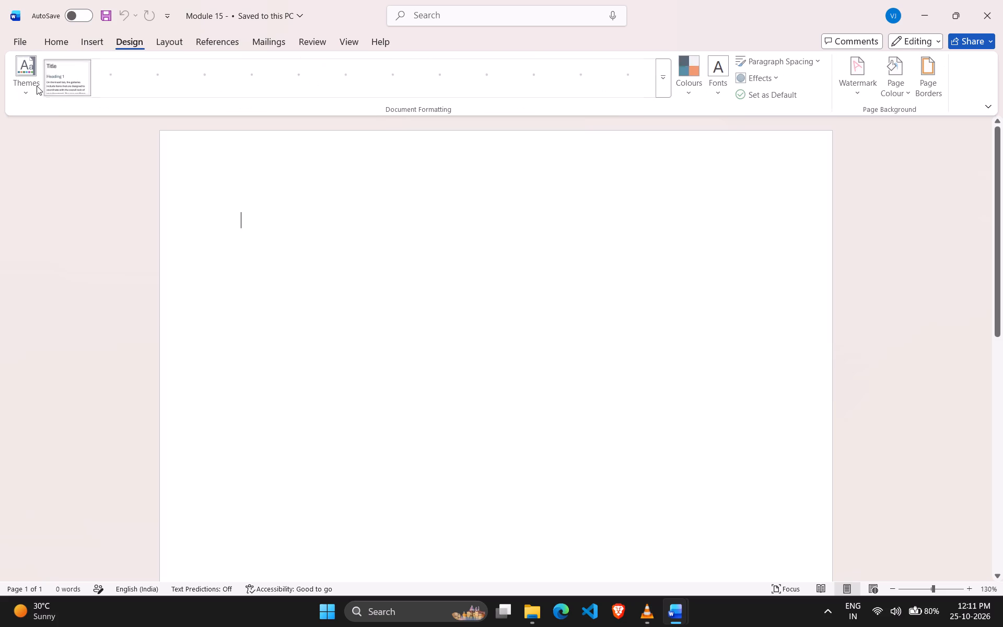
pyautogui.click(144, 41)
pyautogui.click(160, 41)
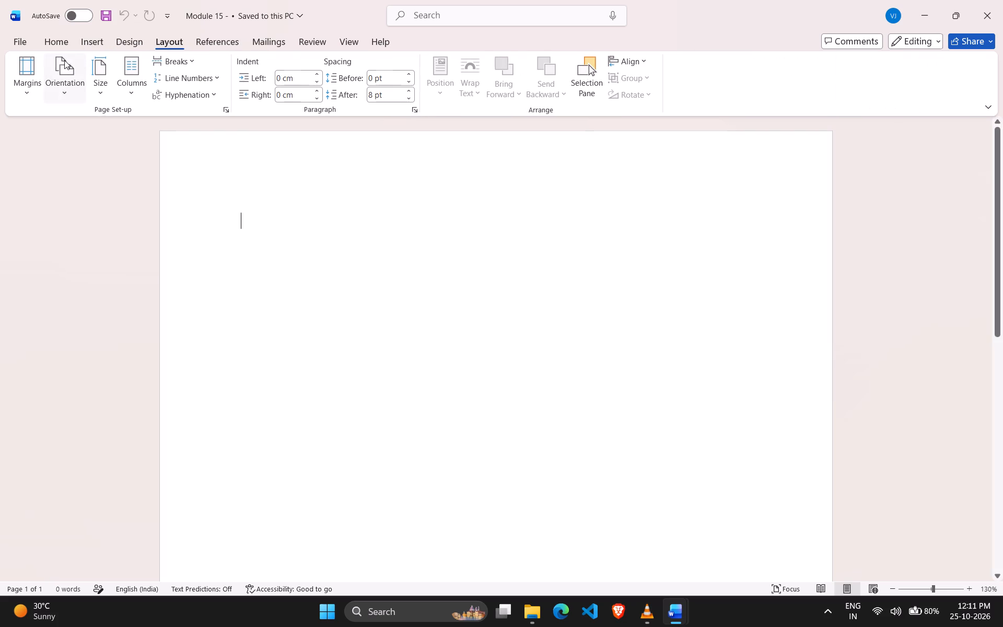
pyautogui.click(36, 78)
pyautogui.click(76, 168)
# Write "Docker" at the top of the page in the Heading 1 style and start an indented line below it.
pyautogui.click(258, 177)
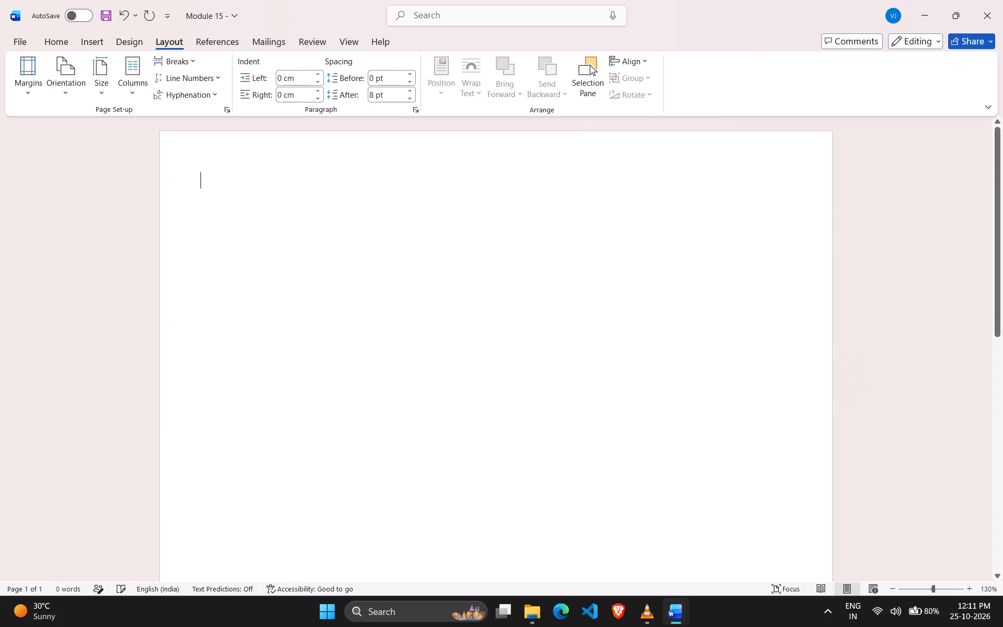
pyautogui.write('Docker')
pyautogui.hotkey('shift', 'Home')
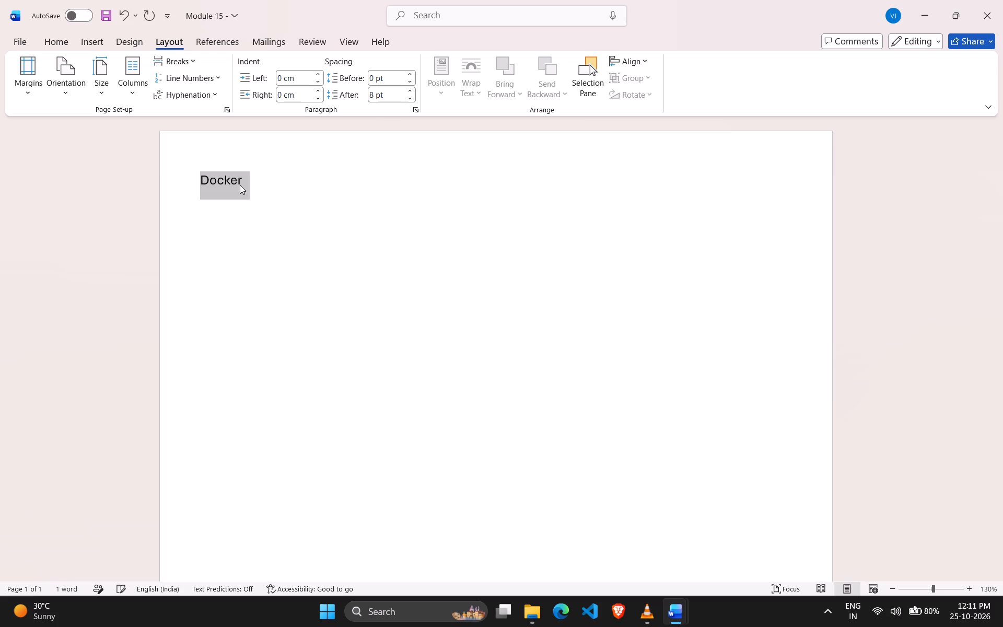
pyautogui.write('hl')
pyautogui.press('Down')
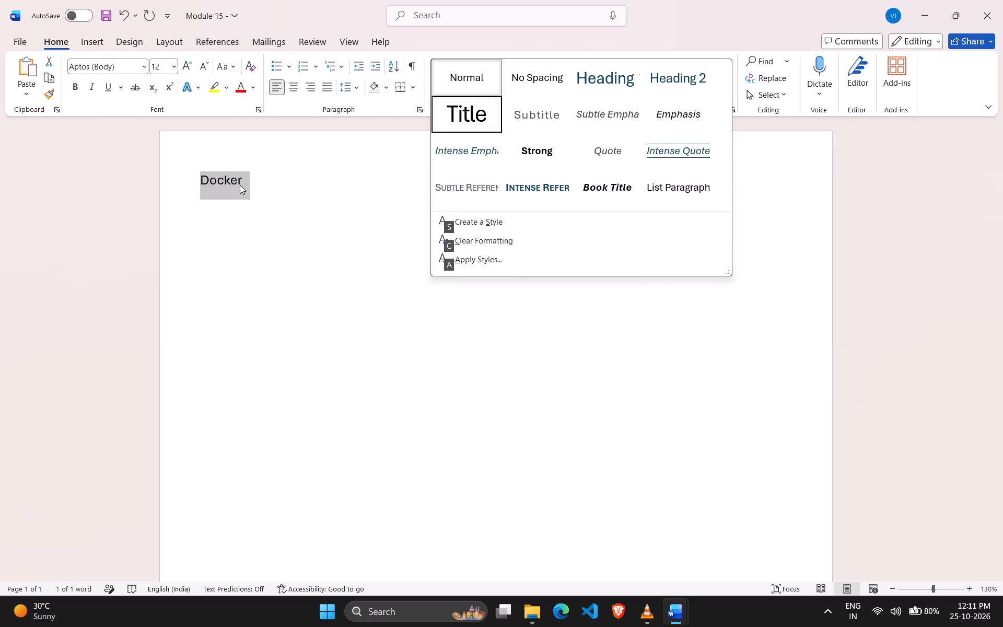
pyautogui.press('Right')
pyautogui.press('Right')
pyautogui.press('Up')
pyautogui.press('Right')
pyautogui.press('Left')
pyautogui.press('Return')
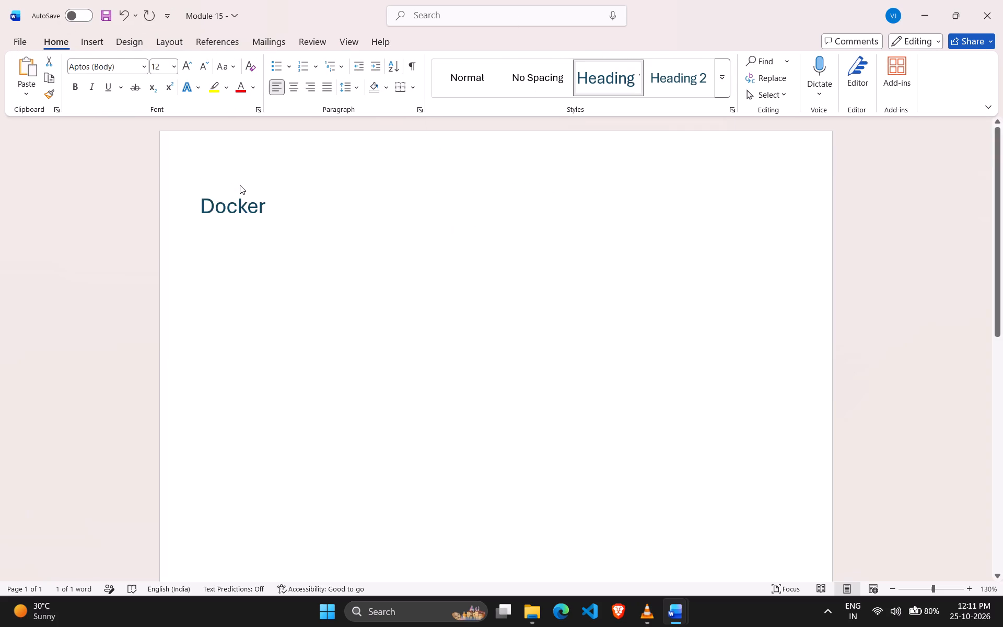
pyautogui.press('Down')
pyautogui.press('Return')
pyautogui.press('Tab')
# Switch to the VLC media player window and close it.
pyautogui.hotkey('alt', 'Tab')
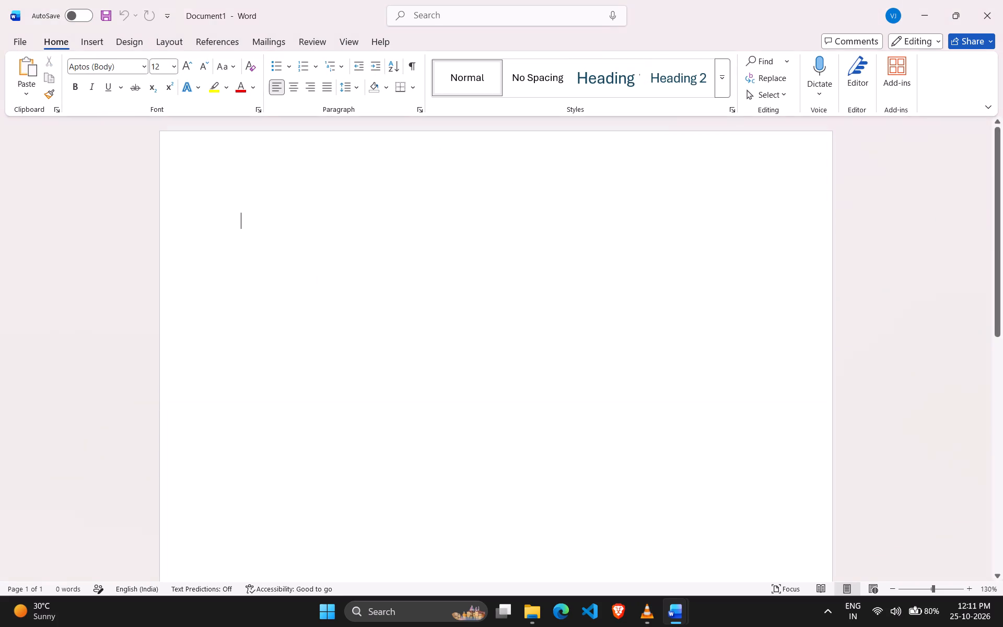
pyautogui.hotkey('alt', 'Tab')
pyautogui.hotkey('alt', 'Tab')
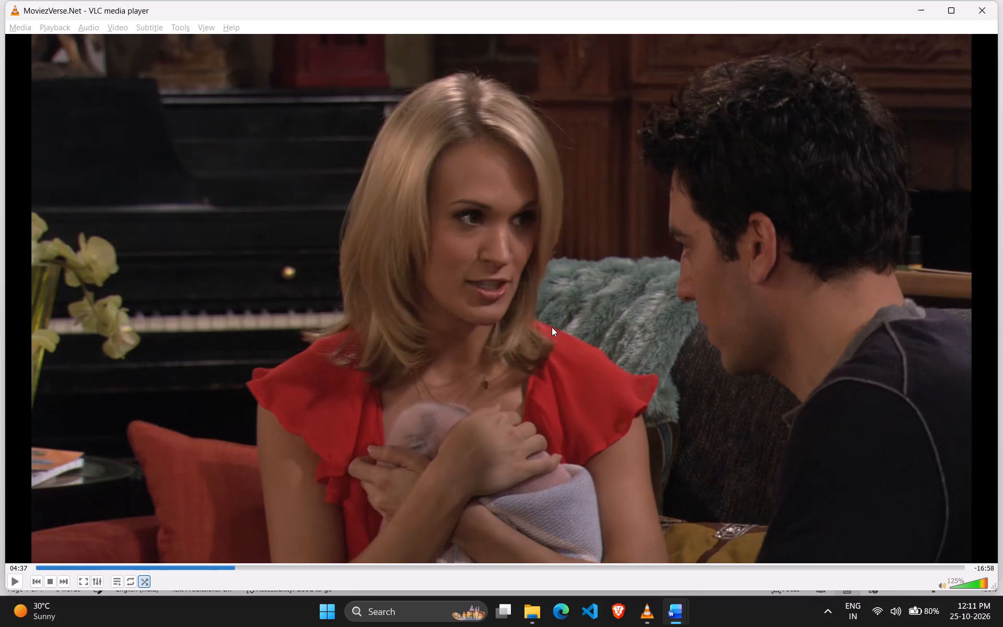
pyautogui.click(986, 3)
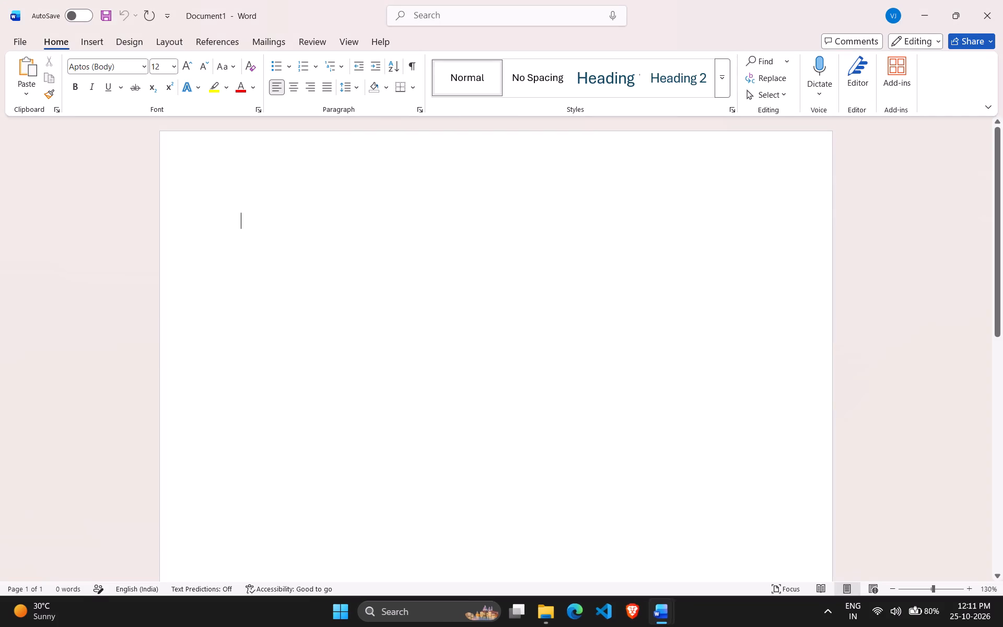
# Switch to the File Explorer window showing the S05 folder and close it.
pyautogui.hotkey('alt', 'Tab')
pyautogui.hotkey('alt', 'Tab')
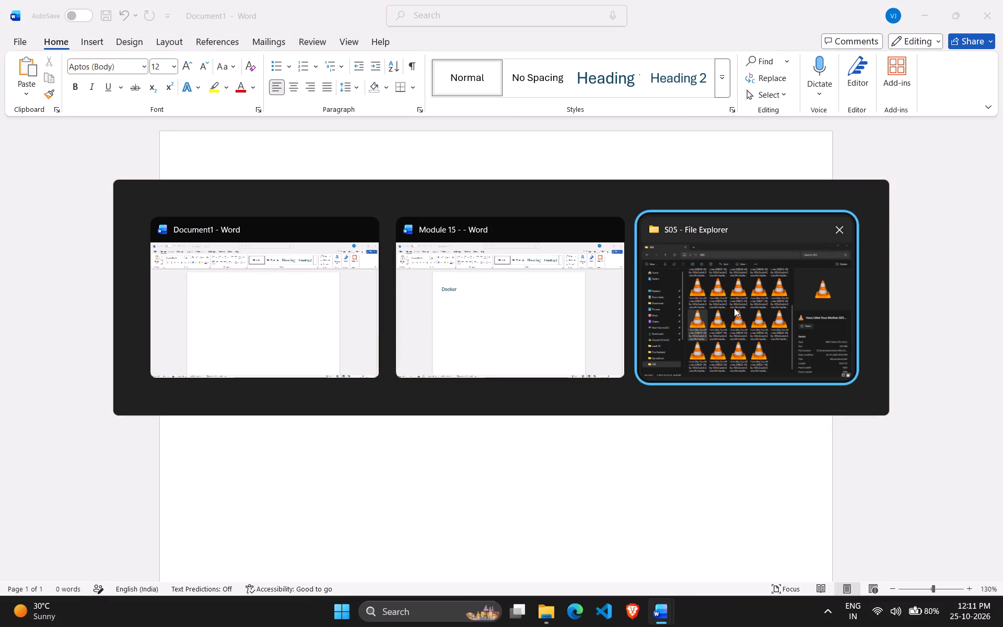
pyautogui.click(798, 111)
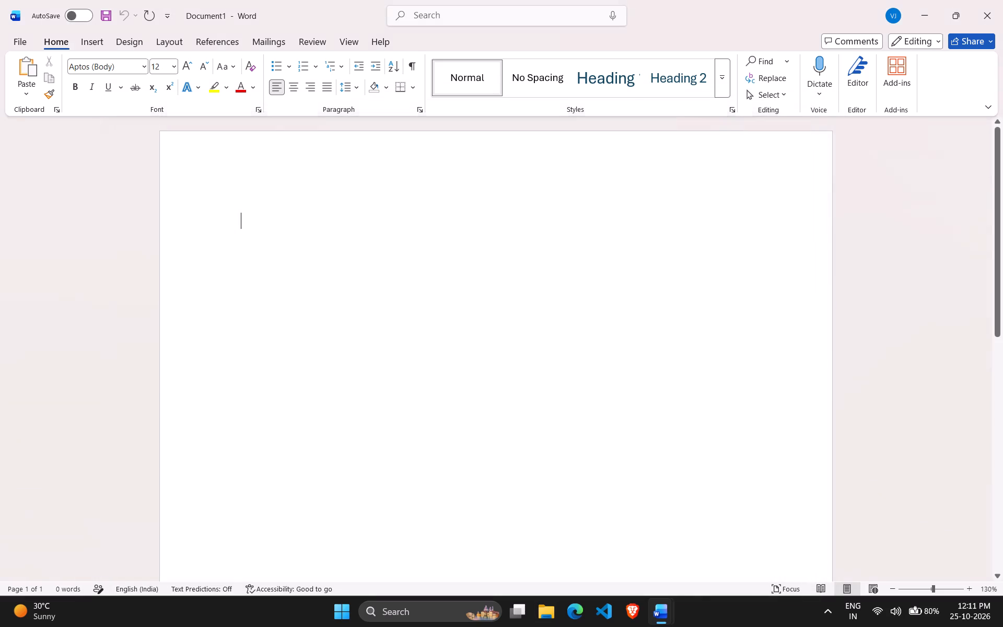
# Close the empty Document1 in Word and go back to the "Module 15 -" document.
pyautogui.hotkey('alt', 'Tab')
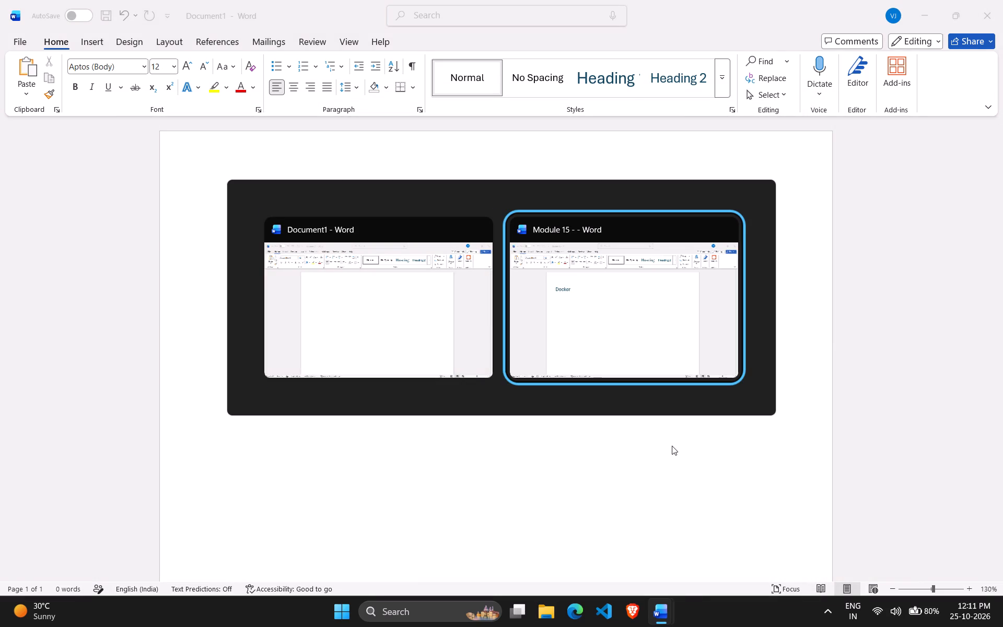
pyautogui.hotkey('alt', 'Tab')
pyautogui.click(1002, 0)
pyautogui.hotkey('alt', 'Tab')
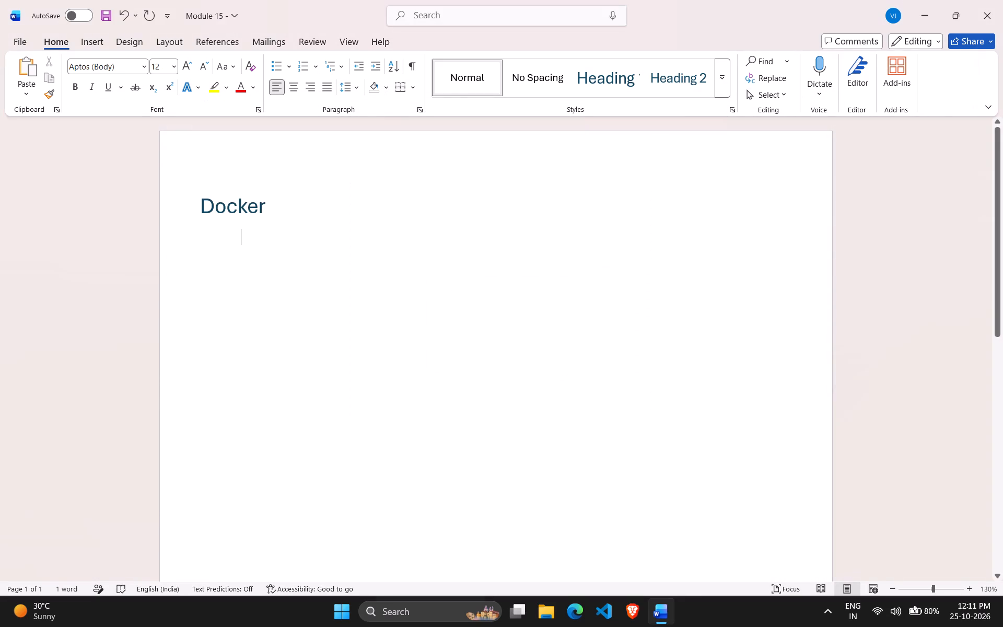
# Return to the virtual desktop with the browser and close the SpringBoot folder window covering it.
pyautogui.press('ctrl+super+Left')
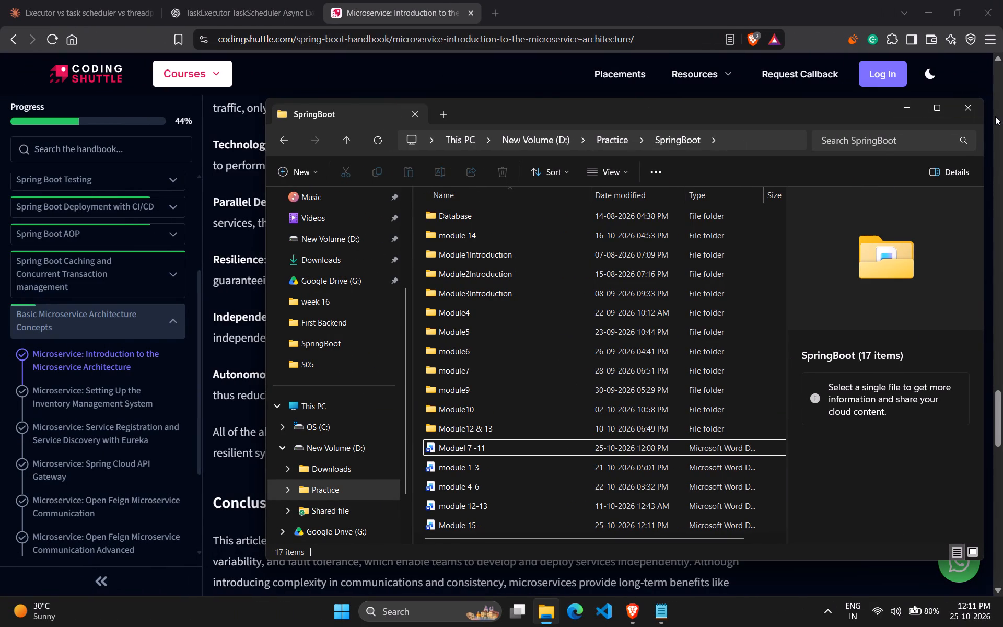
pyautogui.click(982, 108)
# Go back through the microservice introduction page to review its comparison of monolithic and microservice architecture.
pyautogui.scroll(7, 492, 364)
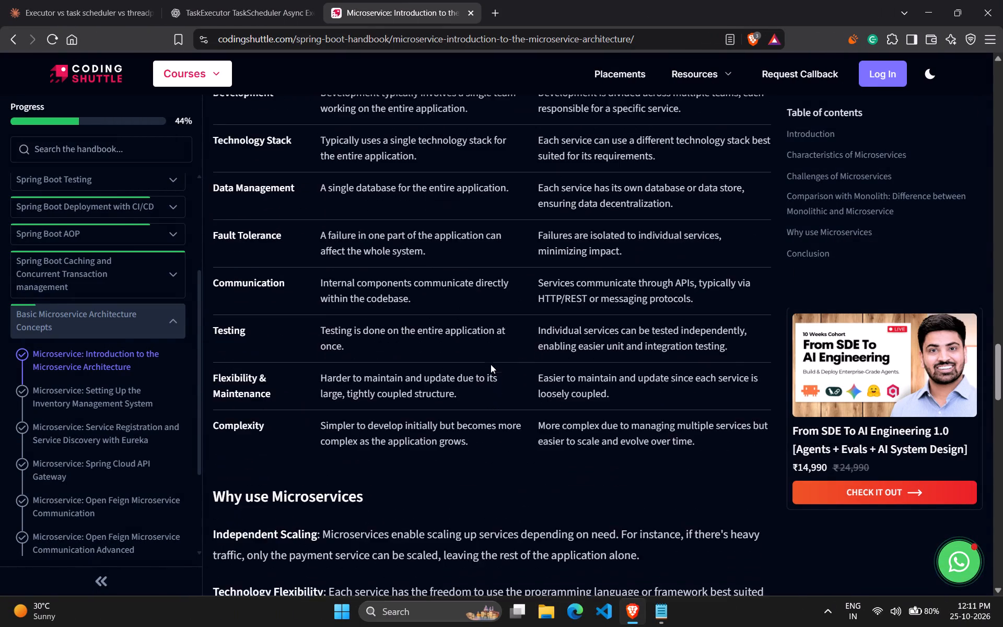
pyautogui.scroll(18, 491, 364)
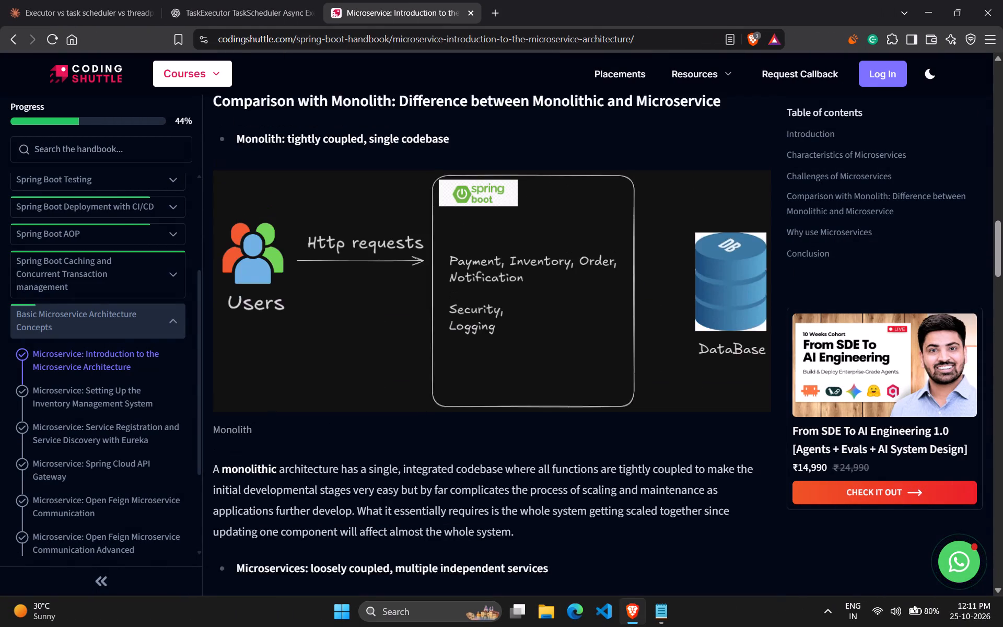
pyautogui.scroll(1, 481, 355)
pyautogui.scroll(-1, 424, 442)
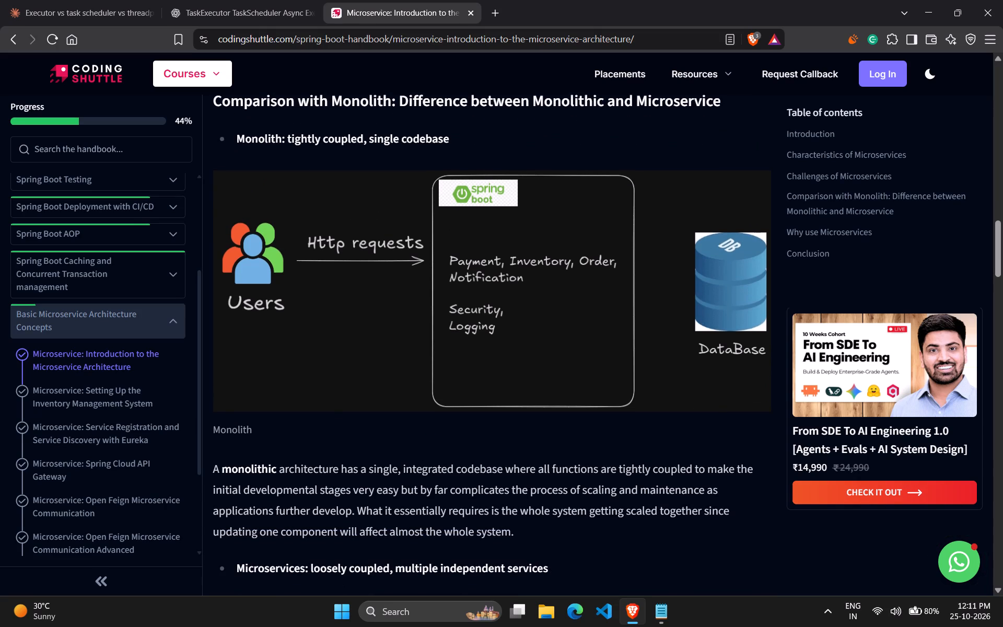
# Look back over the challenges and characteristics of microservices up to the introduction of the page.
pyautogui.scroll(-5, 554, 454)
pyautogui.scroll(12, 553, 454)
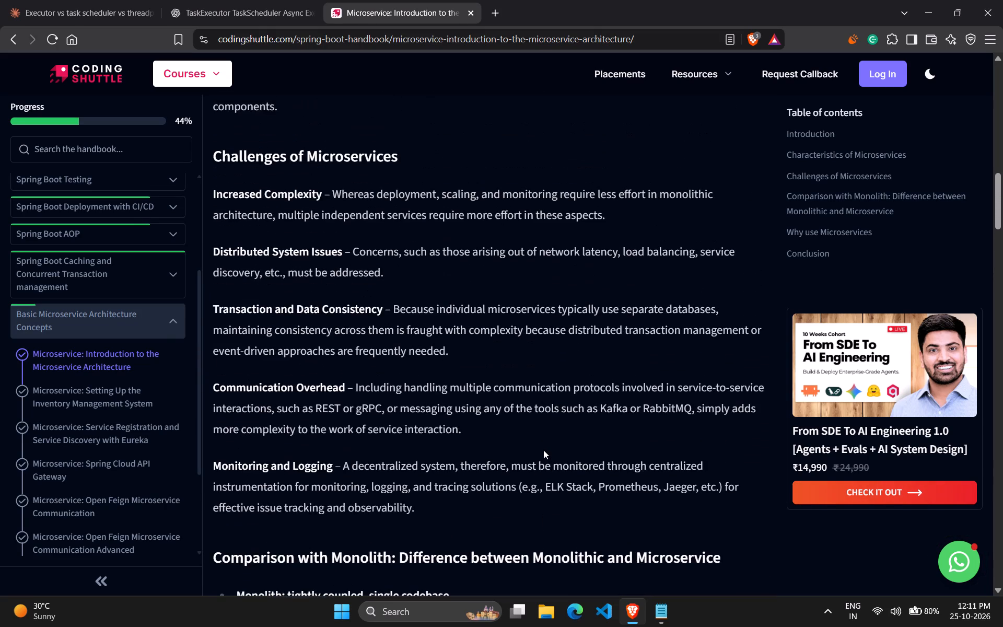
pyautogui.scroll(9, 543, 448)
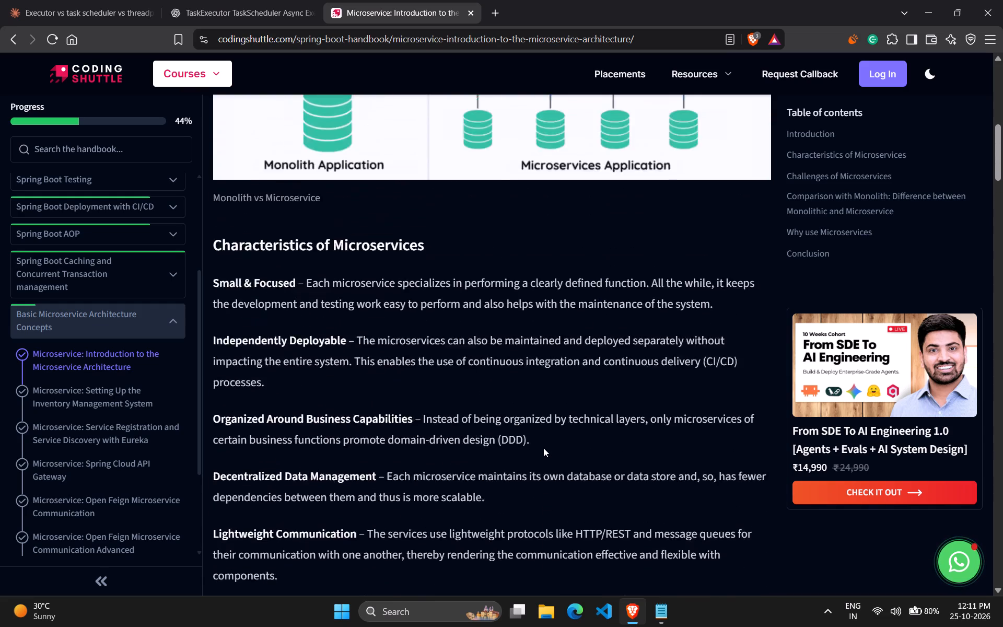
pyautogui.scroll(7, 543, 448)
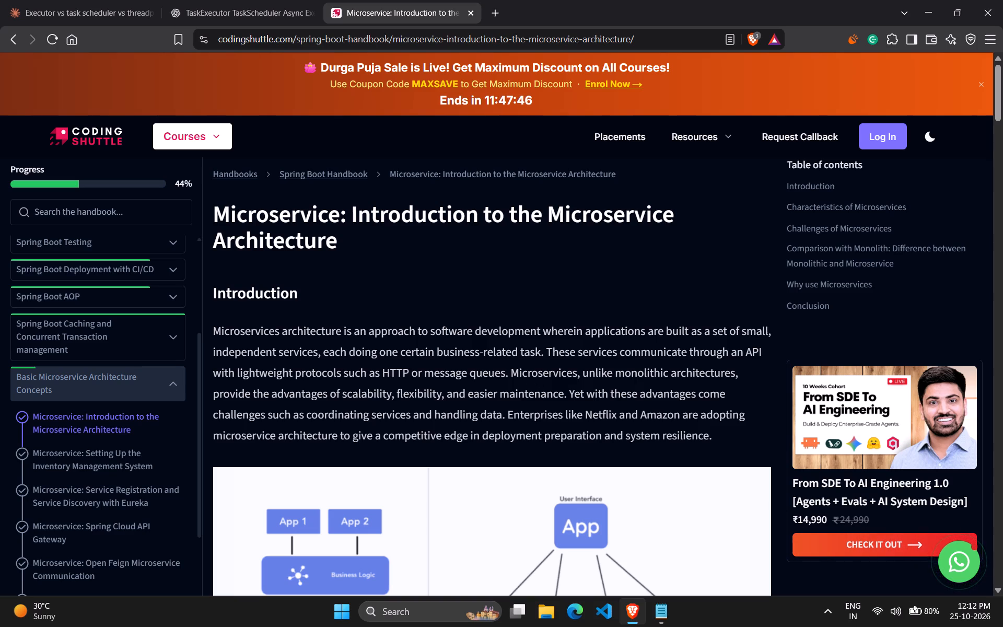
# Copy the first two sentences of the Introduction paragraph, from "Microservices architecture is an approach" to "message queues.".
pyautogui.moveTo(508, 374); pyautogui.dragTo(231, 332)
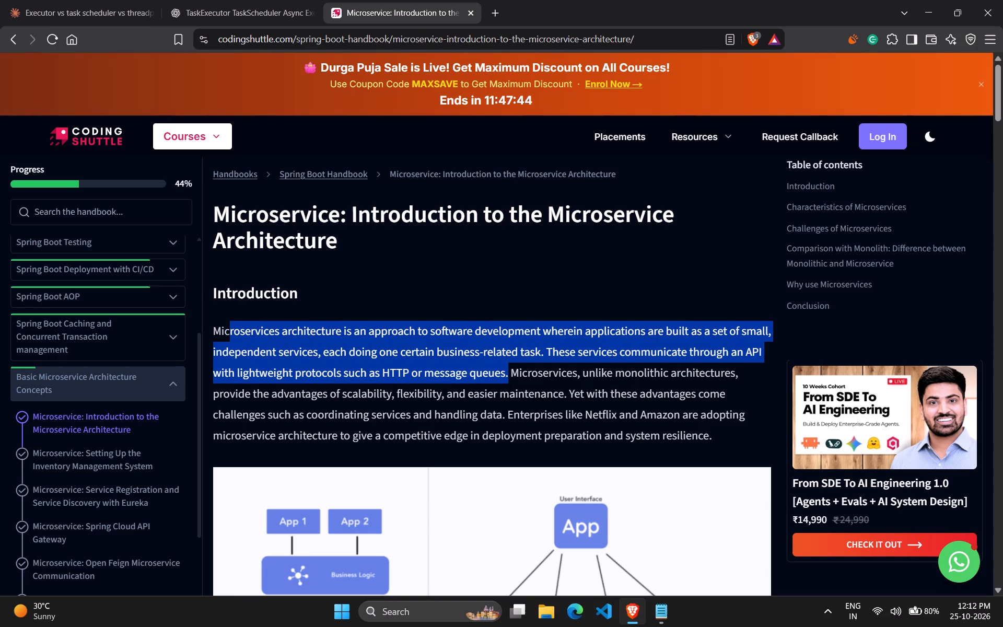
pyautogui.moveTo(231, 332); pyautogui.dragTo(201, 331)
pyautogui.click(198, 329)
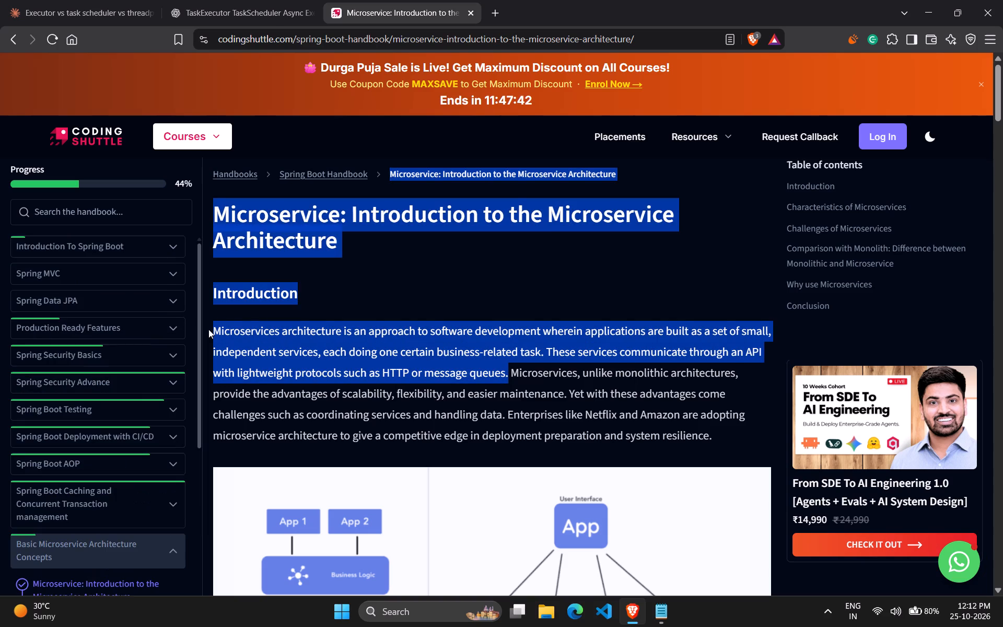
pyautogui.tripleClick(212, 329)
pyautogui.tripleClick(212, 329)
pyautogui.click(212, 330)
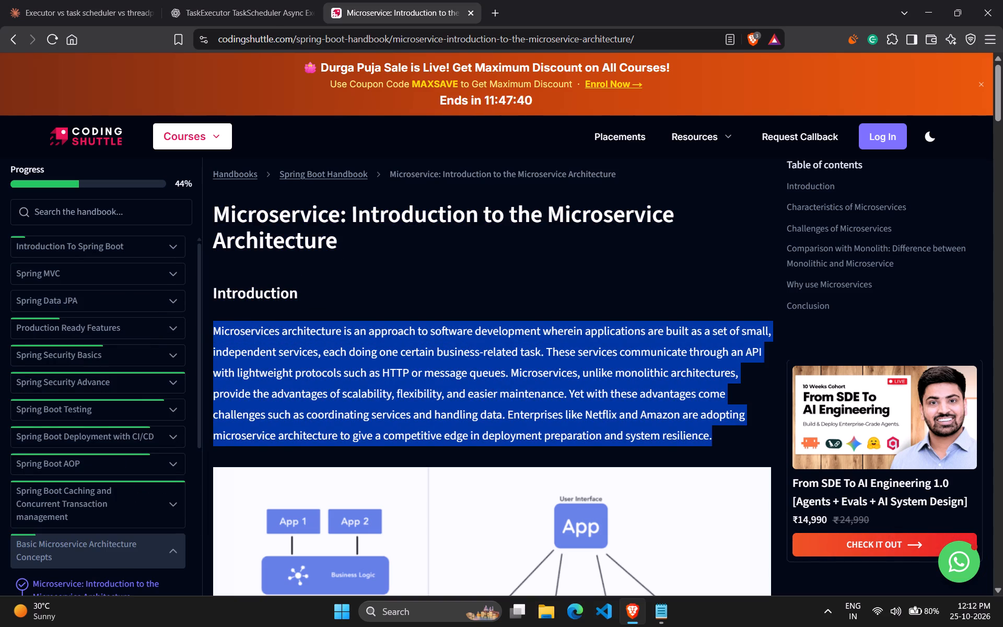
pyautogui.click(527, 372)
pyautogui.moveTo(508, 378); pyautogui.dragTo(157, 334)
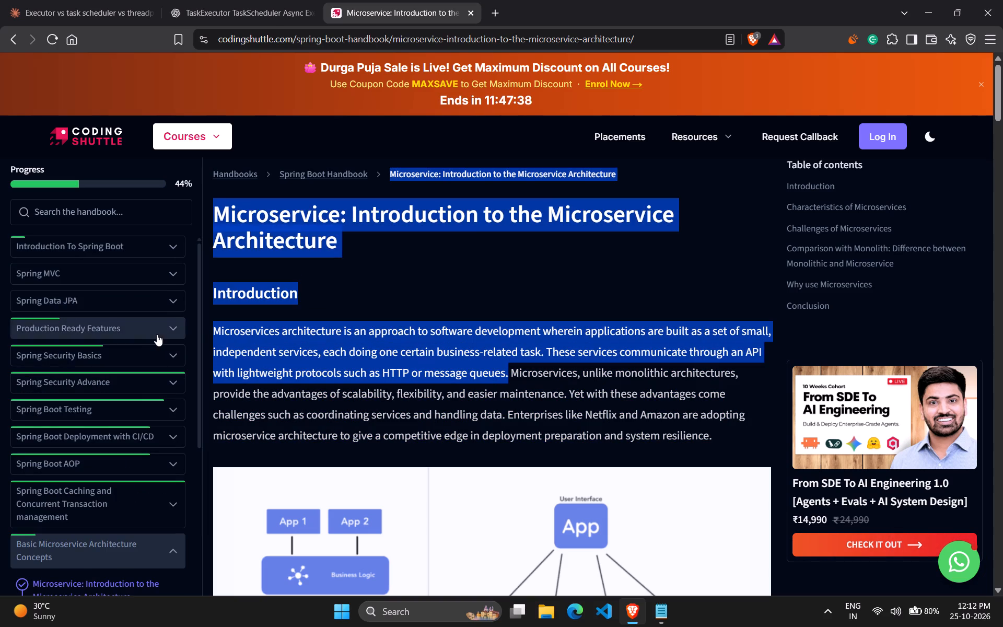
pyautogui.moveTo(157, 334); pyautogui.dragTo(208, 328)
pyautogui.hotkey('ctrl', 'c')
# Switch to the virtual desktop holding the "Module 15 -" Word document.
pyautogui.hotkey('alt', 'Tab')
pyautogui.hotkey('alt', 'Tab')
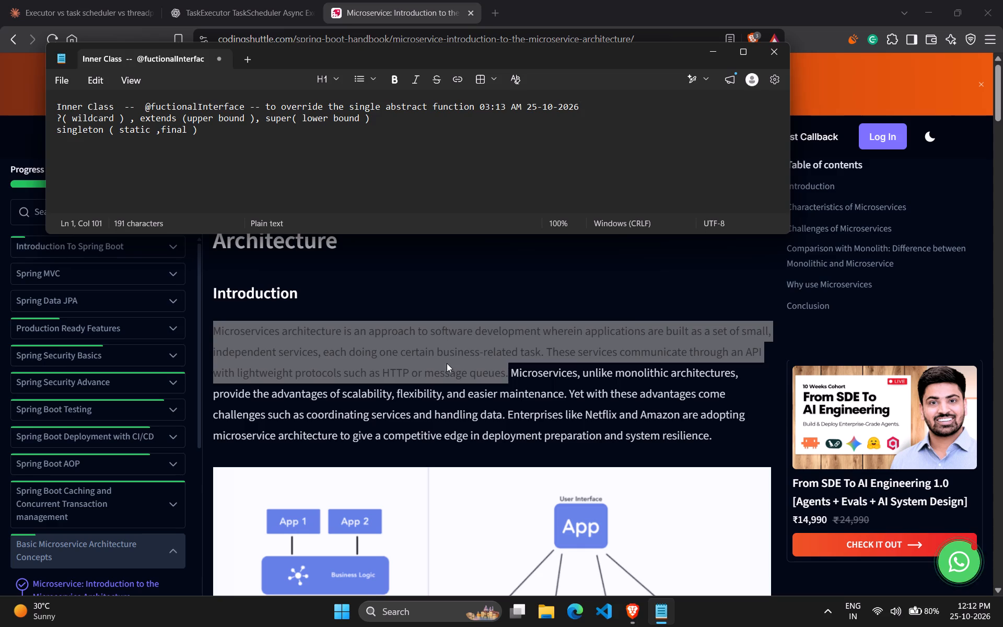
pyautogui.hotkey('alt', 'Tab')
pyautogui.hotkey('alt', 'Tab')
pyautogui.hotkey('alt', 'Tab')
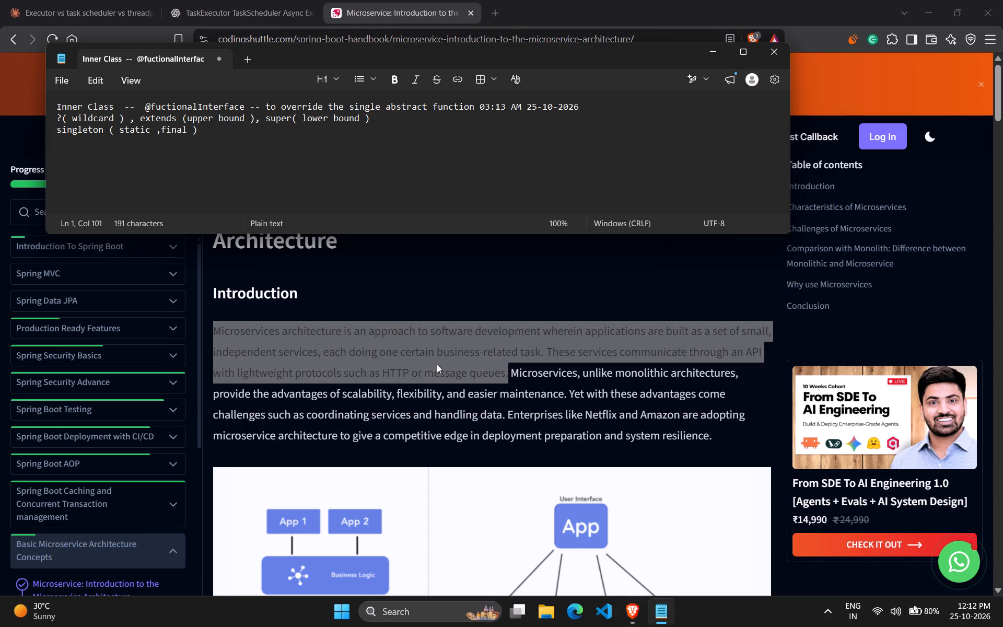
pyautogui.press('ctrl+super+Right')
# Add blank lines under the Docker heading and insert a new heading "MicroService" above it.
pyautogui.press('Up')
pyautogui.press('Down')
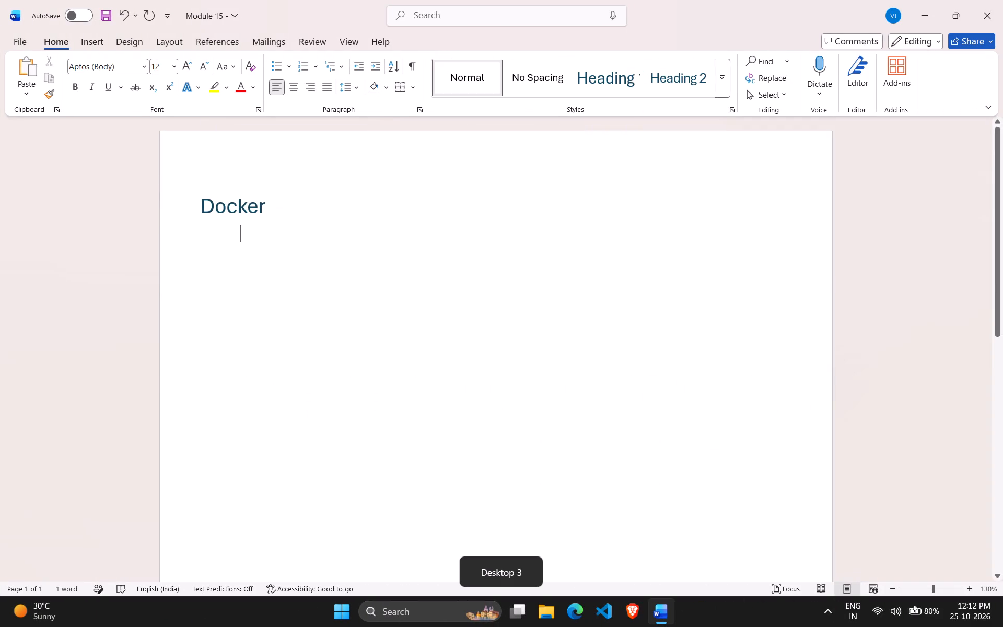
pyautogui.press('Return')
pyautogui.press('Return')
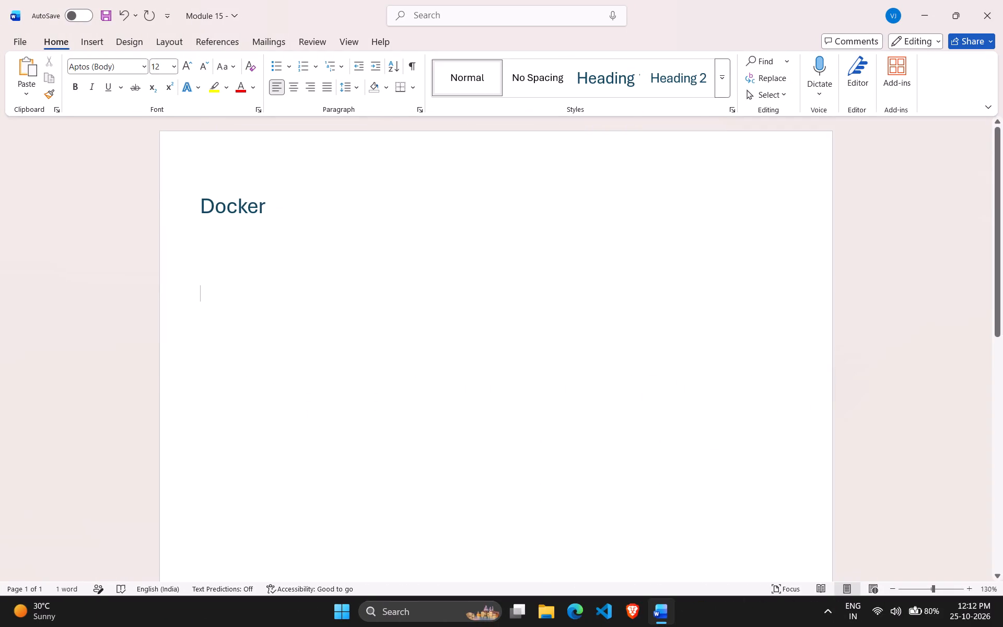
pyautogui.press('Up')
pyautogui.press('Up')
pyautogui.press('Up')
pyautogui.press('Up')
pyautogui.press('Up')
pyautogui.press('Return')
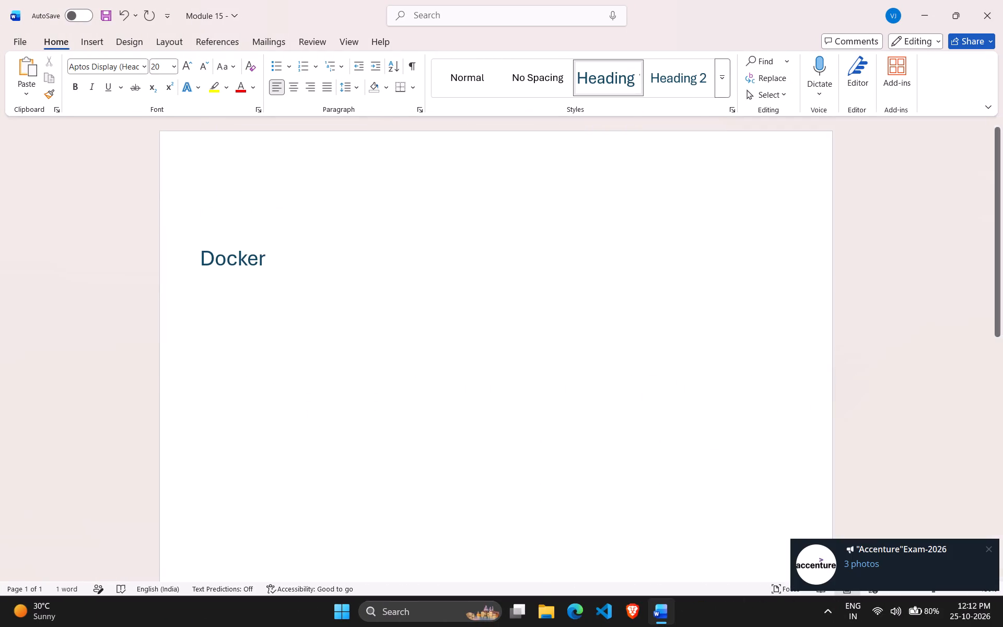
pyautogui.press('Up')
pyautogui.press('Up')
pyautogui.write('Micor')
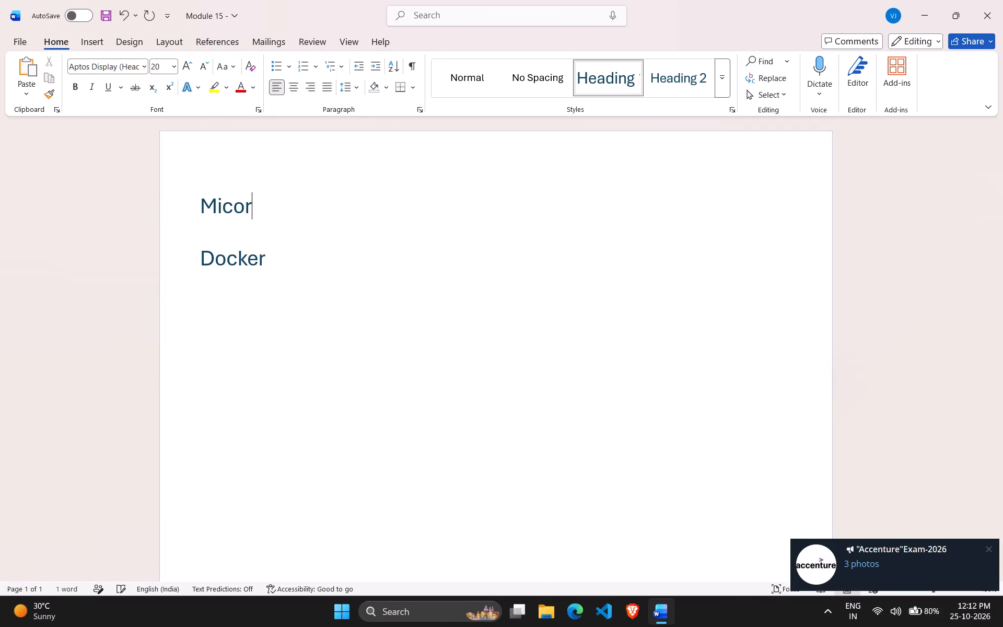
pyautogui.press('BackSpace')
pyautogui.press('BackSpace')
pyautogui.write('roService')
pyautogui.press('space')
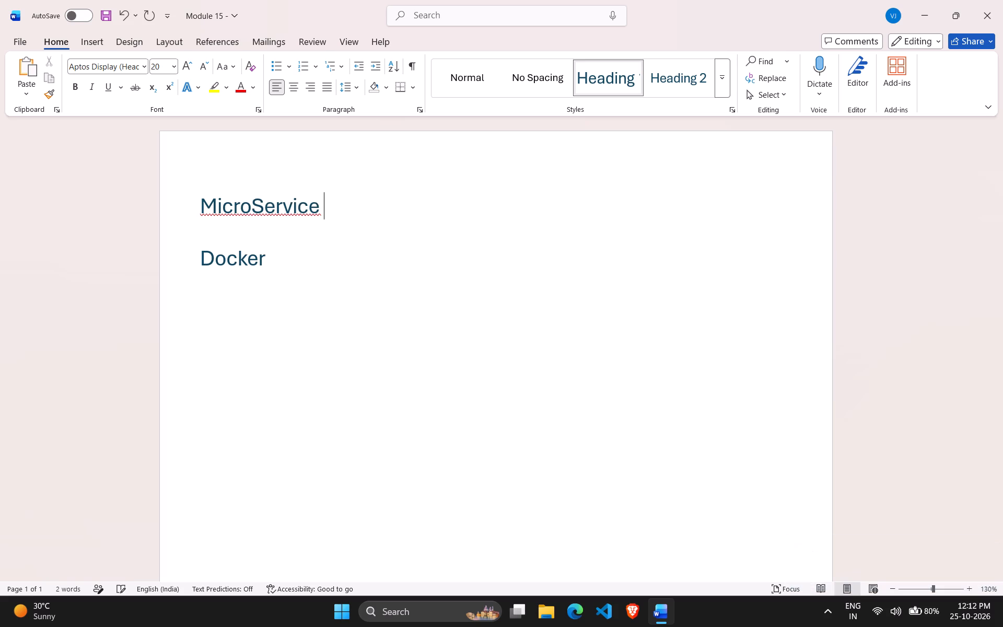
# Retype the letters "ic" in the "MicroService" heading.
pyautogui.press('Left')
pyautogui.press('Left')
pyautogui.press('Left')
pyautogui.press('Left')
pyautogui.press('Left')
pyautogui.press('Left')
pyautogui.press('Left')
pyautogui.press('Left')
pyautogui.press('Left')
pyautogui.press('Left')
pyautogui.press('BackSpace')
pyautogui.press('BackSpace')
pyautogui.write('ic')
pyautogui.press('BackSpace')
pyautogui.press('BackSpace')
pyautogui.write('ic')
# Paste the copied microservices definition as an indented paragraph under the "MicroService" heading.
pyautogui.press('End')
pyautogui.press('Return')
pyautogui.press('Tab')
pyautogui.hotkey('ctrl', 'v')
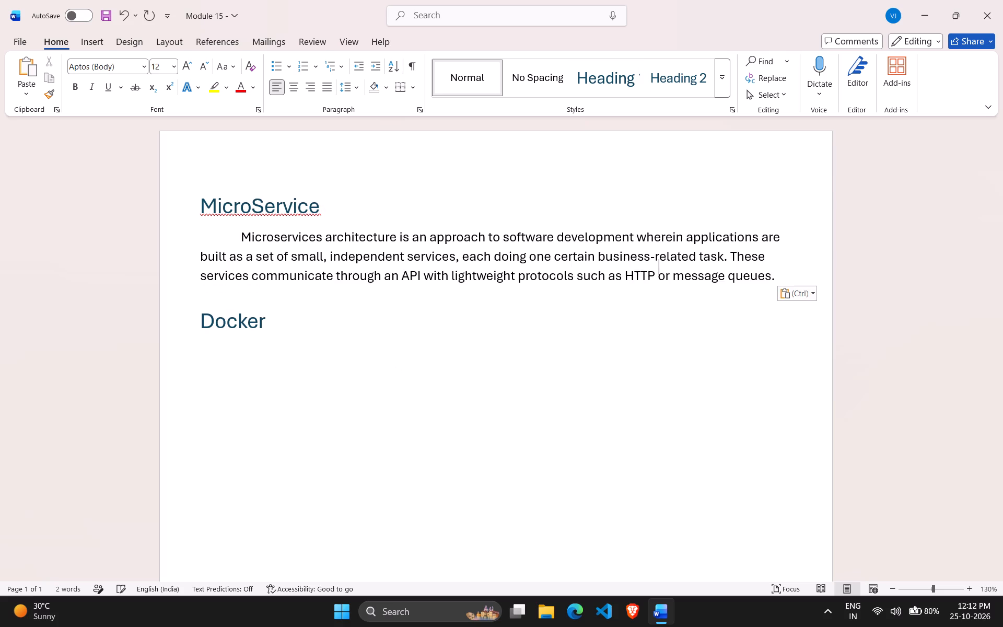
# Return to the browser's virtual desktop and skim the microservice introduction page down to the microservices architecture diagram.
pyautogui.hotkey('alt', 'Tab')
pyautogui.hotkey('alt', 'Tab')
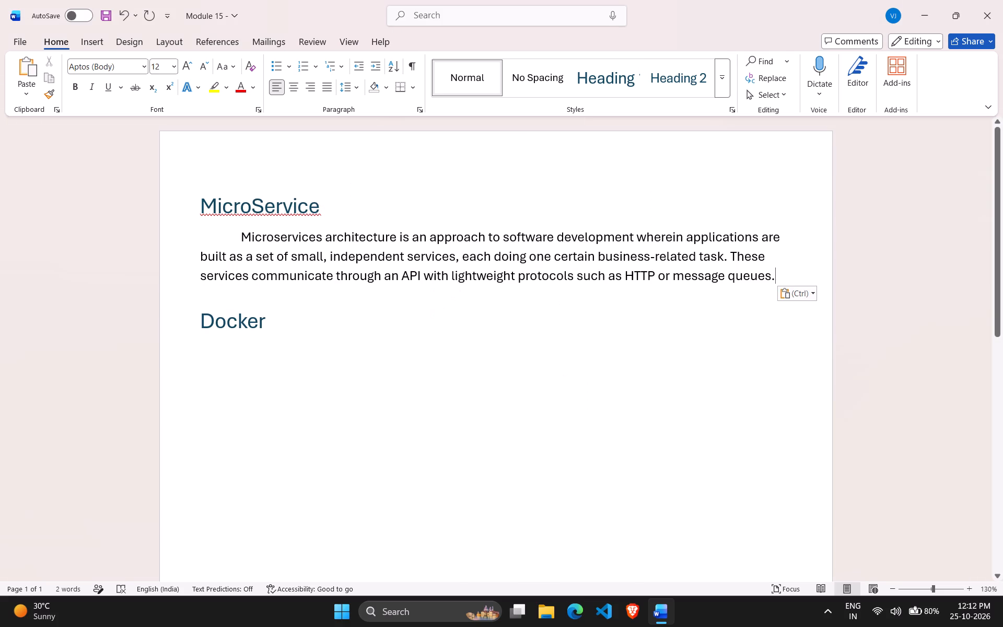
pyautogui.press('ctrl+super+Left')
pyautogui.click(517, 354)
pyautogui.scroll(-7, 537, 357)
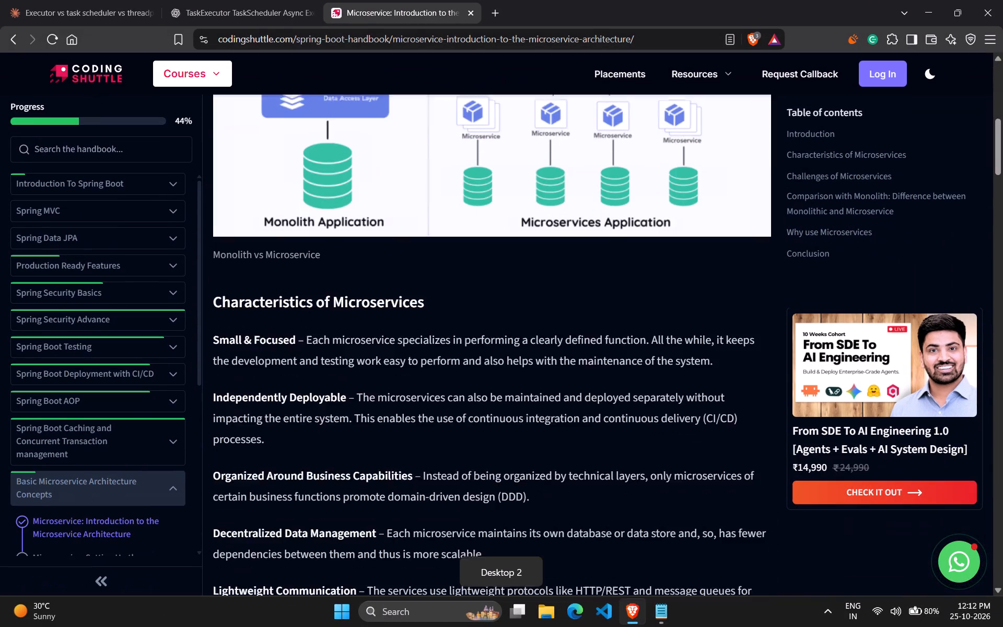
pyautogui.scroll(-6, 535, 364)
pyautogui.scroll(-16, 534, 364)
pyautogui.scroll(-3, 160, 453)
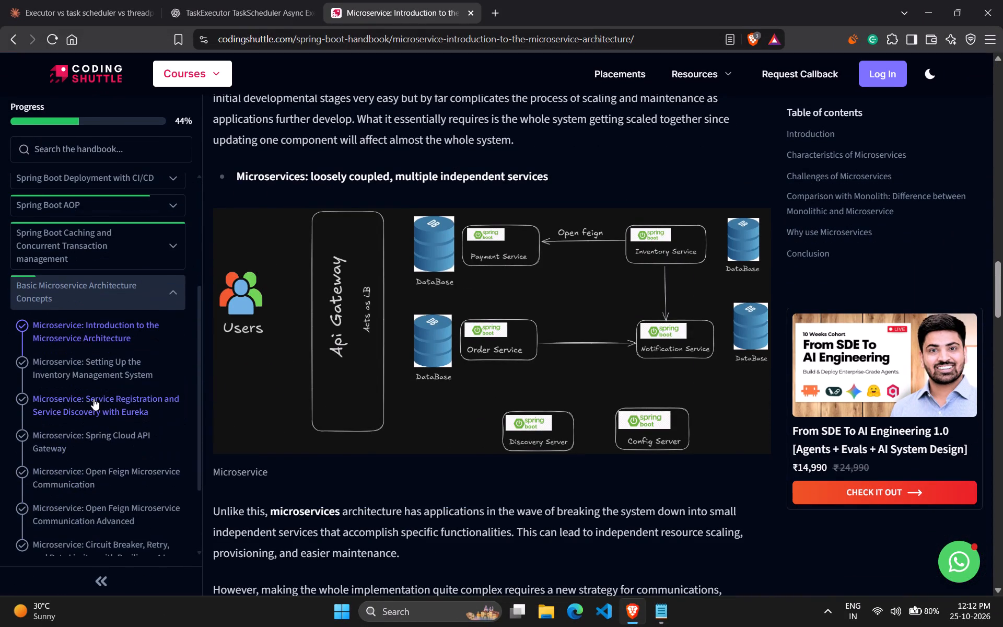
# Open the "Setting Up the Inventory Management System" chapter and read its architecture diagram and project generation section.
pyautogui.click(102, 370)
pyautogui.scroll(-4, 388, 424)
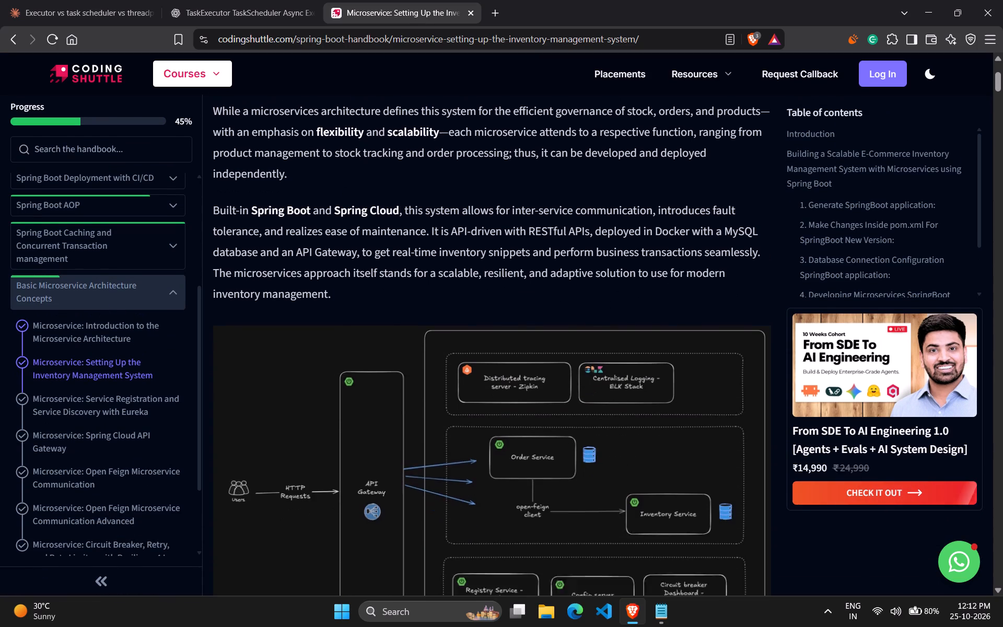
pyautogui.scroll(-5, 388, 424)
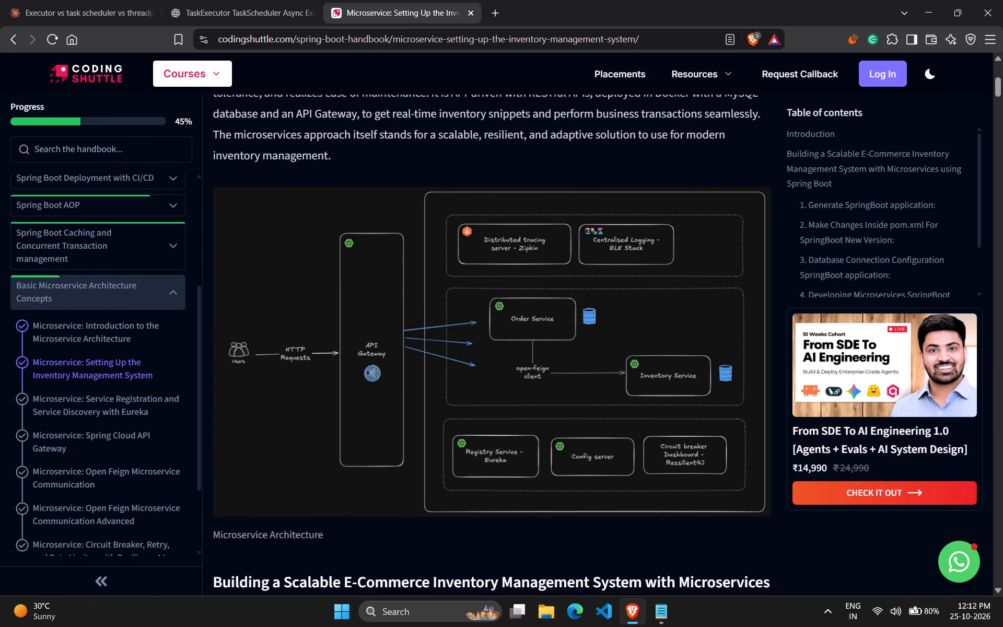
pyautogui.scroll(-6, 388, 424)
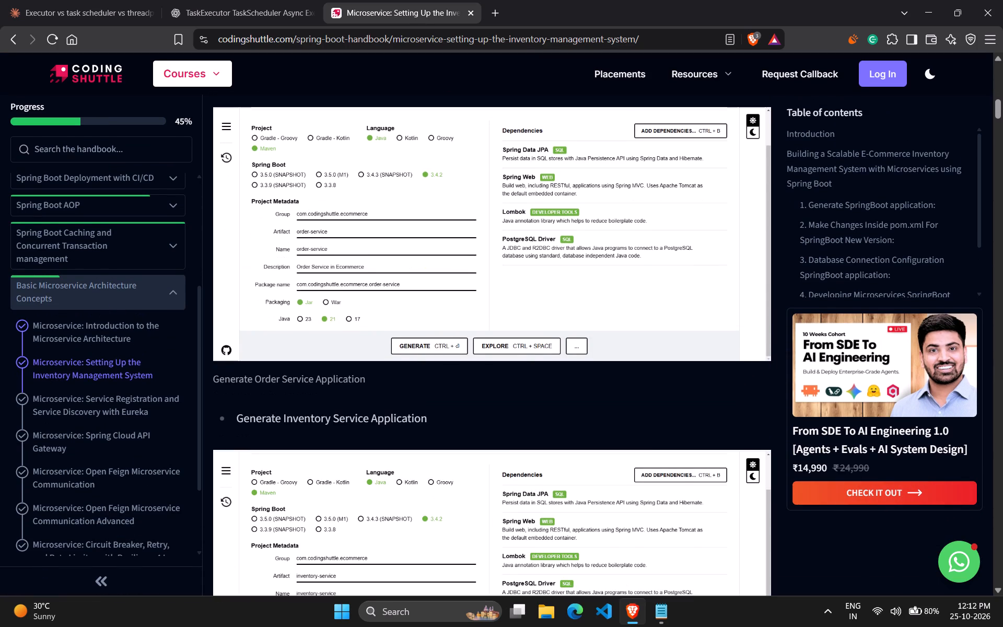
pyautogui.scroll(-6, 388, 424)
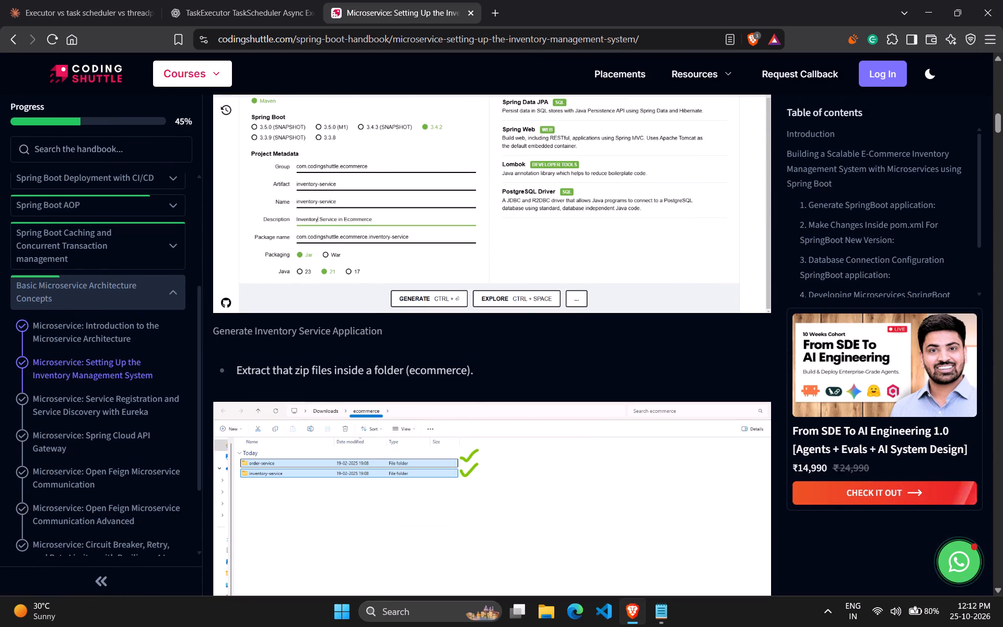
pyautogui.scroll(-12, 388, 424)
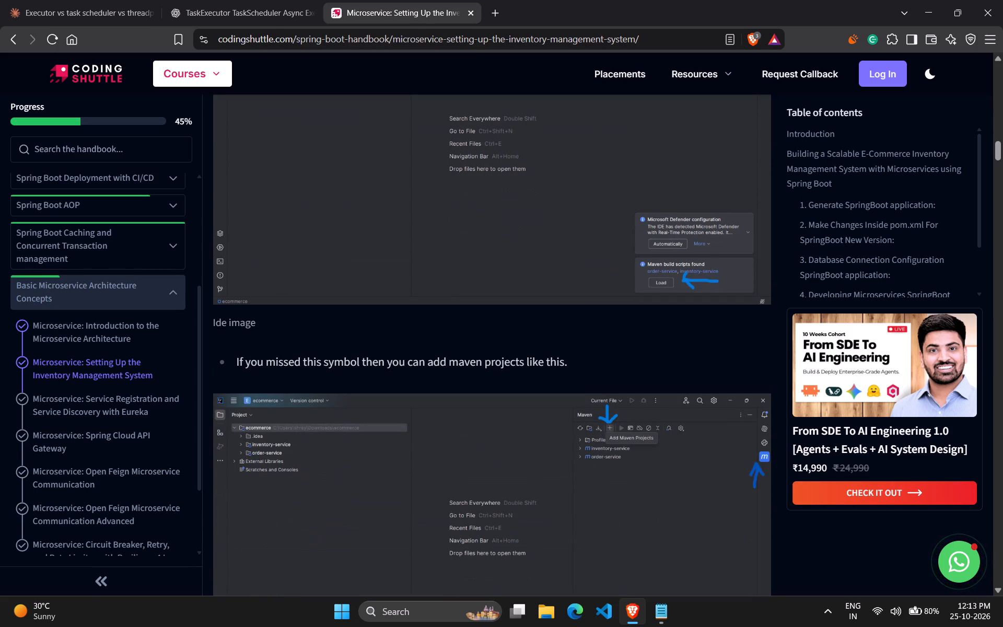
pyautogui.scroll(-7, 390, 423)
pyautogui.scroll(1, 392, 422)
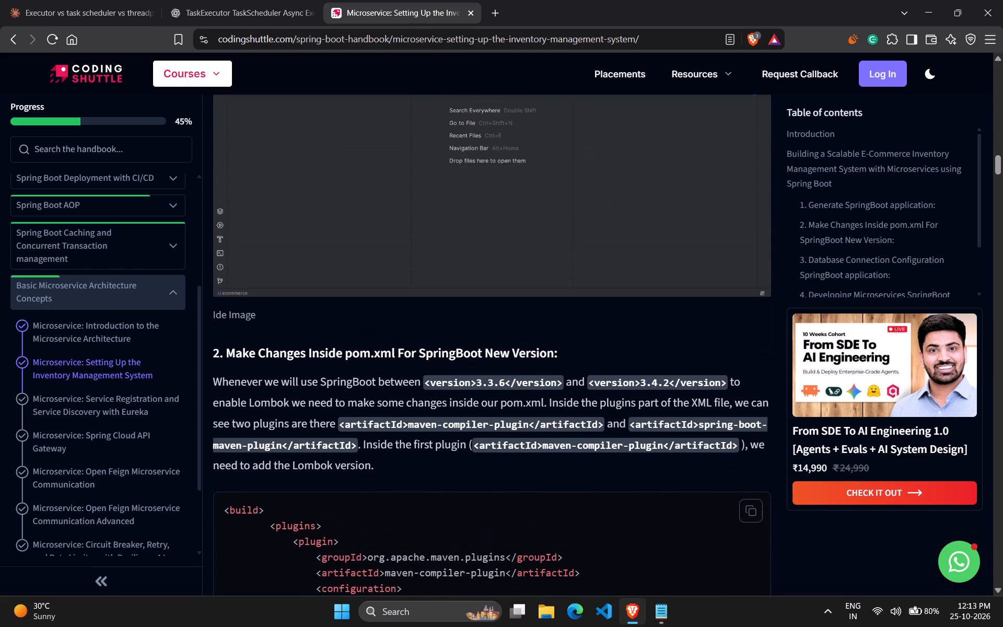
pyautogui.scroll(5, 398, 428)
pyautogui.scroll(-5, 398, 429)
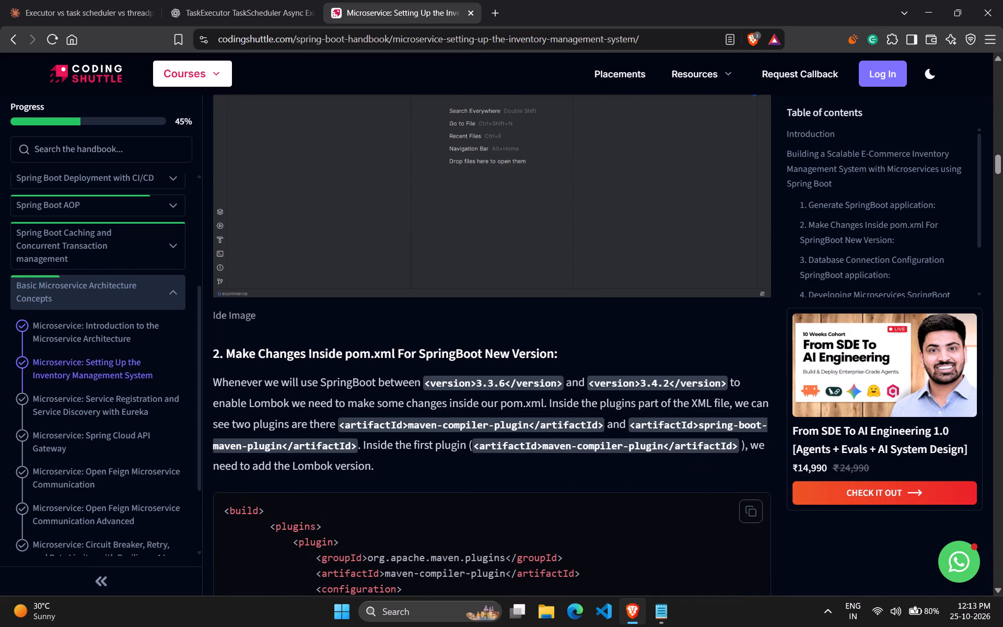
# Read the chapter's pom.xml changes and database connection configuration sections, including the DBeaver setup.
pyautogui.scroll(-6, 345, 403)
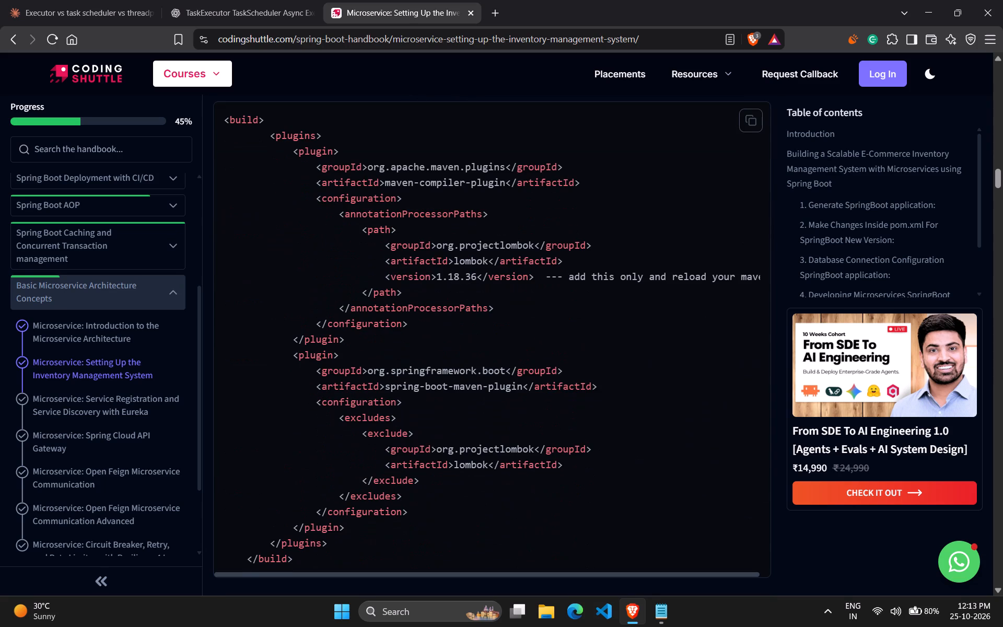
pyautogui.scroll(-5, 393, 403)
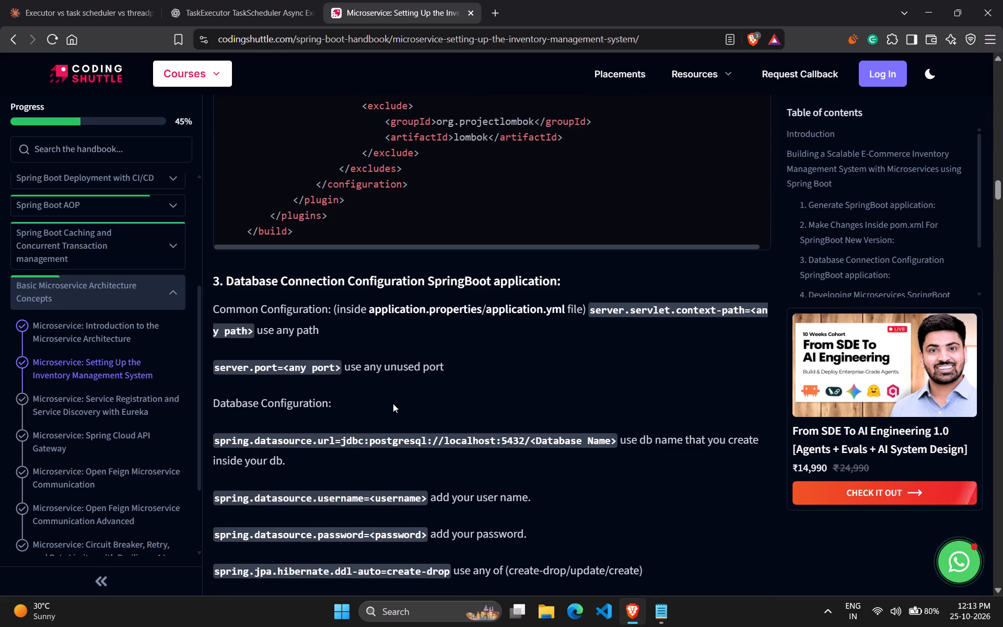
pyautogui.scroll(-4, 414, 394)
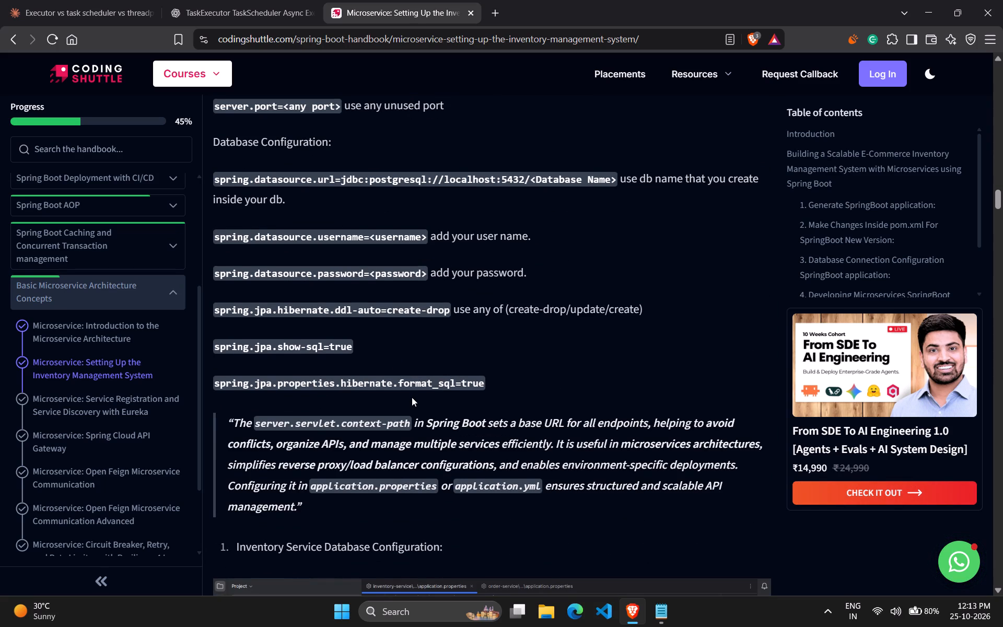
pyautogui.scroll(-18, 412, 397)
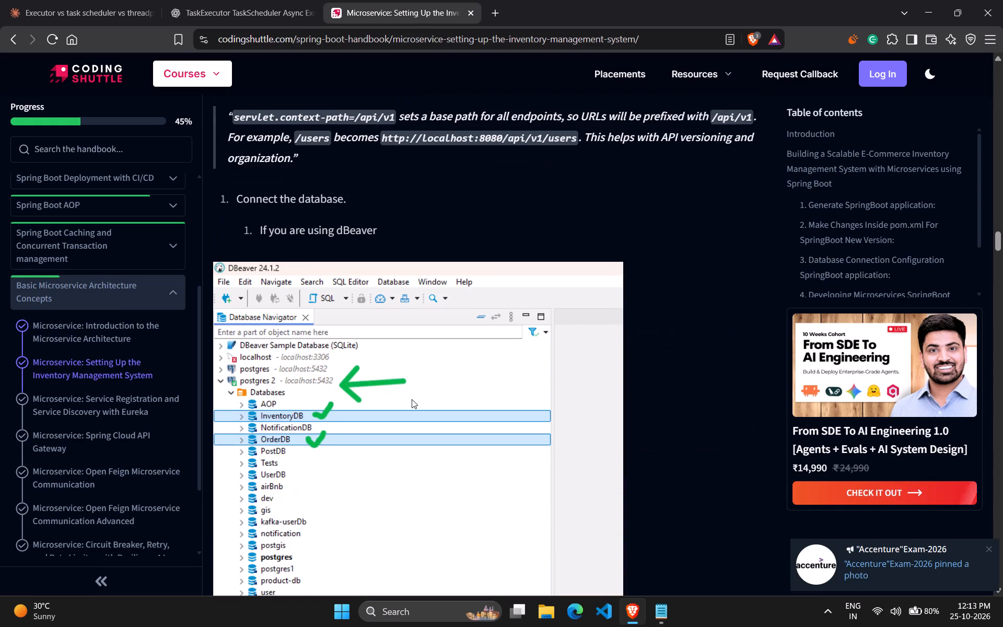
pyautogui.scroll(-4, 412, 399)
pyautogui.scroll(3, 412, 399)
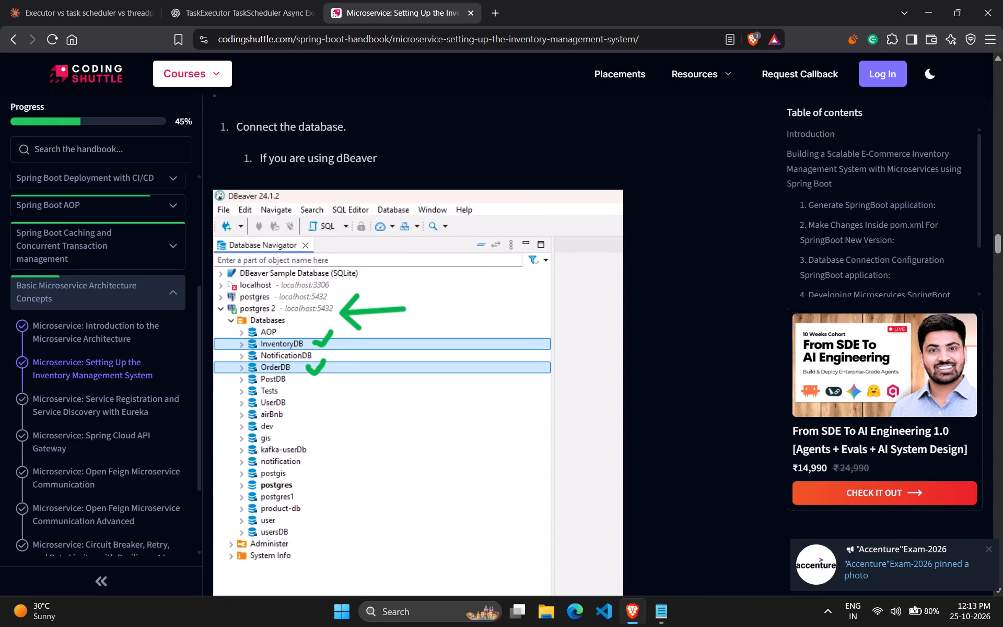
pyautogui.scroll(1, 412, 399)
pyautogui.scroll(-12, 412, 399)
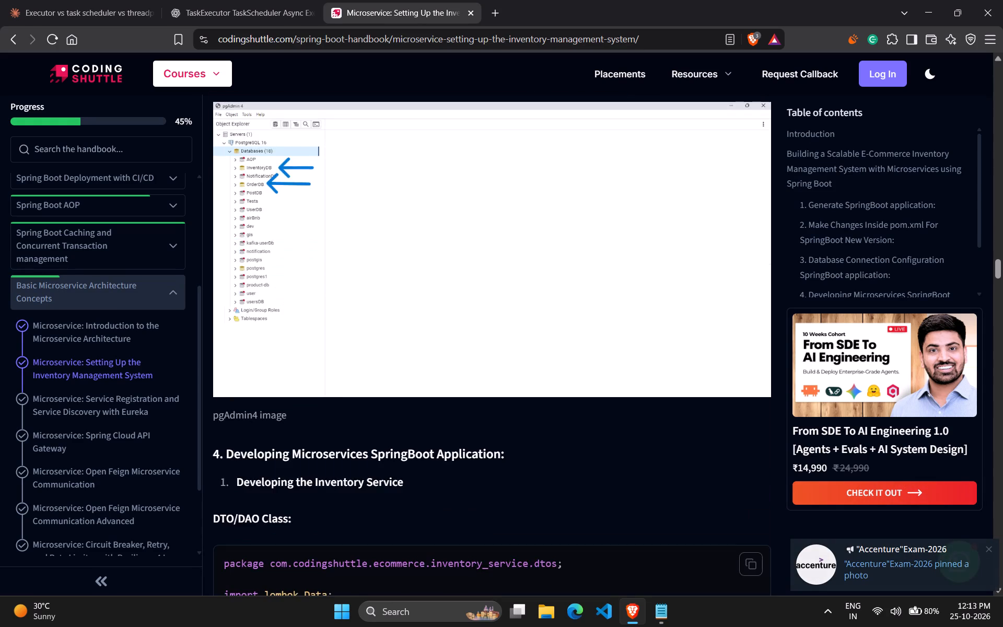
# Skim the inventory service code, from the DTO and entity classes to the products controller.
pyautogui.scroll(-13, 412, 399)
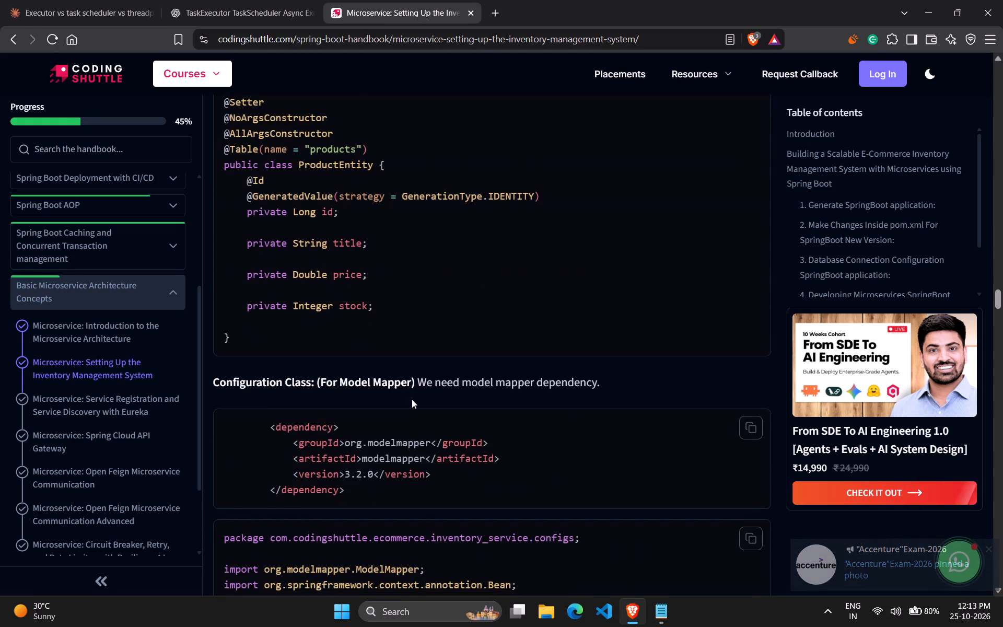
pyautogui.scroll(-13, 412, 399)
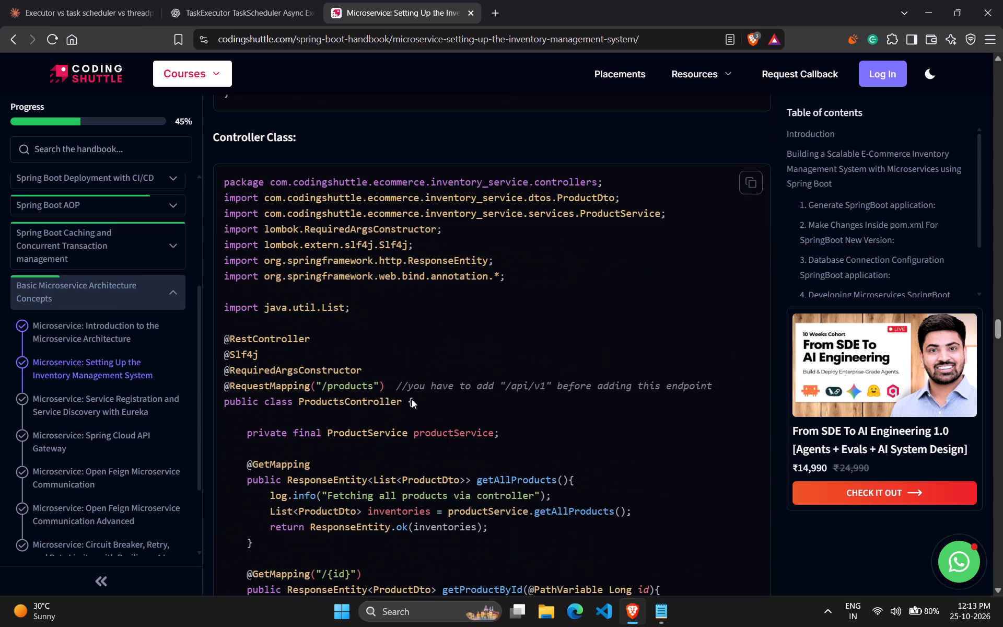
pyautogui.scroll(-3, 412, 399)
pyautogui.scroll(1, 412, 399)
pyautogui.scroll(-3, 412, 399)
pyautogui.scroll(1, 412, 399)
pyautogui.scroll(-7, 412, 399)
# Open the "Service Registration and Service Discovery with Eureka" chapter and skim down to its Eureka components section.
pyautogui.click(139, 401)
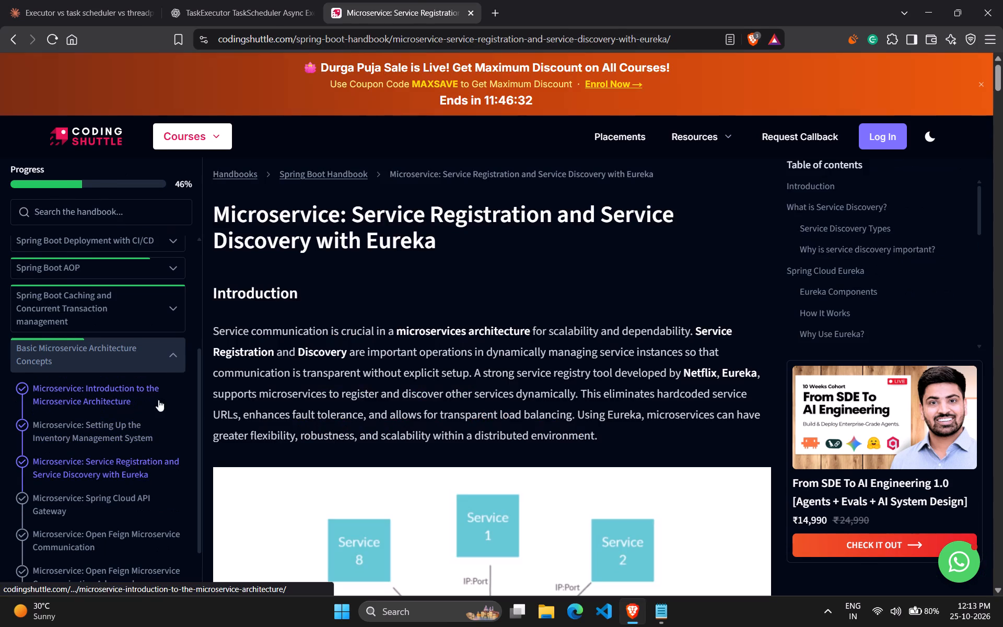
pyautogui.scroll(-9, 459, 408)
pyautogui.scroll(5, 470, 385)
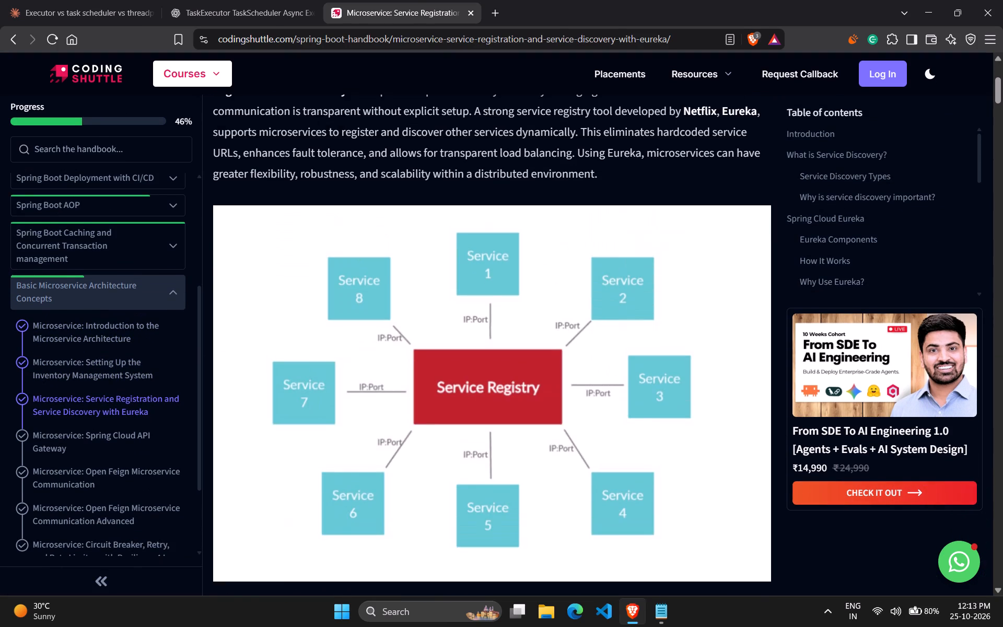
pyautogui.scroll(-19, 500, 374)
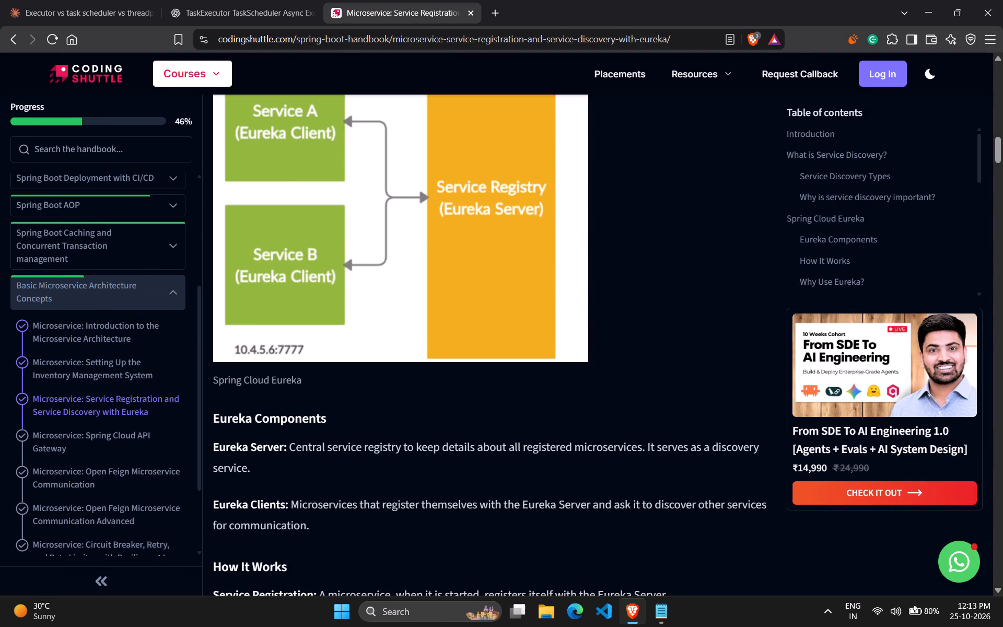
# Open File Explorer.
pyautogui.hotkey('alt', 'Tab')
pyautogui.hotkey('alt', 'Tab')
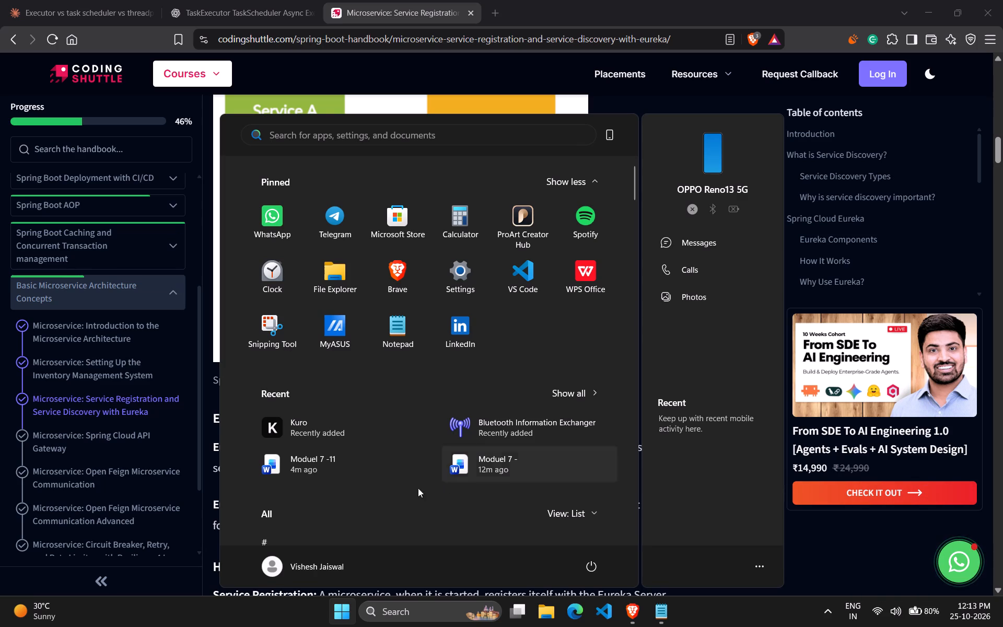
pyautogui.click(336, 252)
pyautogui.click(333, 265)
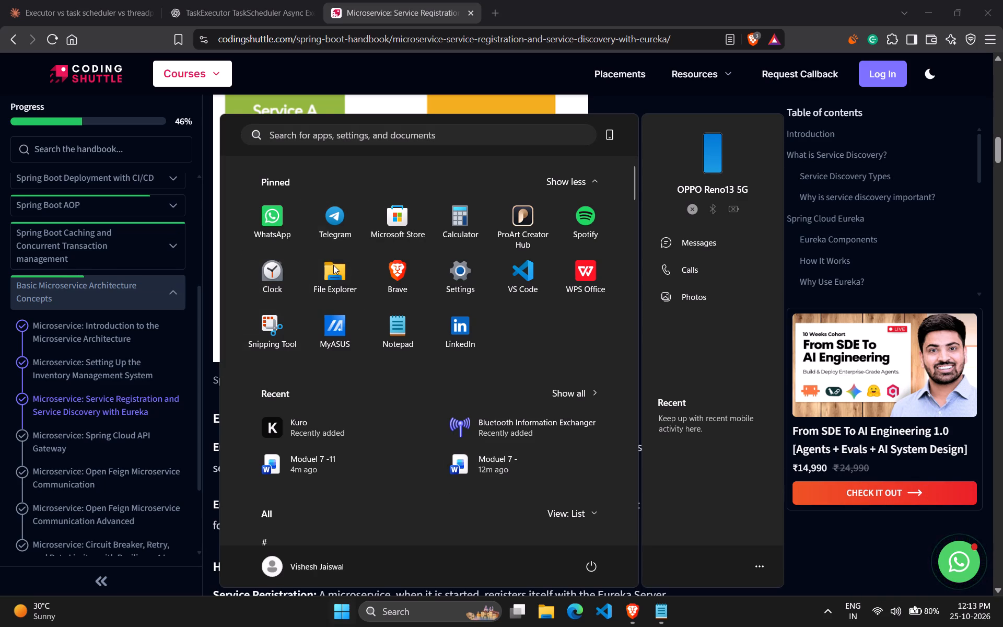
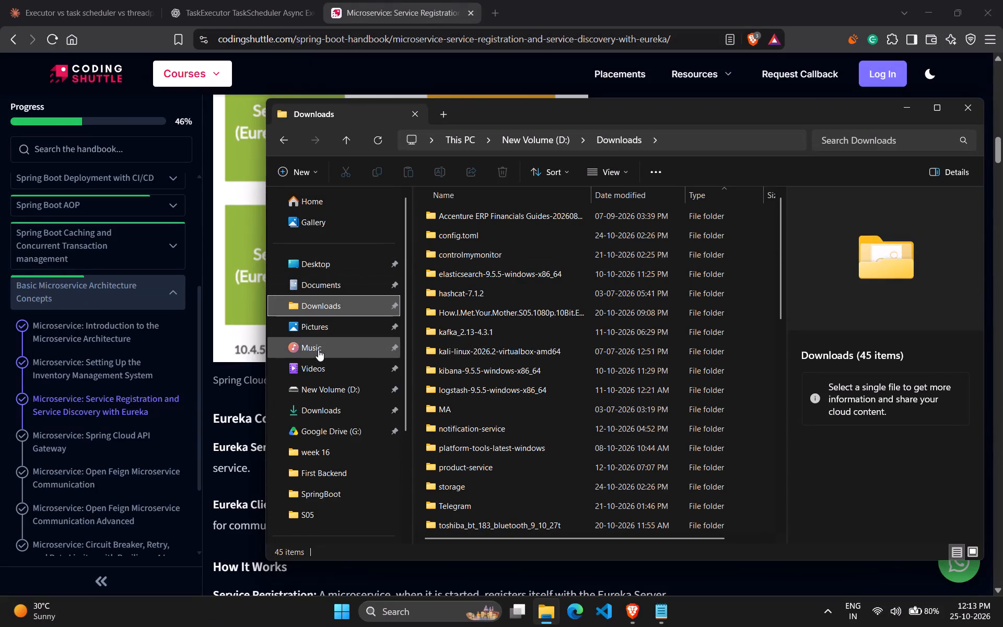
# Open the "module 12-13" Word document from the Practice > SpringBoot folder on drive D.
pyautogui.scroll(-3, 346, 449)
pyautogui.click(345, 455)
pyautogui.click(344, 449)
pyautogui.doubleClick(509, 233)
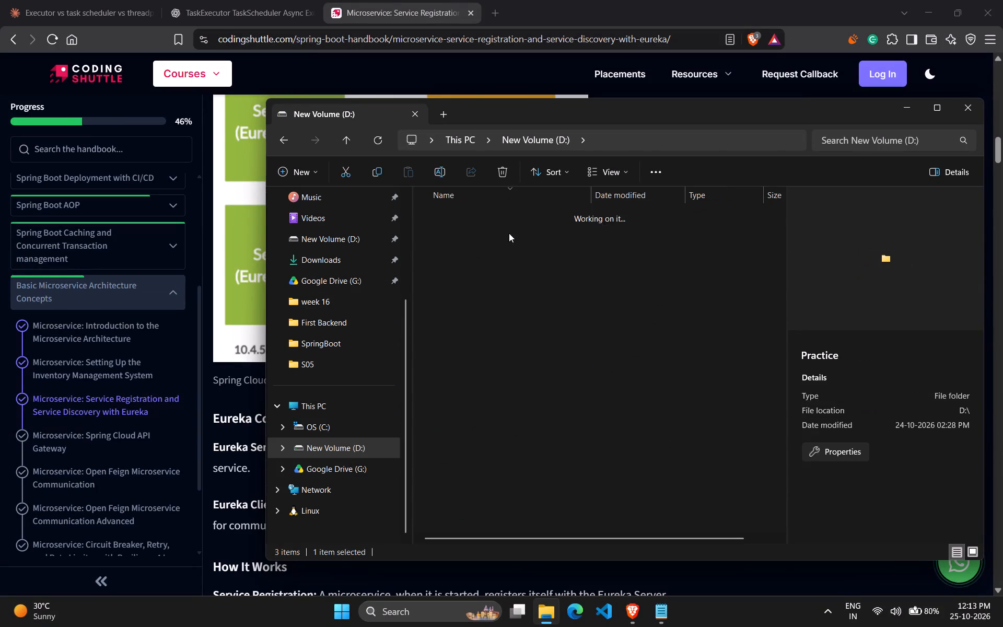
pyautogui.doubleClick(479, 235)
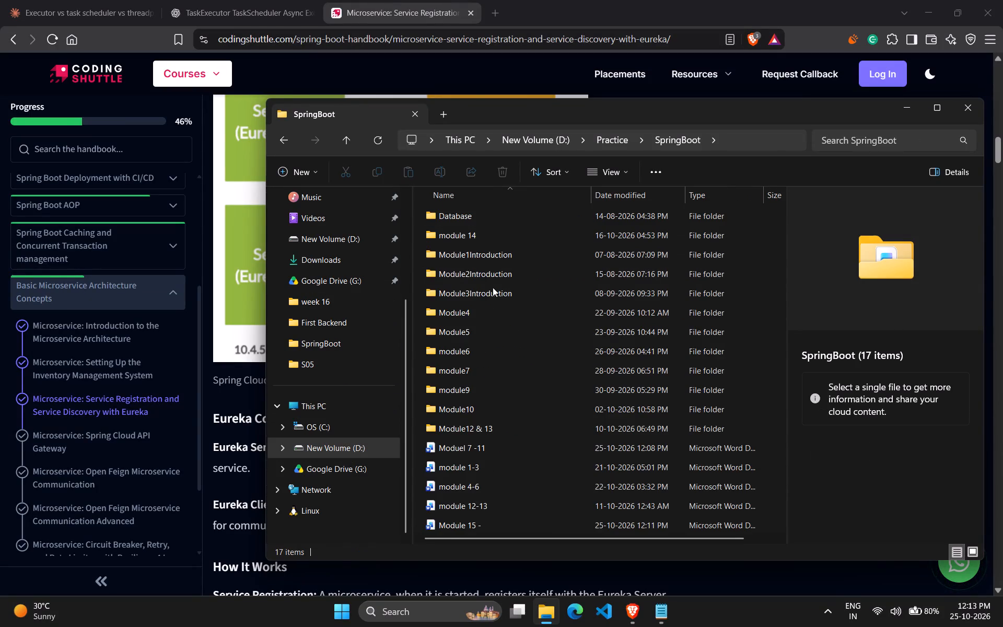
pyautogui.scroll(-8, 493, 289)
pyautogui.scroll(5, 492, 327)
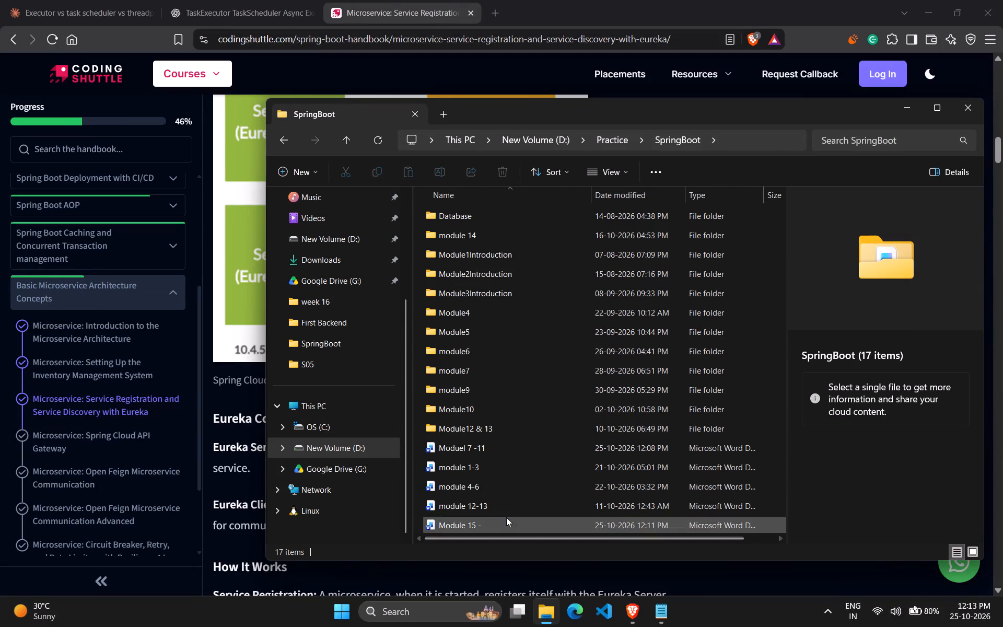
pyautogui.doubleClick(507, 506)
# Skim the module 12-13 notes for existing microservice material, covering Eureka, API gateway routes, load balancer and gateway filters, and return to the handbook.
pyautogui.scroll(-8, 425, 356)
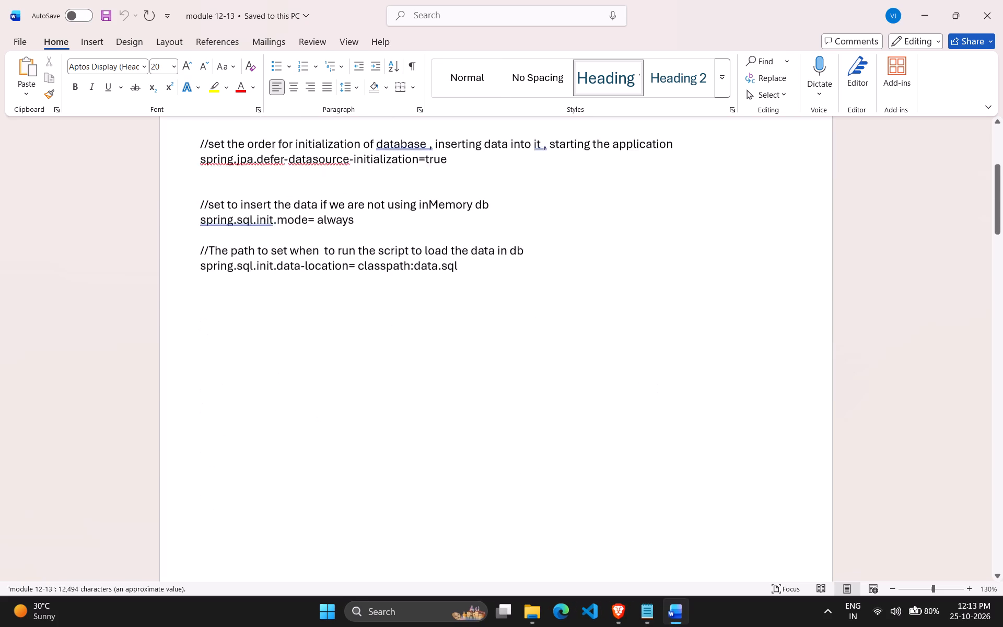
pyautogui.scroll(-20, 424, 354)
pyautogui.scroll(-4, 424, 354)
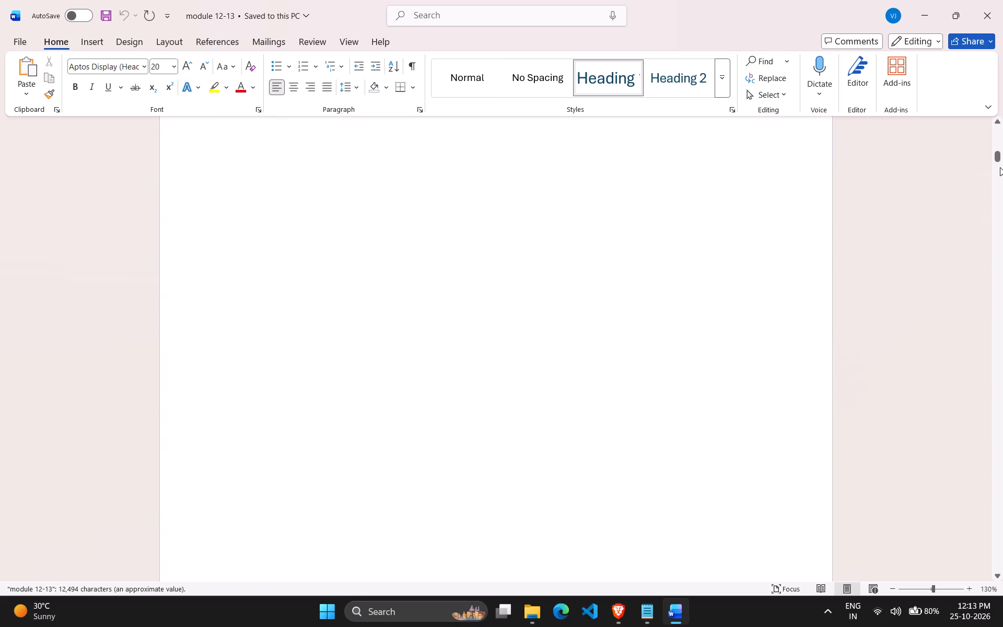
pyautogui.moveTo(1000, 161); pyautogui.dragTo(1002, 278)
pyautogui.scroll(-2, 754, 298)
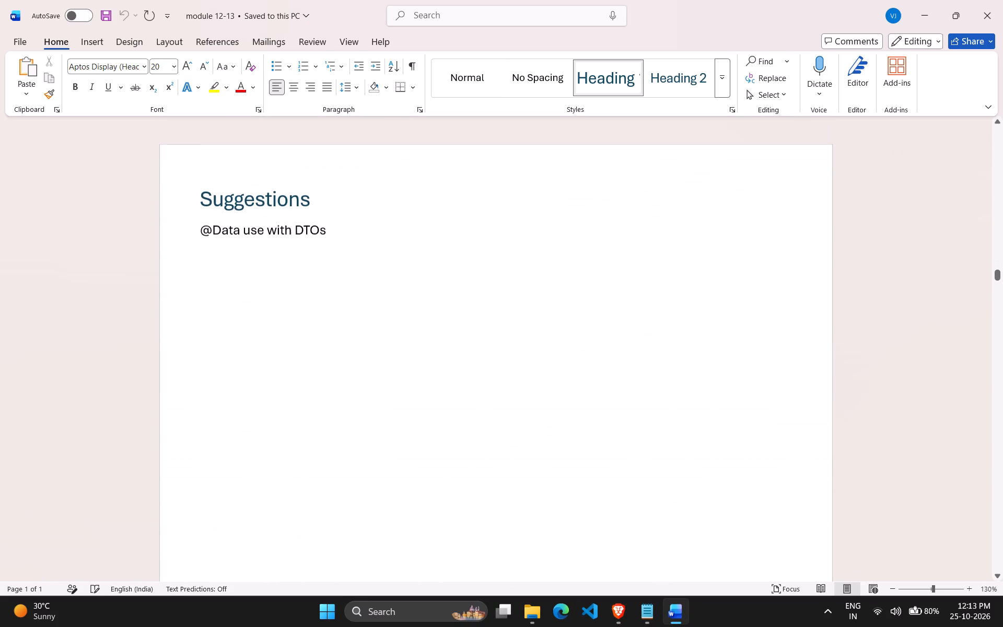
pyautogui.scroll(-18, 754, 298)
pyautogui.scroll(-8, 752, 298)
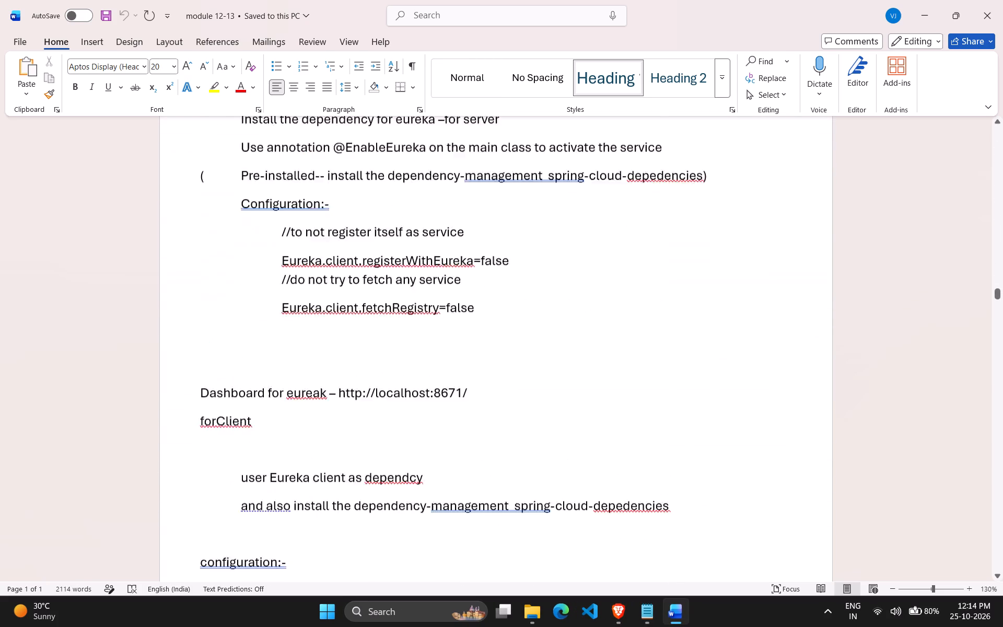
pyautogui.scroll(-20, 752, 298)
pyautogui.scroll(-16, 752, 298)
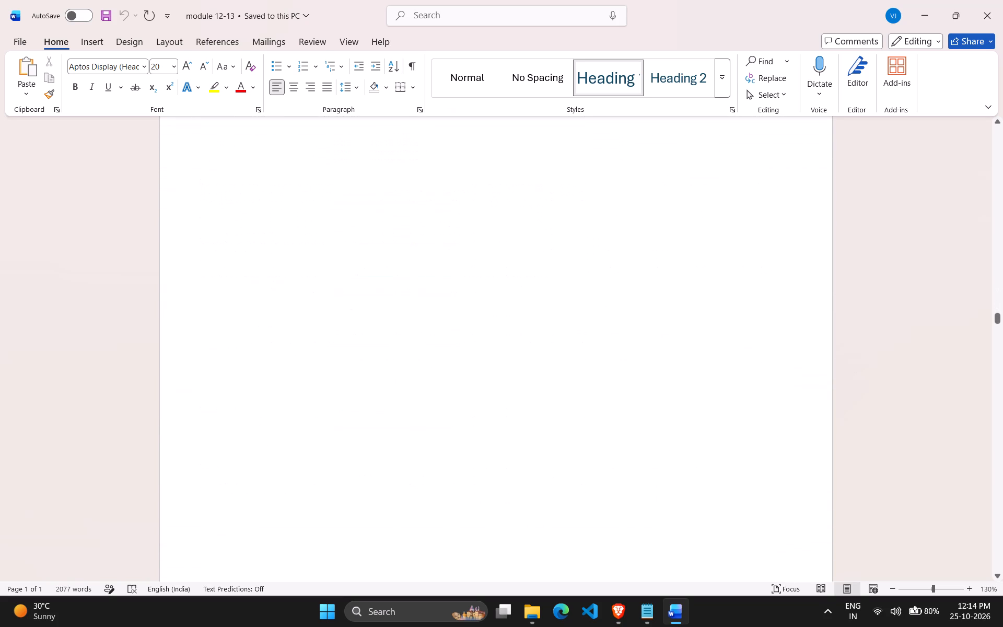
pyautogui.scroll(-13, 760, 293)
pyautogui.scroll(-9, 760, 293)
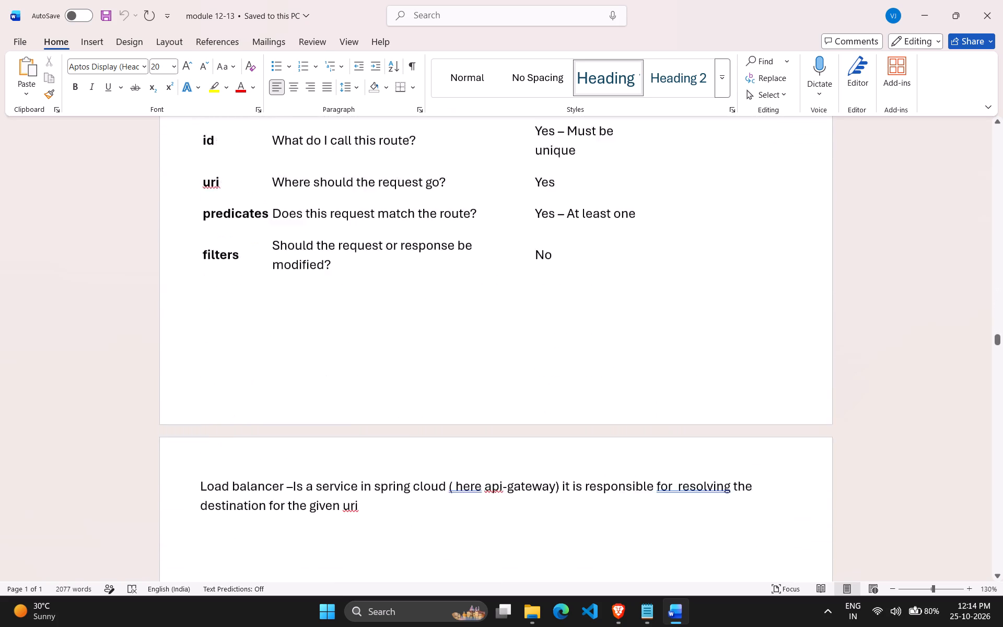
pyautogui.scroll(-20, 760, 293)
pyautogui.scroll(-15, 760, 293)
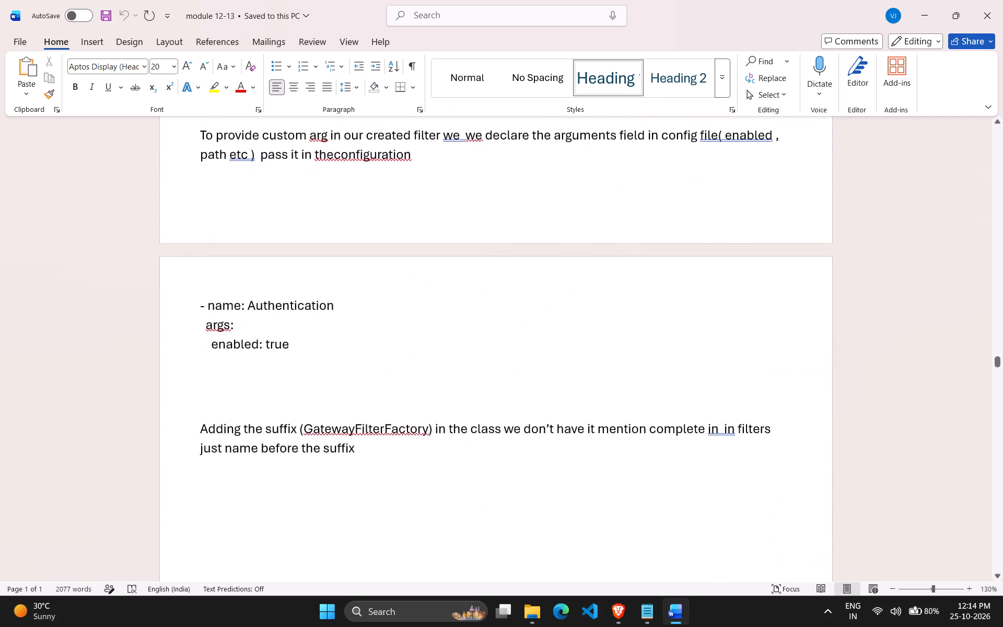
pyautogui.scroll(-12, 749, 264)
pyautogui.scroll(1, 765, 266)
pyautogui.hotkey('alt', 'Tab')
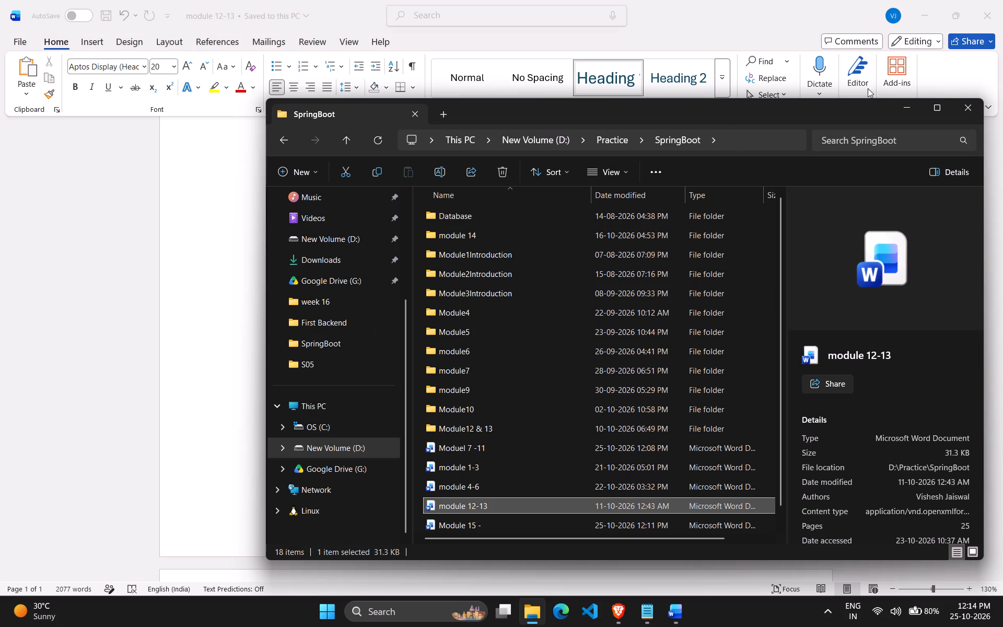
pyautogui.click(907, 114)
pyautogui.click(923, 10)
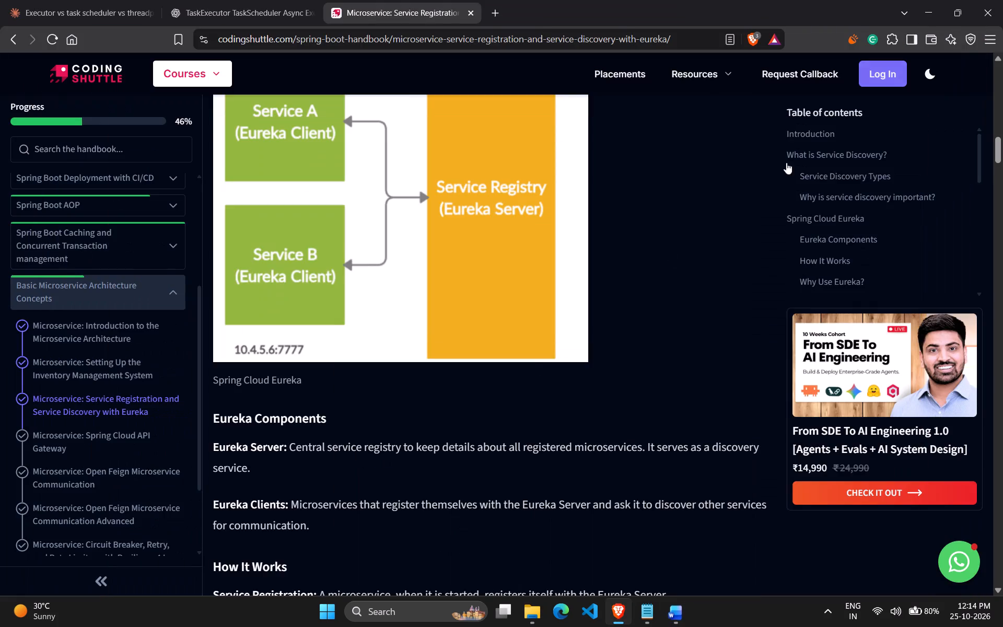
pyautogui.hotkey('alt', 'Tab')
pyautogui.hotkey('alt', 'Tab')
# Open the handbook's "Open Feign Microservice Communication Advanced" chapter and skim from the dependency setup down to its Database section.
pyautogui.scroll(-4, 82, 329)
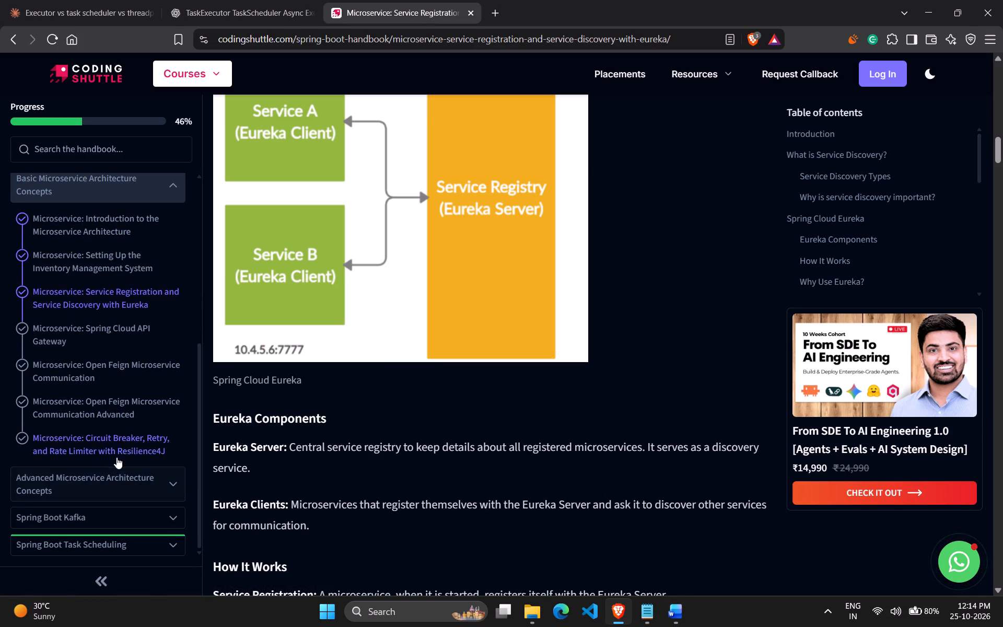
pyautogui.click(127, 396)
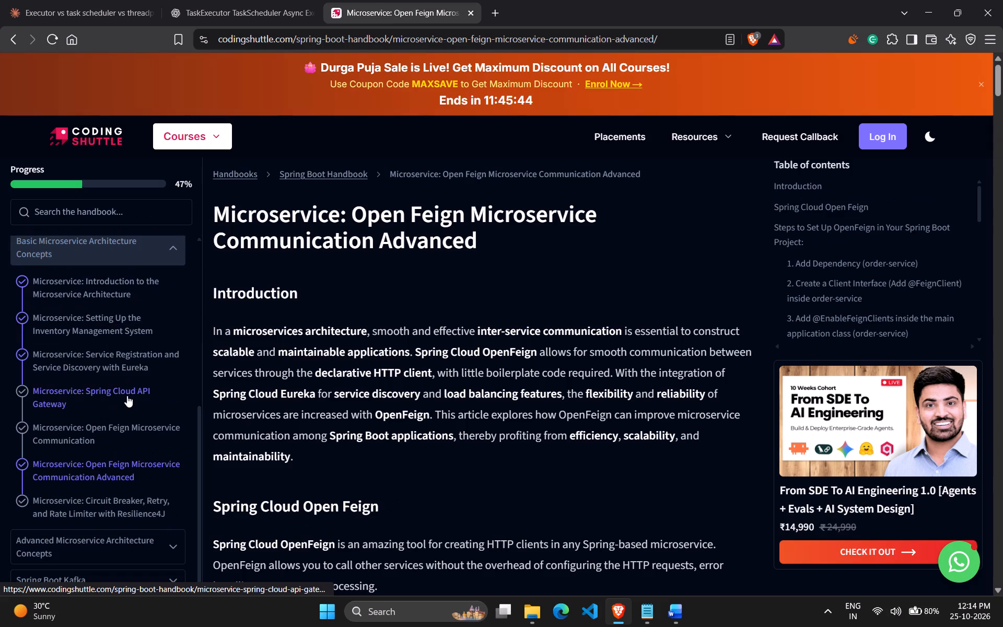
pyautogui.scroll(-11, 376, 358)
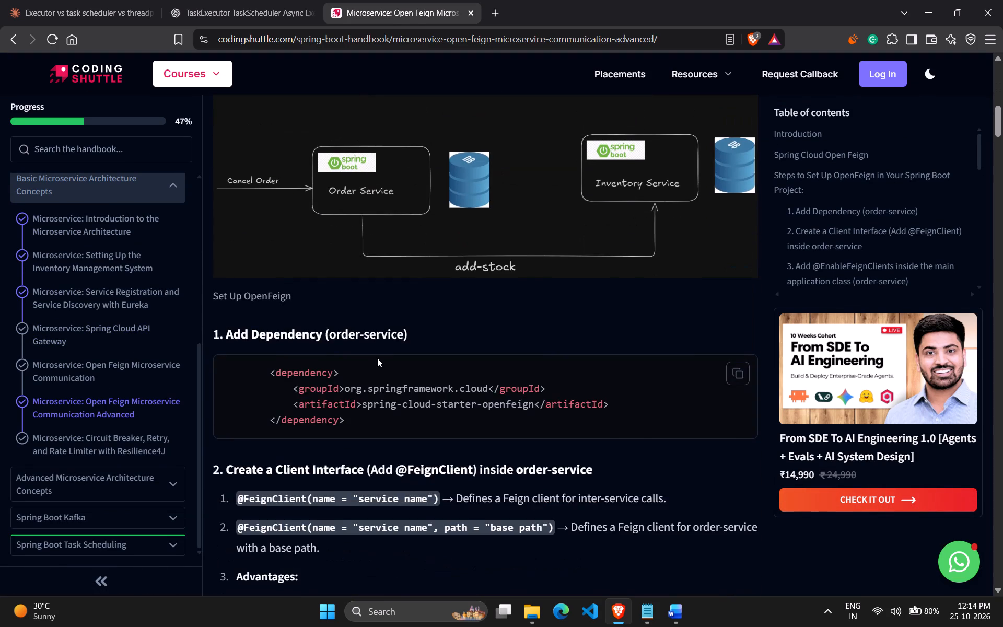
pyautogui.scroll(-3, 377, 358)
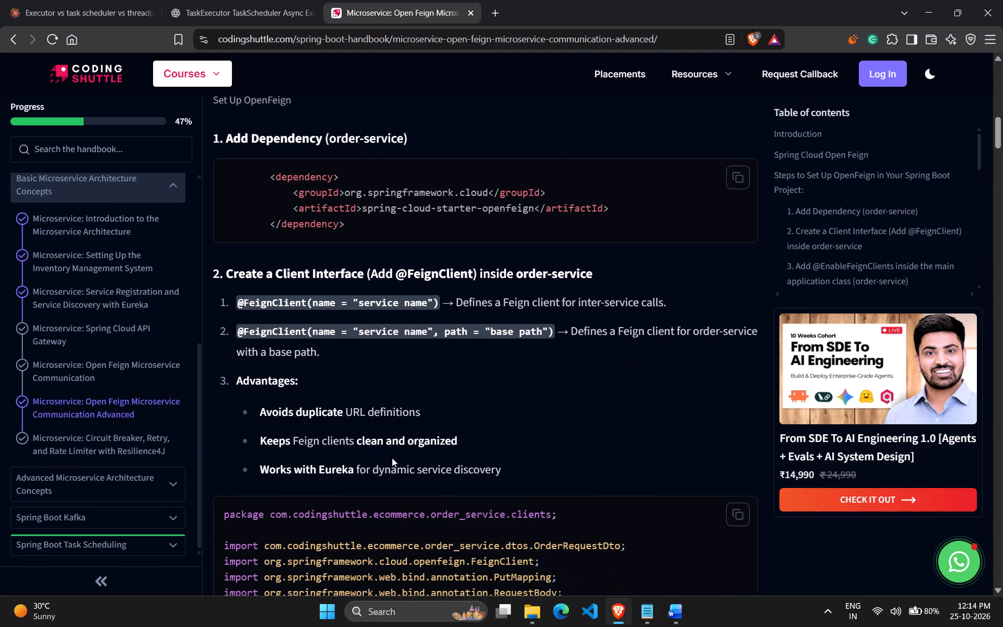
pyautogui.scroll(-5, 411, 432)
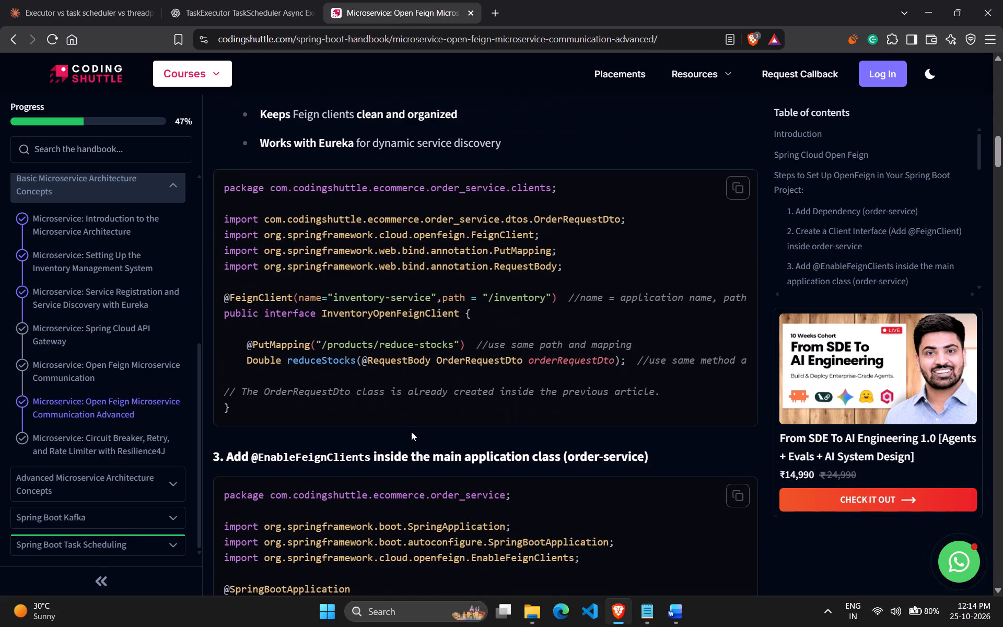
pyautogui.scroll(-12, 411, 432)
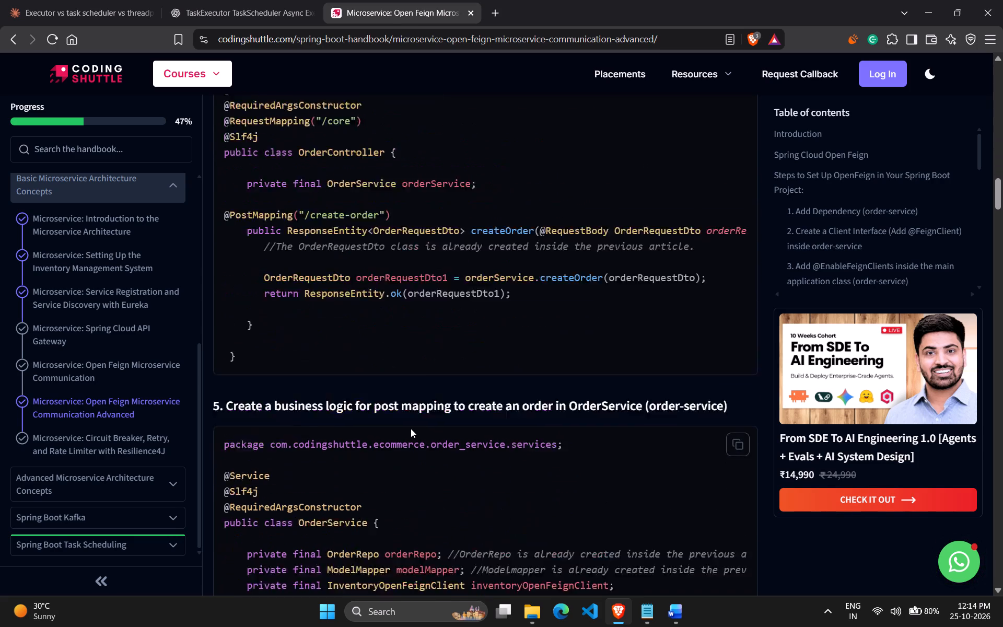
pyautogui.scroll(-1, 411, 428)
pyautogui.scroll(-20, 411, 428)
pyautogui.scroll(-2, 411, 428)
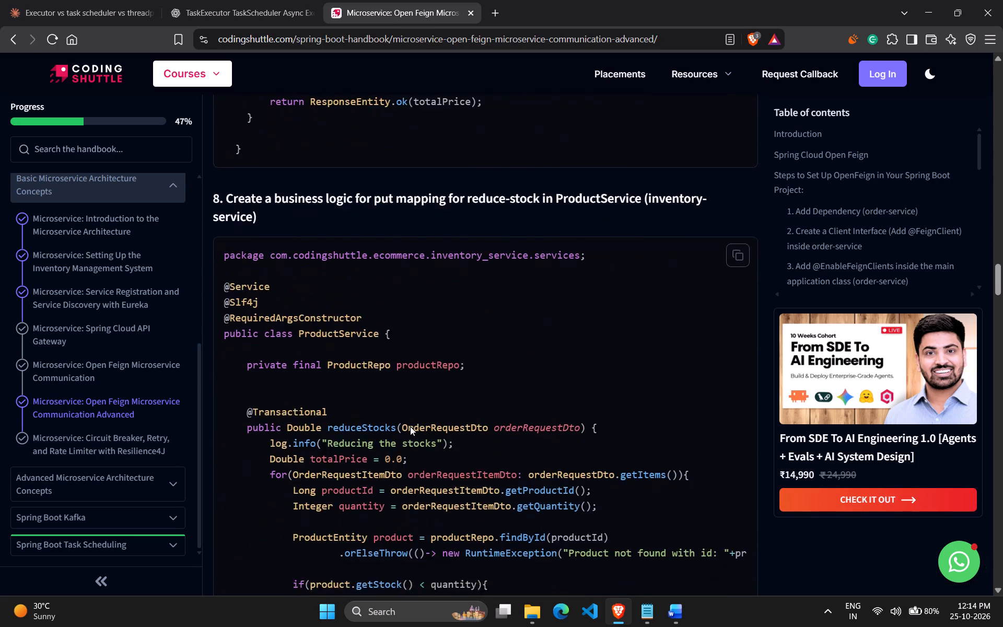
pyautogui.scroll(-9, 410, 426)
pyautogui.scroll(-13, 411, 426)
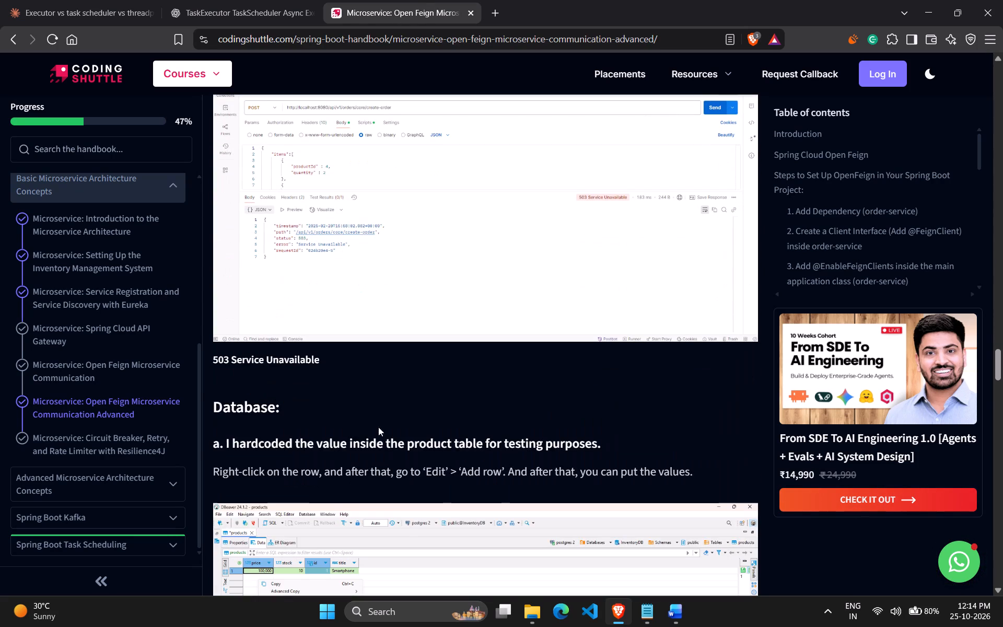
pyautogui.click(162, 188)
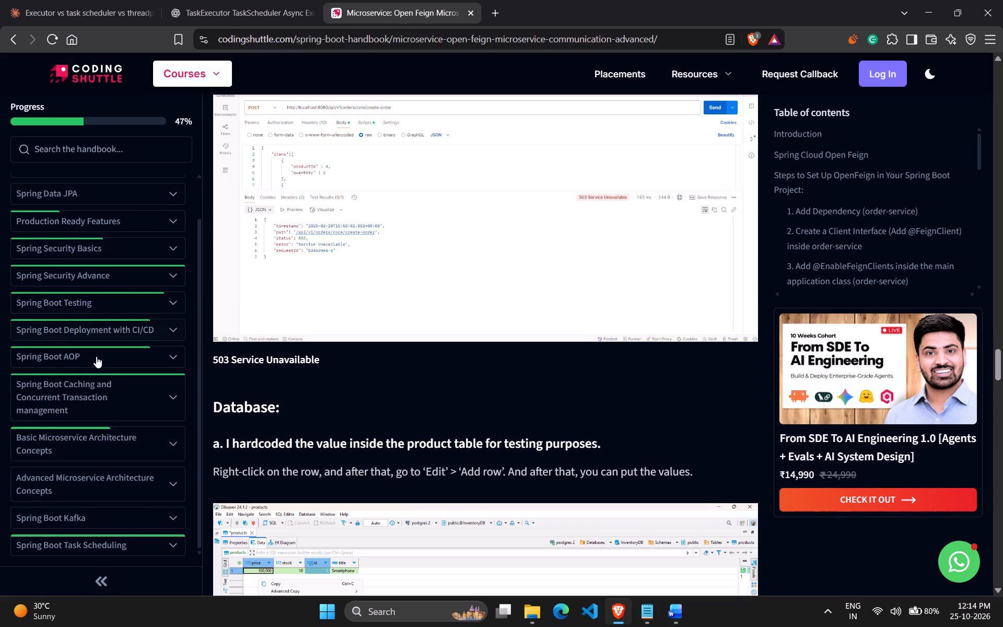
pyautogui.scroll(-4, 113, 455)
pyautogui.click(122, 478)
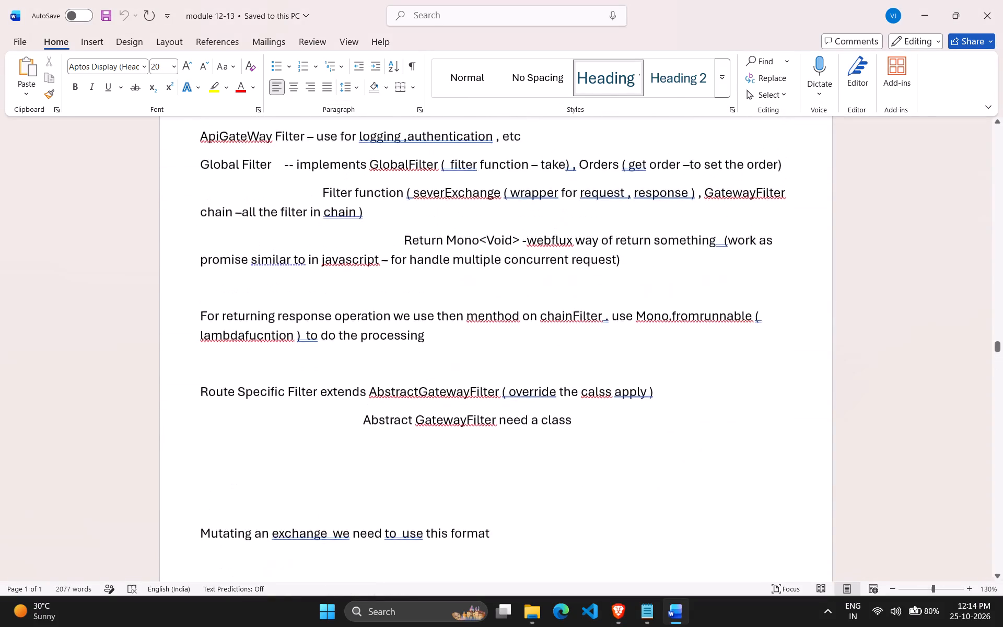
pyautogui.click(1002, 0)
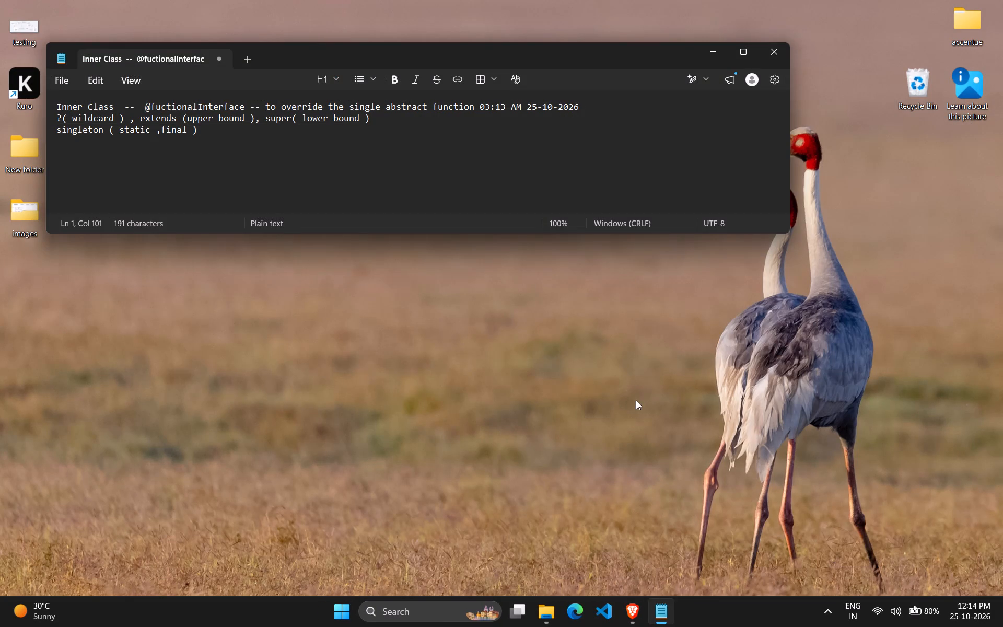
# In the "Module 15 -" document, delete the MicroService heading together with its definition paragraph.
pyautogui.hotkey('alt', 'Tab')
pyautogui.press('ctrl+super+Right')
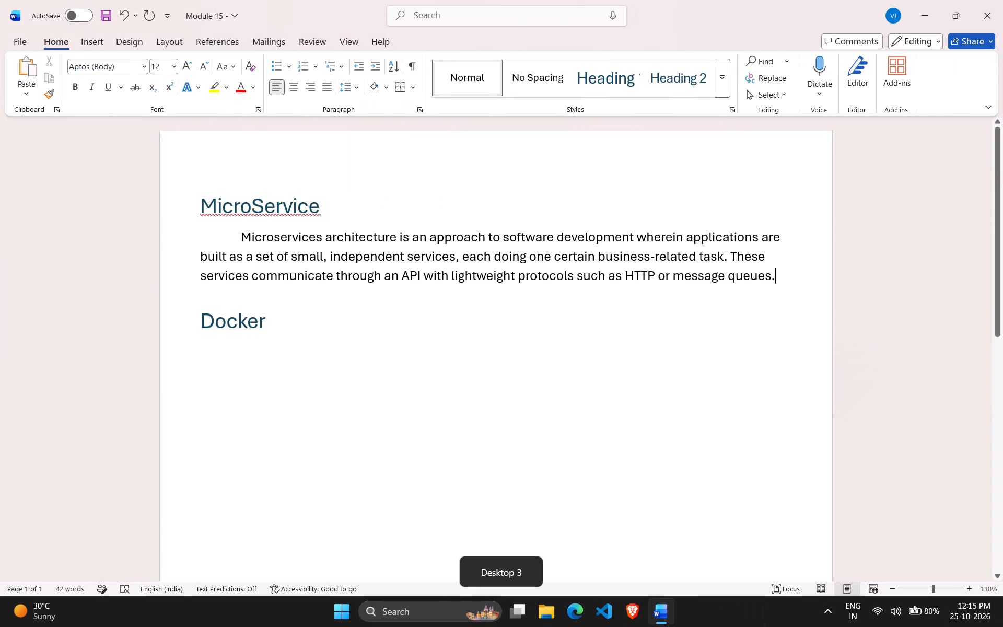
pyautogui.click(214, 295)
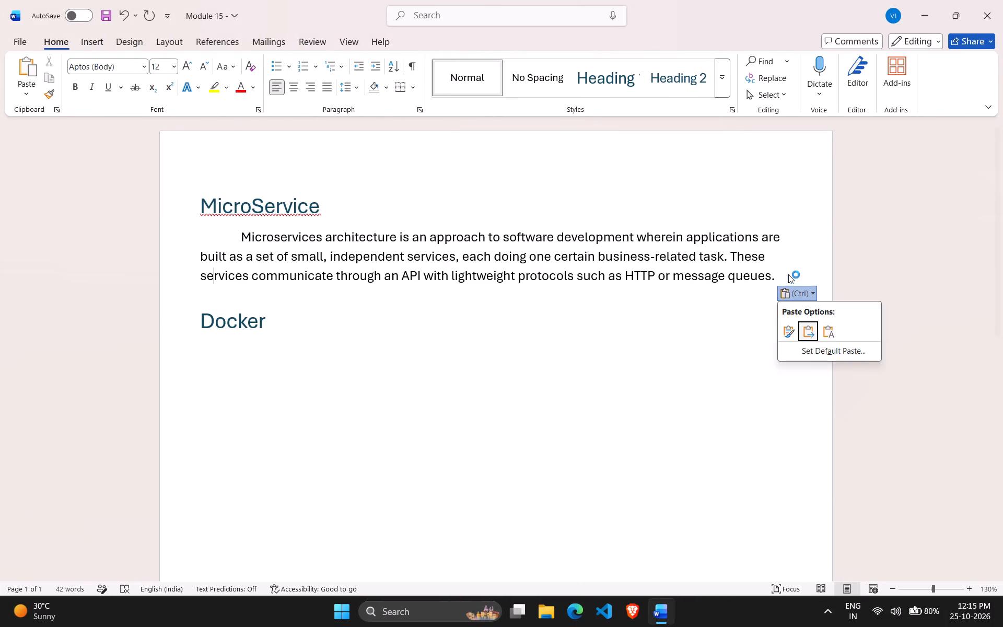
pyautogui.click(785, 270)
pyautogui.moveTo(785, 270); pyautogui.dragTo(225, 198)
pyautogui.press('Delete')
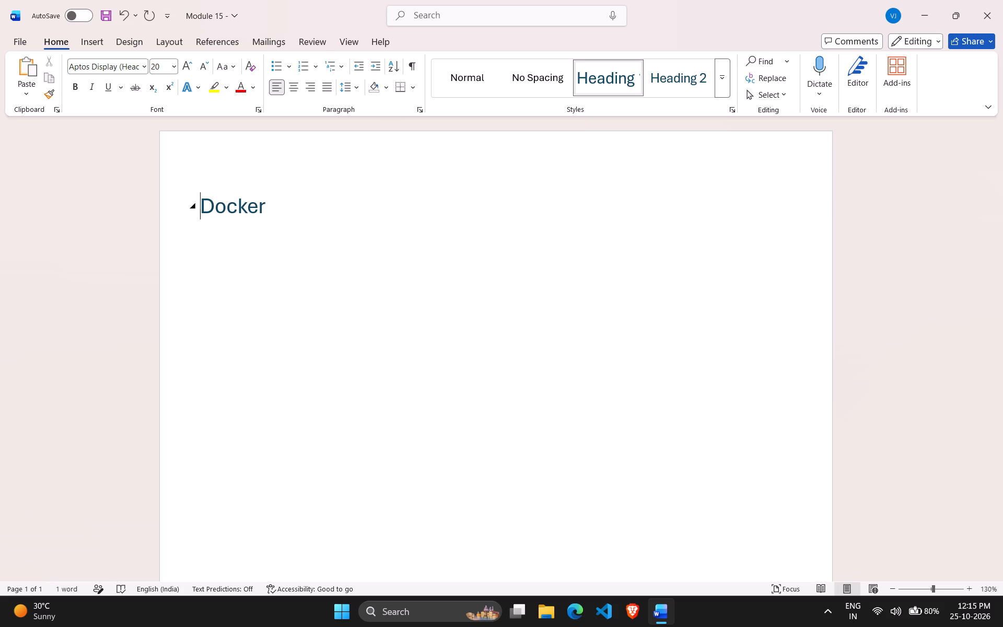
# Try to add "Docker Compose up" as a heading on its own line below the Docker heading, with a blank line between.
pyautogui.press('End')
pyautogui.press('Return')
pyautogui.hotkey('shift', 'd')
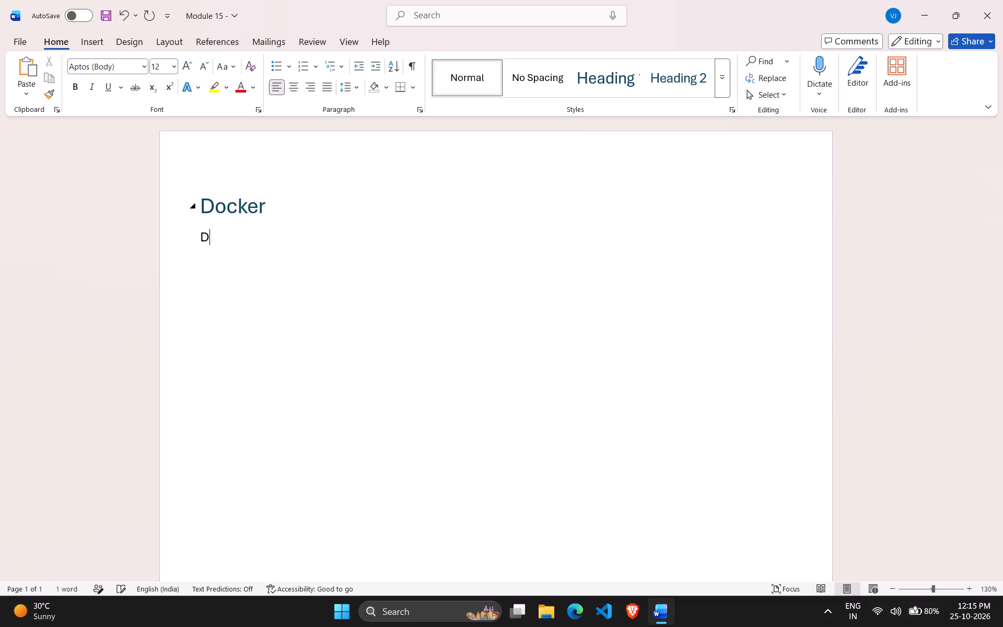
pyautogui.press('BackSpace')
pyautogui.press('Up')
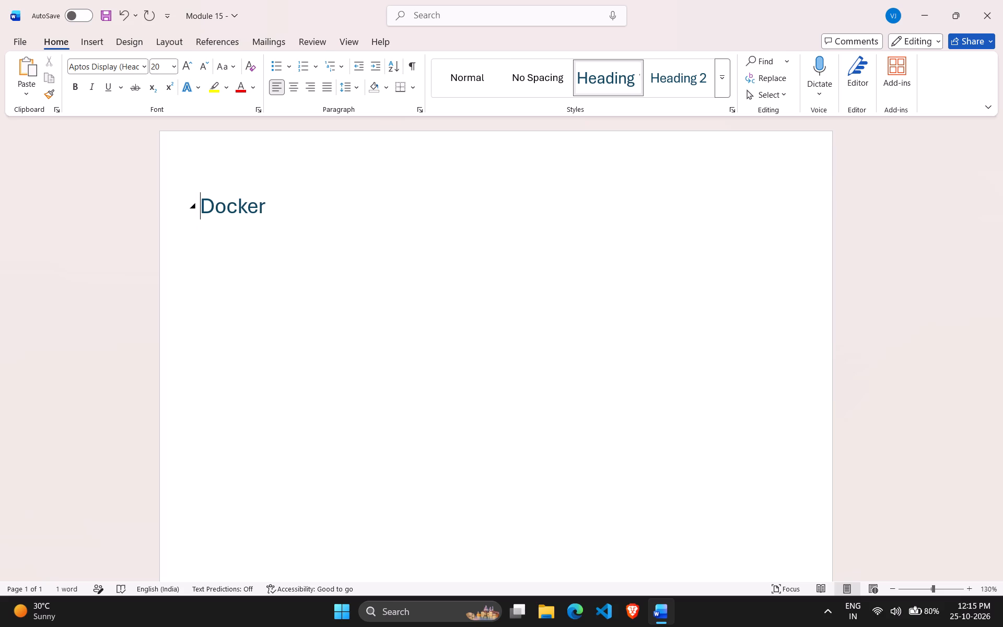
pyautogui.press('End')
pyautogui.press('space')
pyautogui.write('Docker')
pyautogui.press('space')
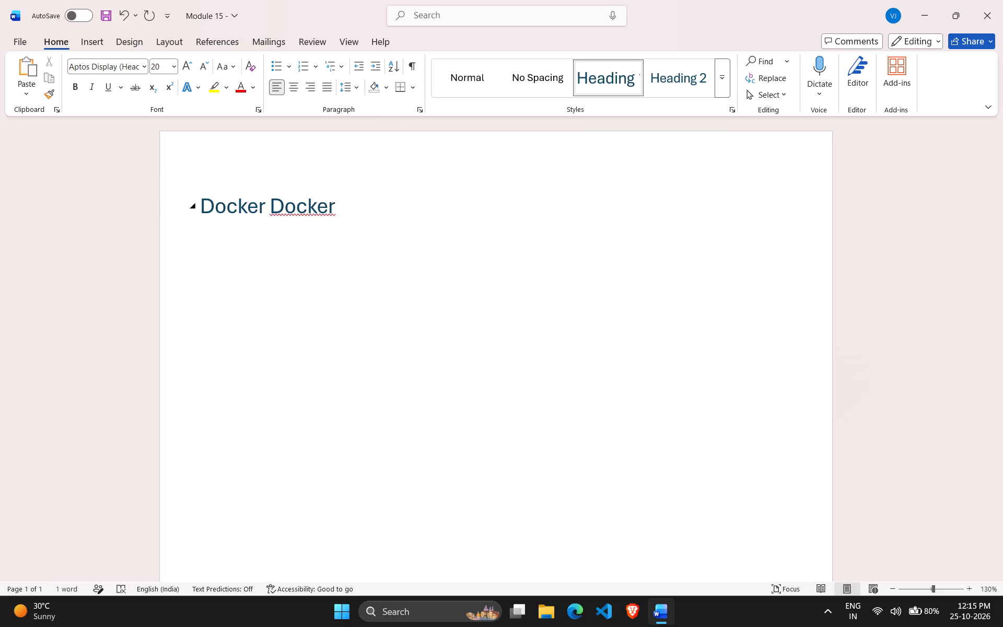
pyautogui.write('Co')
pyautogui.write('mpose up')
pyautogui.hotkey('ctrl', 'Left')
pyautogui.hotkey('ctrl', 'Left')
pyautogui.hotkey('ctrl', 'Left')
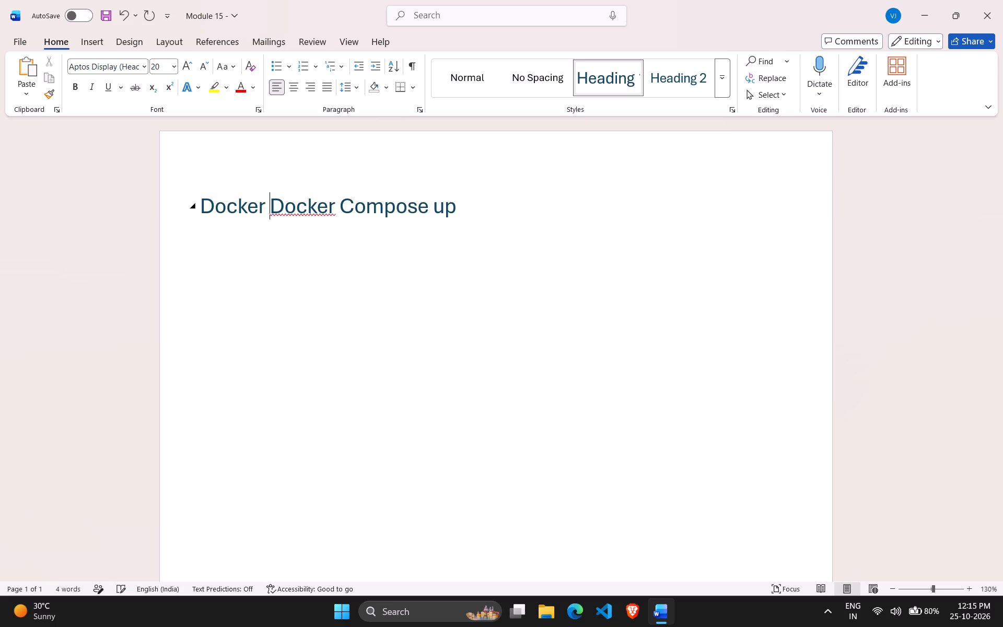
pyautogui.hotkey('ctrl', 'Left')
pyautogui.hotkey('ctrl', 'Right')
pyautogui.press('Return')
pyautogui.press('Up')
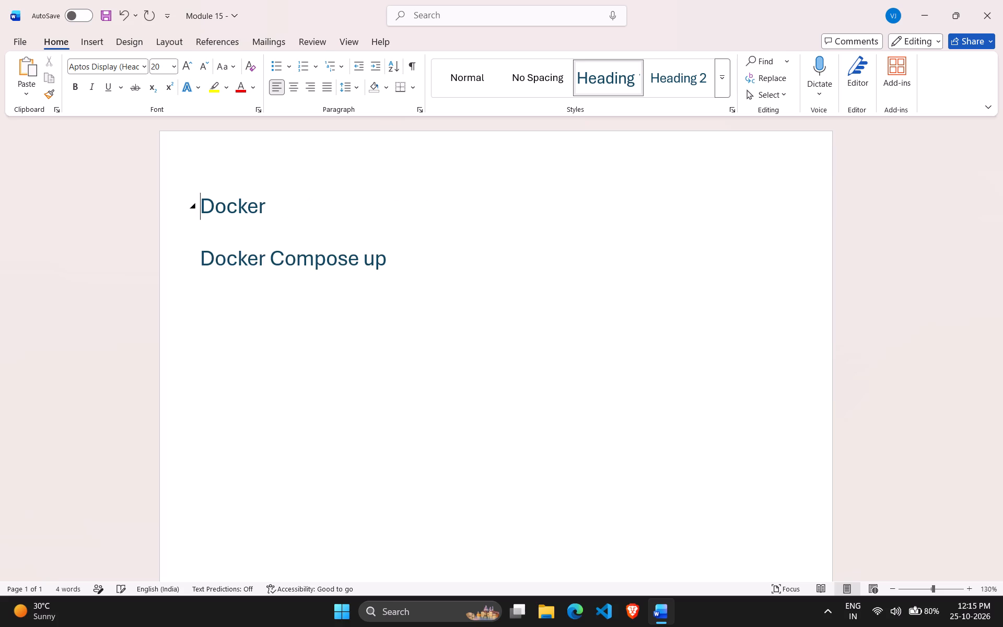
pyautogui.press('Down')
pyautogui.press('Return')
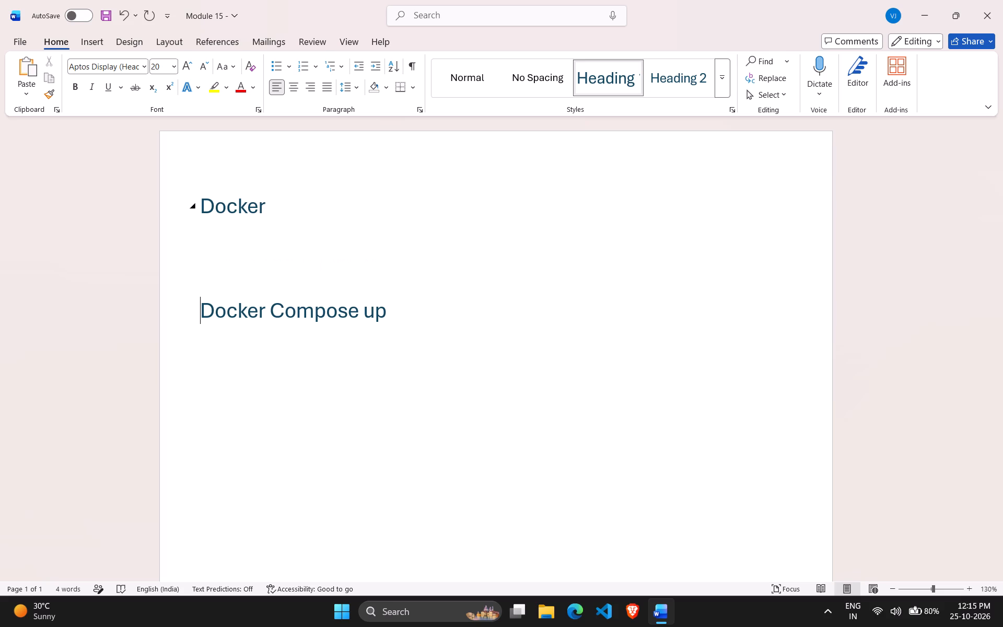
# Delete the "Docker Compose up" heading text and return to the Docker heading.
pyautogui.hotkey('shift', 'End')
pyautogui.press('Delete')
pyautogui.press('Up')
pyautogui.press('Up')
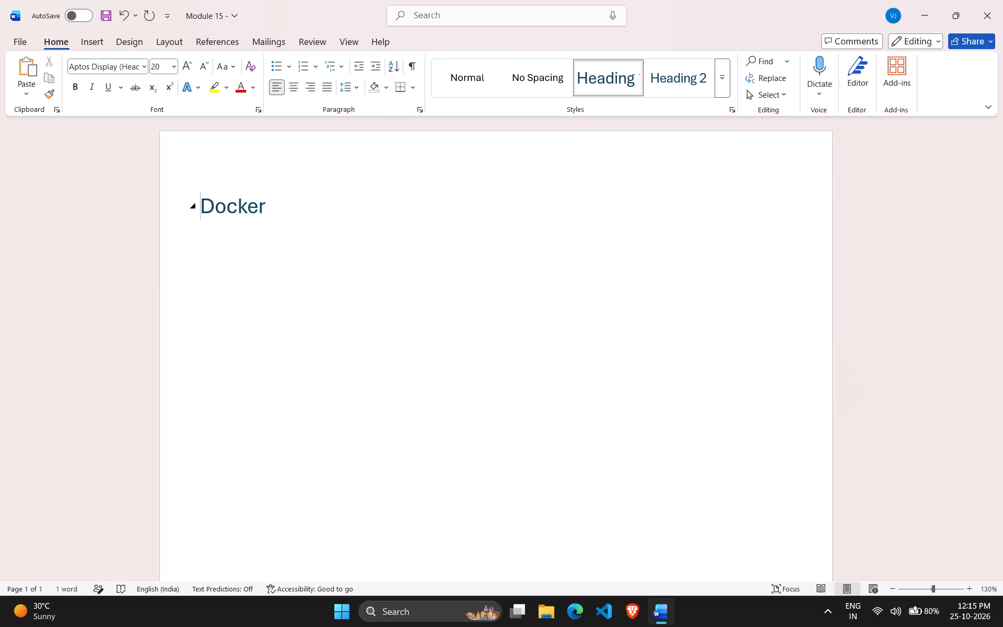
# Enter "Docker Compose up" as a body-text line, leaving two blank lines below the Docker heading.
pyautogui.press('End')
pyautogui.press('Return')
pyautogui.press('Return')
pyautogui.press('Return')
pyautogui.write('Docker Compse')
pyautogui.press('space')
pyautogui.press('BackSpace')
pyautogui.press('BackSpace')
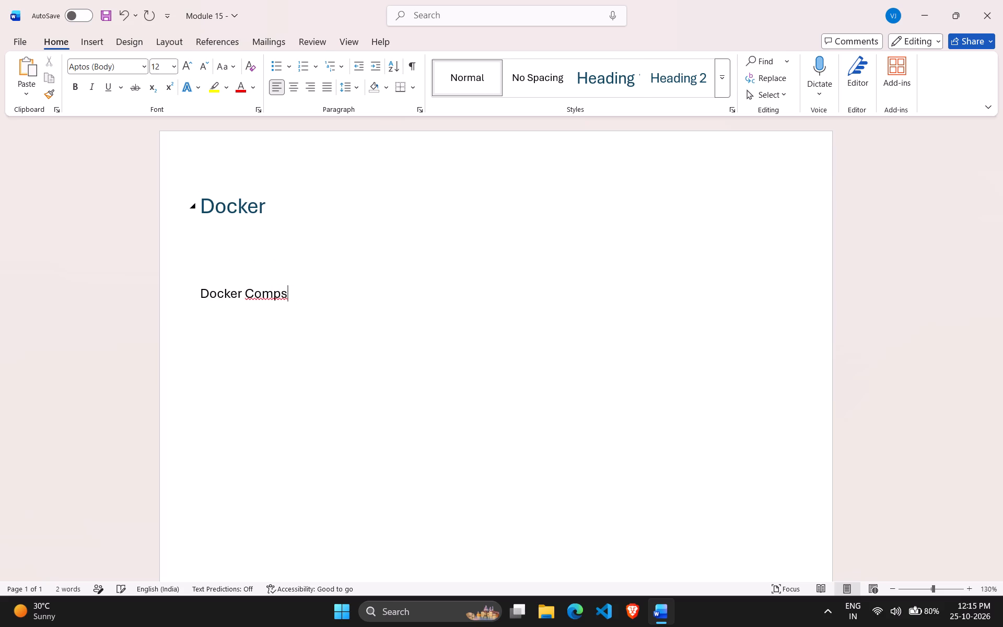
pyautogui.press('BackSpace')
pyautogui.write('ose up')
pyautogui.press('space')
# Apply the Heading 1 style to the "Docker Compose up" line.
pyautogui.hotkey('shift', 'Home')
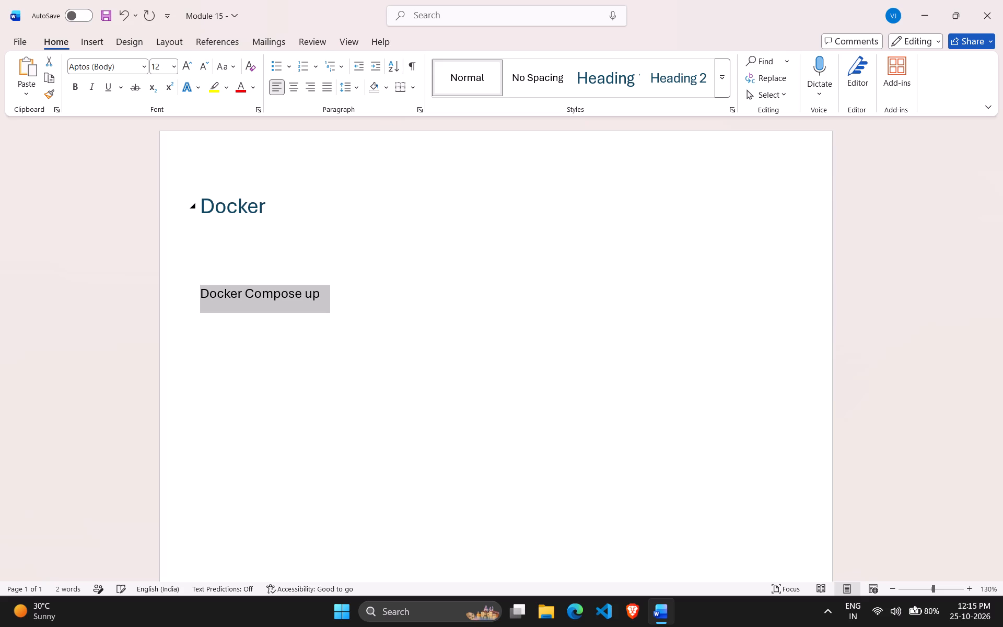
pyautogui.write('hl')
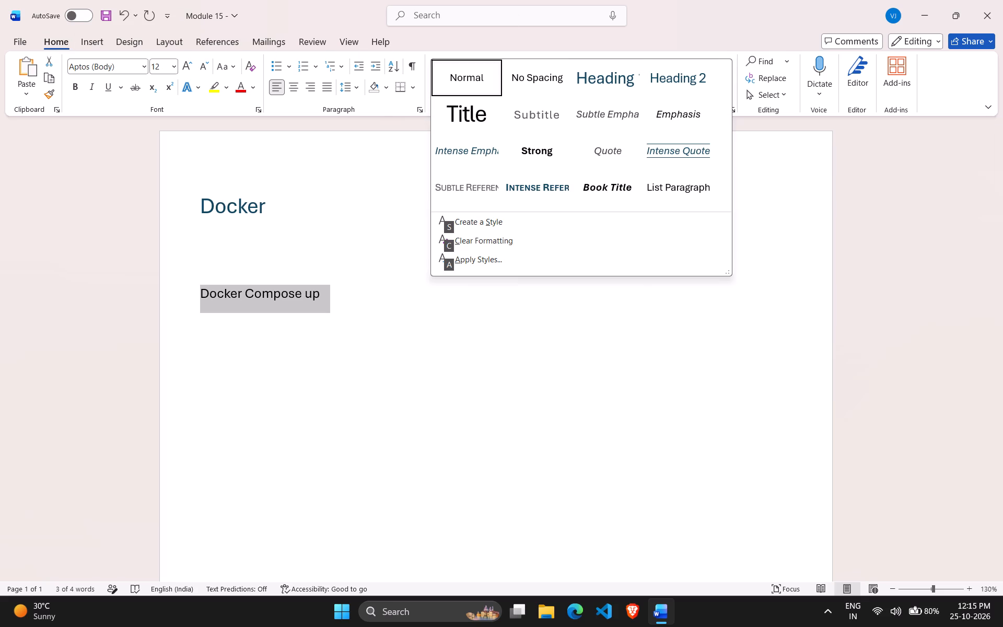
pyautogui.press('Right')
pyautogui.press('Right')
pyautogui.press('Return')
# Start an indented body-text line directly under the Docker heading.
pyautogui.press('Up')
pyautogui.press('Up')
pyautogui.press('Up')
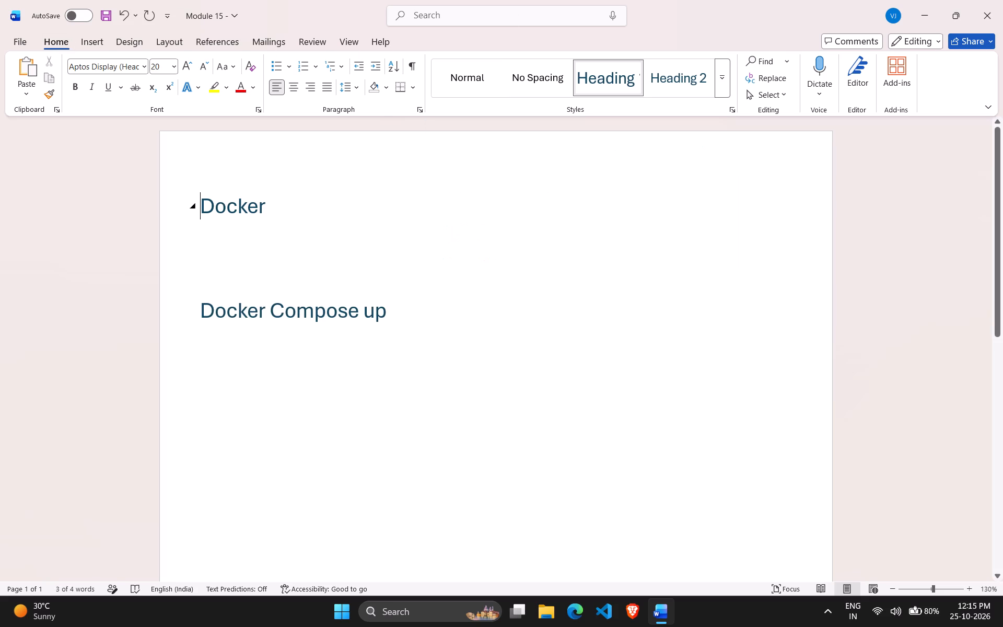
pyautogui.press('space')
pyautogui.press('space')
pyautogui.press('BackSpace')
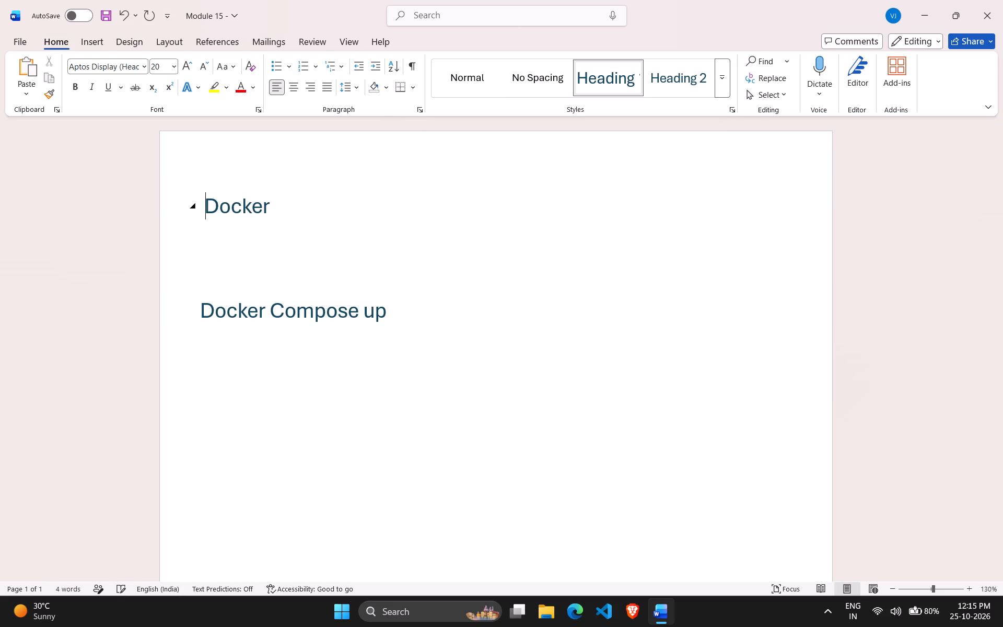
pyautogui.press('BackSpace')
pyautogui.press('End')
pyautogui.press('Return')
pyautogui.press('Tab')
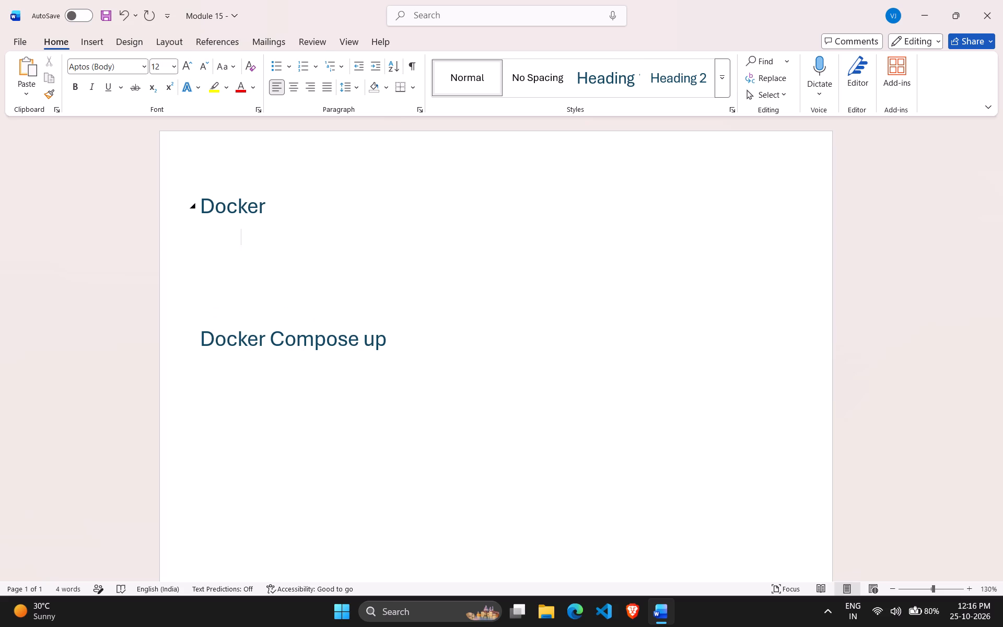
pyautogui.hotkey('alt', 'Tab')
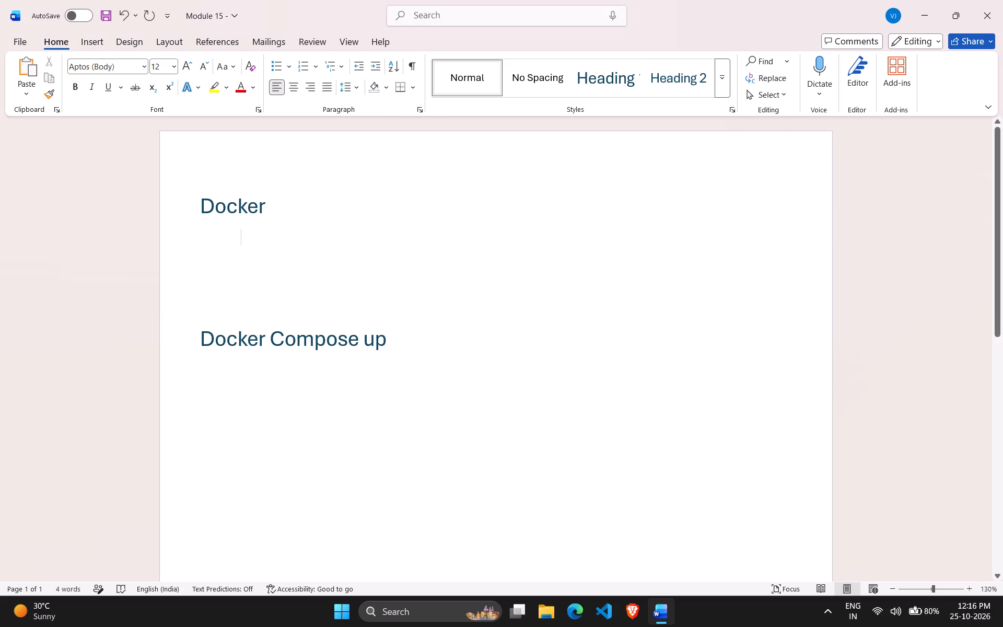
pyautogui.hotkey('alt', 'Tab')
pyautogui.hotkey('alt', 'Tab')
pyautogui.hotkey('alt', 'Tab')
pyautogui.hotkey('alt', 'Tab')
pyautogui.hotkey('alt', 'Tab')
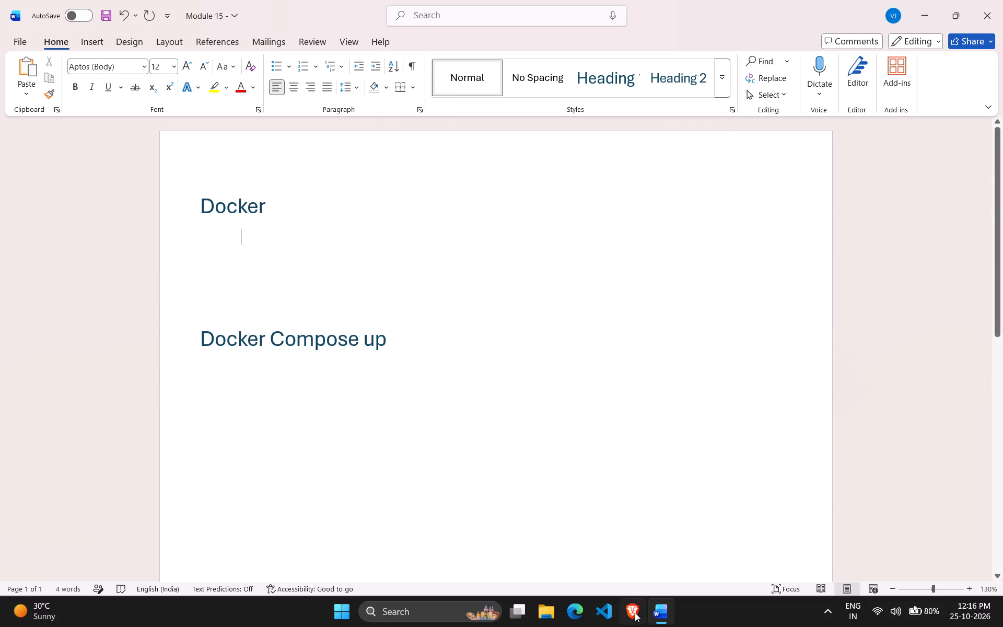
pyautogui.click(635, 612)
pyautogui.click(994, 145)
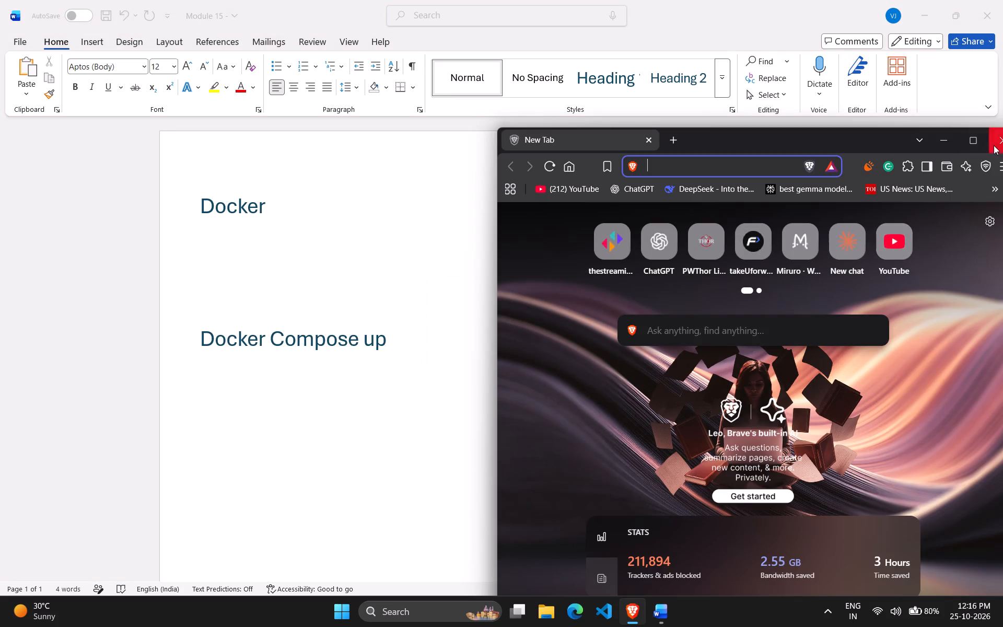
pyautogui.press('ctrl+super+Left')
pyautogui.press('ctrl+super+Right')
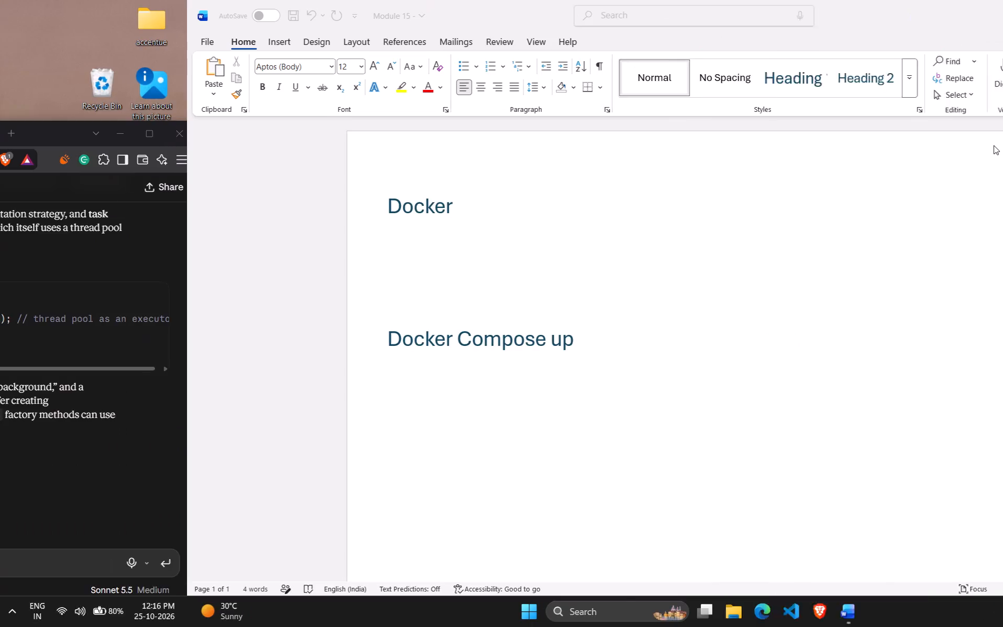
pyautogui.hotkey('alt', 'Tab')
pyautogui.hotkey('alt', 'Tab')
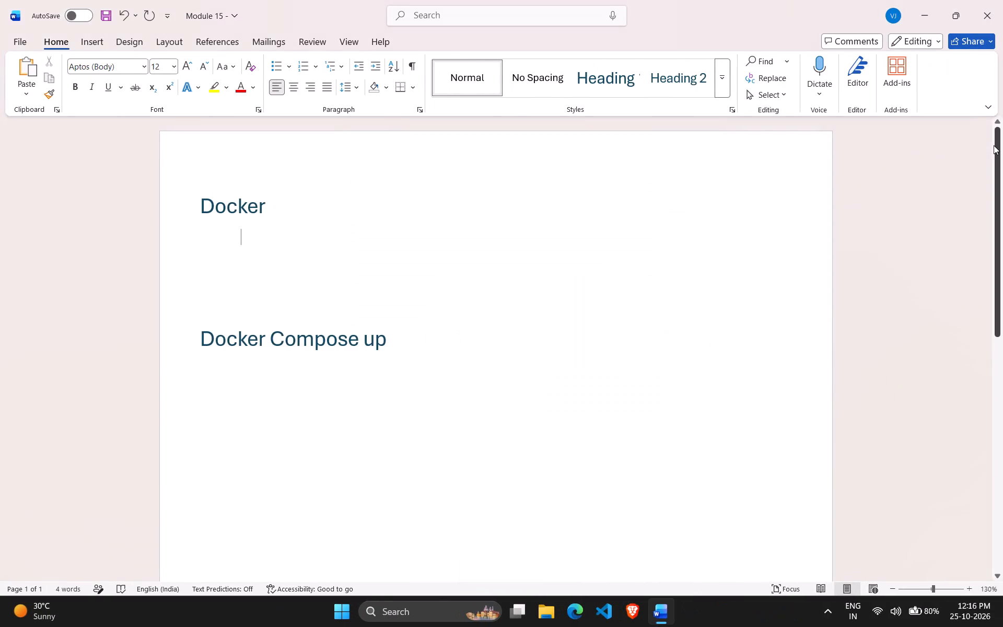
# Move the Word document window from Desktop 3 to Desktop 2.
pyautogui.press('super+Tab')
pyautogui.moveTo(560, 163); pyautogui.dragTo(230, 508)
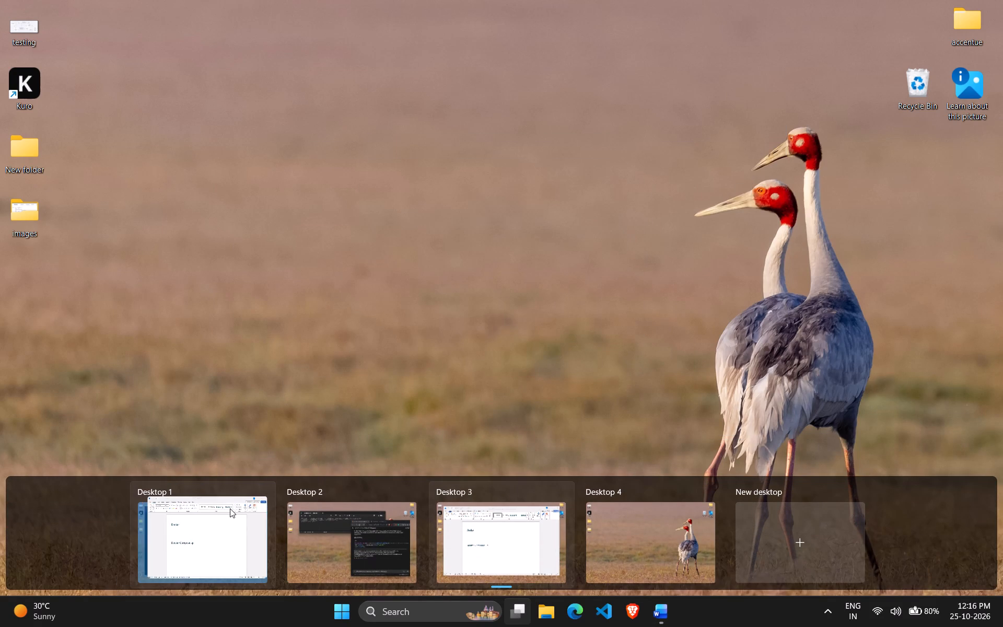
pyautogui.moveTo(230, 508); pyautogui.dragTo(375, 514)
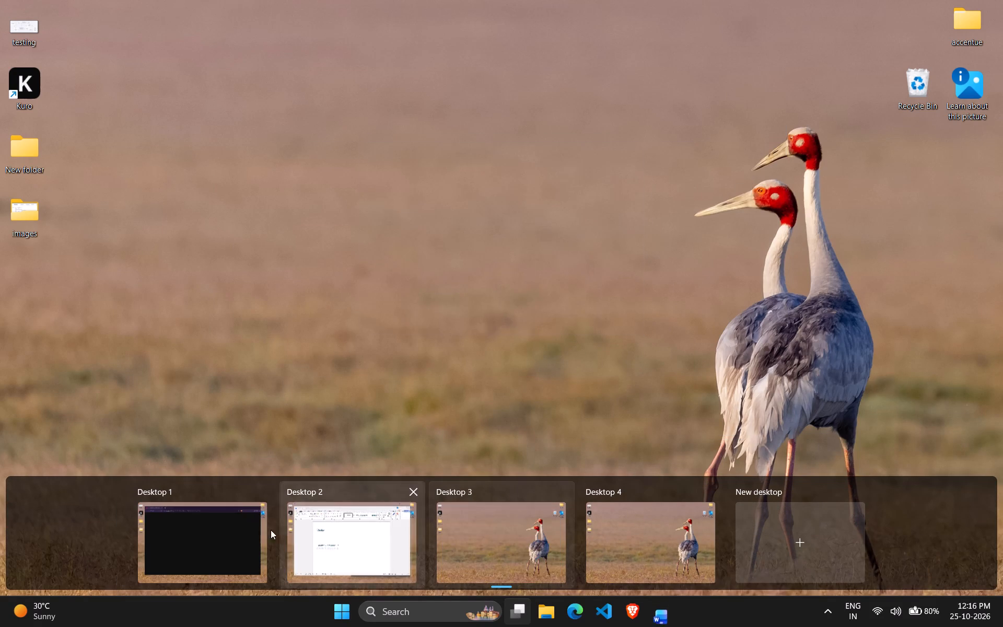
# Close the browser window playing the YouTube study session on Desktop 1 and switch to Desktop 2.
pyautogui.click(240, 531)
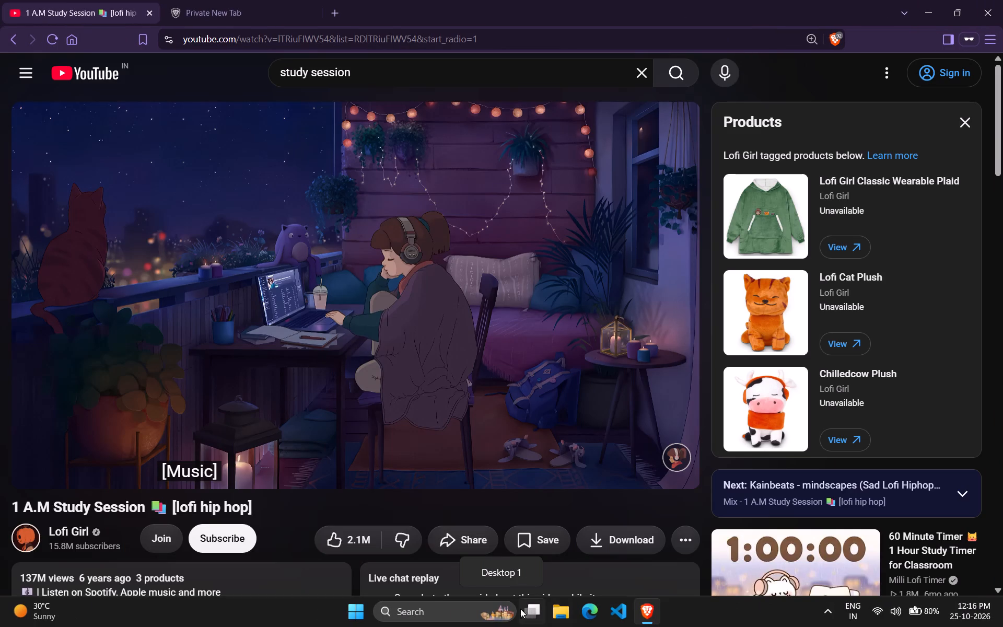
pyautogui.click(1002, 0)
pyautogui.press('ctrl+super+Right')
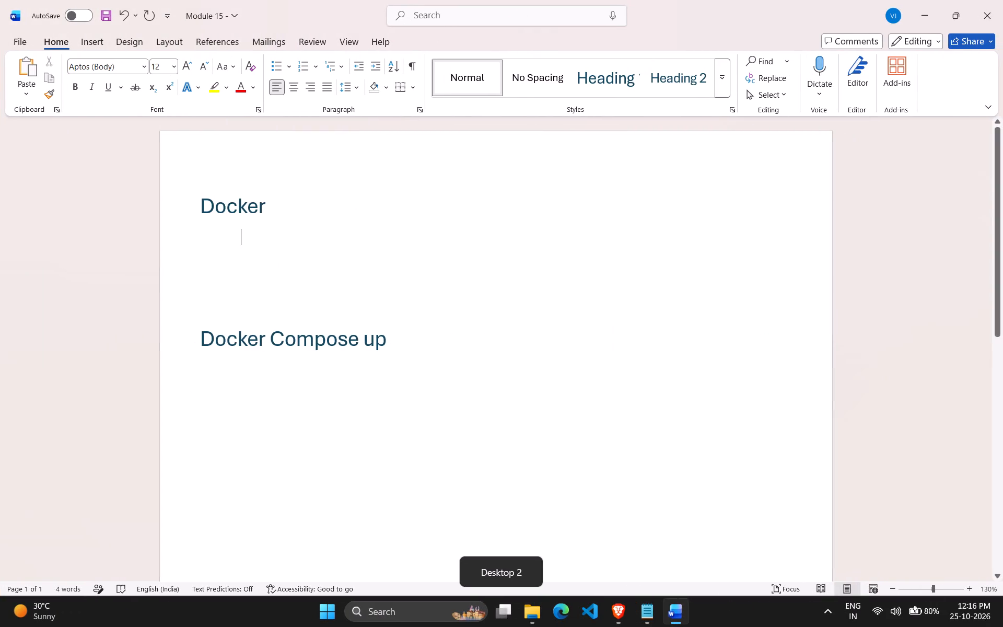
# Bring up the Notepad window with the Inner Class notes and close it.
pyautogui.click(649, 615)
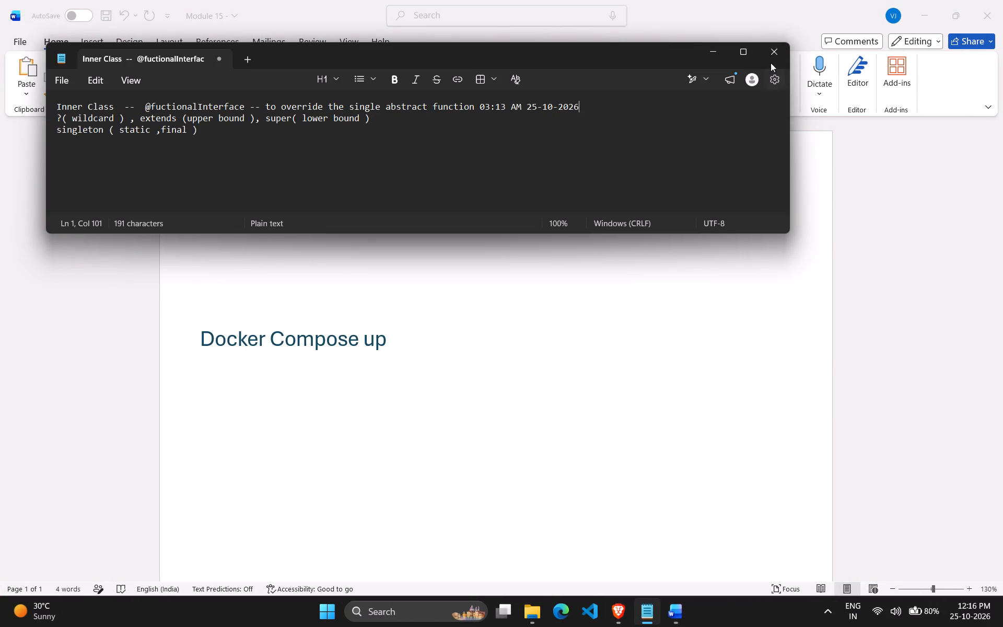
pyautogui.click(771, 63)
pyautogui.click(775, 50)
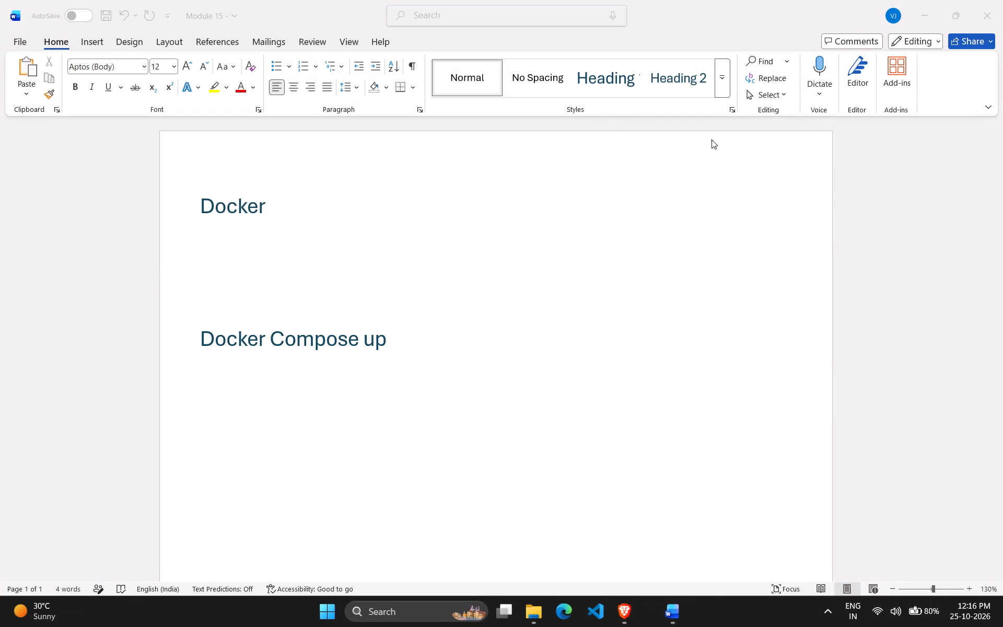
# Switch to the Brave browser, maximize its window and search for "docker internal wokring" in a new tab.
pyautogui.hotkey('alt', 'Tab')
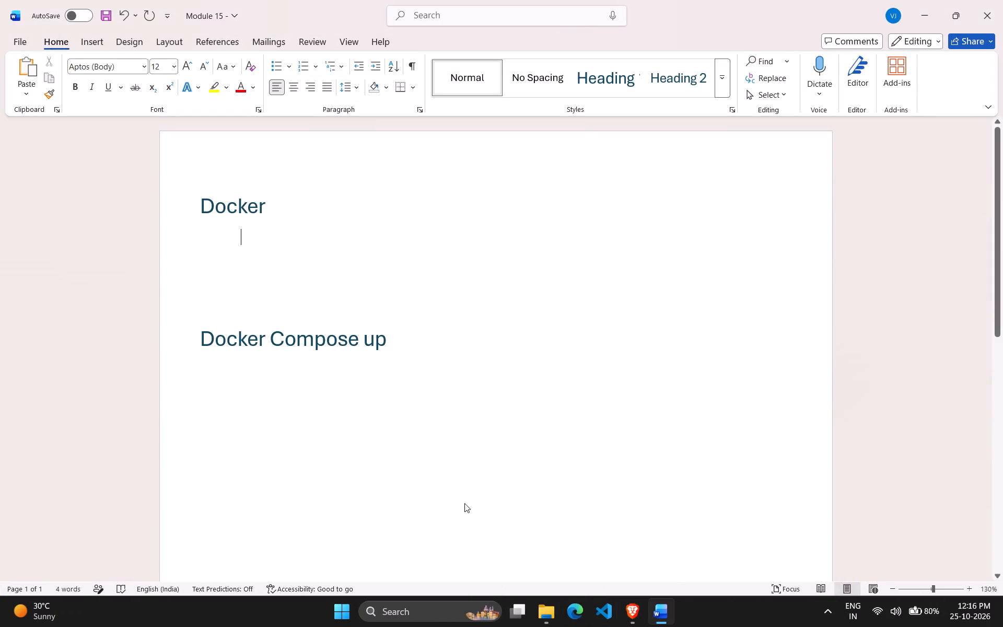
pyautogui.hotkey('alt', 'Tab')
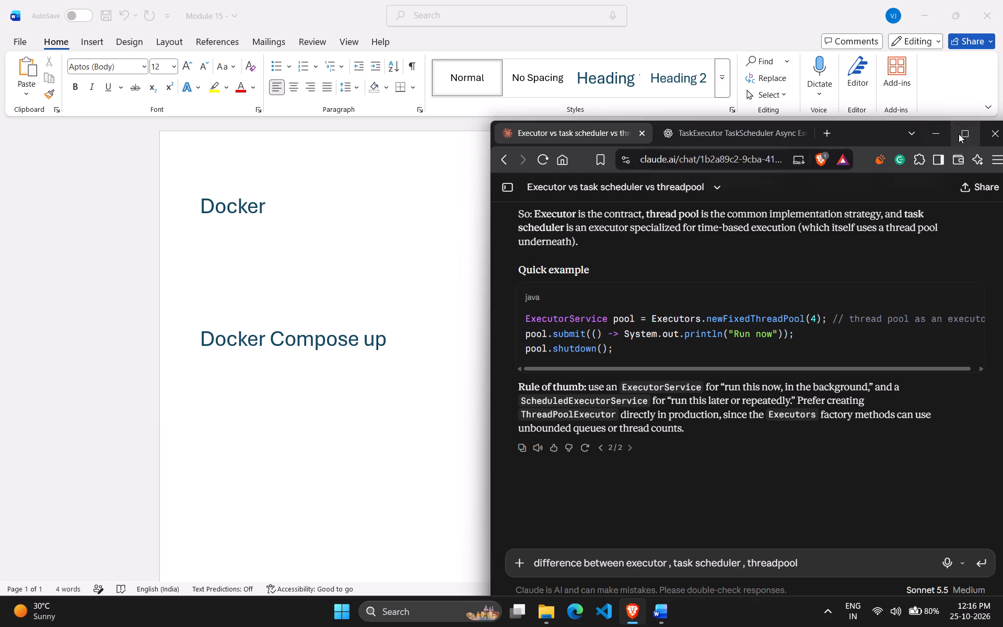
pyautogui.click(960, 134)
pyautogui.click(335, 12)
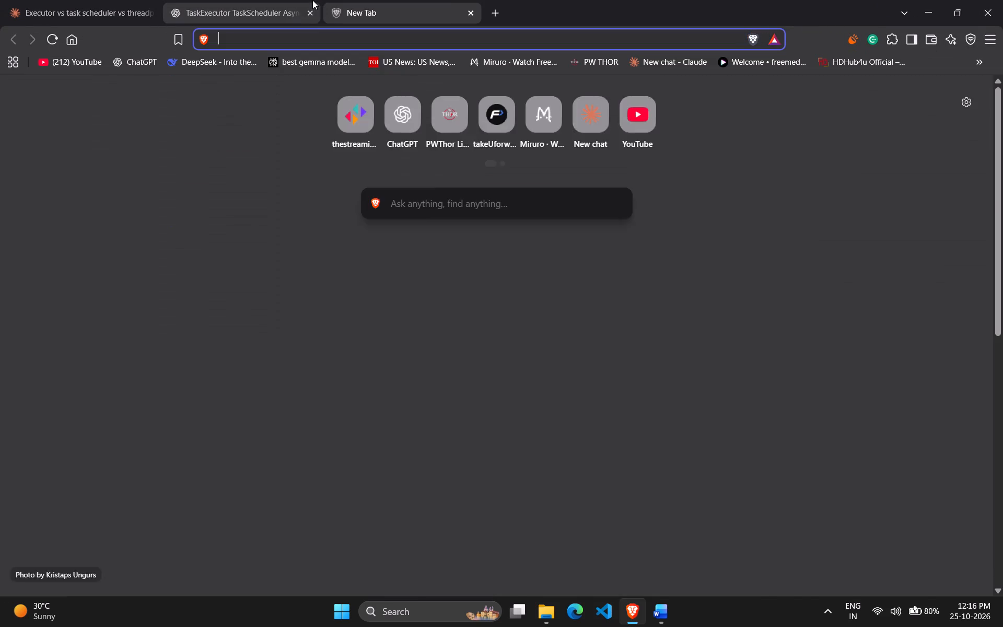
pyautogui.write('docker internal o')
pyautogui.press('BackSpace')
pyautogui.write('wokring')
pyautogui.press('space')
pyautogui.press('Return')
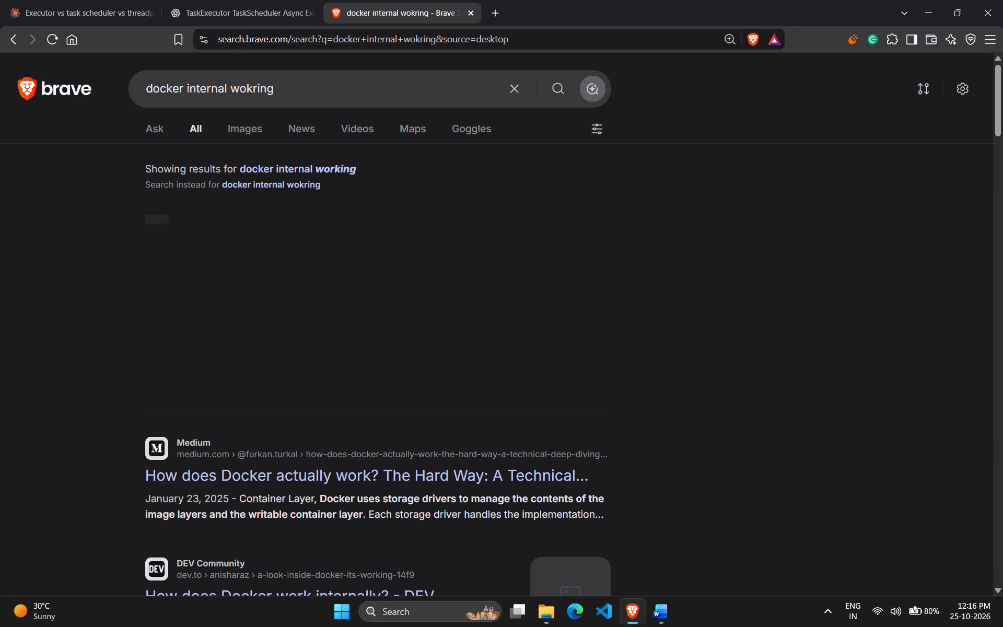
# Open the Medium result "How does Docker actually work? The Hard Way" in a new tab.
pyautogui.click(243, 125)
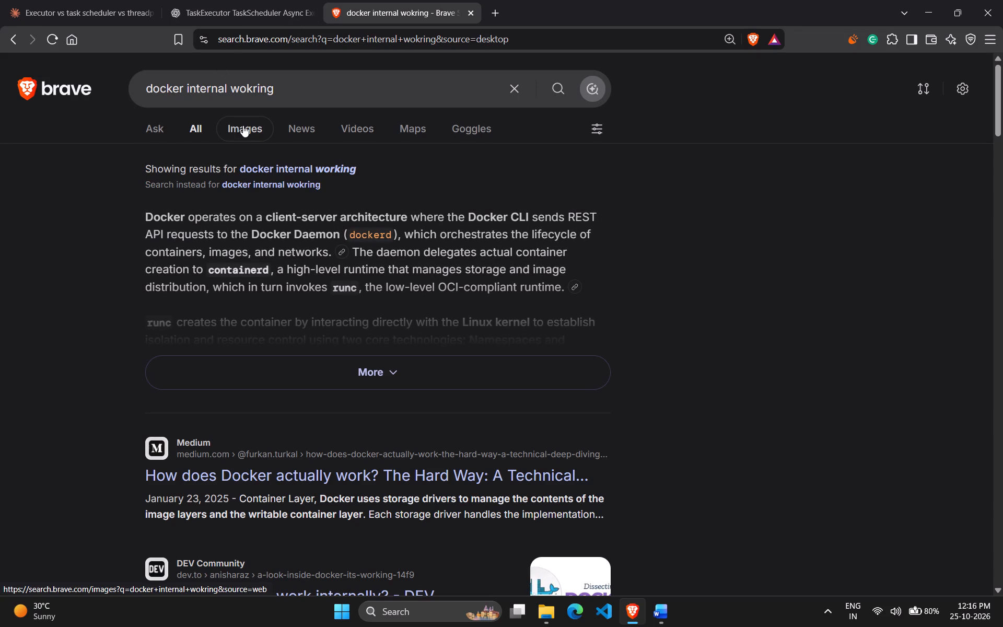
pyautogui.rightClick(290, 471)
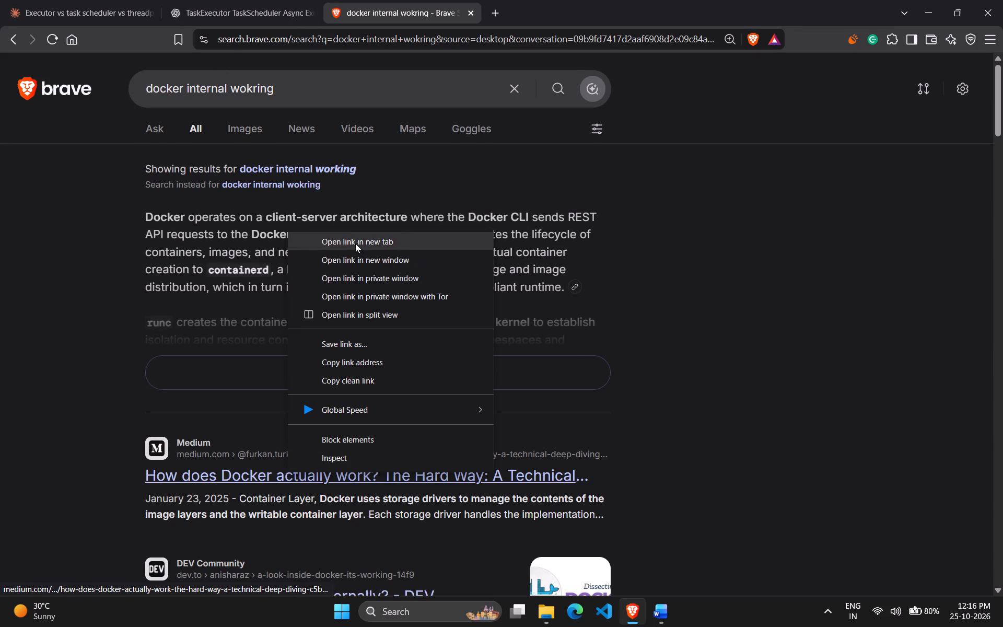
pyautogui.click(355, 243)
# Show the image results for the Docker internal working search and browse them for architecture and workflow diagrams.
pyautogui.click(241, 127)
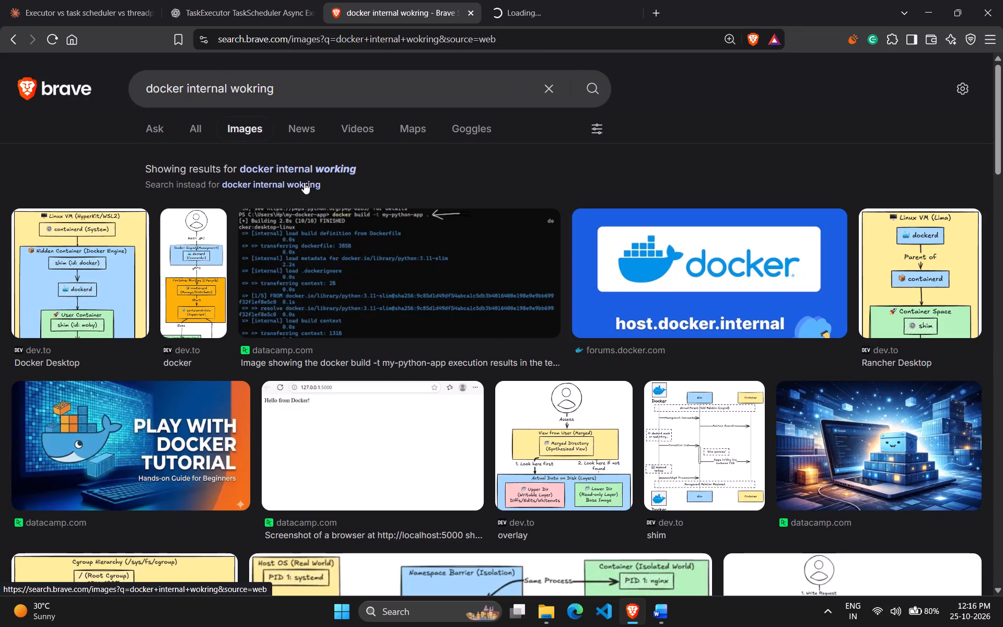
pyautogui.scroll(-4, 319, 404)
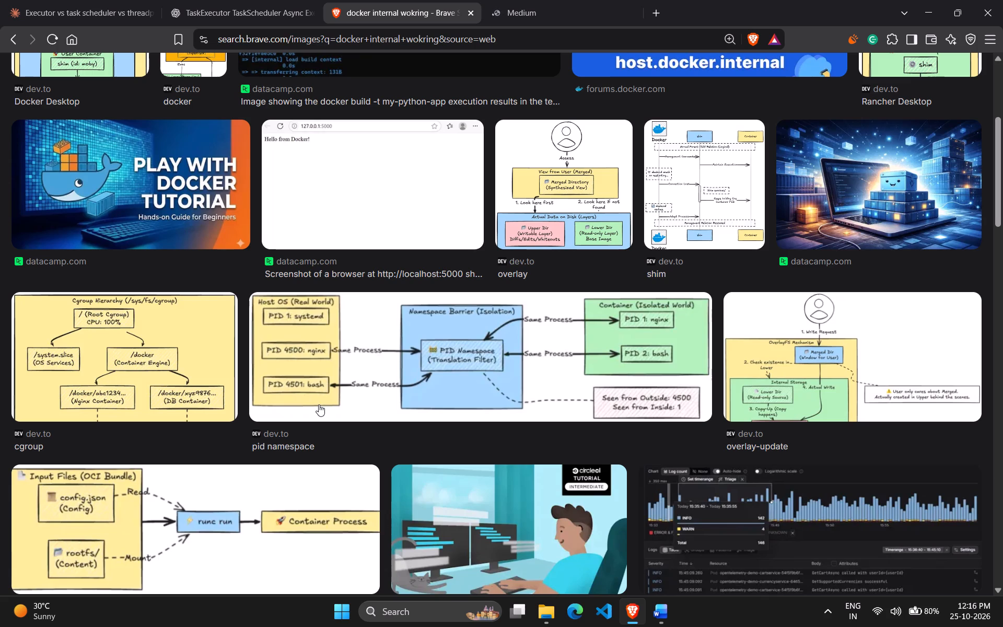
pyautogui.scroll(2, 319, 404)
pyautogui.scroll(-10, 570, 389)
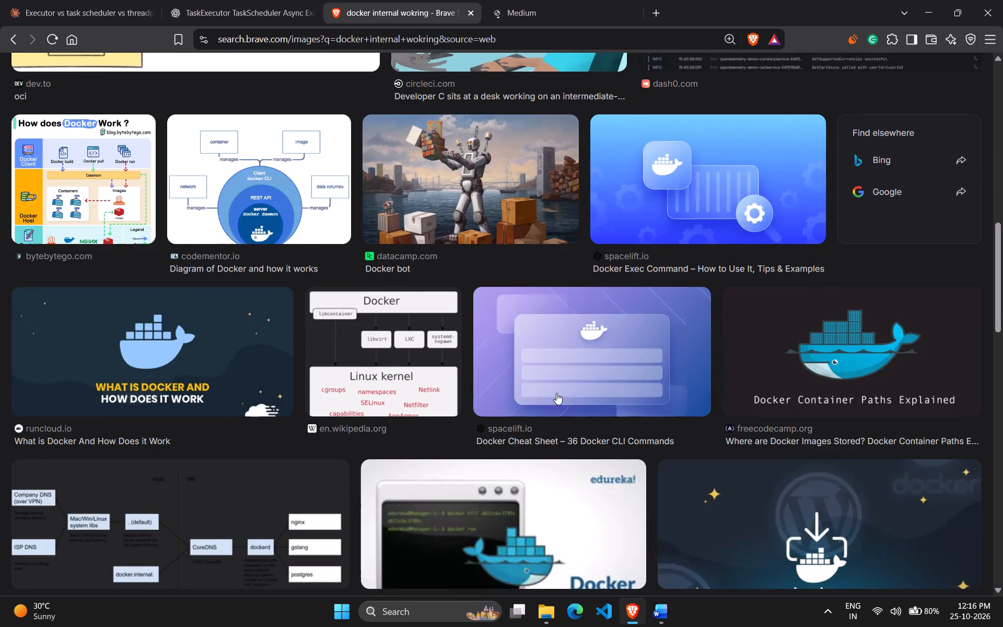
pyautogui.scroll(-8, 556, 393)
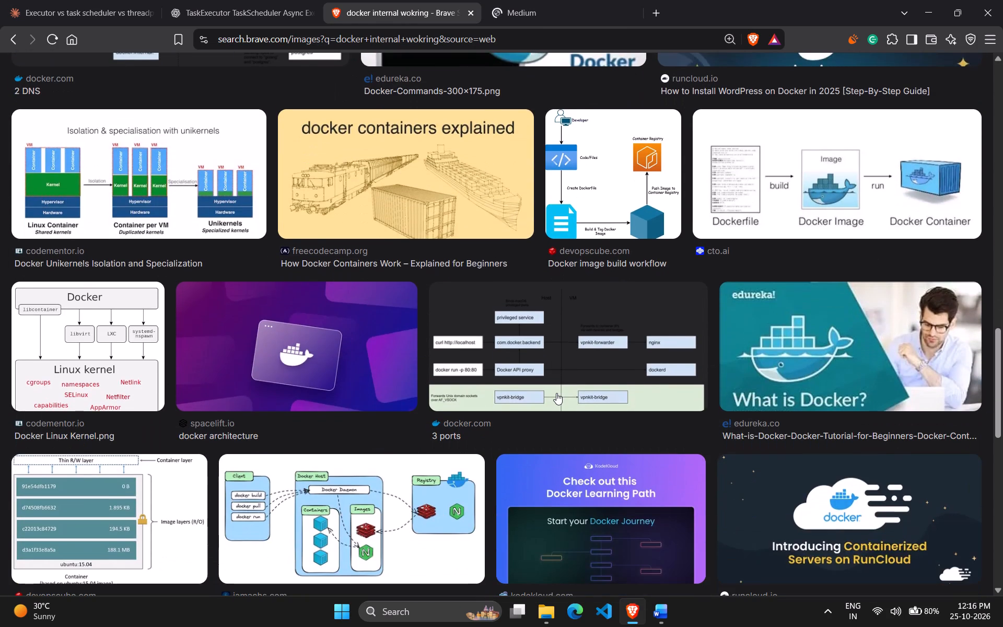
pyautogui.scroll(-3, 556, 393)
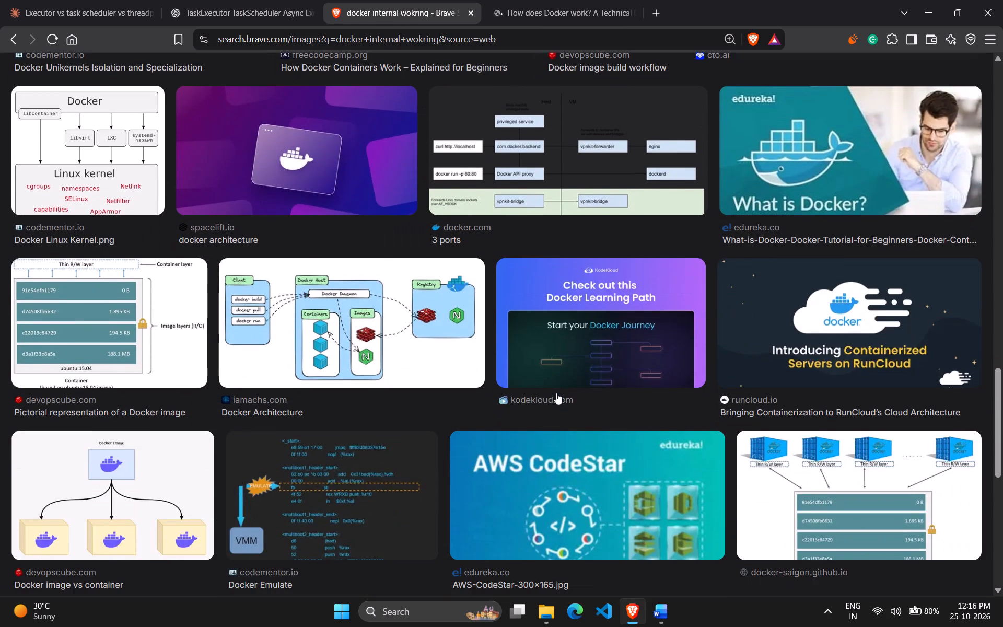
pyautogui.scroll(-5, 556, 393)
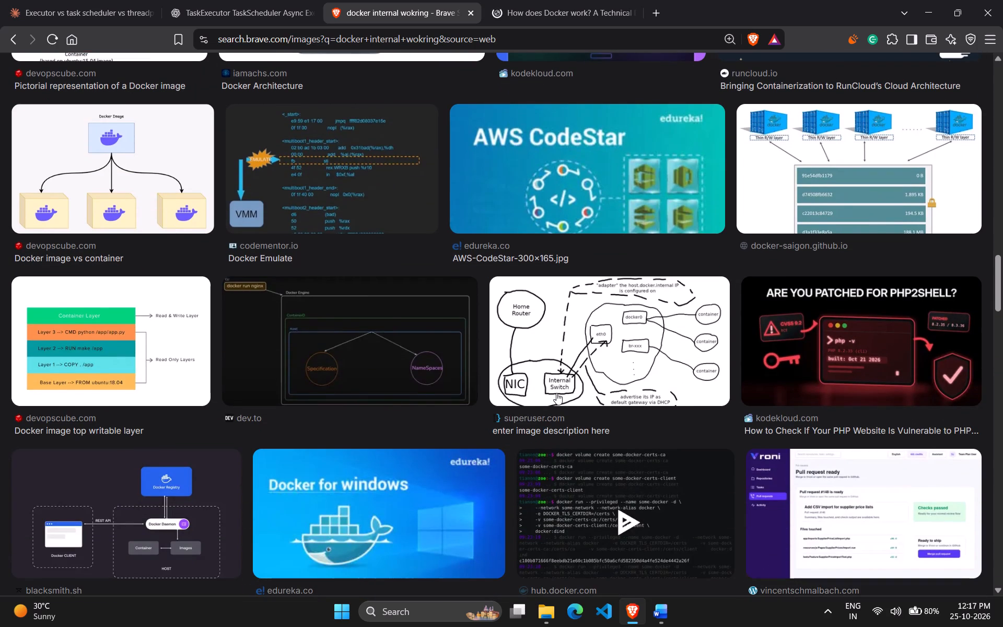
pyautogui.scroll(-5, 562, 412)
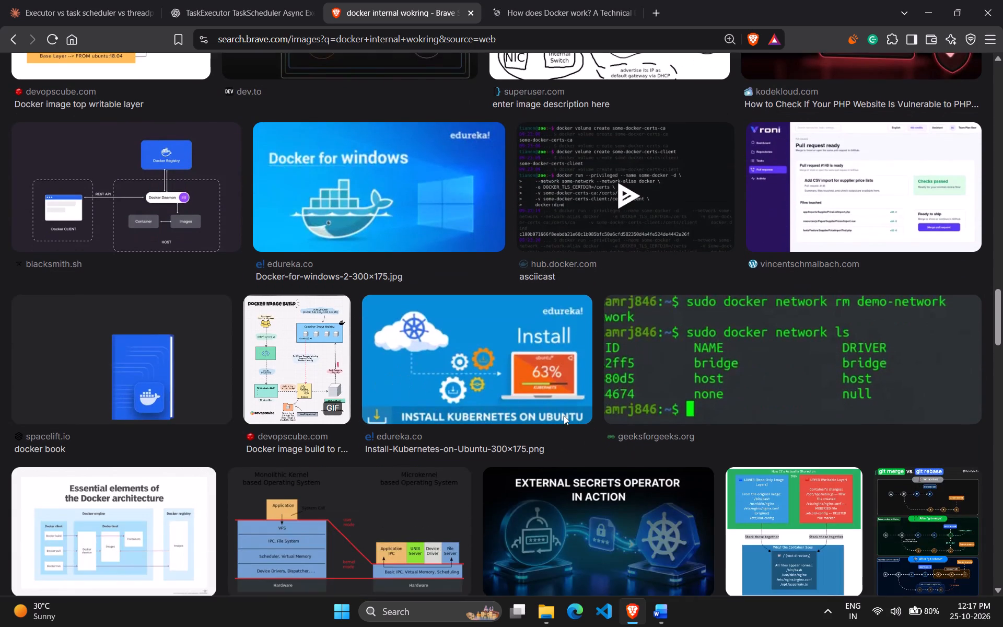
pyautogui.scroll(-3, 563, 415)
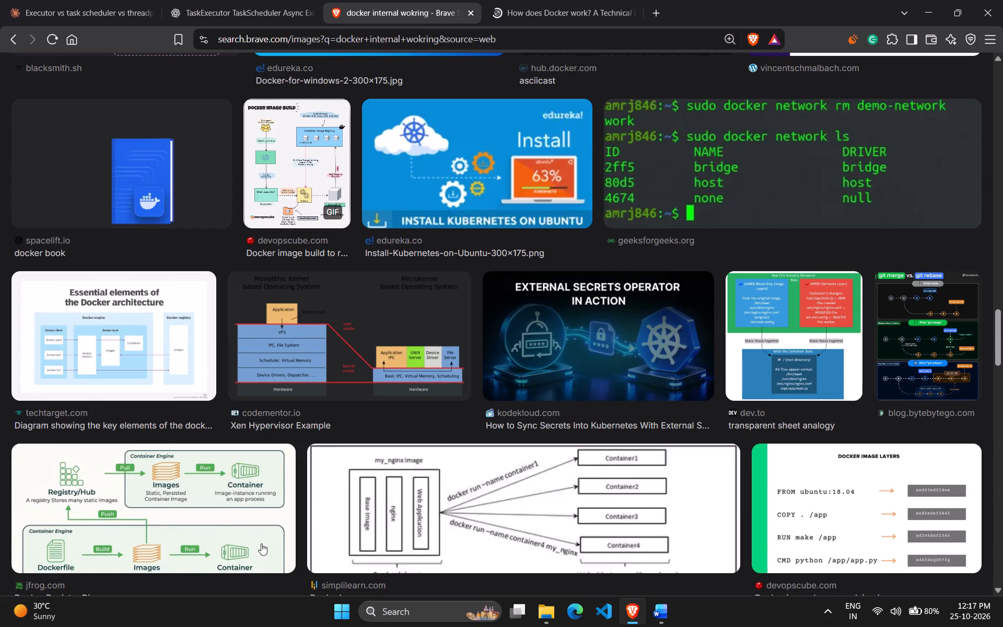
pyautogui.scroll(-3, 503, 528)
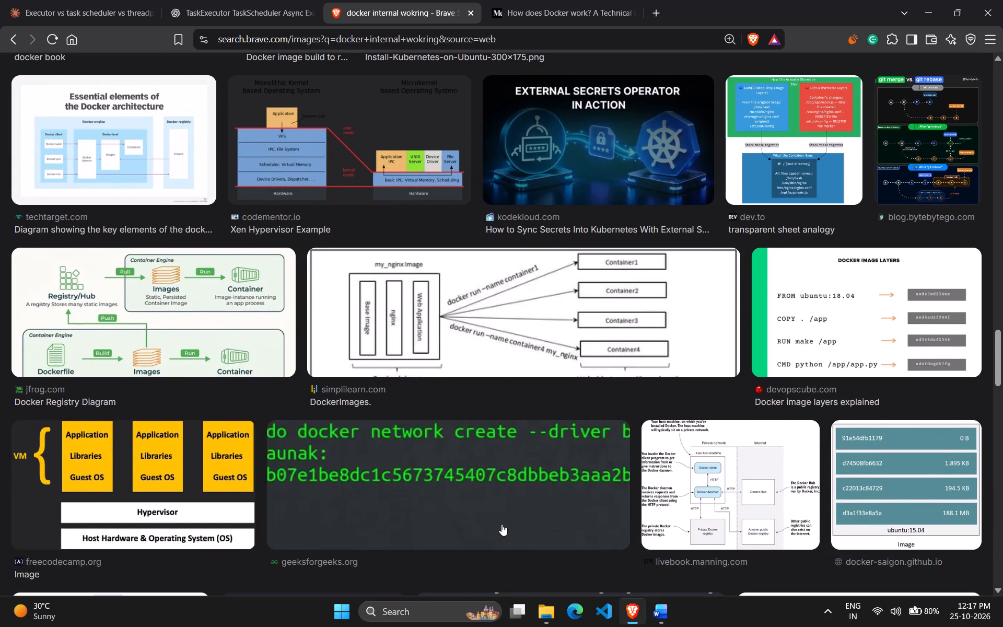
pyautogui.scroll(-4, 492, 519)
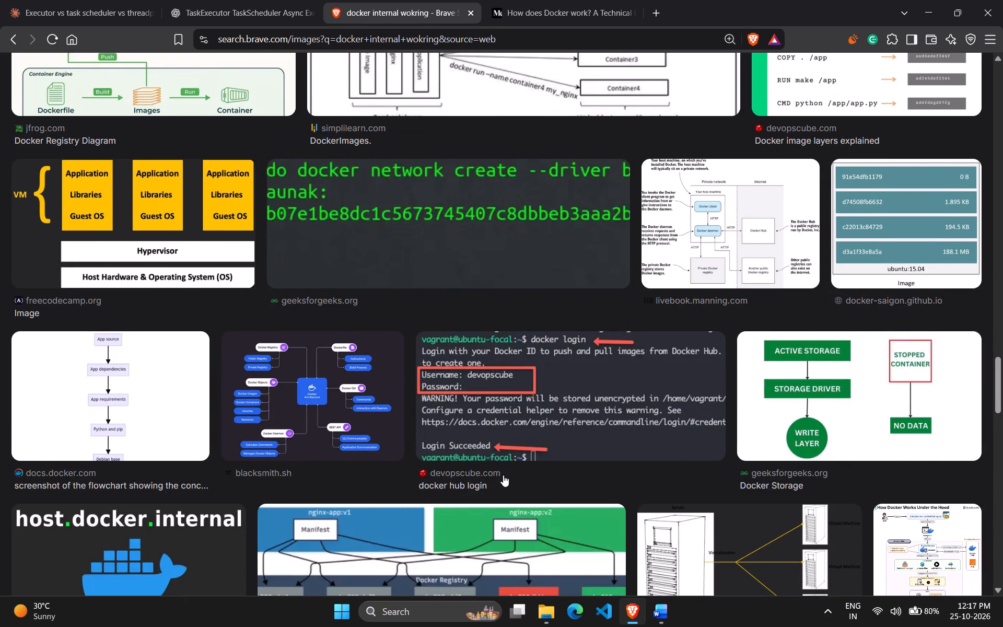
pyautogui.scroll(20, 504, 474)
pyautogui.scroll(20, 504, 474)
pyautogui.scroll(3, 504, 474)
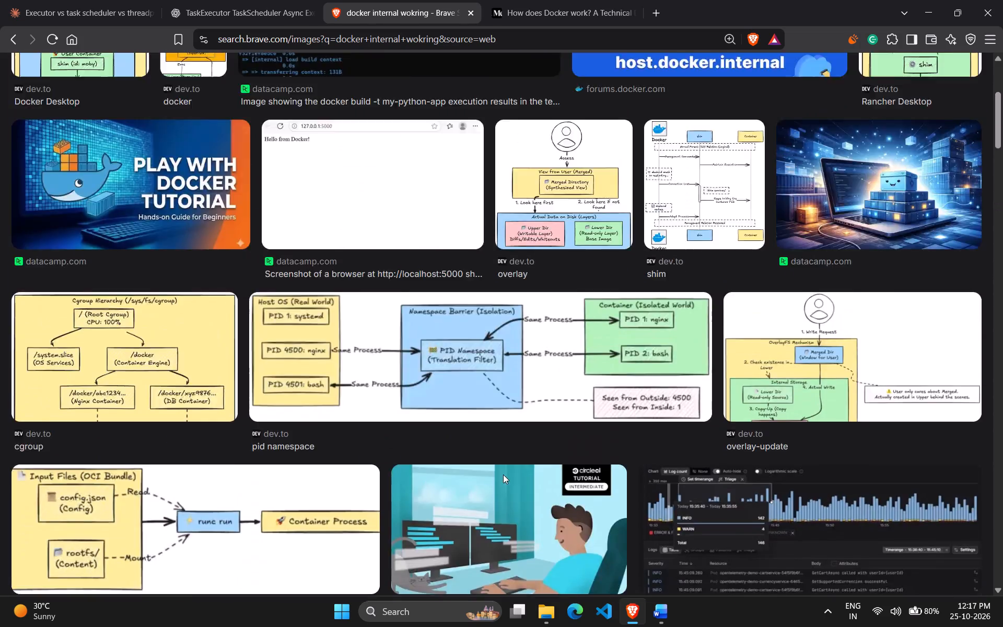
pyautogui.scroll(20, 503, 474)
pyautogui.scroll(2, 503, 474)
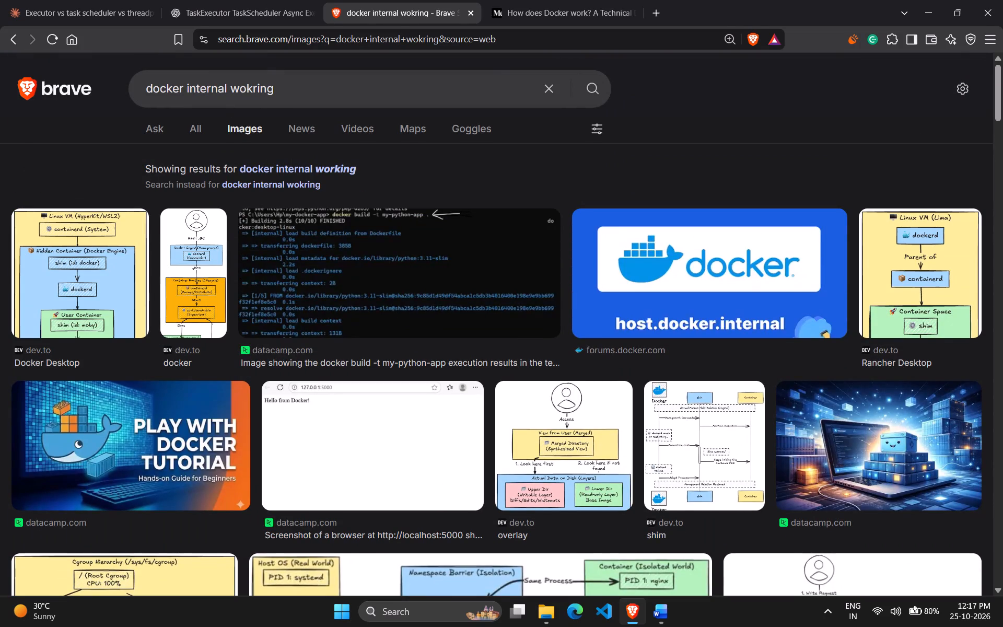
# Refine the image search to "docker daemon internal wokring" and glance over the results.
pyautogui.click(292, 91)
pyautogui.hotkey('ctrl', 'Left')
pyautogui.hotkey('ctrl', 'Left')
pyautogui.hotkey('ctrl', 'Left')
pyautogui.hotkey('ctrl', 'Right')
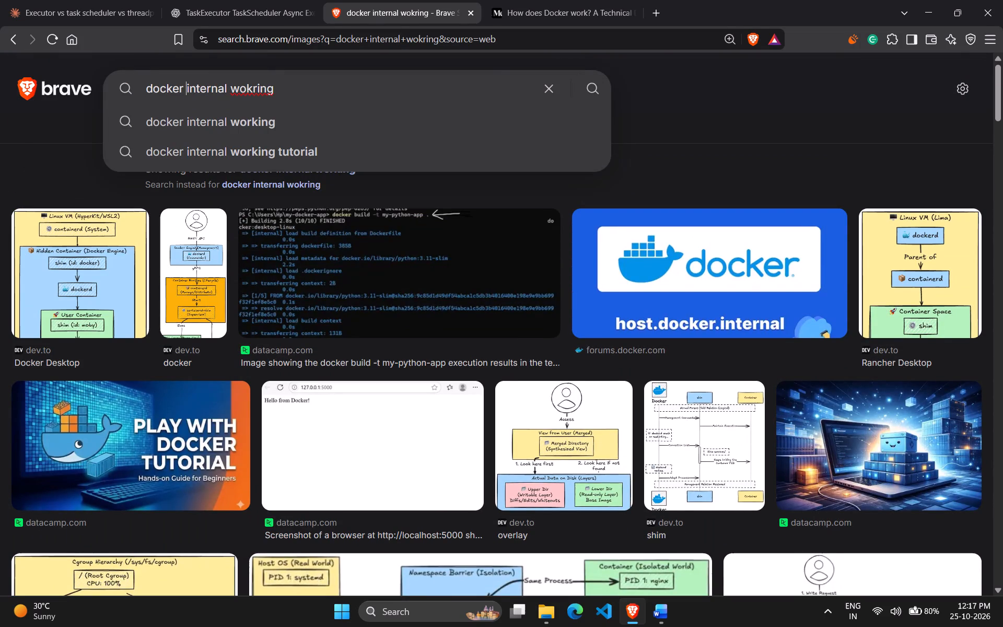
pyautogui.write('de')
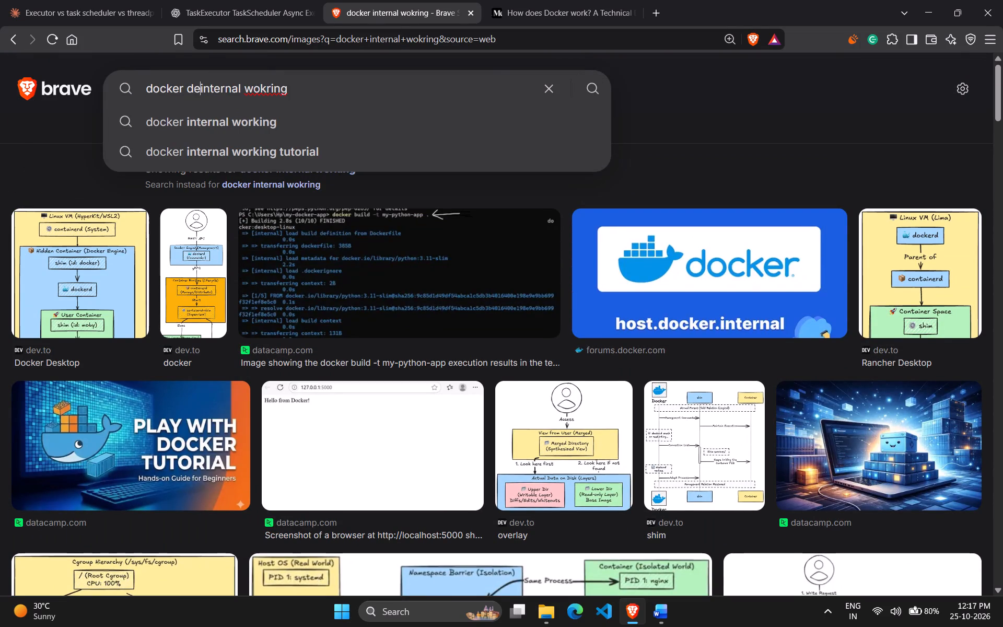
pyautogui.press('BackSpace')
pyautogui.write('aemn')
pyautogui.press('space')
pyautogui.press('BackSpace')
pyautogui.press('BackSpace')
pyautogui.write('on')
pyautogui.press('space')
pyautogui.press('Return')
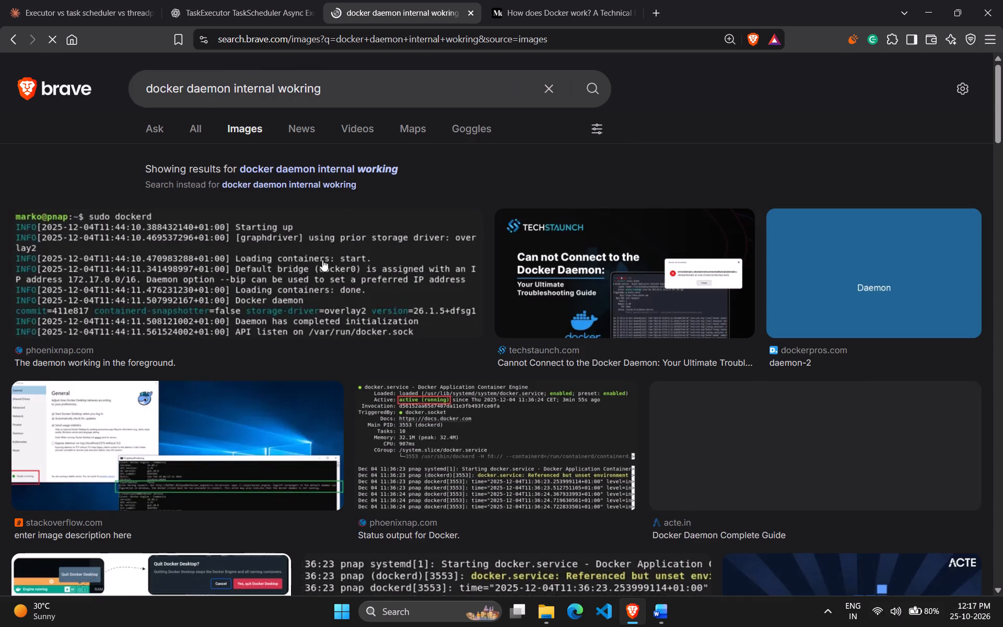
pyautogui.scroll(-4, 295, 350)
pyautogui.scroll(4, 295, 354)
# Change the image search to the suggested query "docker daemon architecture".
pyautogui.click(334, 89)
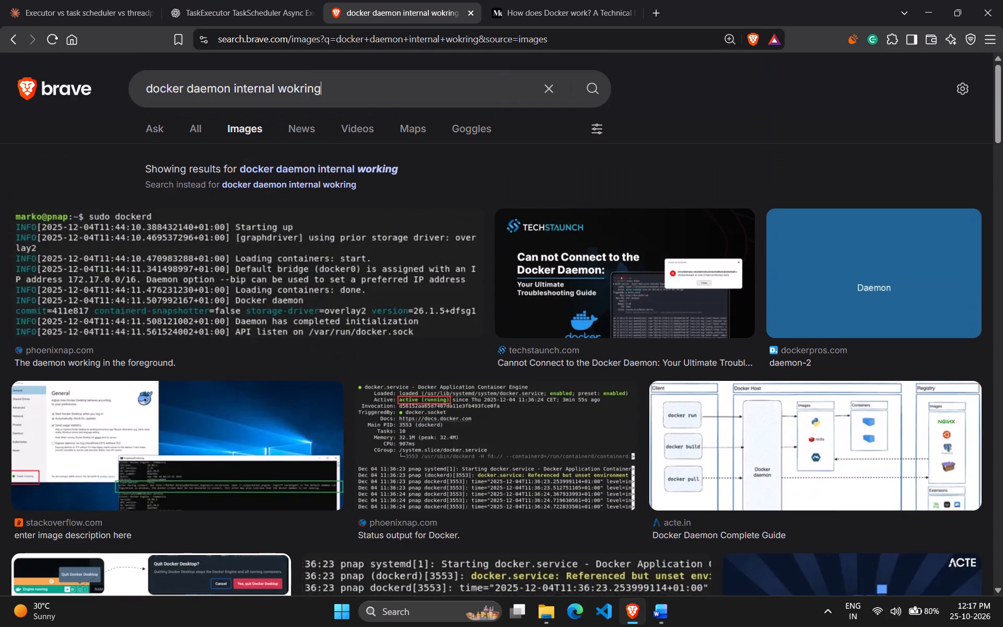
pyautogui.hotkey('ctrl', 'BackSpace')
pyautogui.hotkey('ctrl', 'BackSpace')
pyautogui.hotkey('ctrl', 'BackSpace')
pyautogui.write('da')
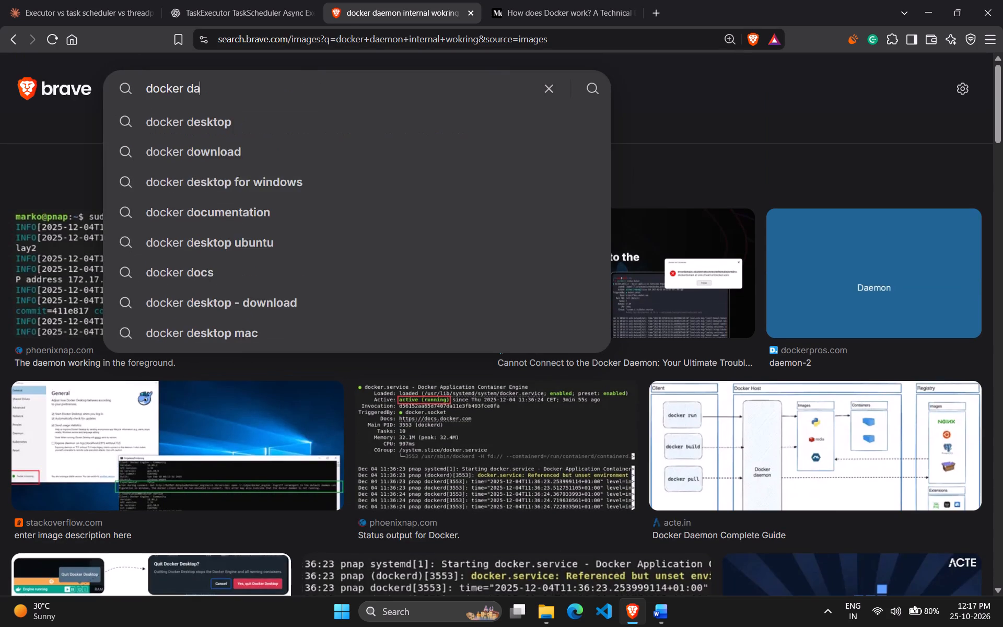
pyautogui.write('enib')
pyautogui.press('space')
pyautogui.press('BackSpace')
pyautogui.press('BackSpace')
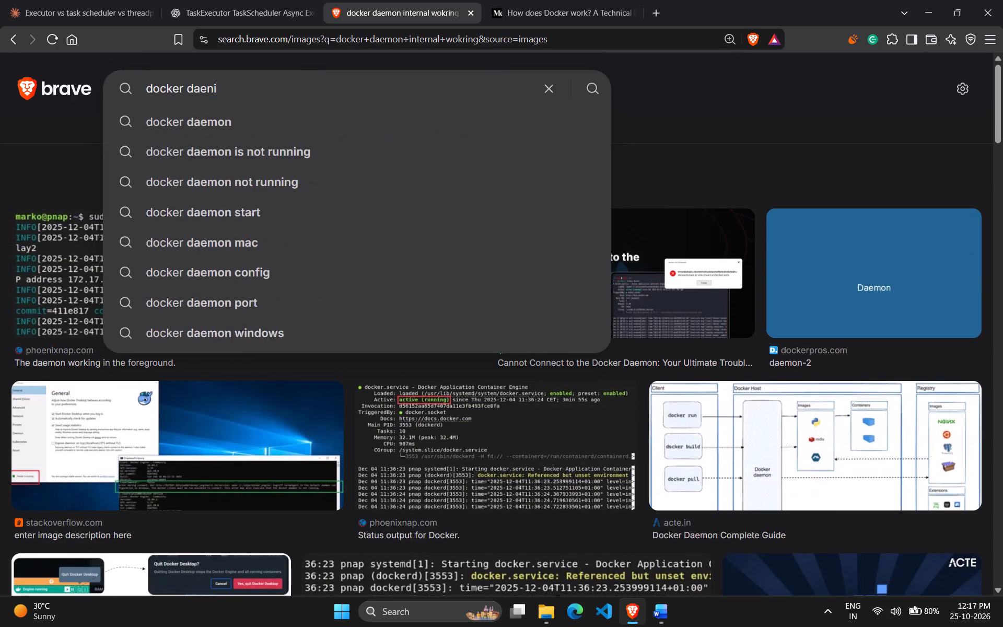
pyautogui.press('BackSpace')
pyautogui.press('BackSpace')
pyautogui.write('mon arhc')
pyautogui.press('BackSpace')
pyautogui.press('BackSpace')
pyautogui.press('BackSpace')
pyautogui.press('c')
pyautogui.press('BackSpace')
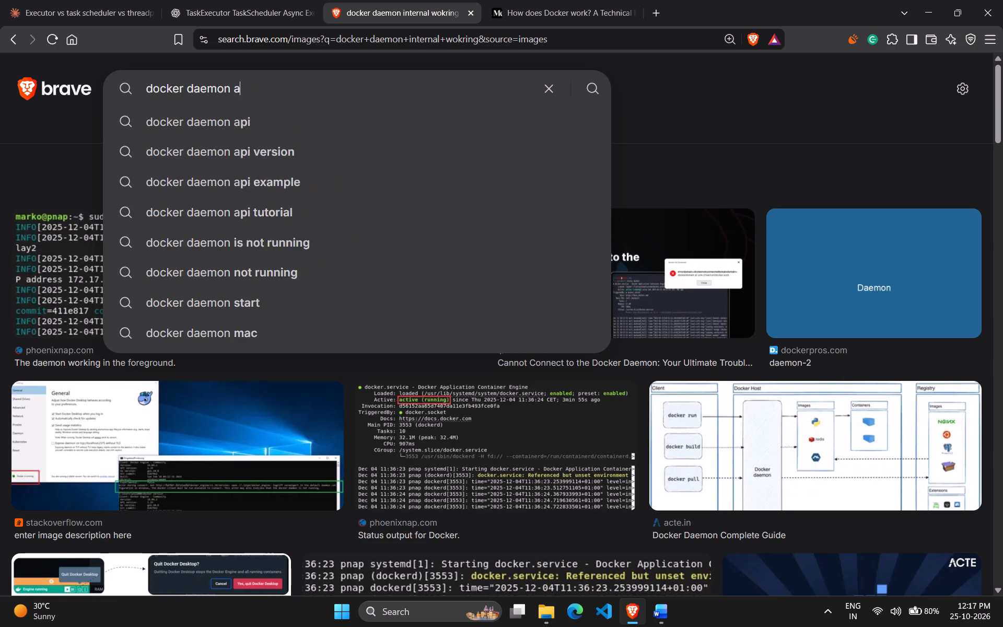
pyautogui.write('rch')
pyautogui.press('Down')
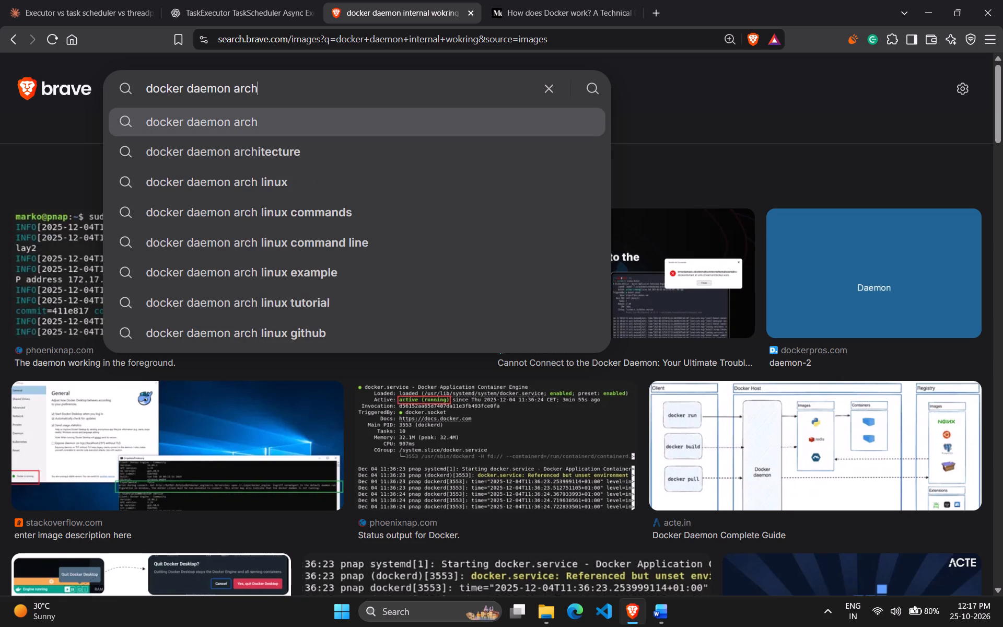
pyautogui.press('Down')
pyautogui.press('Down')
pyautogui.press('Up')
pyautogui.press('Up')
pyautogui.press('Down')
pyautogui.press('Return')
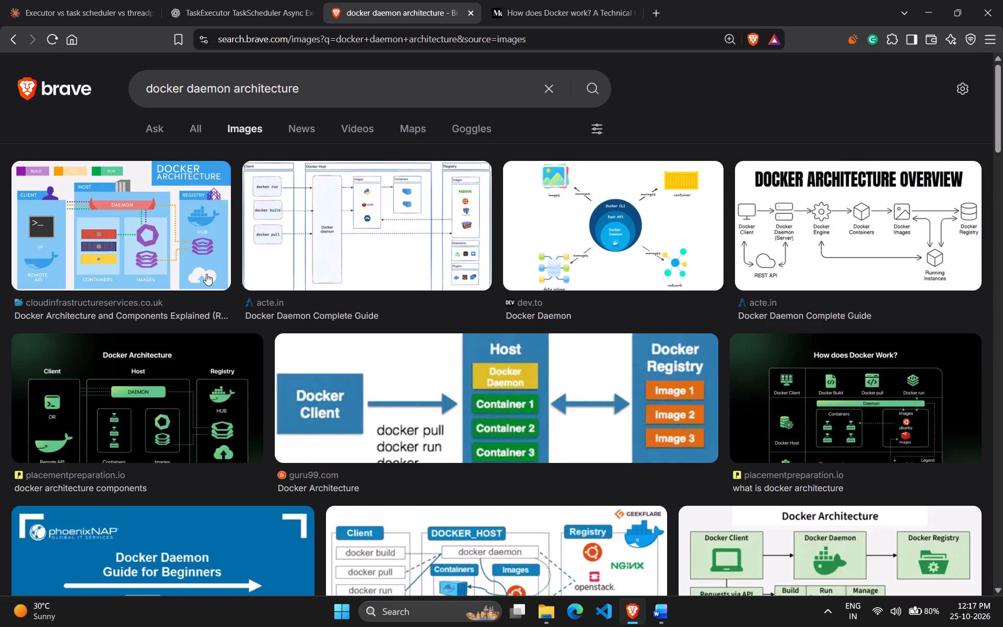
# Open the preview of the cloudinfrastructureservices.co.uk diagram "Docker Architecture and Components Explained".
pyautogui.click(163, 273)
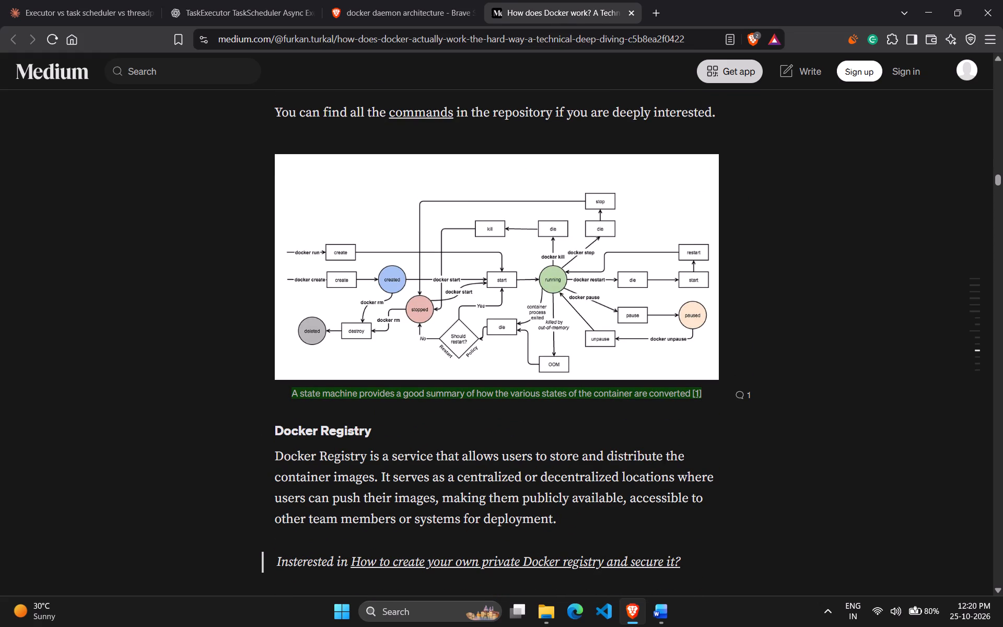
# Skim the article's sections on Buildx, alternative container image builders and the Container Runtime Interface.
pyautogui.scroll(-11, 565, 362)
pyautogui.scroll(-14, 565, 362)
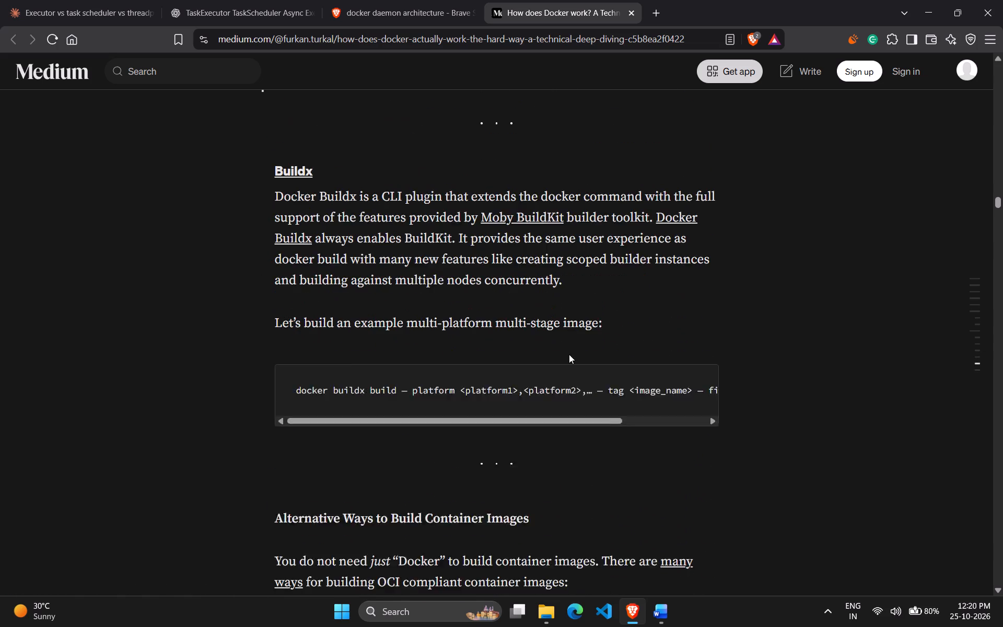
pyautogui.scroll(-14, 569, 354)
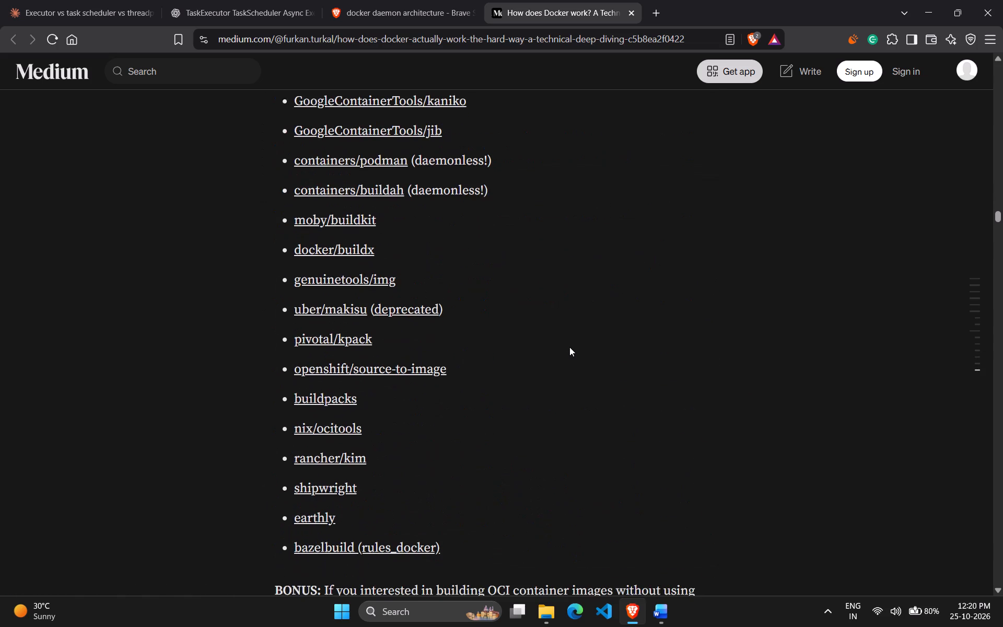
pyautogui.scroll(5, 569, 347)
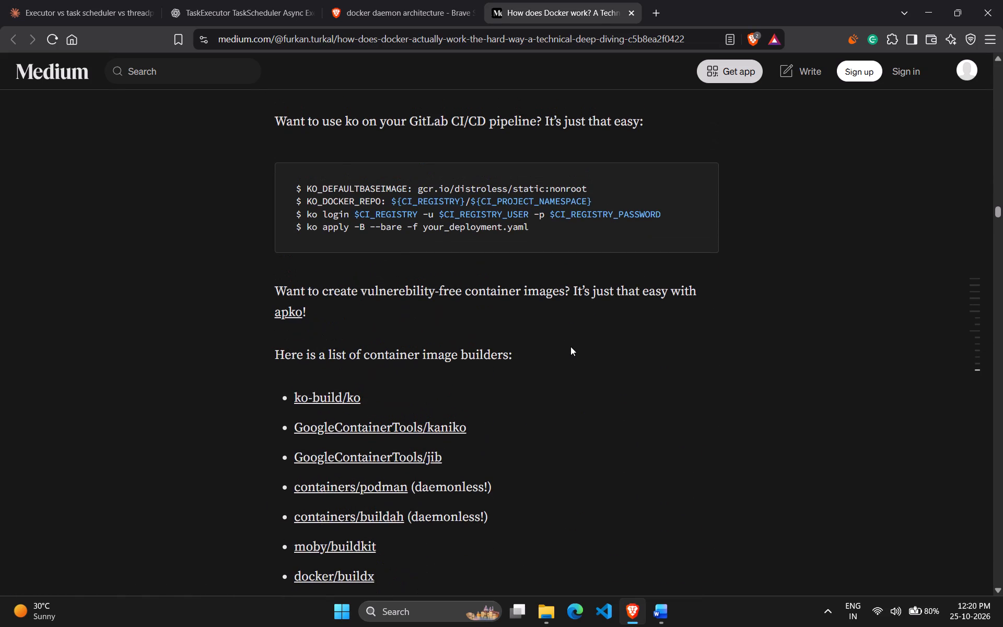
pyautogui.scroll(-14, 570, 346)
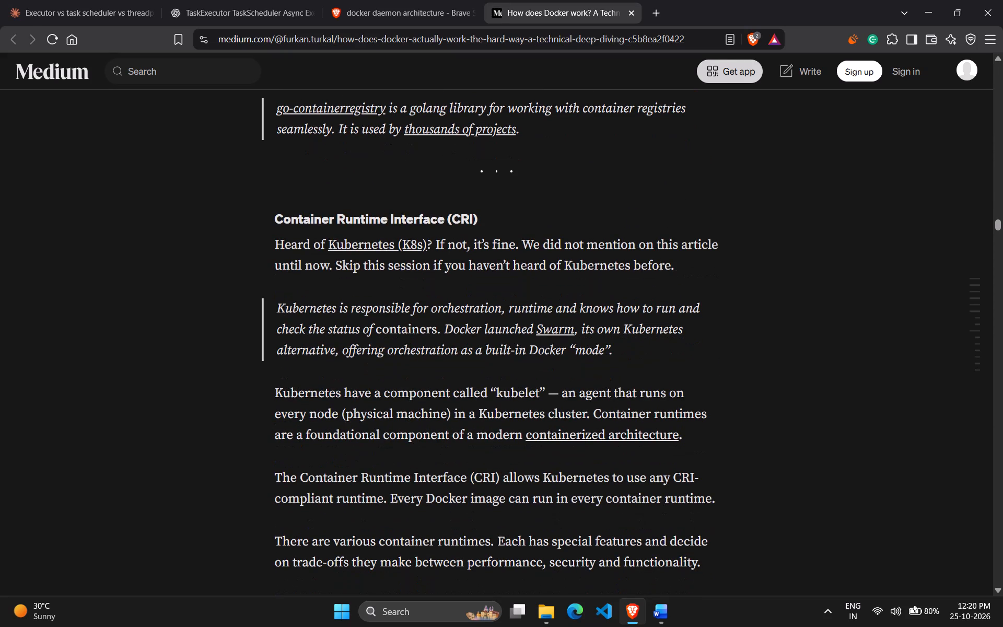
pyautogui.scroll(-3, 526, 313)
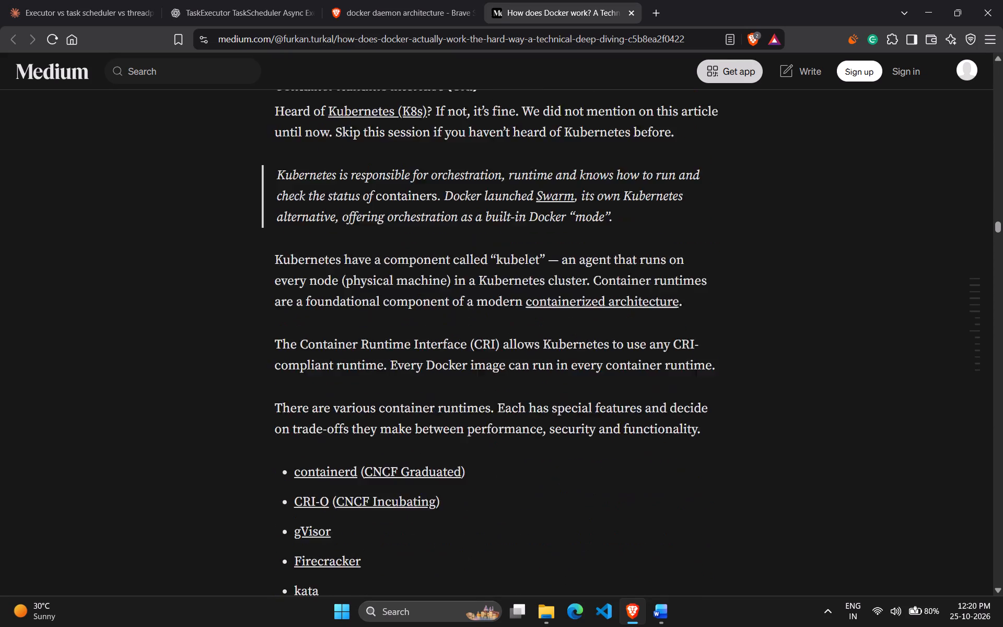
pyautogui.scroll(-5, 526, 313)
pyautogui.scroll(3, 526, 313)
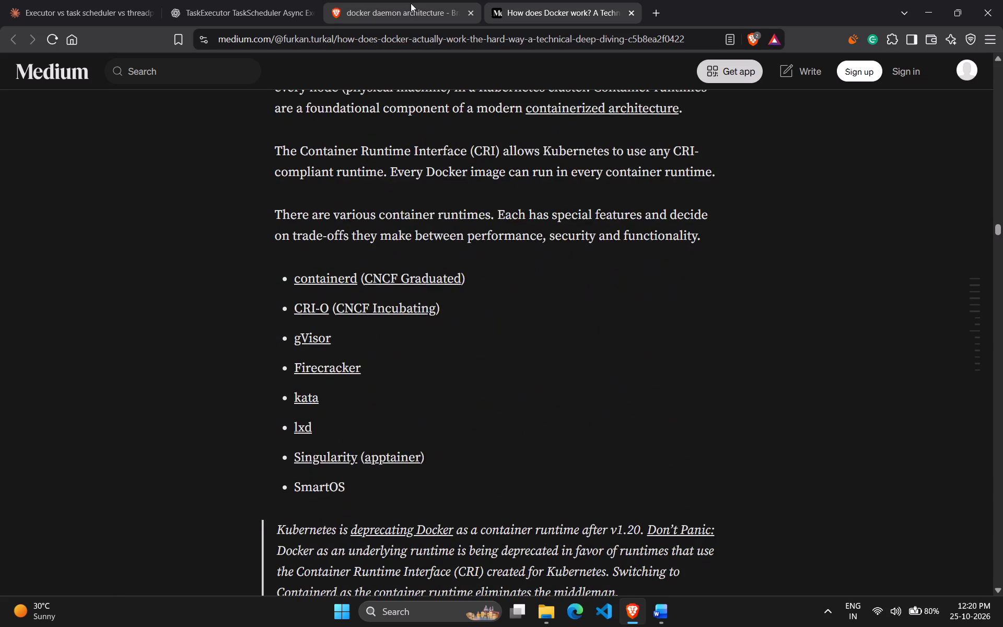
# Try to copy the first Docker architecture diagram from the image results and paste it under the Docker heading in Word.
pyautogui.click(399, 3)
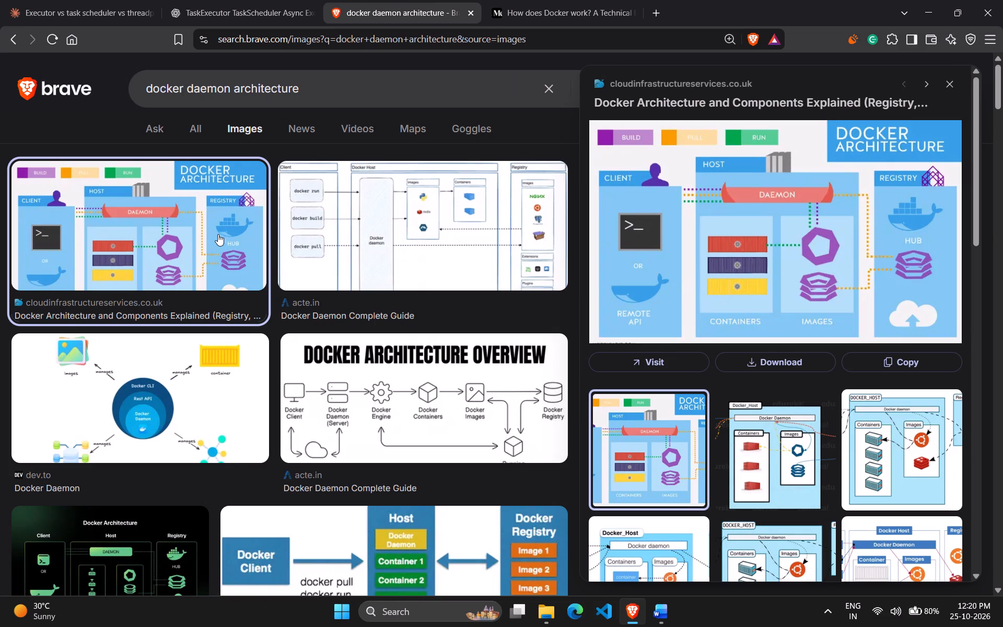
pyautogui.rightClick(218, 234)
pyautogui.click(834, 244)
pyautogui.rightClick(834, 244)
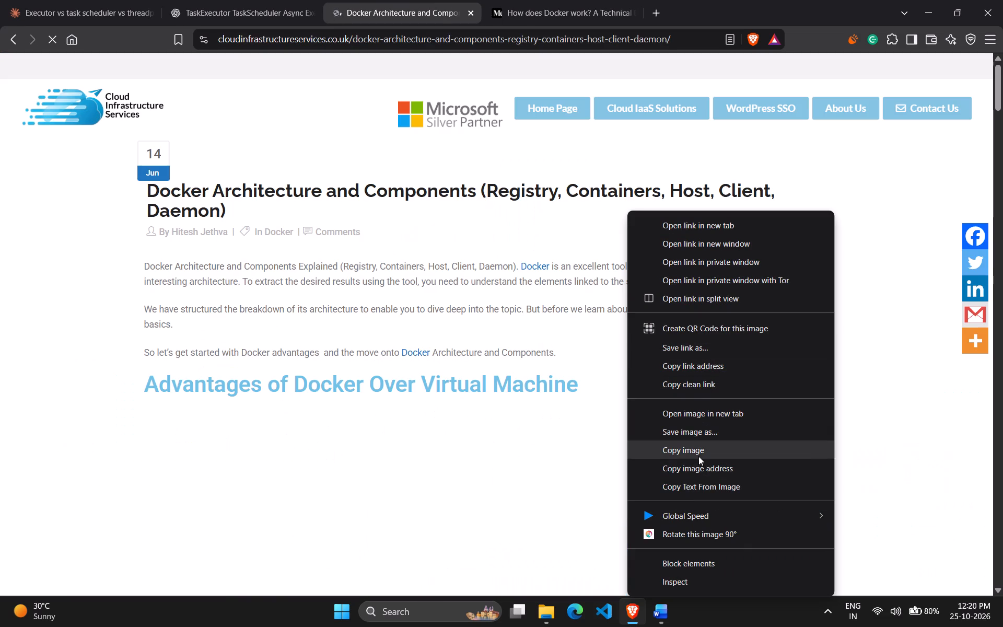
pyautogui.click(700, 454)
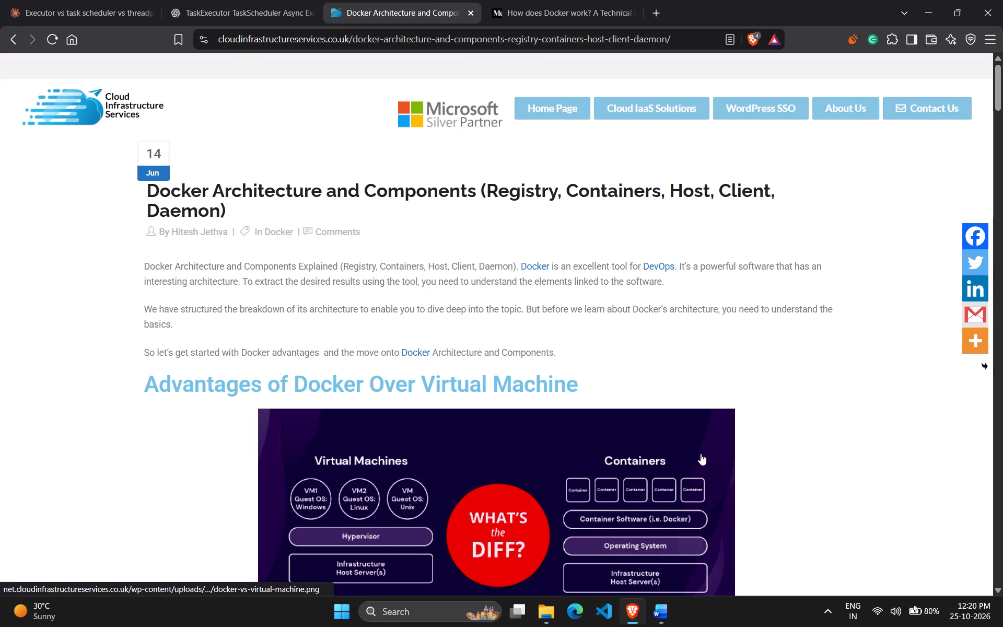
pyautogui.hotkey('alt', 'Tab')
pyautogui.hotkey('ctrl', 'v')
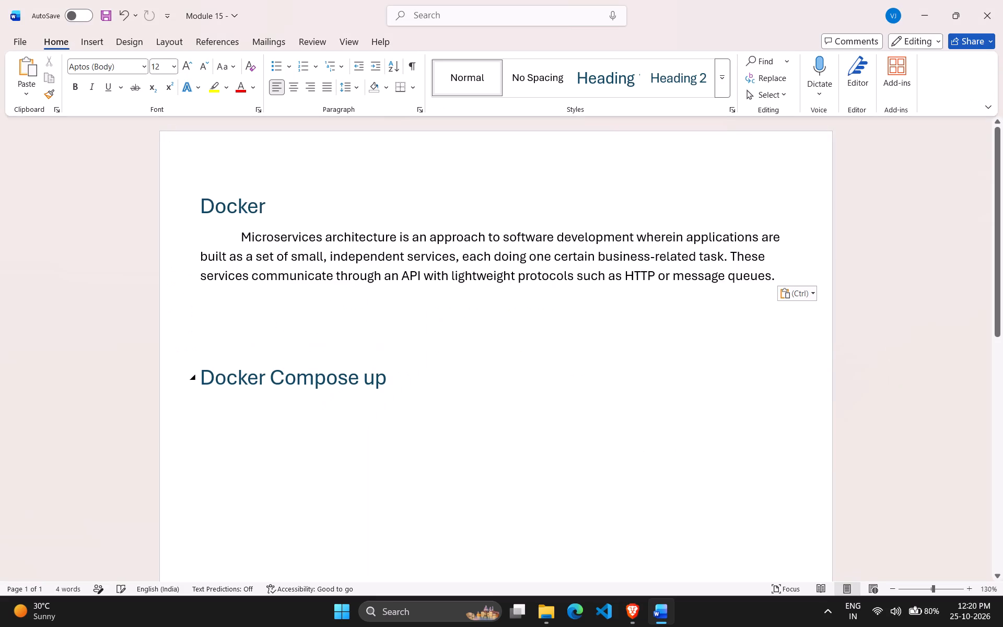
# Select the pasted microservices paragraph under the Docker heading and look through the clipboard history for a replacement.
pyautogui.hotkey('ctrl', 'a')
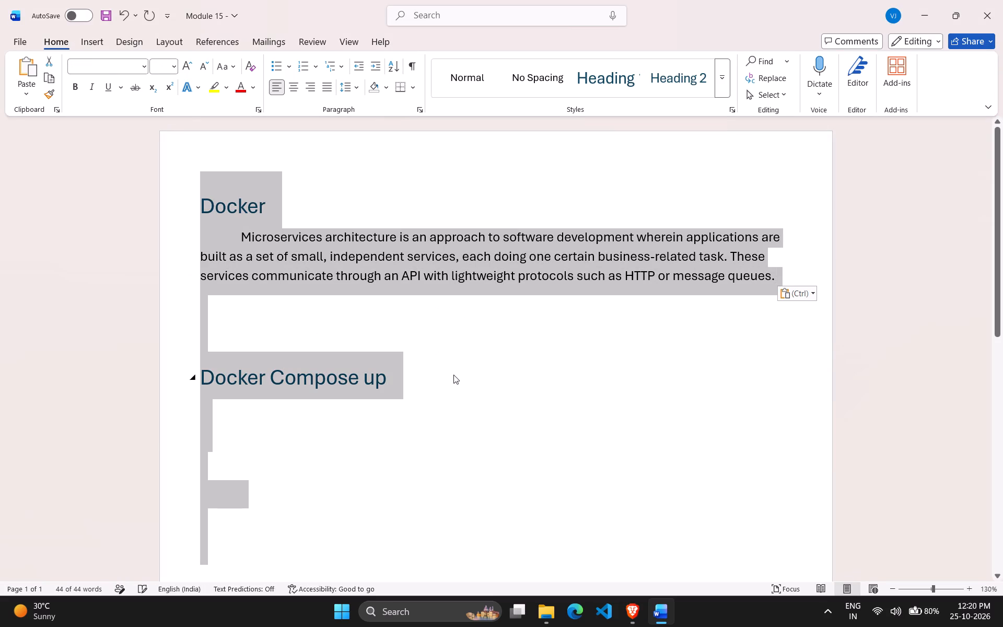
pyautogui.moveTo(485, 344); pyautogui.dragTo(489, 343)
pyautogui.moveTo(235, 237); pyautogui.dragTo(363, 237)
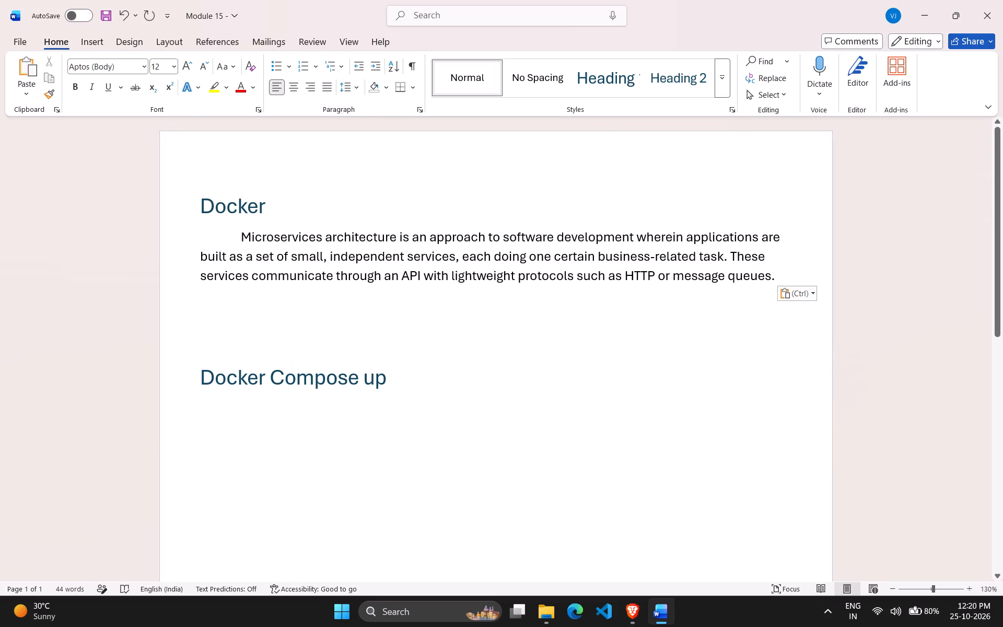
pyautogui.moveTo(363, 237); pyautogui.dragTo(789, 284)
pyautogui.press('super+v')
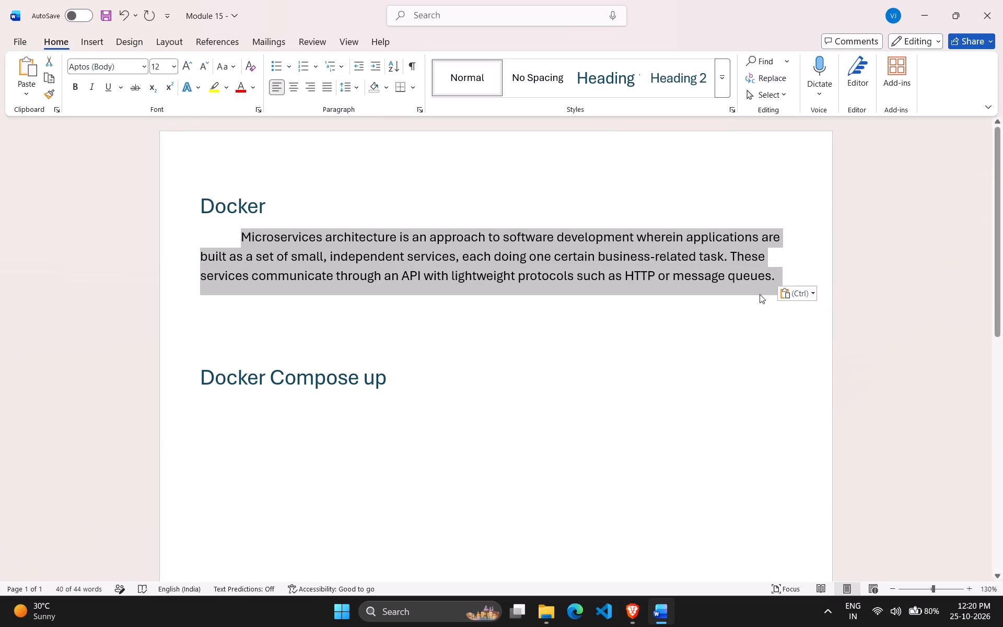
pyautogui.scroll(-2, 393, 425)
# Switch back to the browser and look for the architecture diagram in the article's Docker Architecture and Components section.
pyautogui.hotkey('alt', 'Tab')
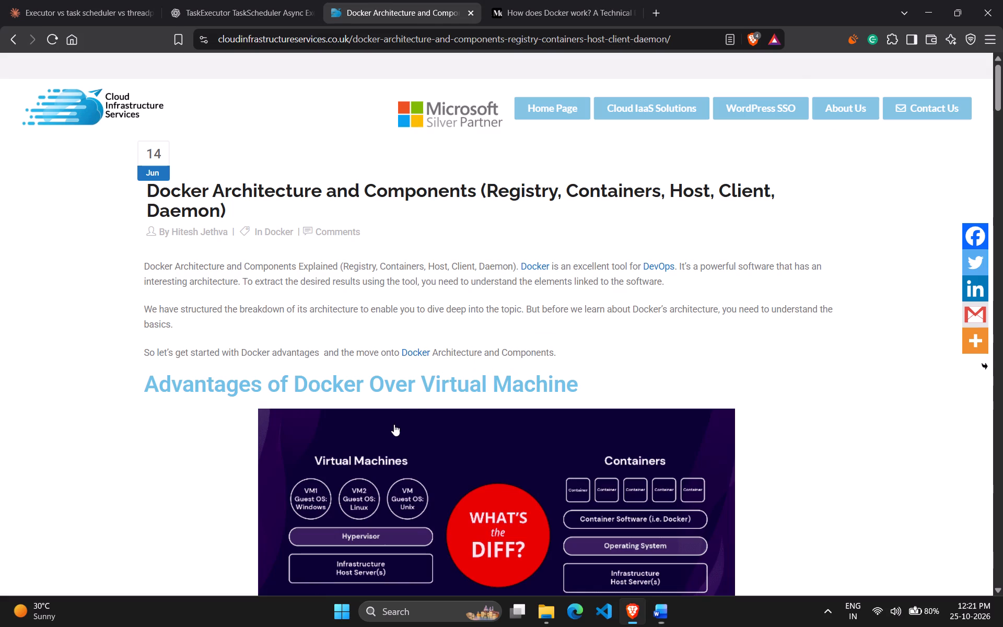
pyautogui.scroll(-4, 446, 440)
pyautogui.scroll(-20, 446, 440)
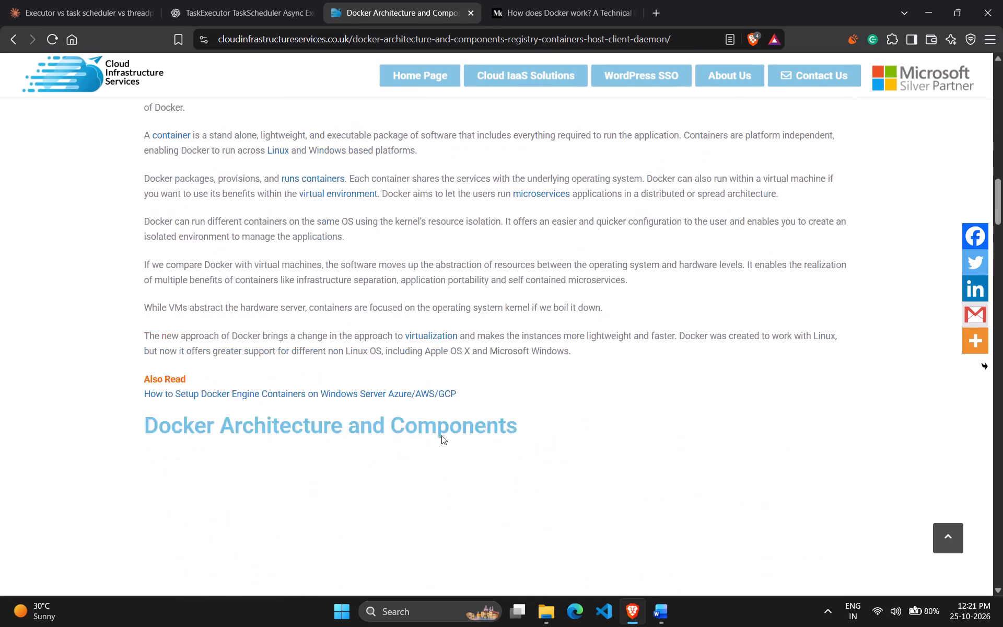
pyautogui.scroll(-2, 441, 435)
pyautogui.scroll(1, 441, 435)
pyautogui.scroll(-6, 441, 435)
# Copy the cloudinfrastructureservices.co.uk Docker Architecture diagram from the image results and paste it in Word over the selected microservices paragraph.
pyautogui.hotkey('alt', 'Left')
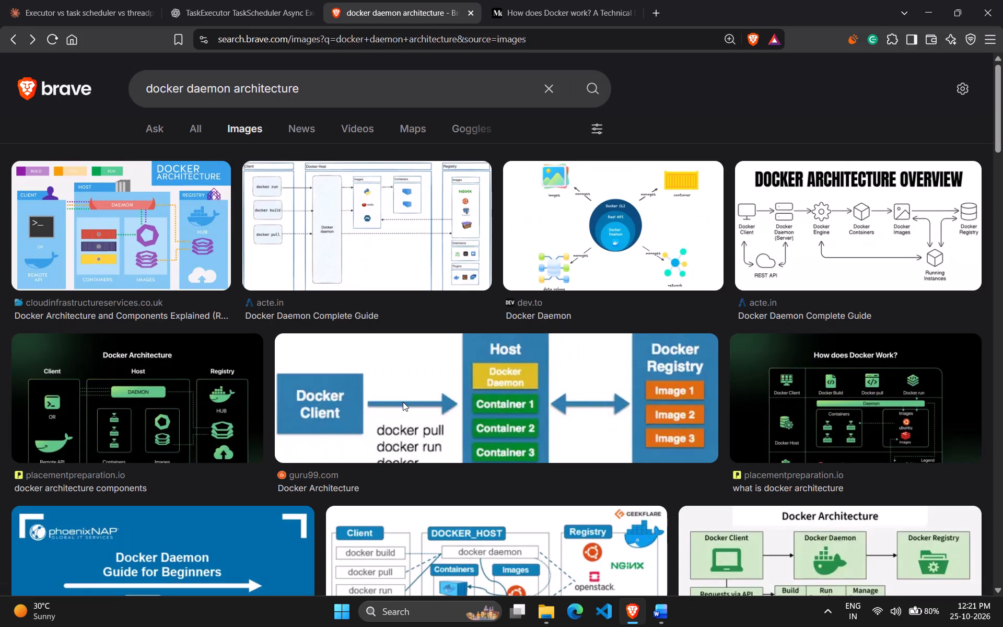
pyautogui.rightClick(194, 254)
pyautogui.click(193, 235)
pyautogui.rightClick(660, 242)
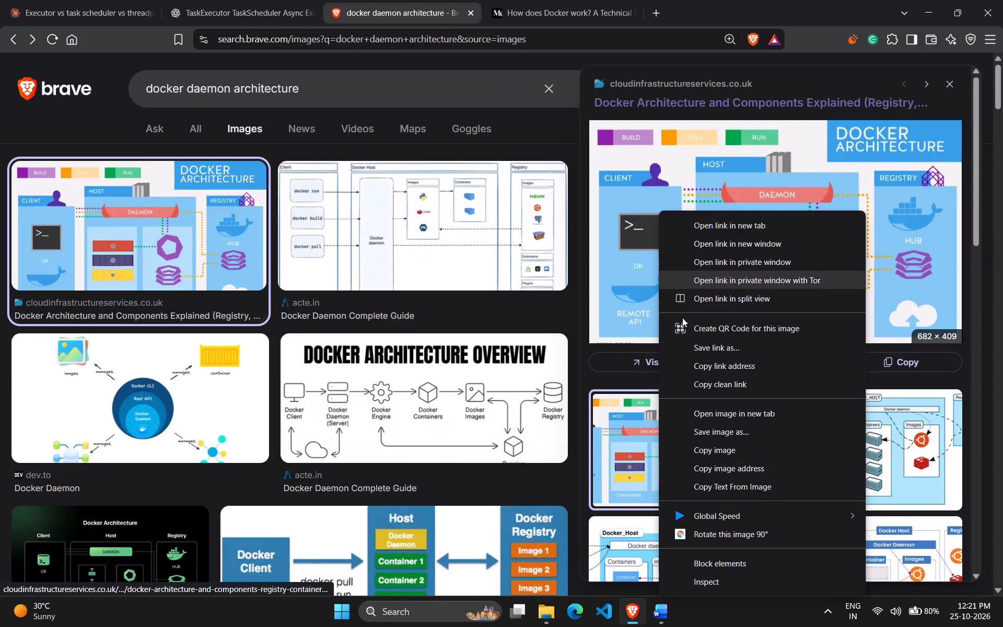
pyautogui.click(737, 448)
pyautogui.hotkey('alt', 'Tab')
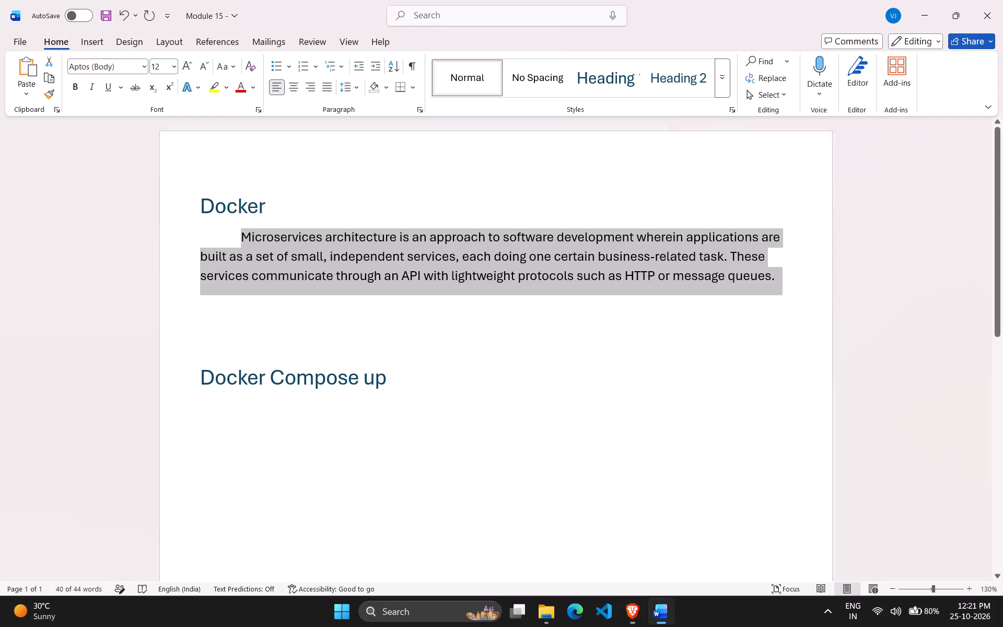
pyautogui.hotkey('ctrl', 'v')
pyautogui.scroll(-1, 601, 388)
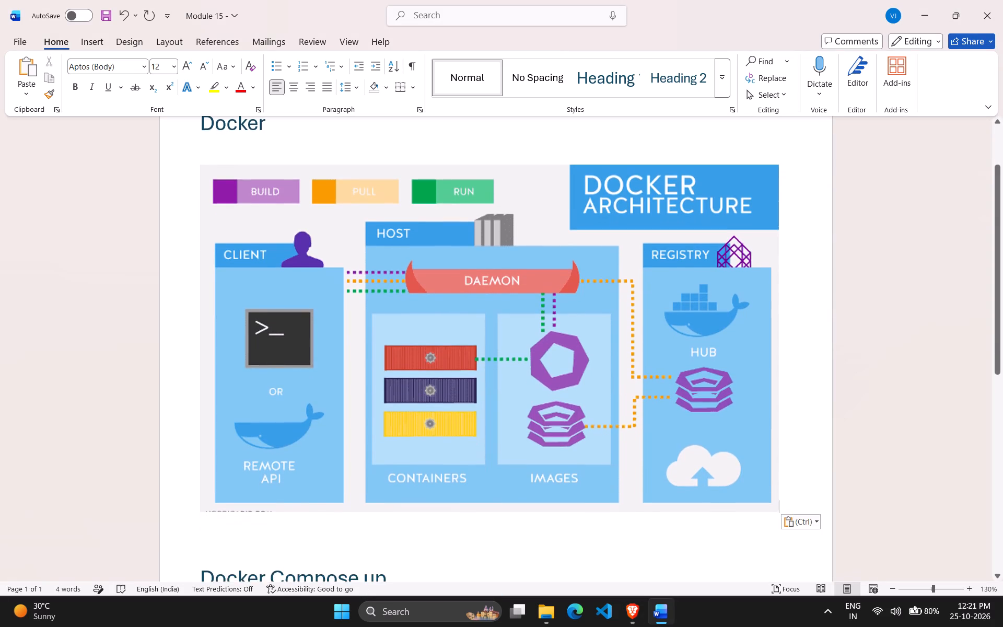
pyautogui.scroll(-3, 698, 387)
pyautogui.click(796, 396)
pyautogui.click(810, 442)
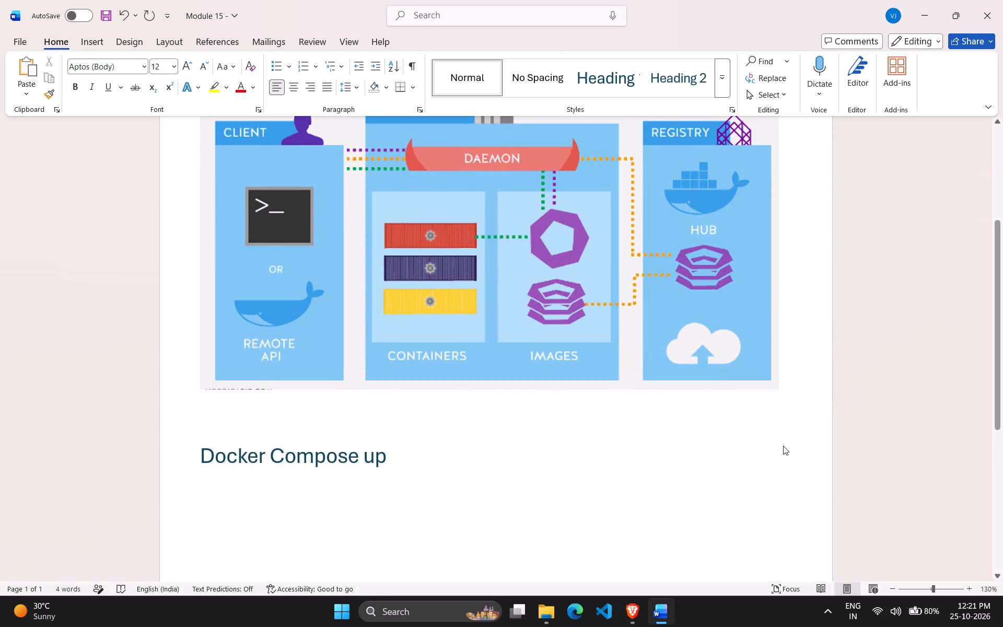
# Add an indented line reading "Docker provide" below the diagram, above the Docker Compose up heading.
pyautogui.scroll(-1, 566, 462)
pyautogui.click(607, 376)
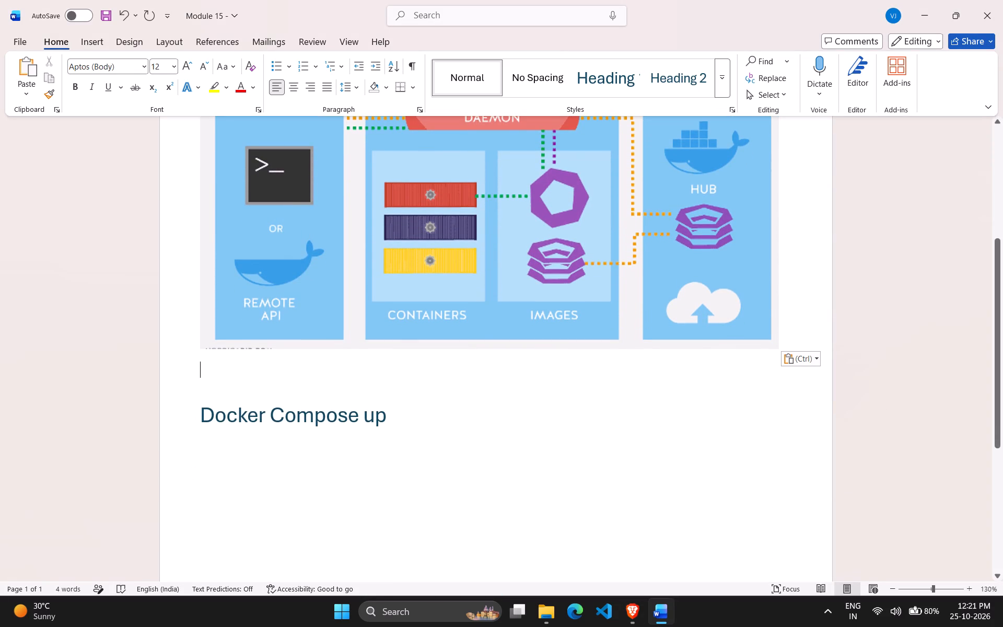
pyautogui.press('Tab')
pyautogui.press('Return')
pyautogui.press('space')
pyautogui.press('Tab')
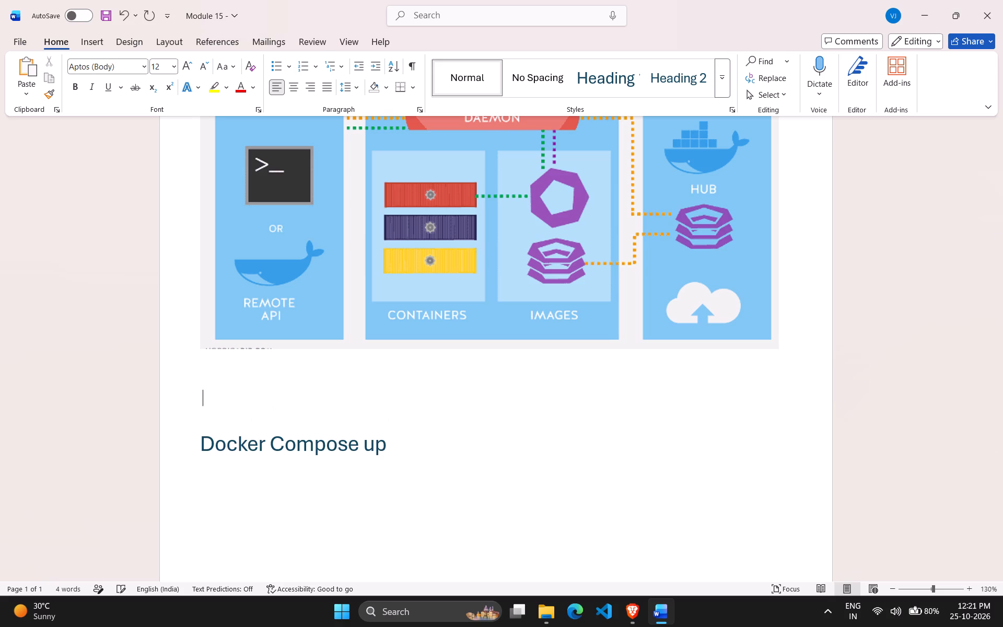
pyautogui.hotkey('alt', 'Tab')
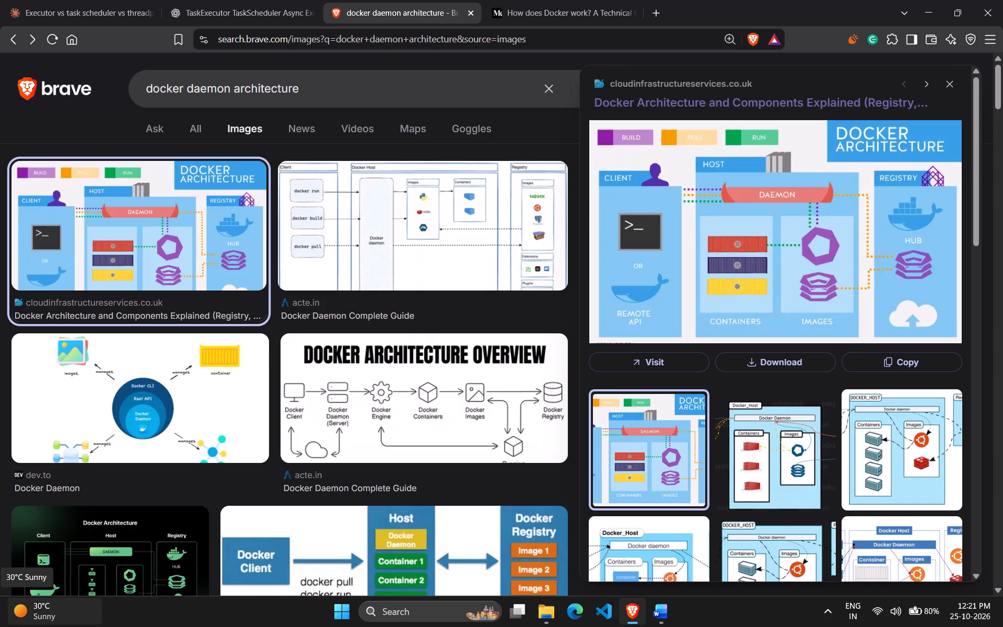
pyautogui.hotkey('alt', 'Tab')
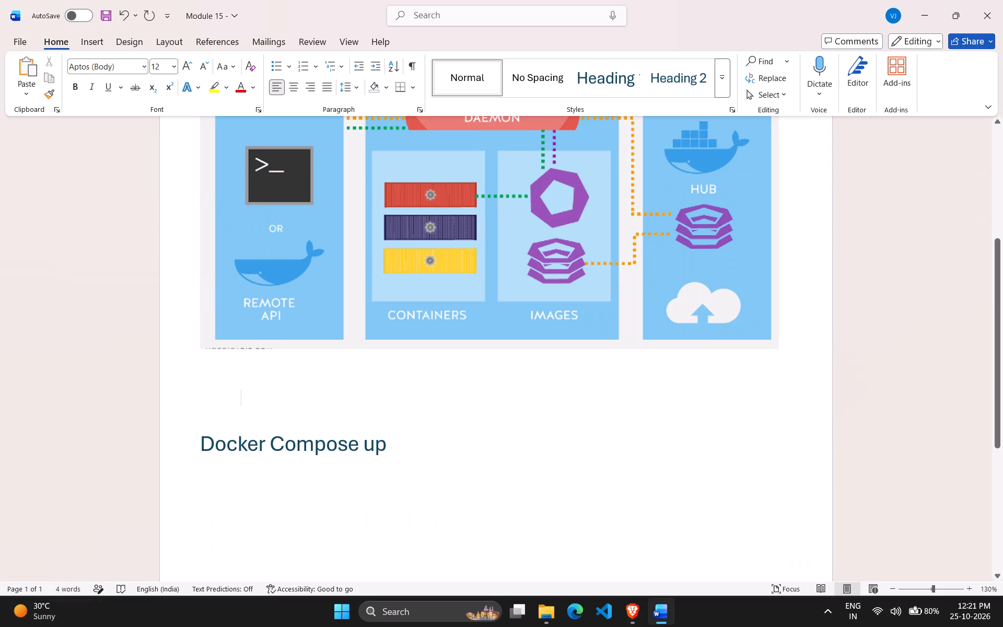
pyautogui.write('docker por')
pyautogui.press('BackSpace')
pyautogui.press('BackSpace')
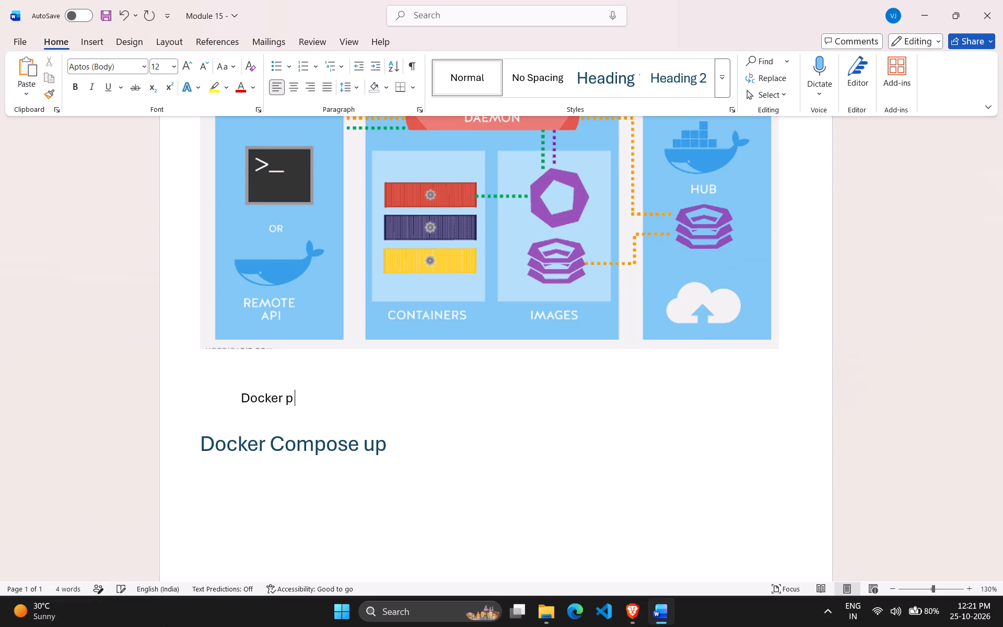
pyautogui.write('rovide')
pyautogui.press('space')
# Try a deeper-indented "image" entry under the line, remove it, and cut the line back to just "Docker".
pyautogui.press('Return')
pyautogui.press('Tab')
pyautogui.press('Tab')
pyautogui.write('image')
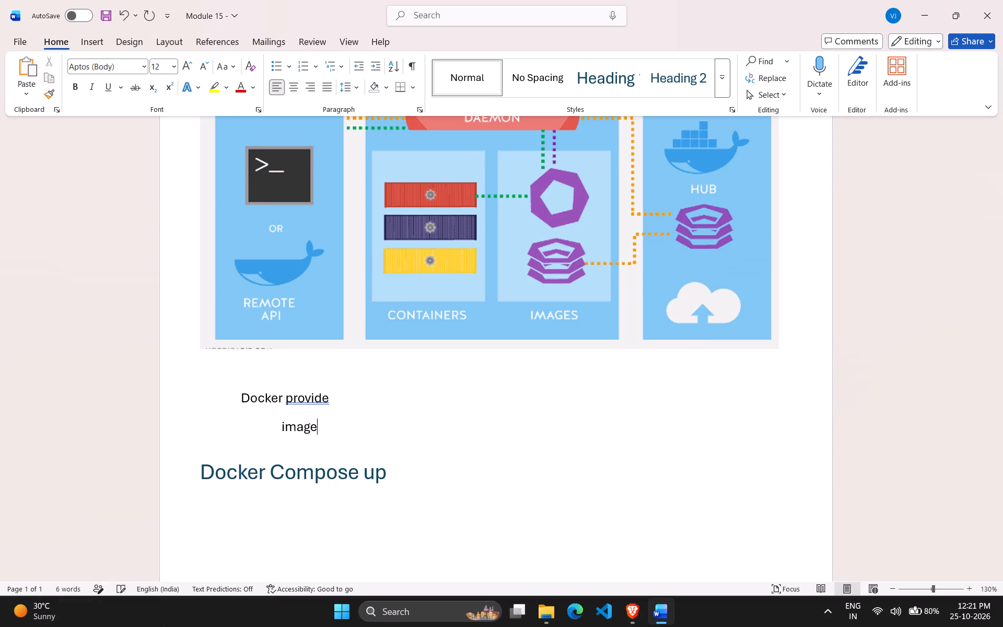
pyautogui.hotkey('ctrl', 'BackSpace')
pyautogui.hotkey('ctrl', 'BackSpace')
pyautogui.hotkey('ctrl', 'BackSpace')
pyautogui.hotkey('ctrl', 'BackSpace')
pyautogui.hotkey('ctrl', 'BackSpace')
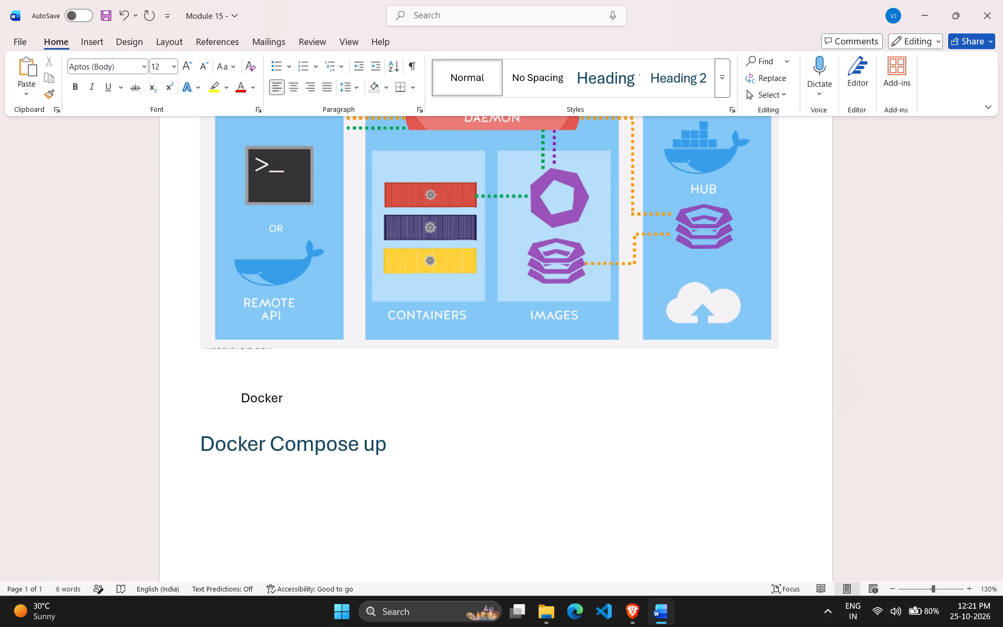
pyautogui.press('BackSpace')
pyautogui.press('BackSpace')
pyautogui.press('space')
pyautogui.press('BackSpace')
pyautogui.press('r')
# Add the deeper-indented entries "Image" and "Container" on separate lines under the Docker line.
pyautogui.press('Tab')
pyautogui.press('Return')
pyautogui.press('Tab')
pyautogui.press('Tab')
pyautogui.write('iamg')
pyautogui.press('BackSpace')
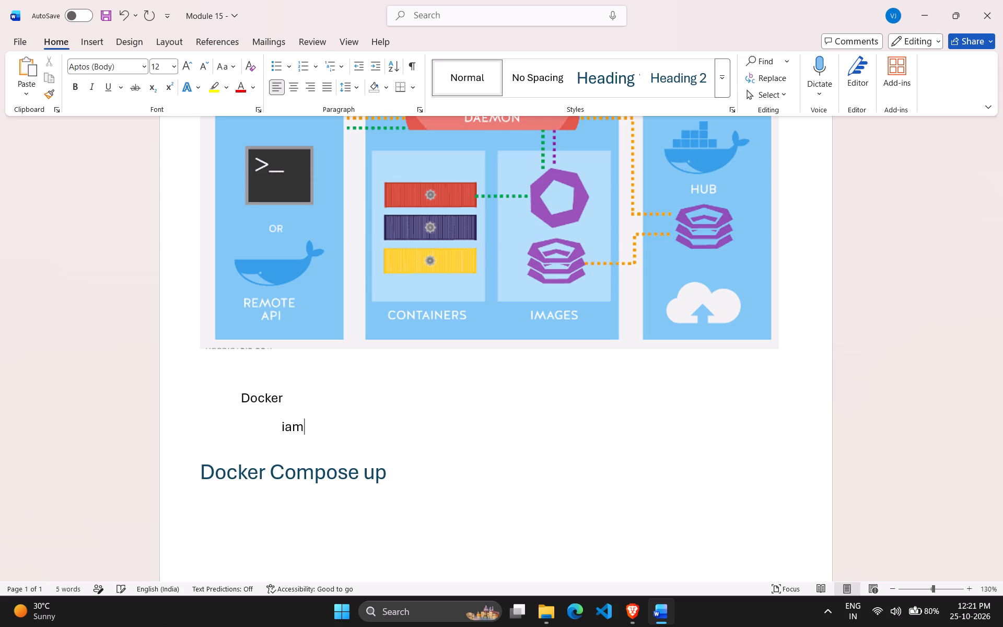
pyautogui.press('BackSpace')
pyautogui.press('BackSpace')
pyautogui.write('mage')
pyautogui.press('Return')
pyautogui.press('Tab')
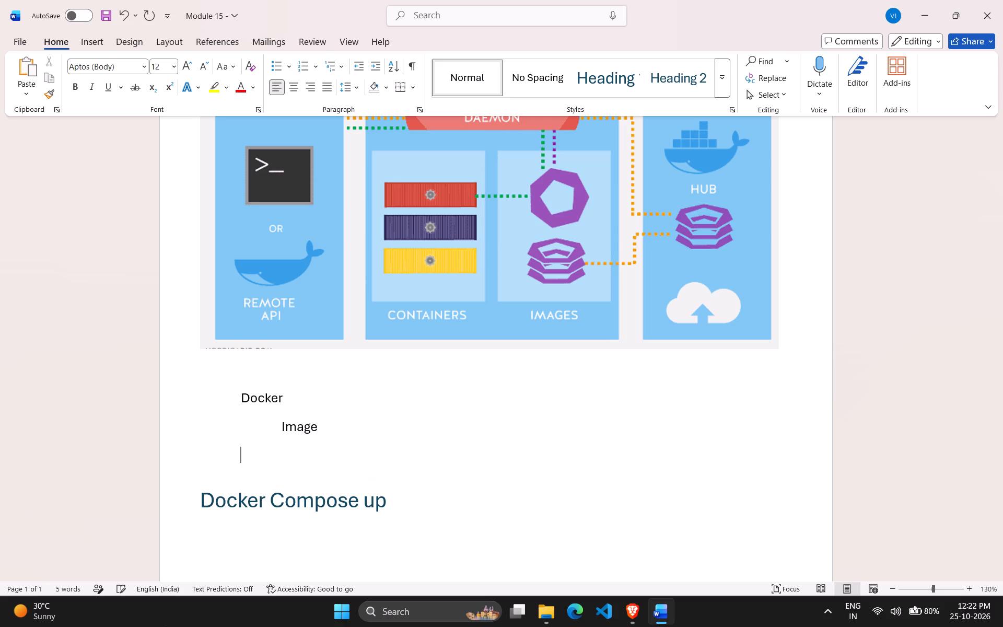
pyautogui.press('Tab')
pyautogui.write('continer')
pyautogui.press('space')
# Add the entries "Volume" and "Network" at the same indent below Container, followed by an empty indented line.
pyautogui.press('Return')
pyautogui.press('Tab')
pyautogui.press('Tab')
pyautogui.write('vo')
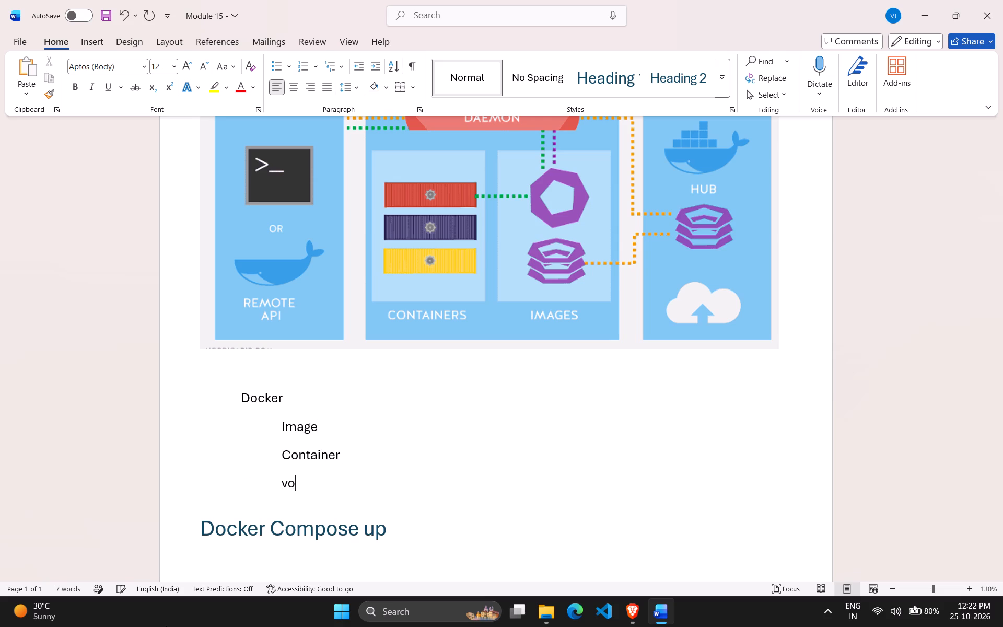
pyautogui.write('lume')
pyautogui.press('BackSpace')
pyautogui.write('e')
pyautogui.press('space')
pyautogui.press('Return')
pyautogui.press('Tab')
pyautogui.press('Tab')
pyautogui.press('Tab')
pyautogui.press('BackSpace')
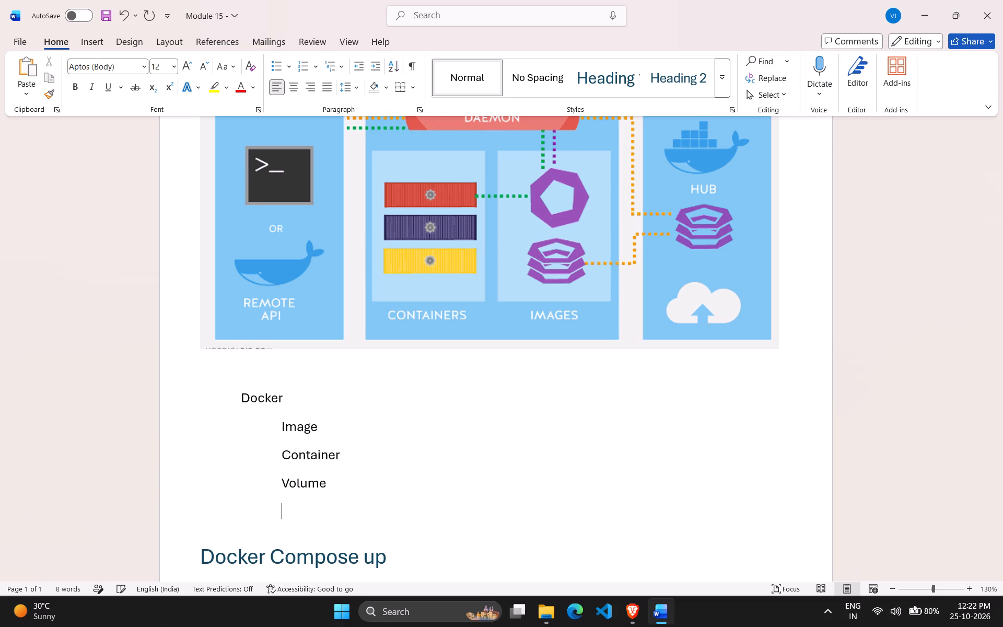
pyautogui.write('netweo')
pyautogui.press('BackSpace')
pyautogui.press('BackSpace')
pyautogui.write('ok')
pyautogui.press('BackSpace')
pyautogui.write('rk')
pyautogui.press('space')
pyautogui.press('Return')
pyautogui.press('Tab')
pyautogui.press('Tab')
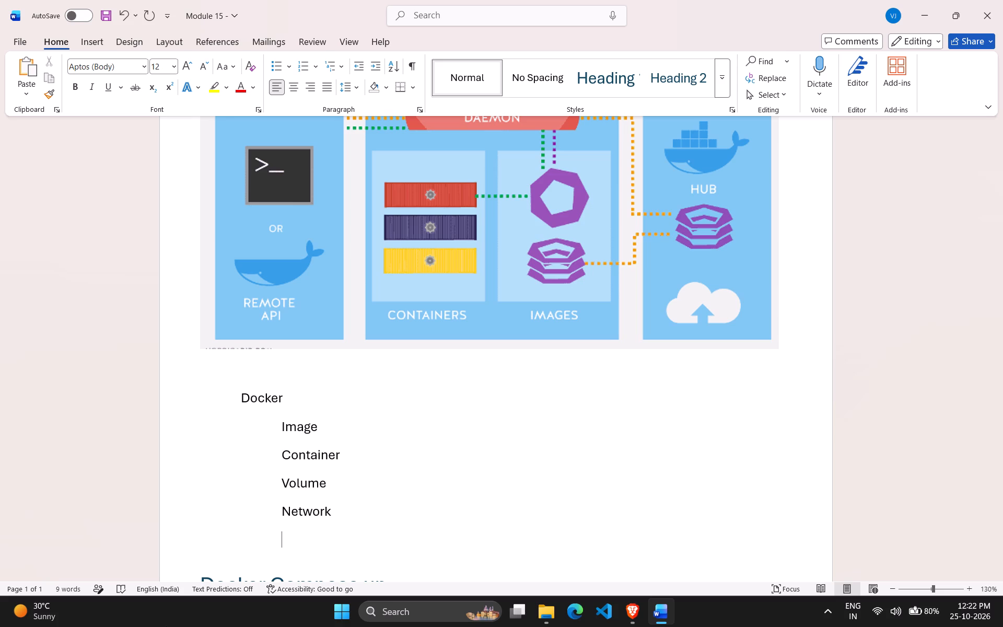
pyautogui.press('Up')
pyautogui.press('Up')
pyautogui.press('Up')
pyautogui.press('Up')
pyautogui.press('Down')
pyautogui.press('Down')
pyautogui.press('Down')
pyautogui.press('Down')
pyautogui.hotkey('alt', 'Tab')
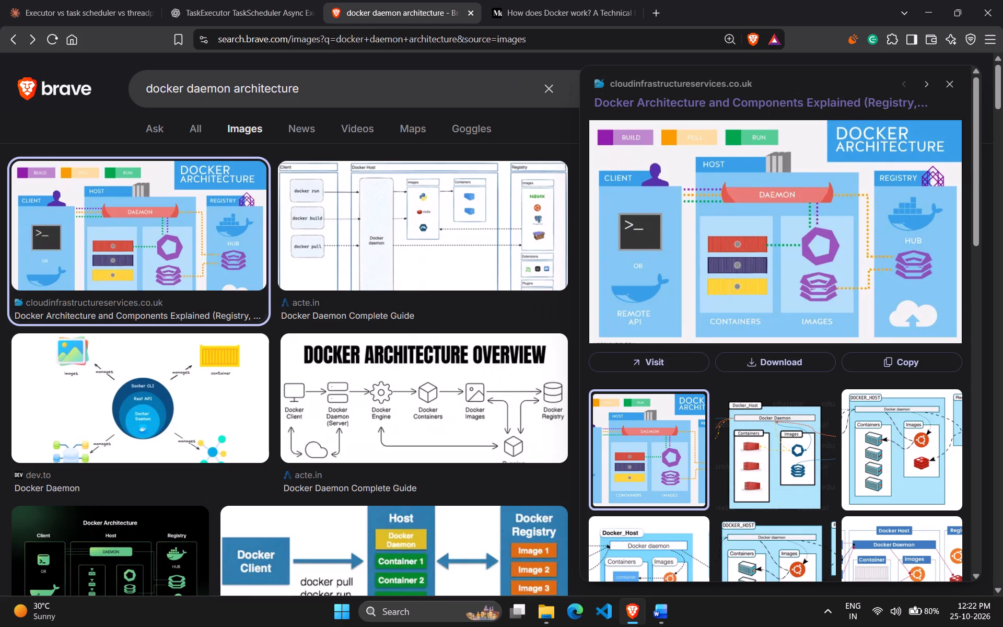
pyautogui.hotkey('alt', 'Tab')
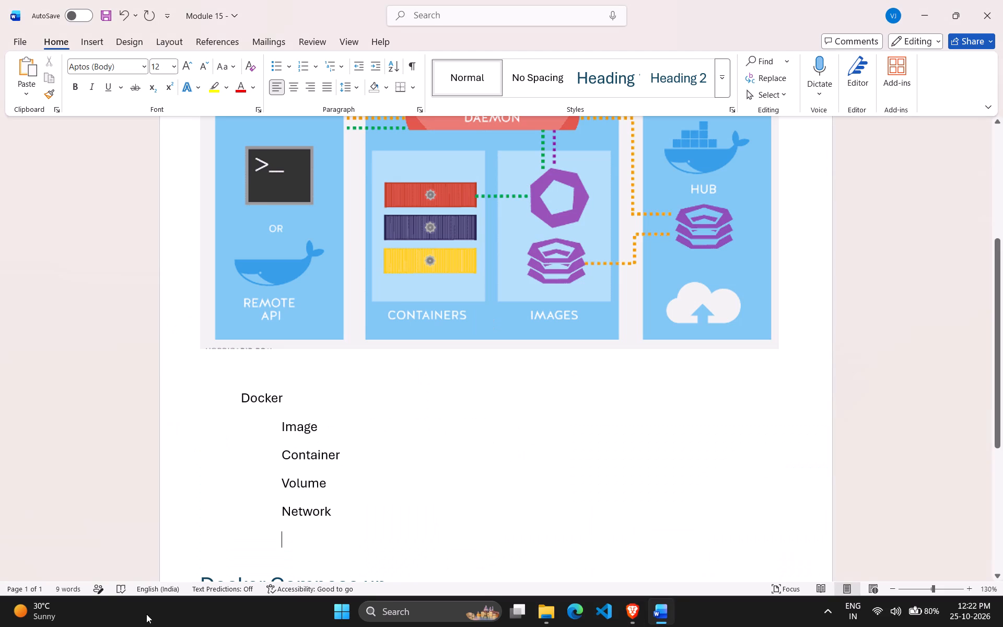
# Switch to the browser and replace the image search query with "docker basic command".
pyautogui.hotkey('alt', 'Tab')
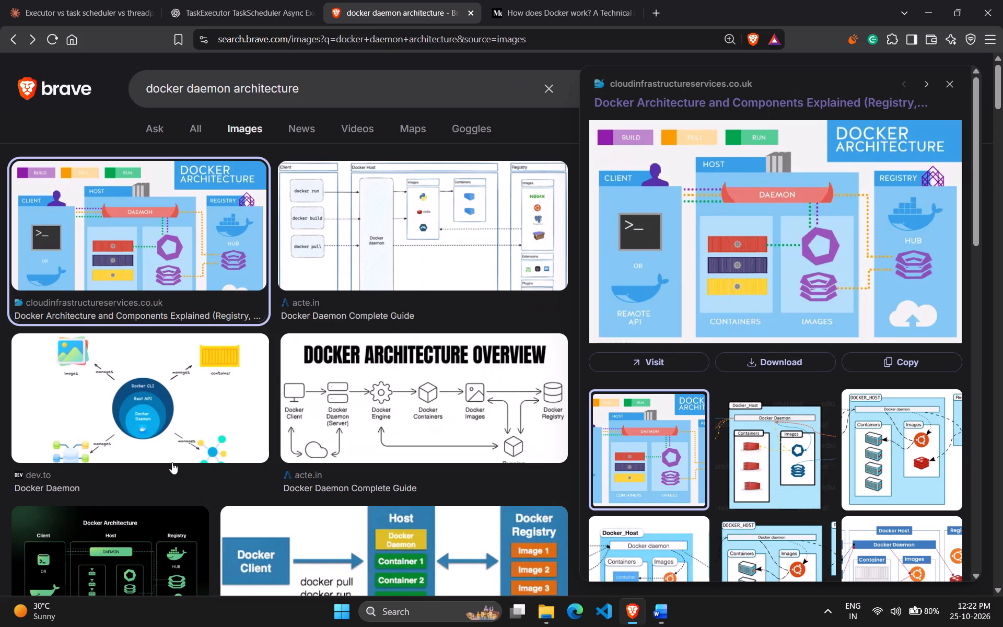
pyautogui.moveTo(317, 93); pyautogui.dragTo(314, 105)
pyautogui.hotkey('ctrl', 'a')
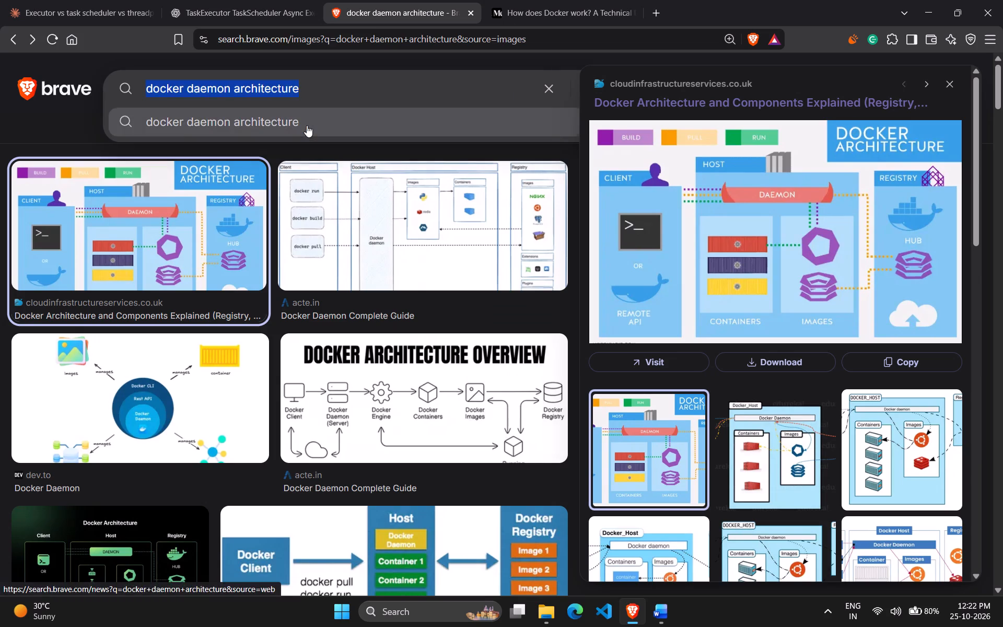
pyautogui.write('doc')
pyautogui.press('BackSpace')
pyautogui.press('BackSpace')
pyautogui.press('BackSpace')
pyautogui.press('o')
pyautogui.press('BackSpace')
pyautogui.write('docker pa')
pyautogui.press('BackSpace')
pyautogui.press('BackSpace')
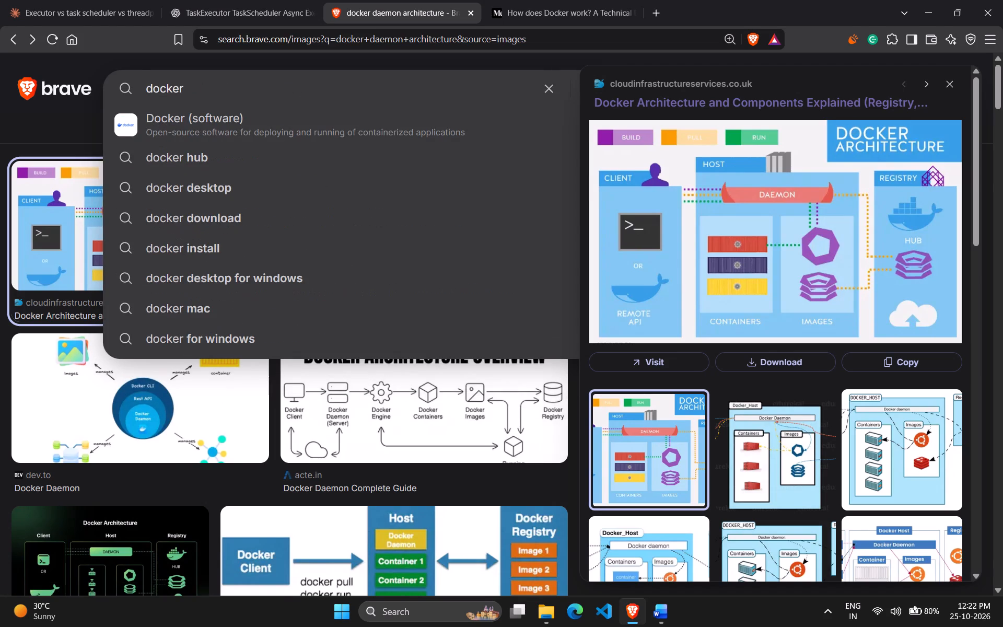
pyautogui.write('basic commad')
pyautogui.press('BackSpace')
pyautogui.write('nd')
pyautogui.press('Return')
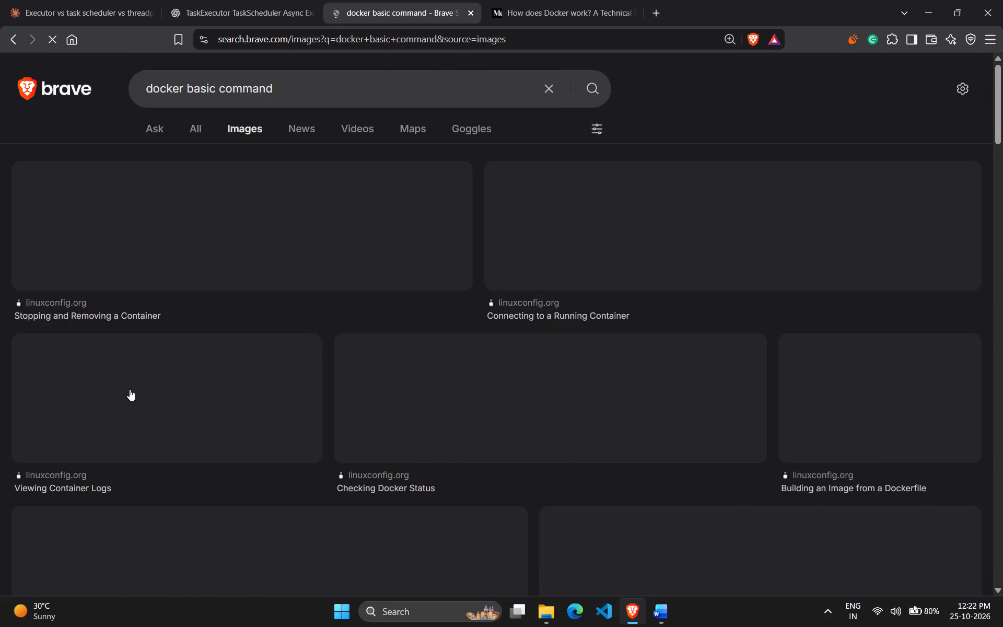
# Switch the "docker basic command" search to all web results, skim the GeeksforGeeks Docker Commands article, and return to the results.
pyautogui.click(181, 131)
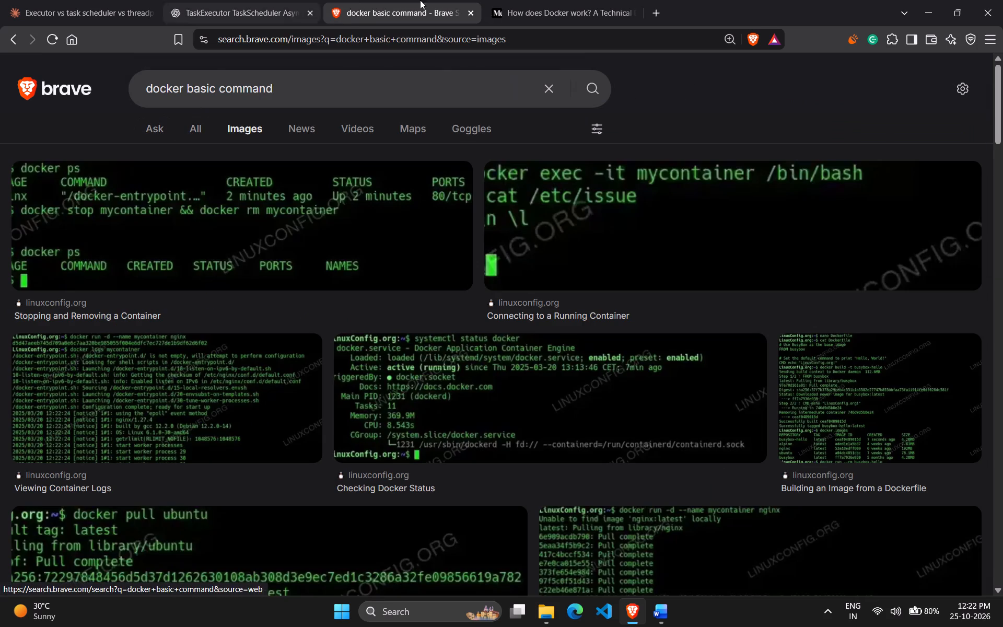
pyautogui.click(270, 435)
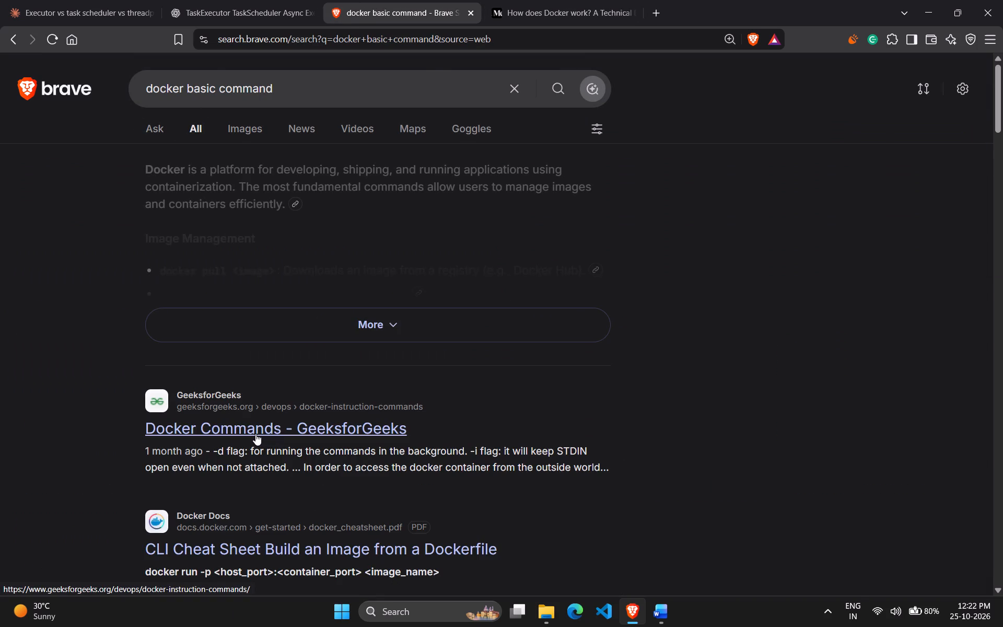
pyautogui.click(281, 436)
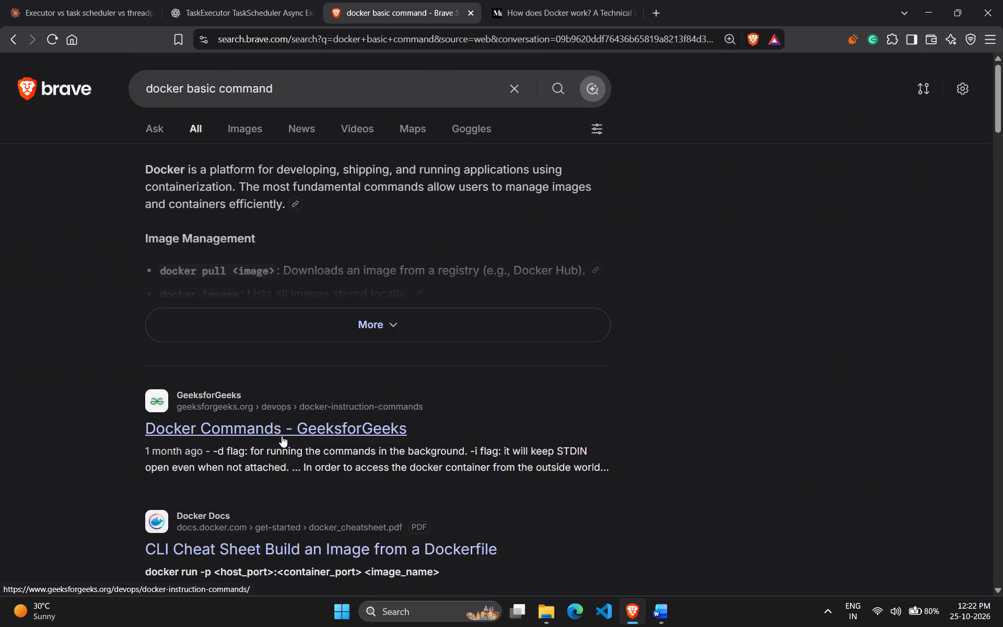
pyautogui.scroll(-4, 392, 381)
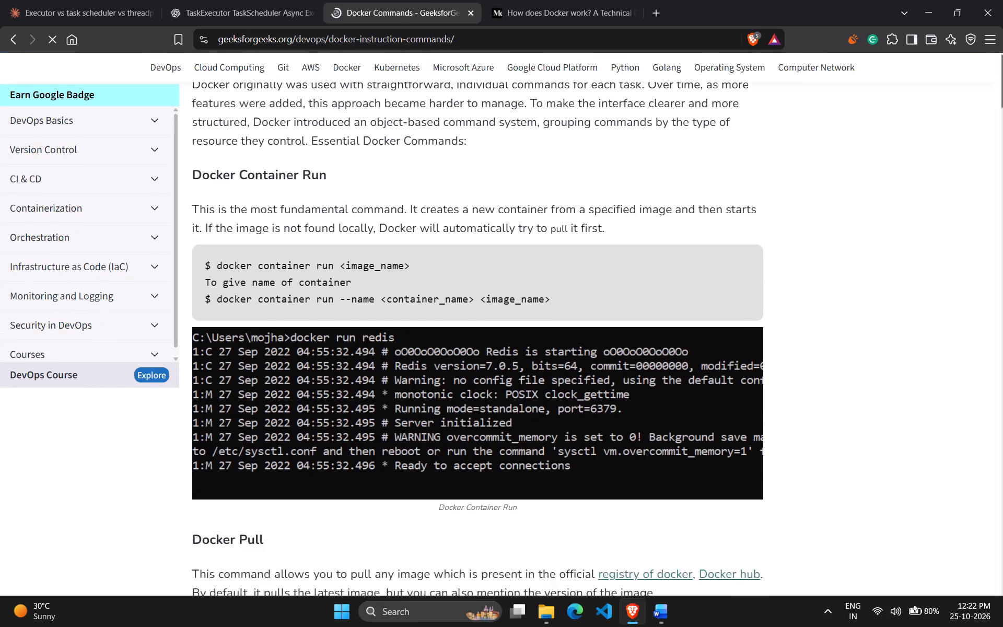
pyautogui.scroll(-20, 394, 381)
pyautogui.scroll(-6, 394, 381)
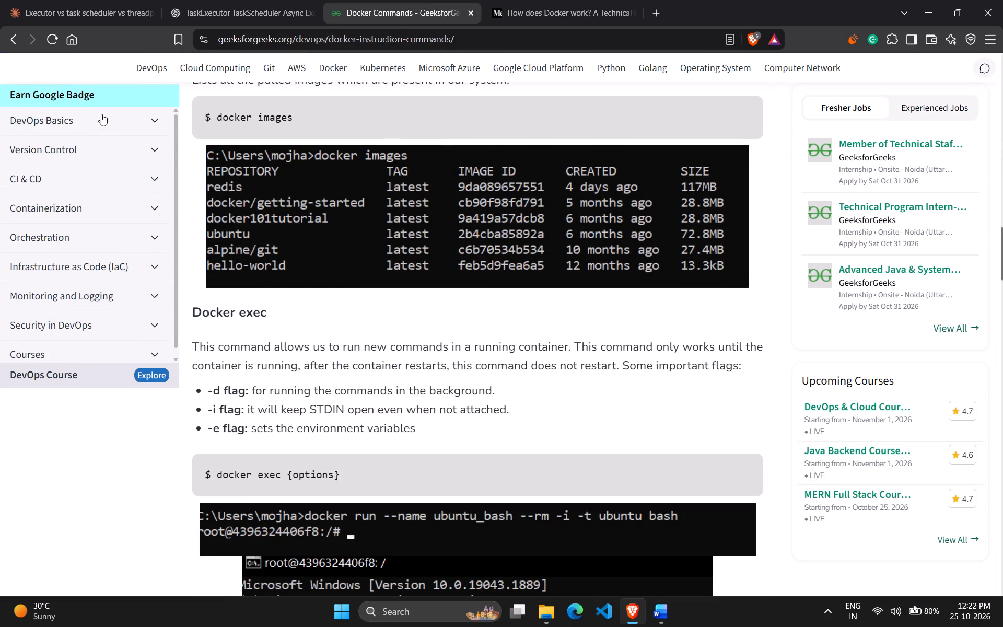
pyautogui.click(16, 36)
pyautogui.scroll(-4, 194, 273)
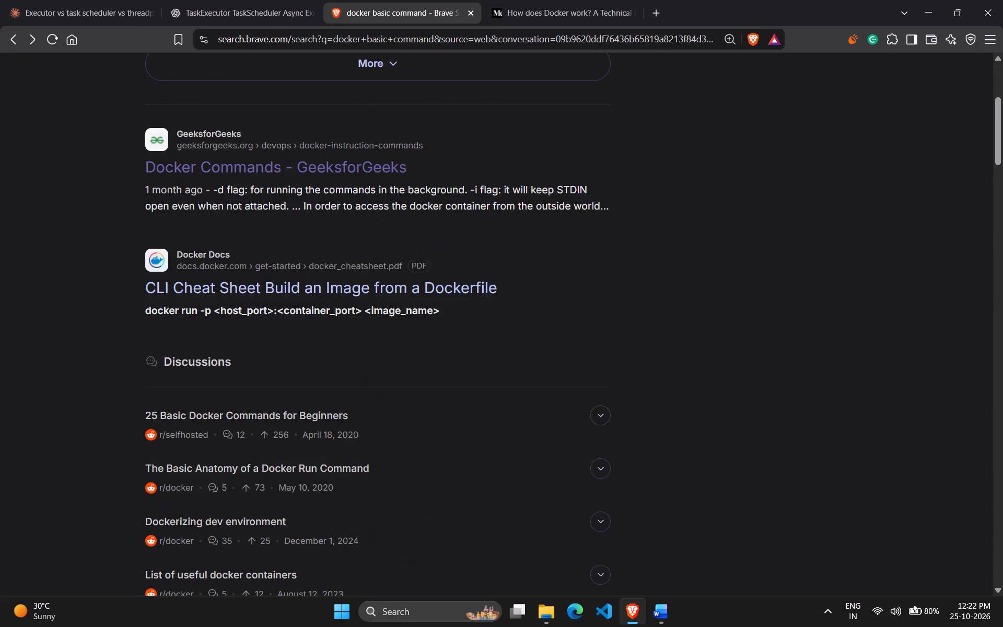
# Open the Docker Docs CLI Cheat Sheet PDF and examine its sections of Docker commands.
pyautogui.click(302, 284)
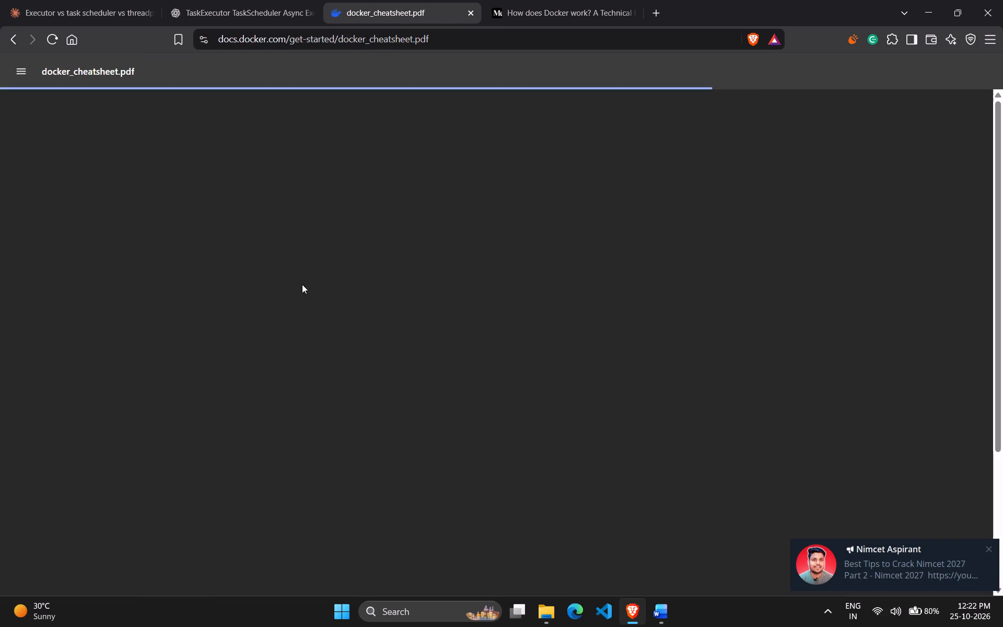
pyautogui.scroll(-9, 355, 397)
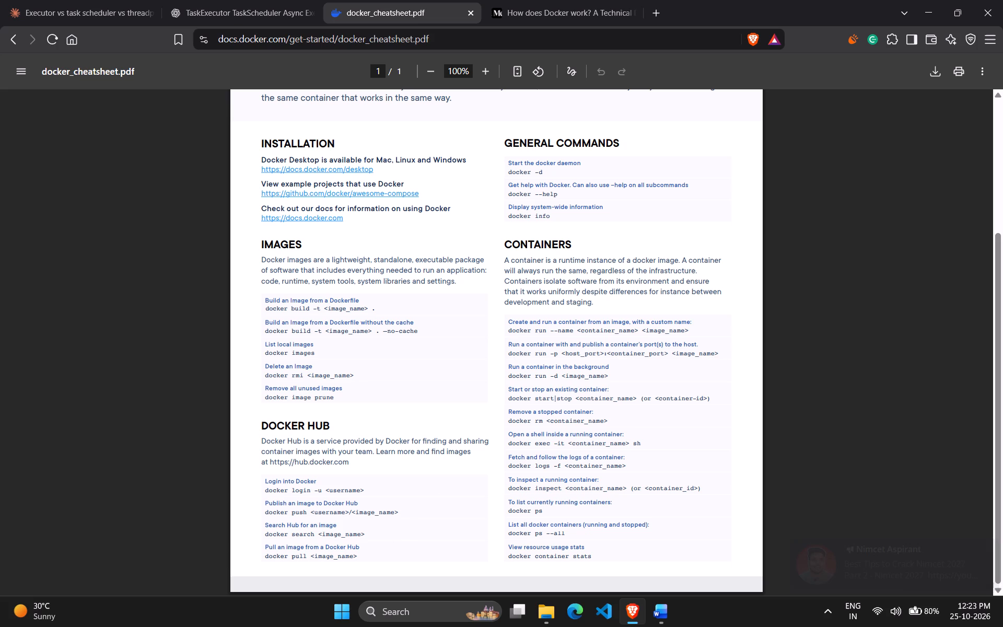
pyautogui.scroll(6, 551, 519)
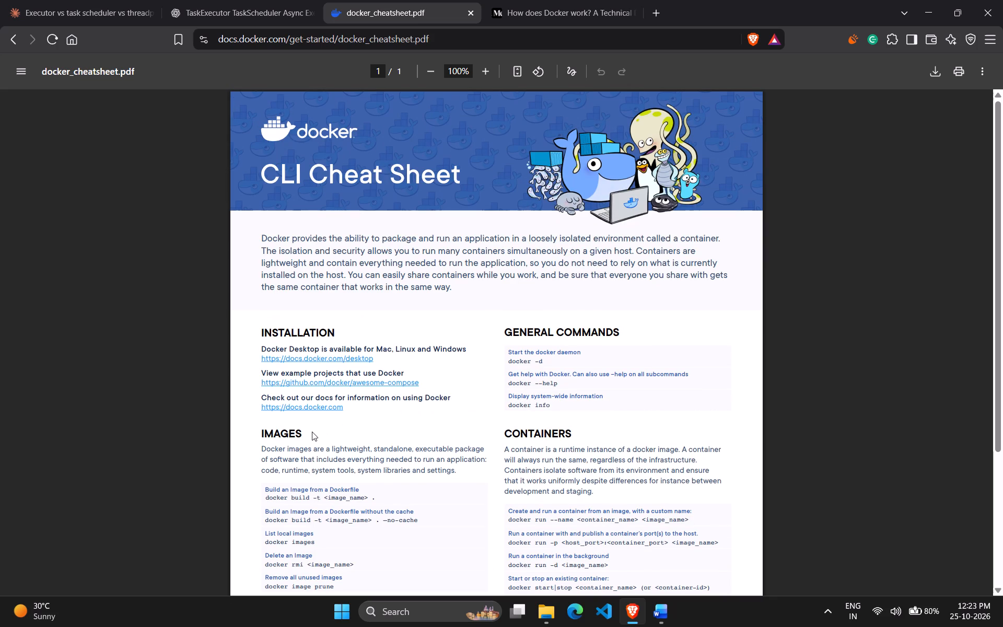
pyautogui.scroll(-2, 312, 432)
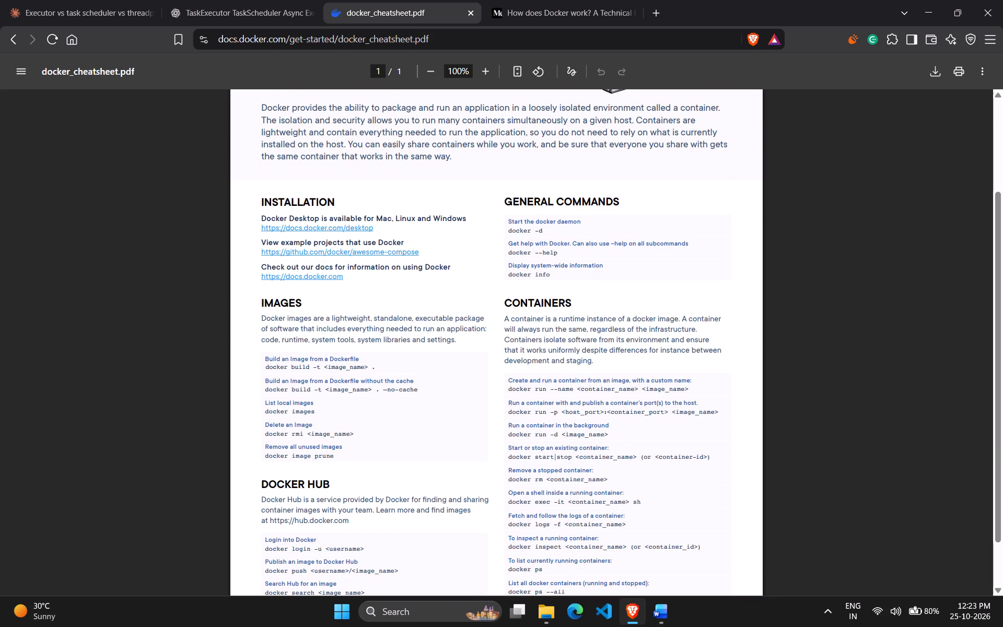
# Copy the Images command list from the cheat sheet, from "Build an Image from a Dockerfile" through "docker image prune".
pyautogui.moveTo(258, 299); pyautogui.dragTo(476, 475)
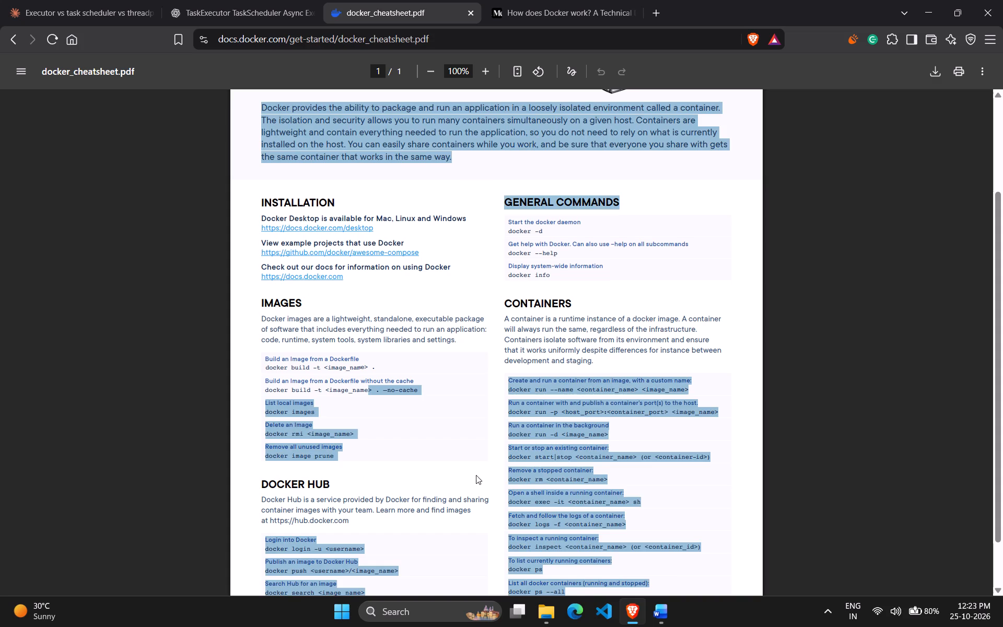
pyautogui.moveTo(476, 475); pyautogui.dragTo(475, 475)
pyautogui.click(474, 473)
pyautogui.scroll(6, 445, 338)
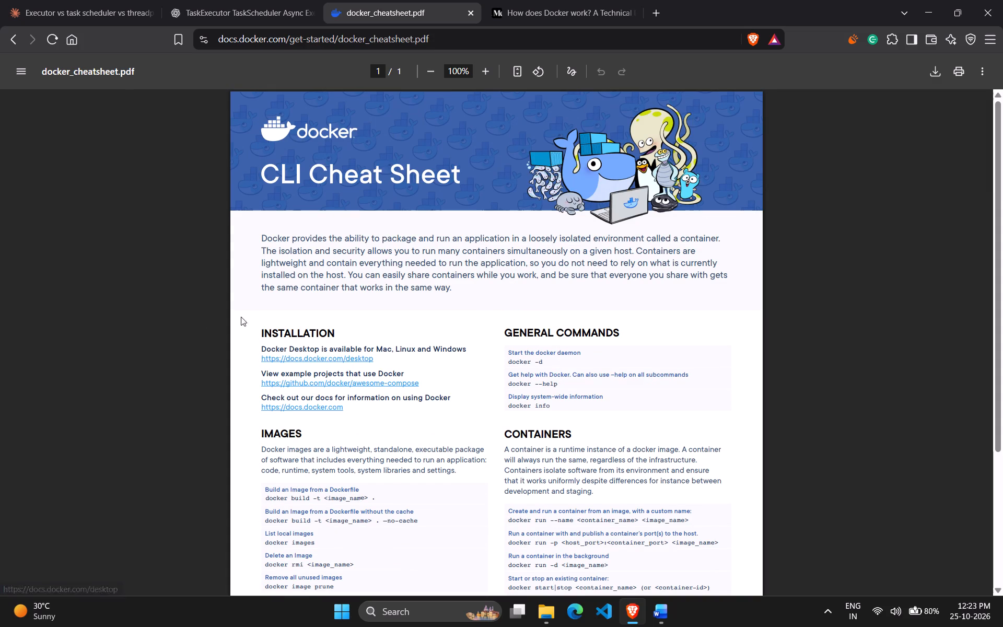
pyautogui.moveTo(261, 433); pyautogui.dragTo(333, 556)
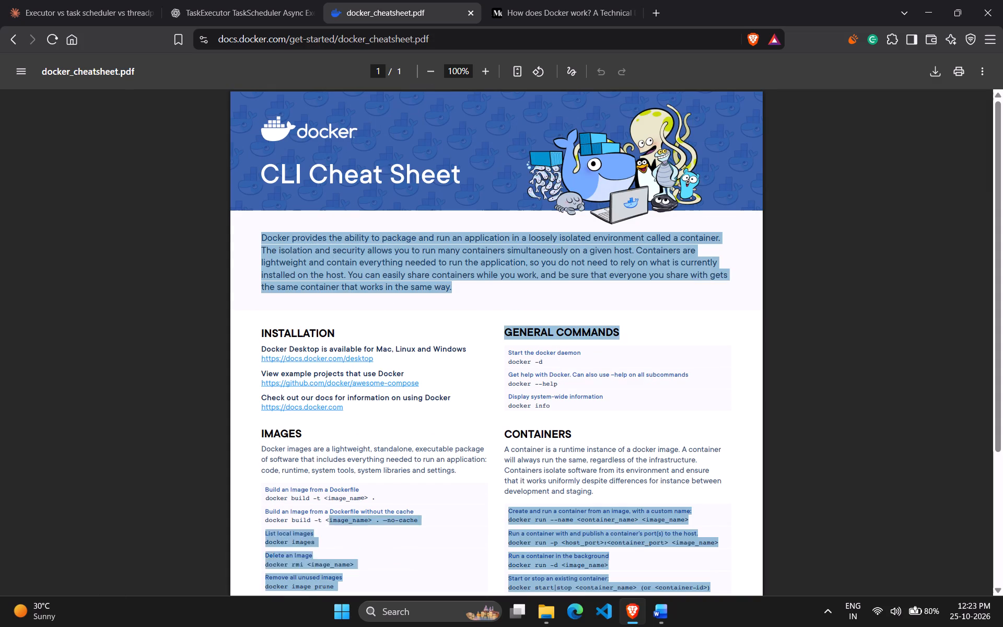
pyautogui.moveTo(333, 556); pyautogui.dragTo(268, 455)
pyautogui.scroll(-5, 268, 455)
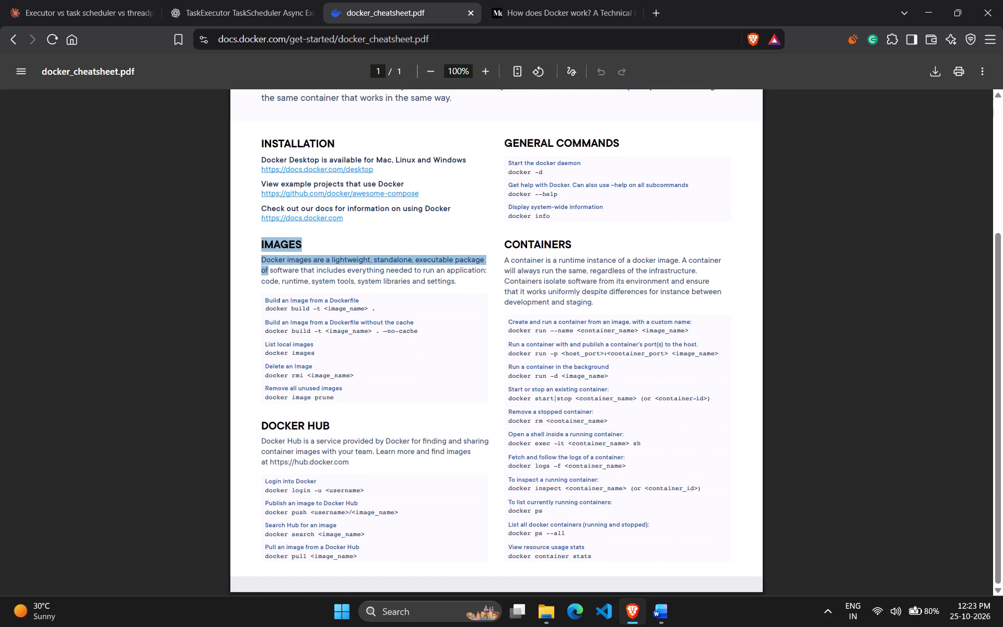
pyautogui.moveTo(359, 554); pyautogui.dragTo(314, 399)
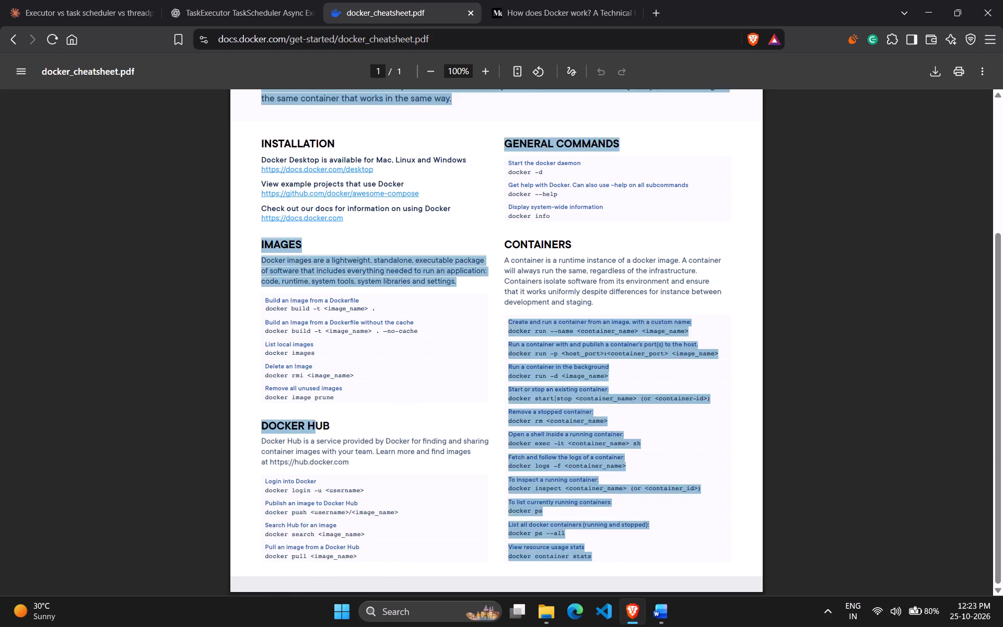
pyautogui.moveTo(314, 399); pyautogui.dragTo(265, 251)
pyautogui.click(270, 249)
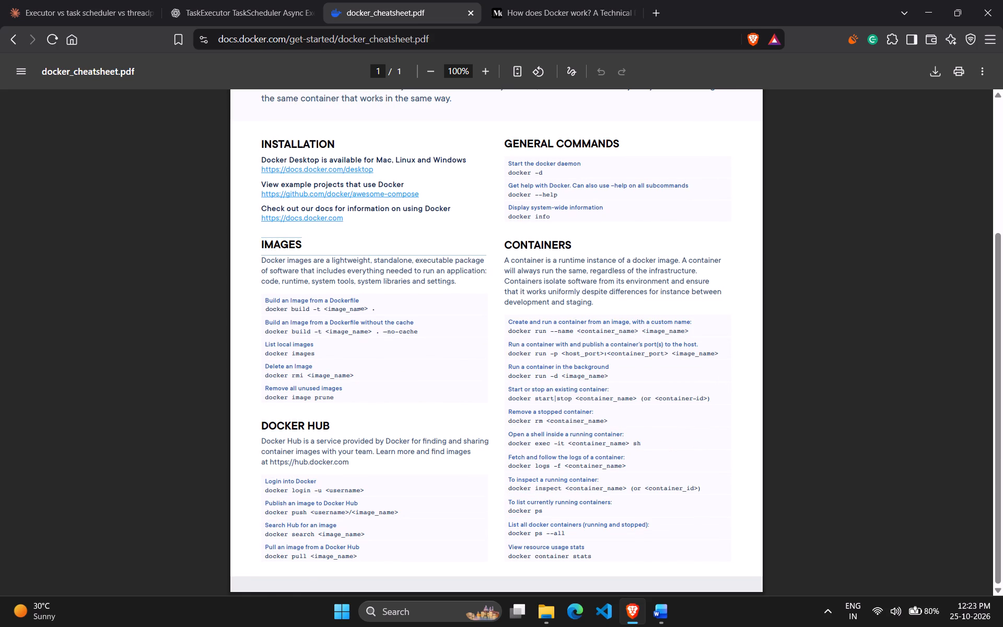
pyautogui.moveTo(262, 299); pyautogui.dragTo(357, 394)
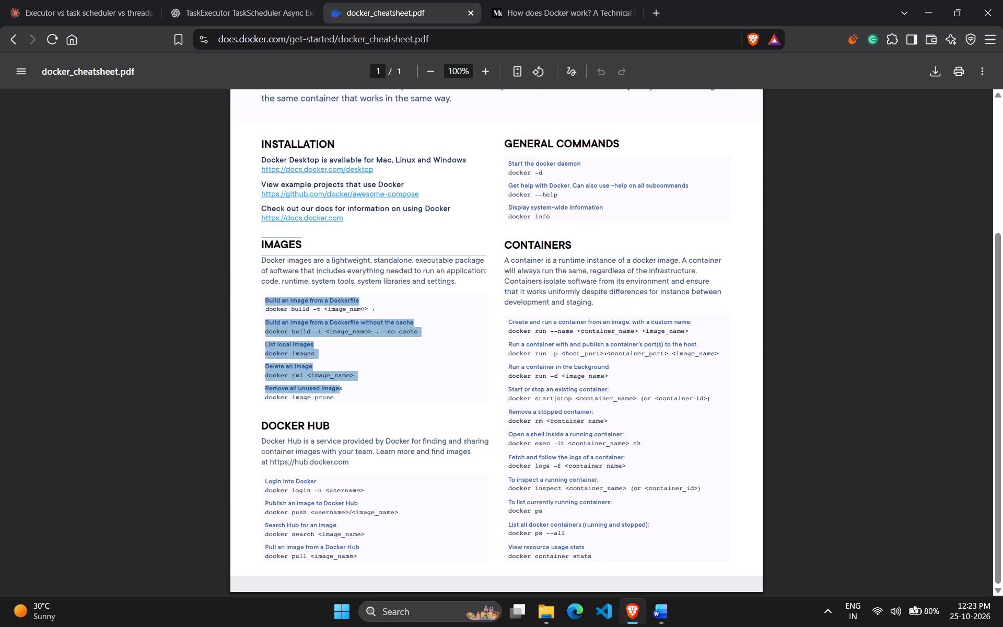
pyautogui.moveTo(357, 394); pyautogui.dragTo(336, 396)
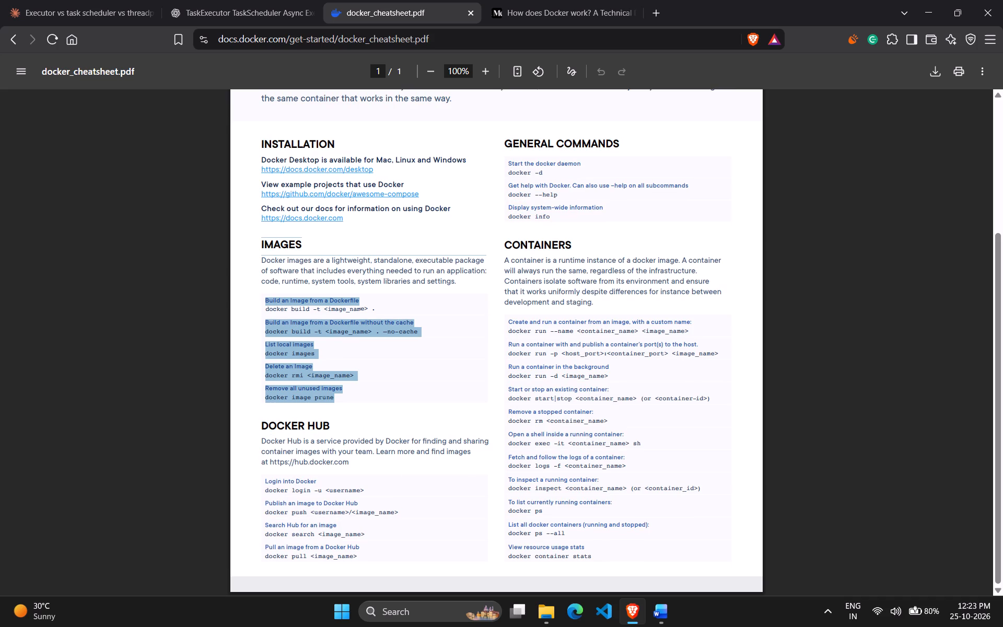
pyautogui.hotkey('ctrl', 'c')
# Switch to Word and add the line "Docker image command" below Network at the Docker line's indent, followed by a new line.
pyautogui.hotkey('alt', 'Tab')
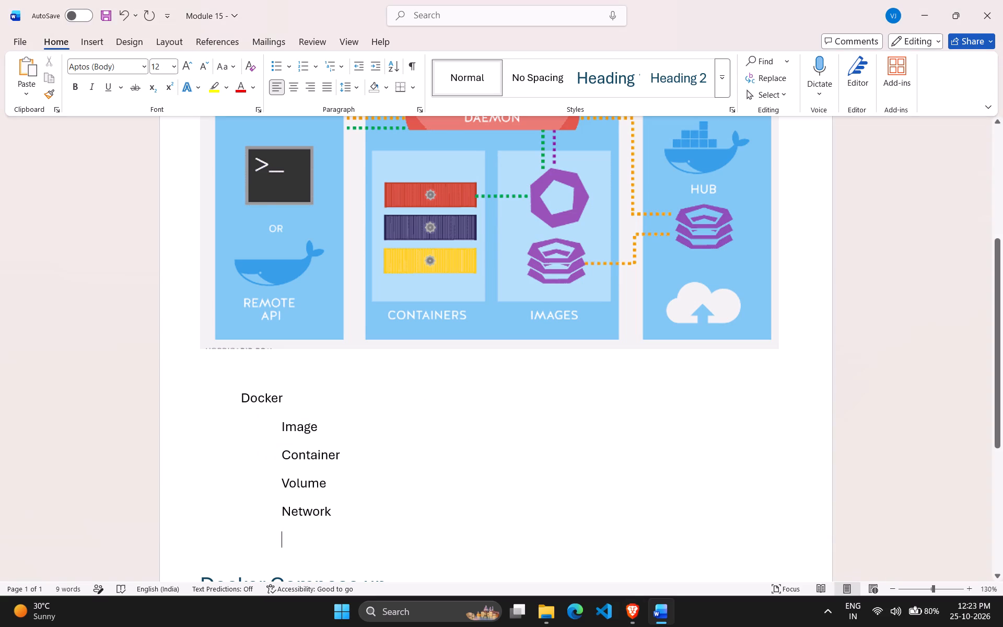
pyautogui.press('Return')
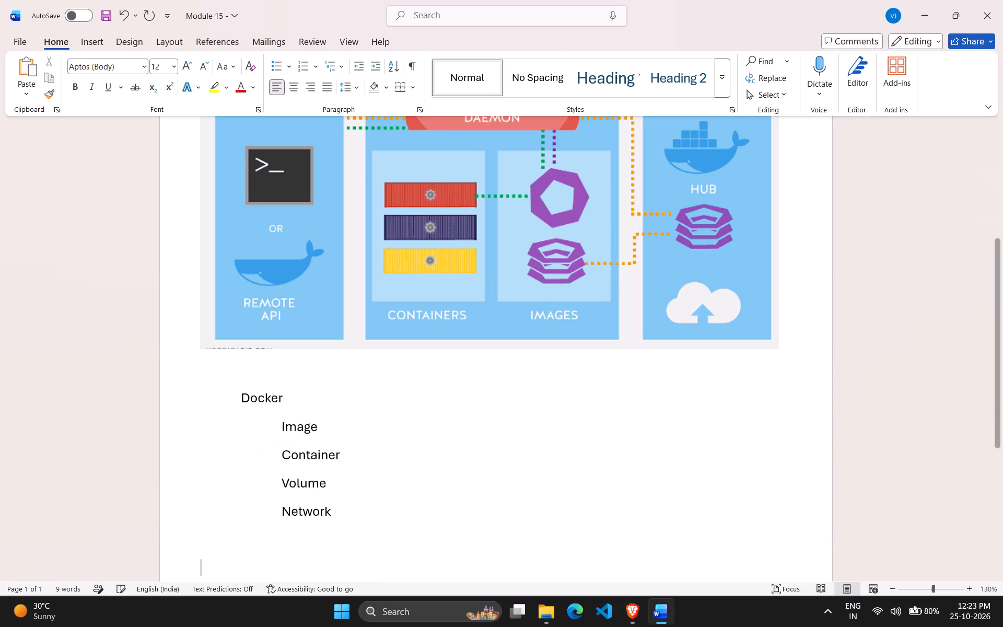
pyautogui.write('iam')
pyautogui.press('BackSpace')
pyautogui.press('BackSpace')
pyautogui.press('BackSpace')
pyautogui.press('BackSpace')
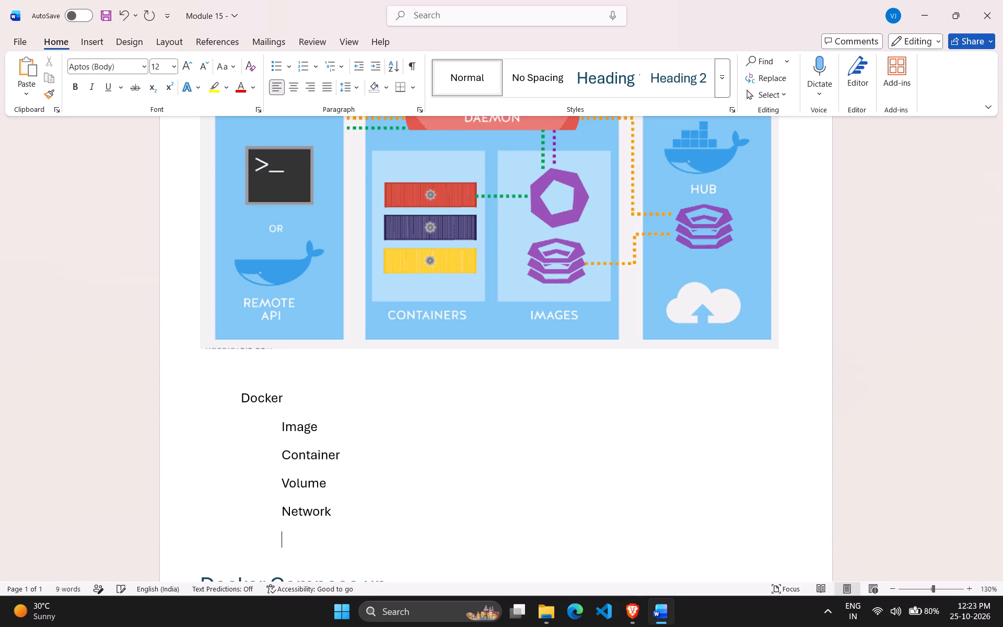
pyautogui.press('BackSpace')
pyautogui.write('Dockr')
pyautogui.press('space')
pyautogui.press('BackSpace')
pyautogui.press('BackSpace')
pyautogui.write('er image com')
pyautogui.write('mn')
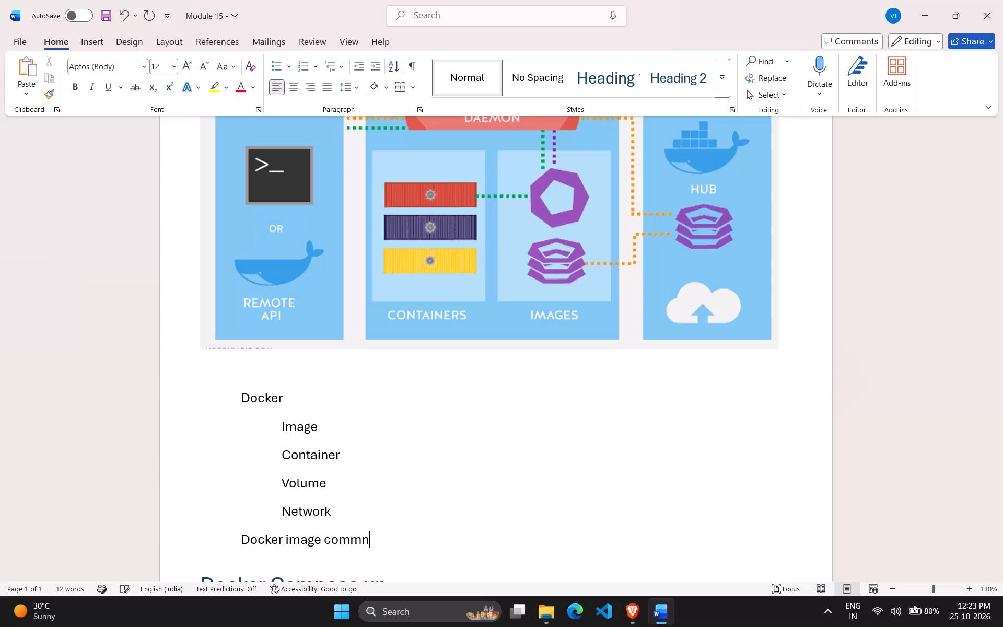
pyautogui.press('BackSpace')
pyautogui.press('n')
pyautogui.press('BackSpace')
pyautogui.press('BackSpace')
pyautogui.write('ma')
pyautogui.write('nd')
pyautogui.press('Return')
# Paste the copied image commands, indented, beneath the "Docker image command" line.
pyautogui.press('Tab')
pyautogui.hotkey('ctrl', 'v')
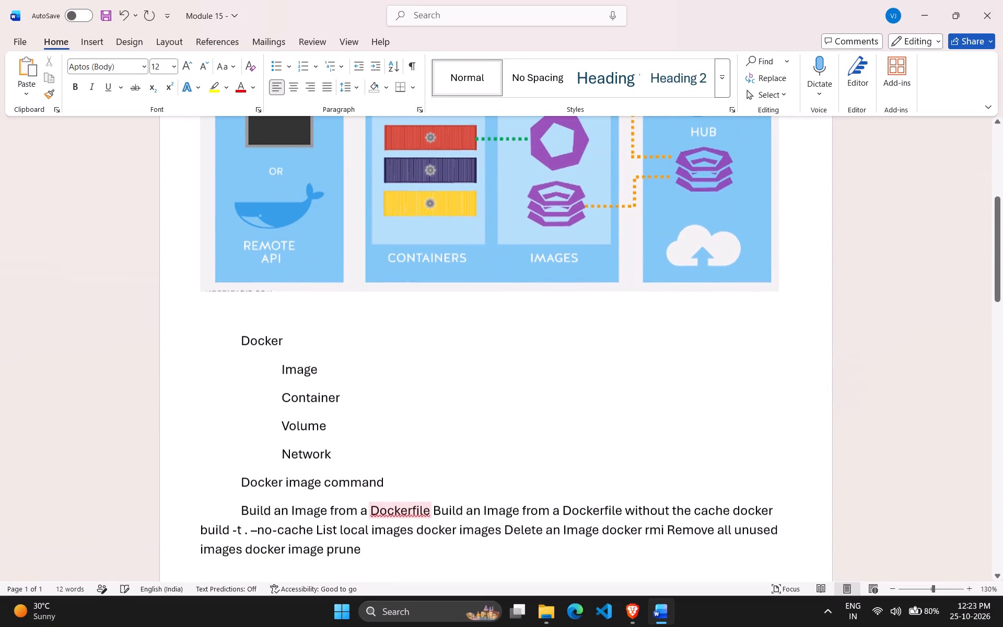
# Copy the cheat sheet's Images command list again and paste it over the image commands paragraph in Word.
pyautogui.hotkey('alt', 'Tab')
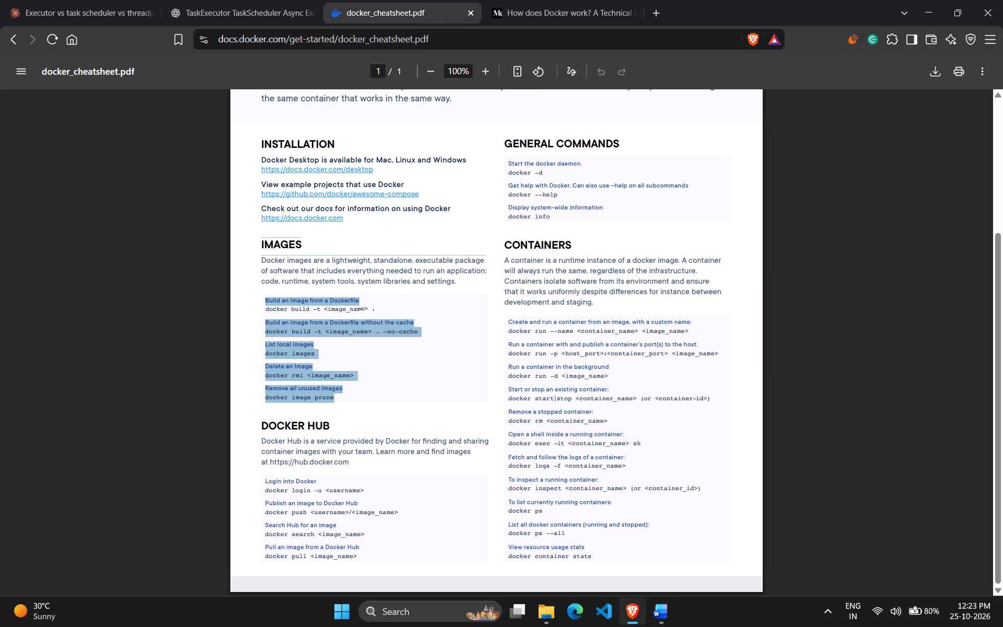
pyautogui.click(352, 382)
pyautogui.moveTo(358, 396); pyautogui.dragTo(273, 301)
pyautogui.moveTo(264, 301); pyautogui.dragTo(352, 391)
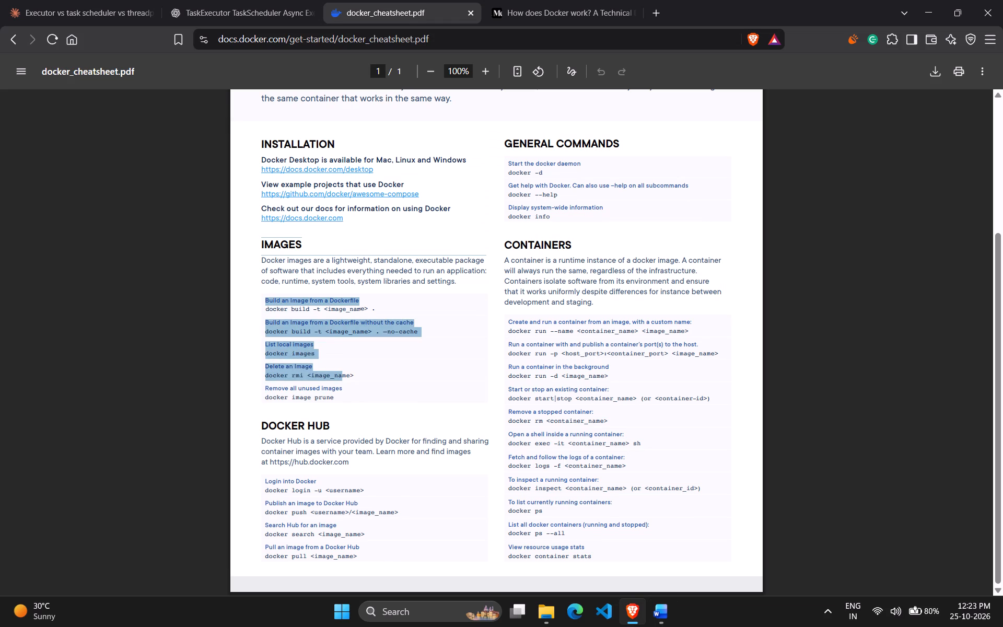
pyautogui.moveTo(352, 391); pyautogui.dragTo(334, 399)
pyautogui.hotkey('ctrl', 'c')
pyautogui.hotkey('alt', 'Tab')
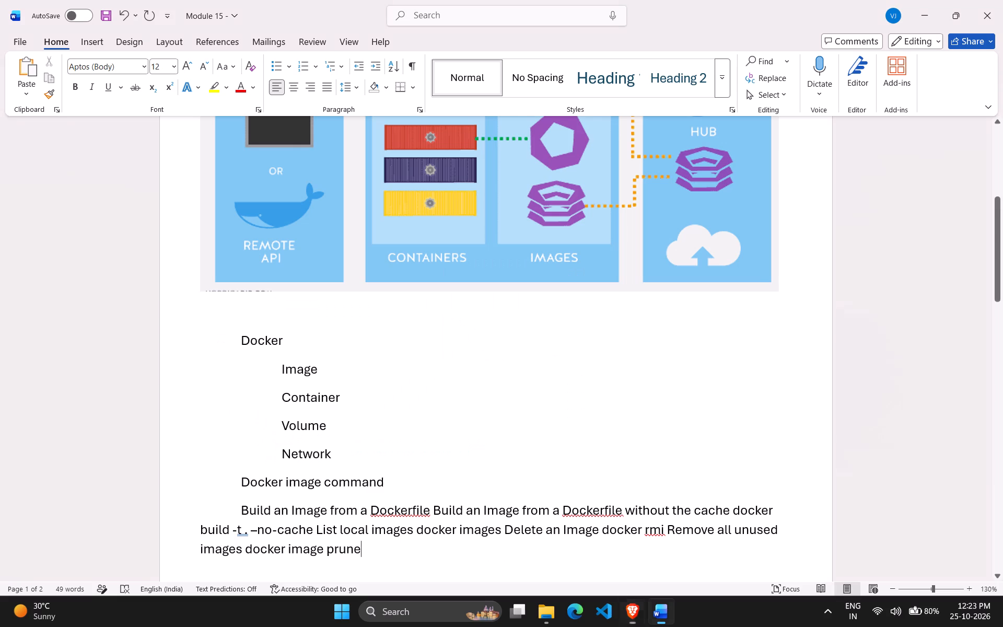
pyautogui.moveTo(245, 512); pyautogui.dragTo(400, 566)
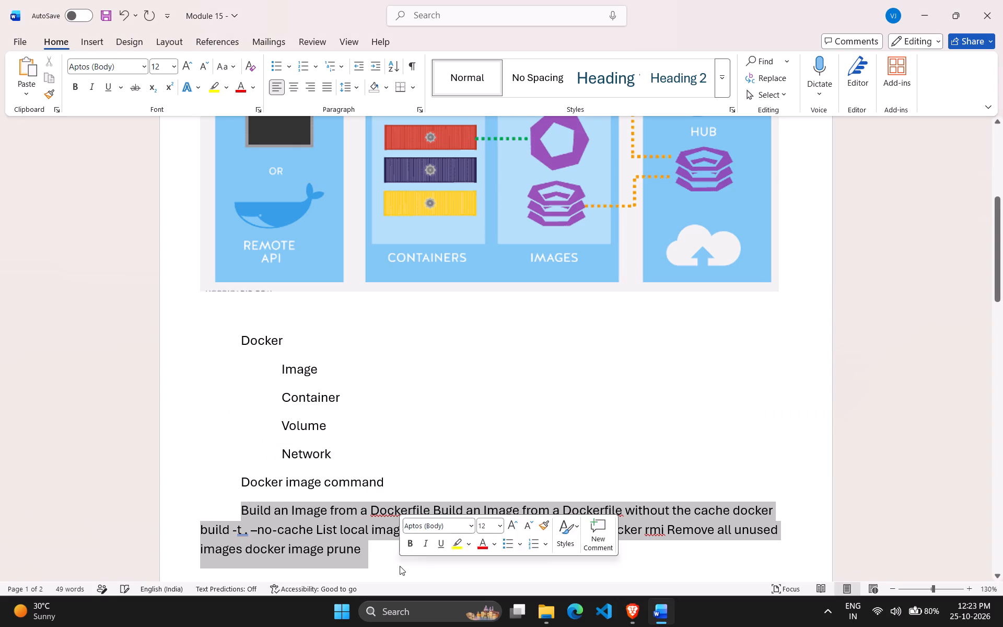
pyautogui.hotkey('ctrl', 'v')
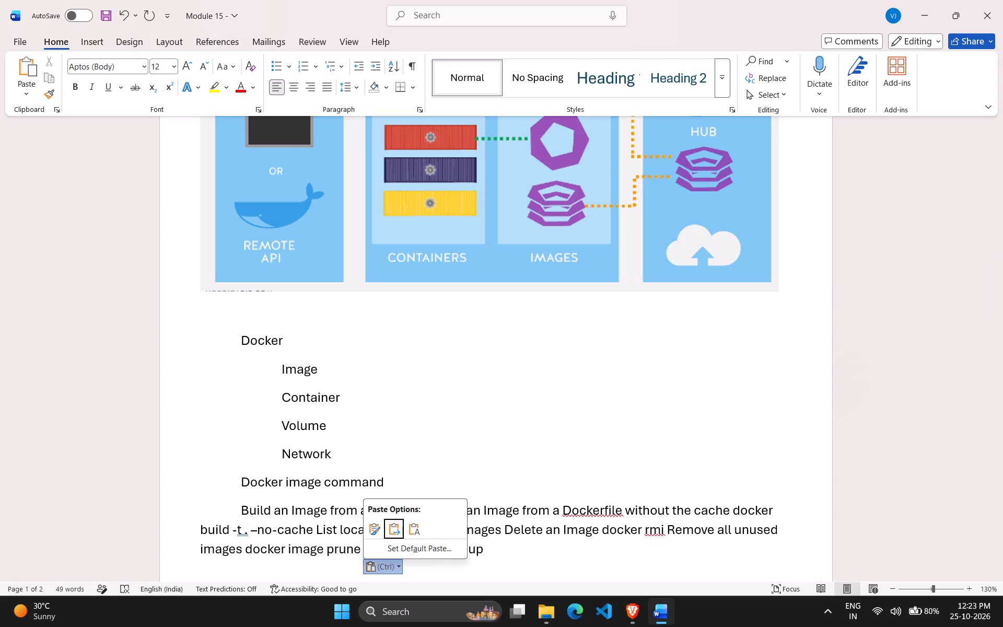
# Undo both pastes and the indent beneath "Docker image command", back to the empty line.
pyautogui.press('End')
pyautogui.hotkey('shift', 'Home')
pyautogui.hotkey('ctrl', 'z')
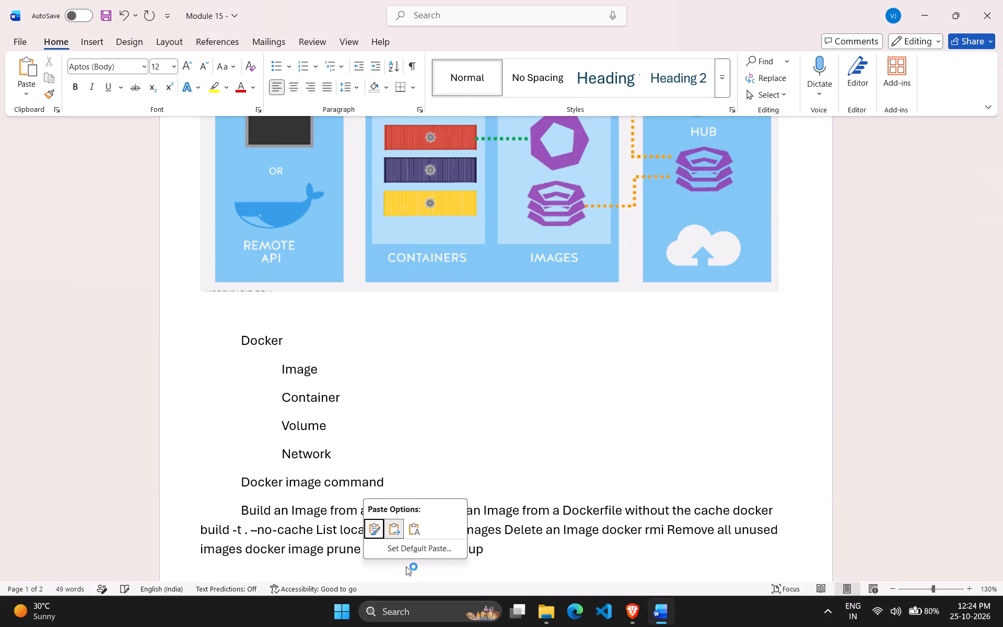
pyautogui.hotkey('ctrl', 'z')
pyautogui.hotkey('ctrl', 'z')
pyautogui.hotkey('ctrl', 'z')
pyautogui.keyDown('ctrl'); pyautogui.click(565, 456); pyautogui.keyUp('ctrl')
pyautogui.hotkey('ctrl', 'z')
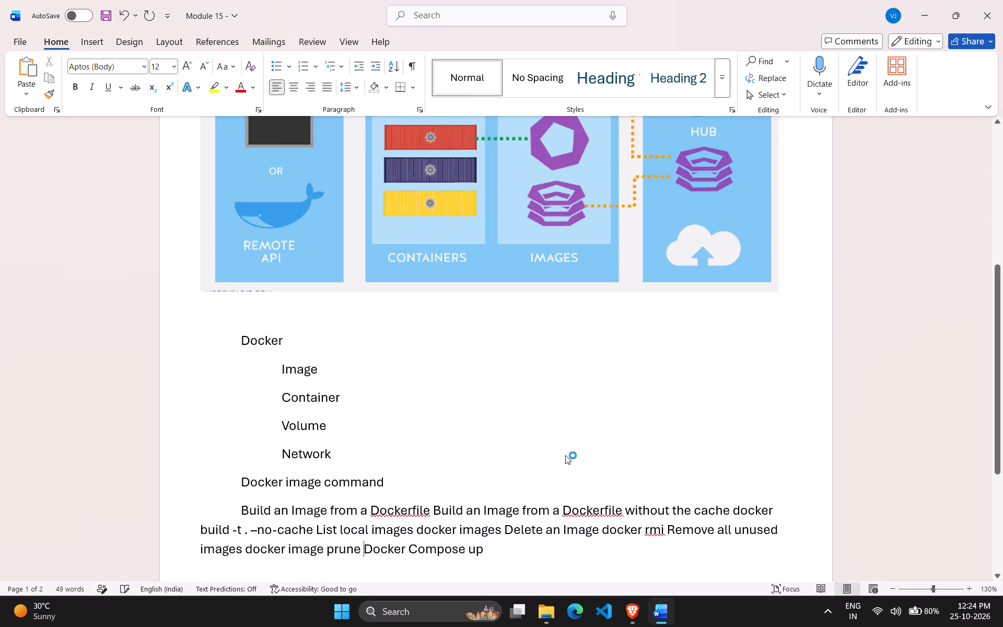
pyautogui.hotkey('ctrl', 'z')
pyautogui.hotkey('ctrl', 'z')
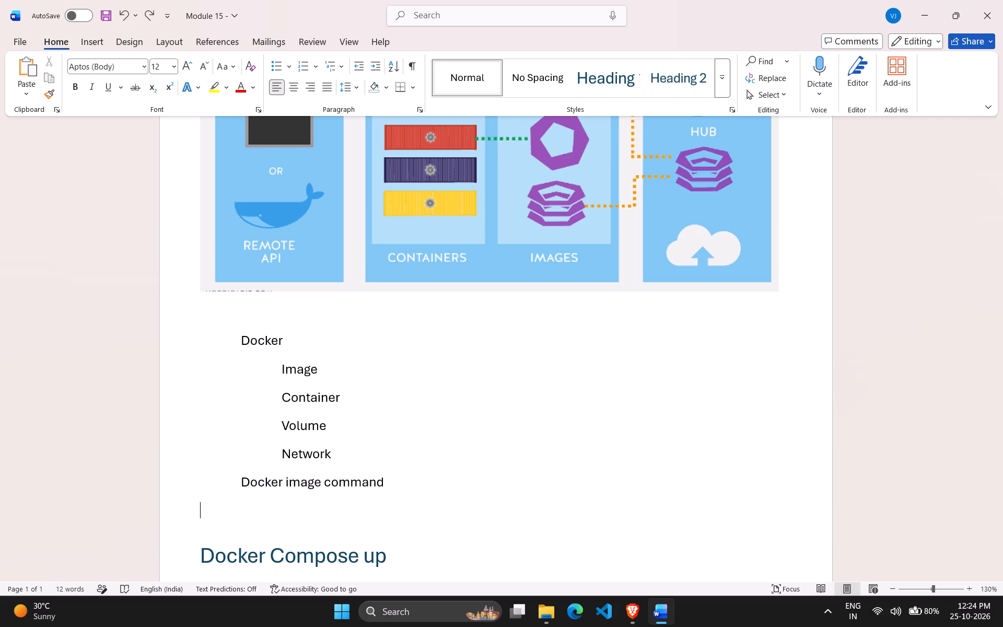
# Switch to Brave and search the web for "dockerfile command" in a new tab.
pyautogui.hotkey('alt', 'Tab')
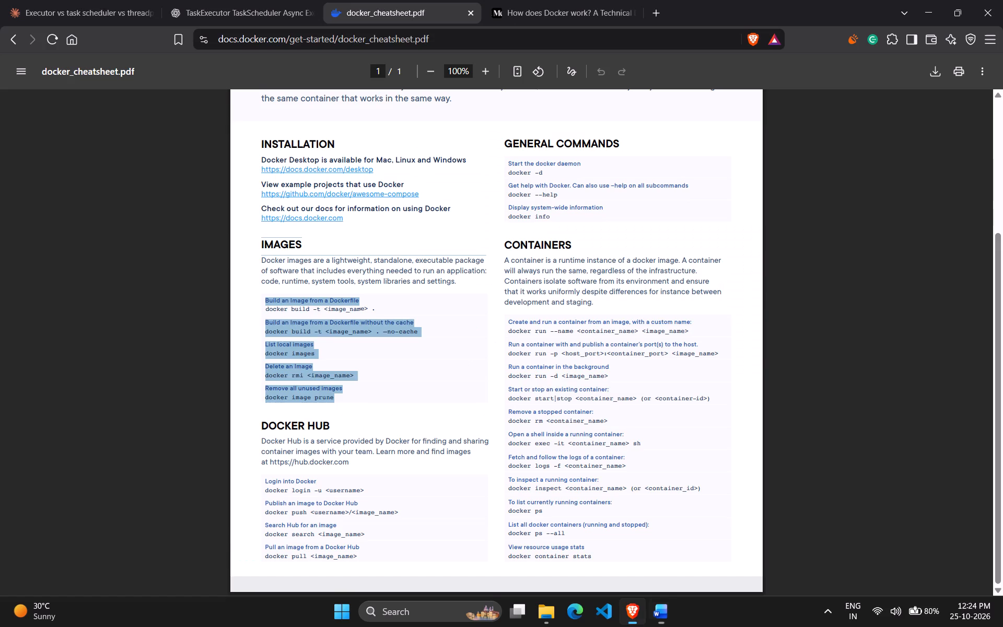
pyautogui.hotkey('alt', 'Tab')
pyautogui.hotkey('alt', 'Tab')
pyautogui.click(594, 0)
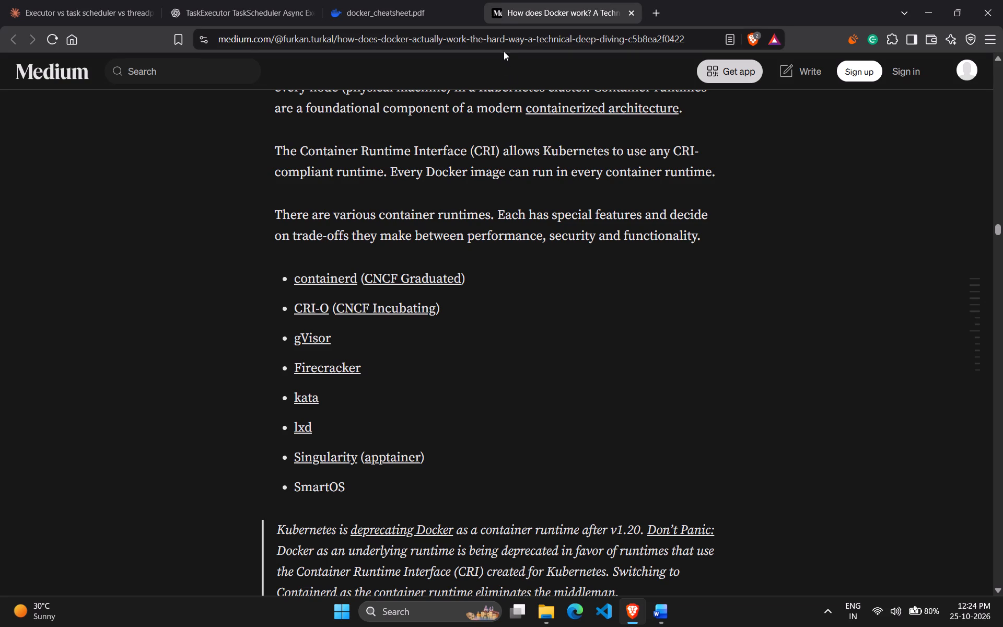
pyautogui.click(503, 43)
pyautogui.press('d')
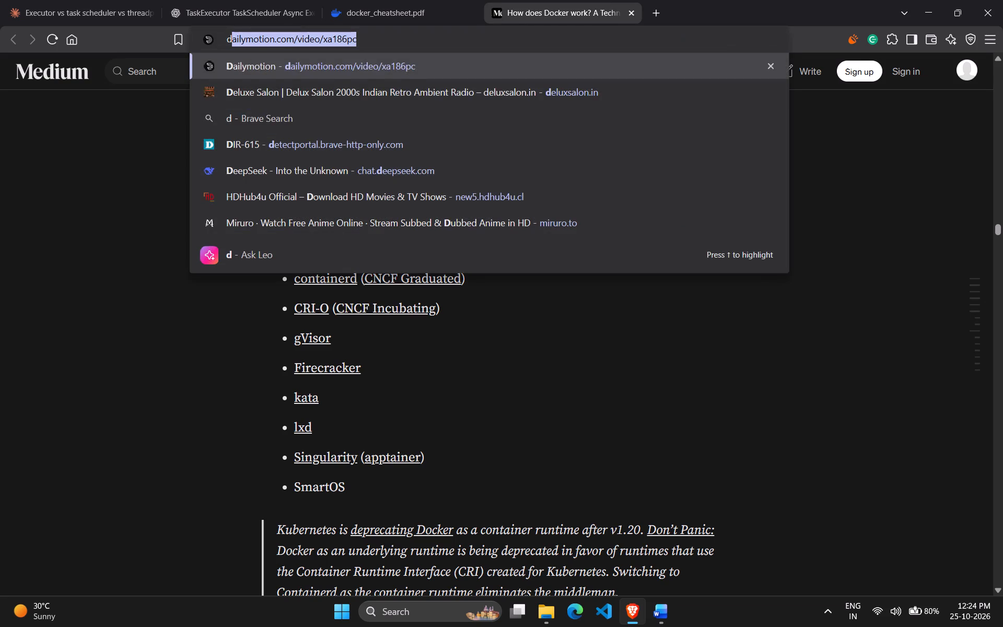
pyautogui.press('BackSpace')
pyautogui.hotkey('ctrl', 't')
pyautogui.write('docker')
pyautogui.write('file command')
pyautogui.press('Return')
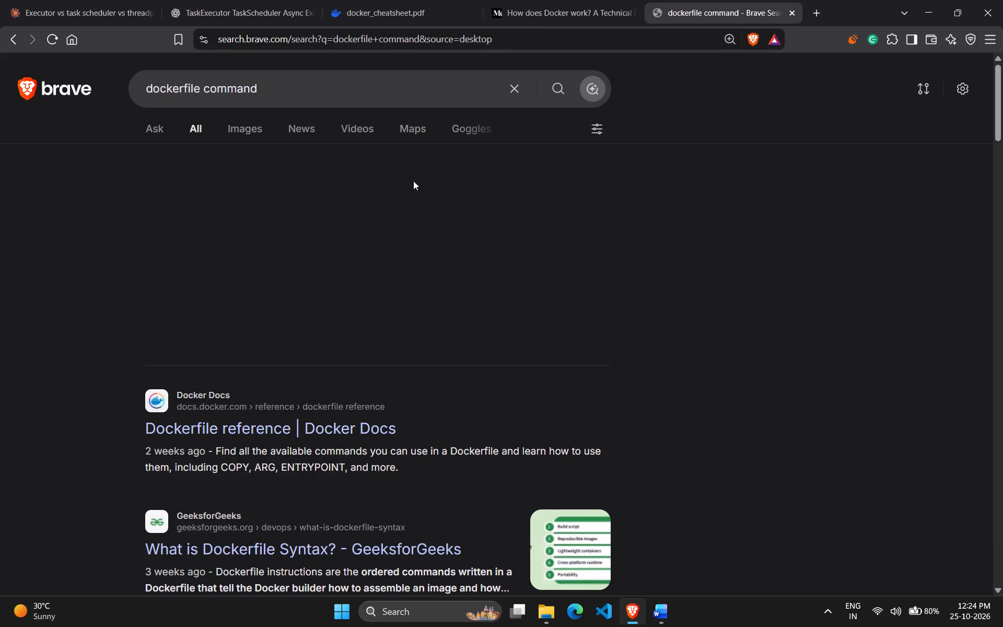
# Open the GeeksforGeeks article "What is Dockerfile Syntax?" from the search results.
pyautogui.scroll(-3, 251, 442)
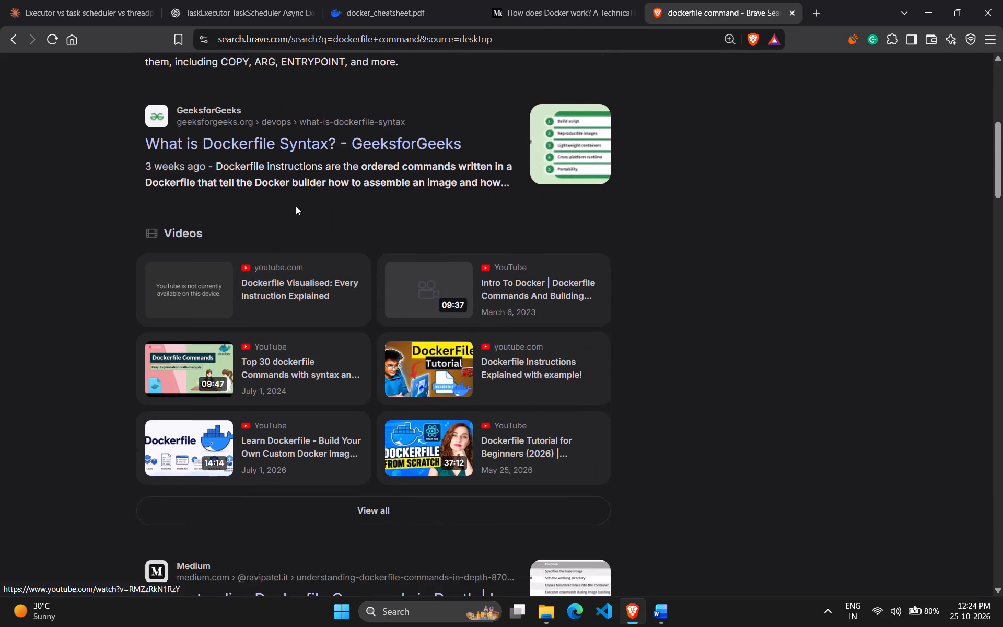
pyautogui.scroll(3, 300, 159)
pyautogui.scroll(3, 310, 295)
pyautogui.click(356, 275)
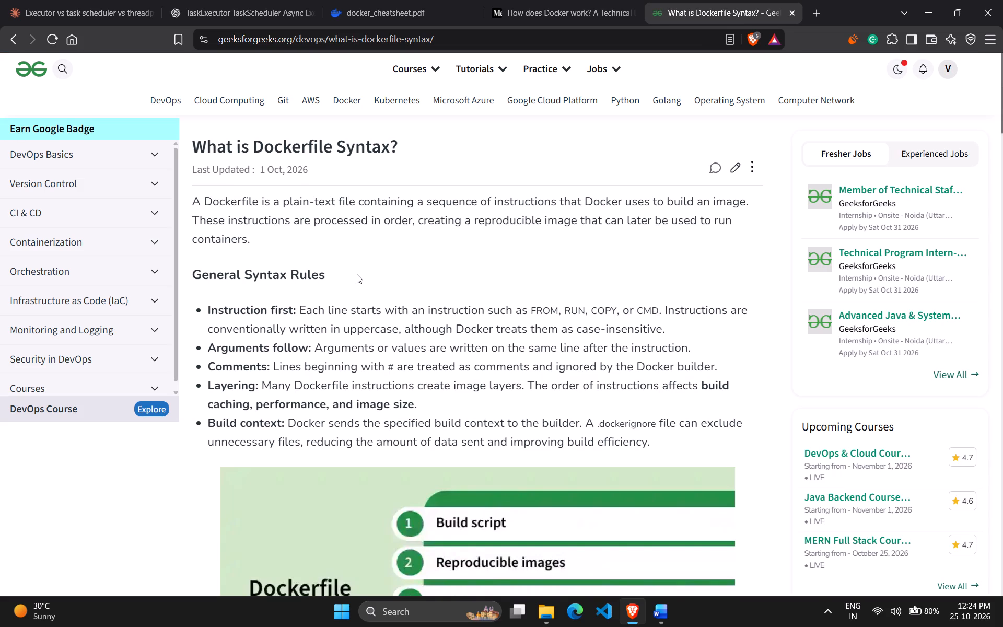
# Copy the rows of the article's Instruction/Purpose table from FROM through the # comment row.
pyautogui.scroll(-3, 326, 328)
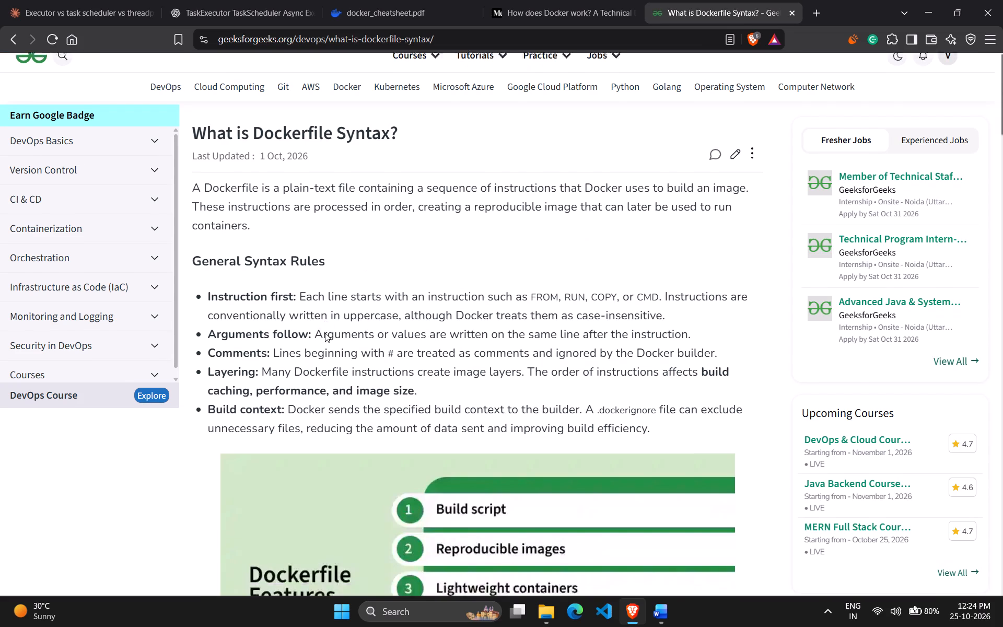
pyautogui.scroll(-11, 325, 333)
pyautogui.scroll(2, 322, 345)
pyautogui.scroll(1, 242, 309)
pyautogui.scroll(1, 235, 261)
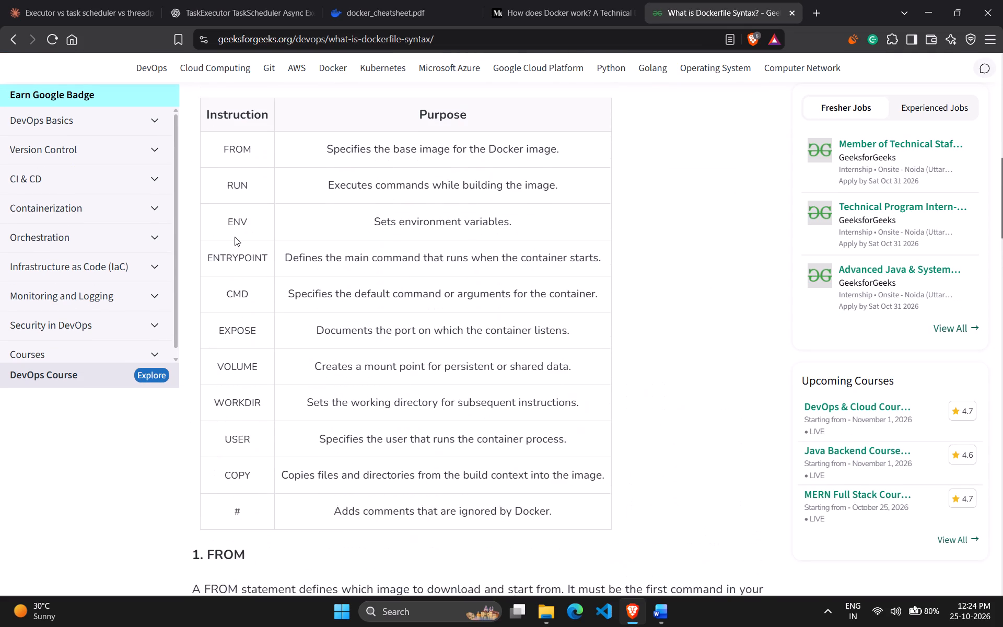
pyautogui.moveTo(213, 191); pyautogui.dragTo(588, 566)
pyautogui.hotkey('ctrl', 'c')
# Look through the article's sections on the individual Dockerfile instructions, from FROM to EXPOSE.
pyautogui.scroll(-7, 552, 538)
pyautogui.scroll(-1, 494, 517)
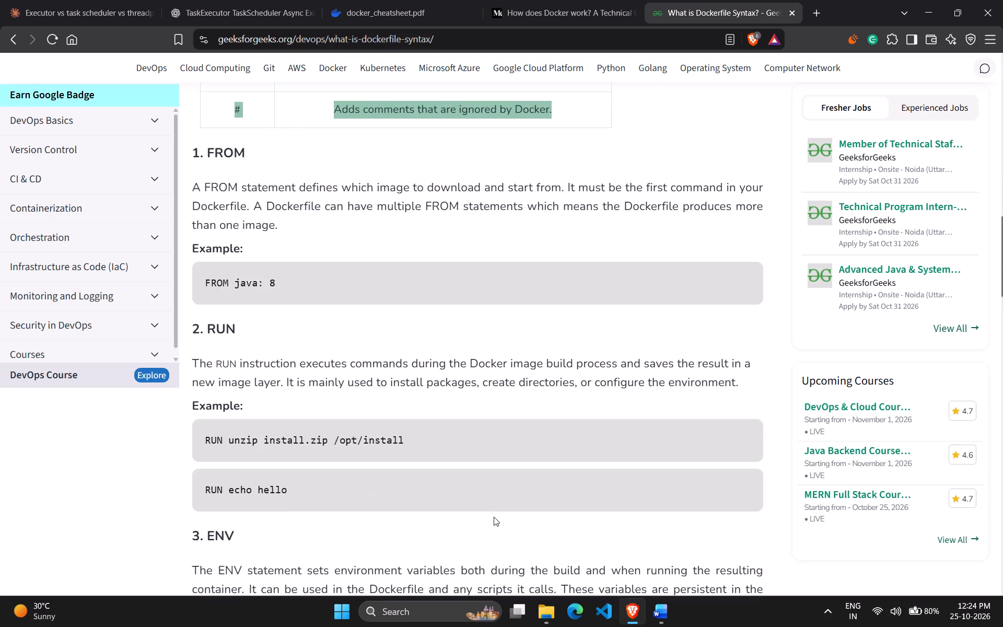
pyautogui.scroll(-9, 494, 517)
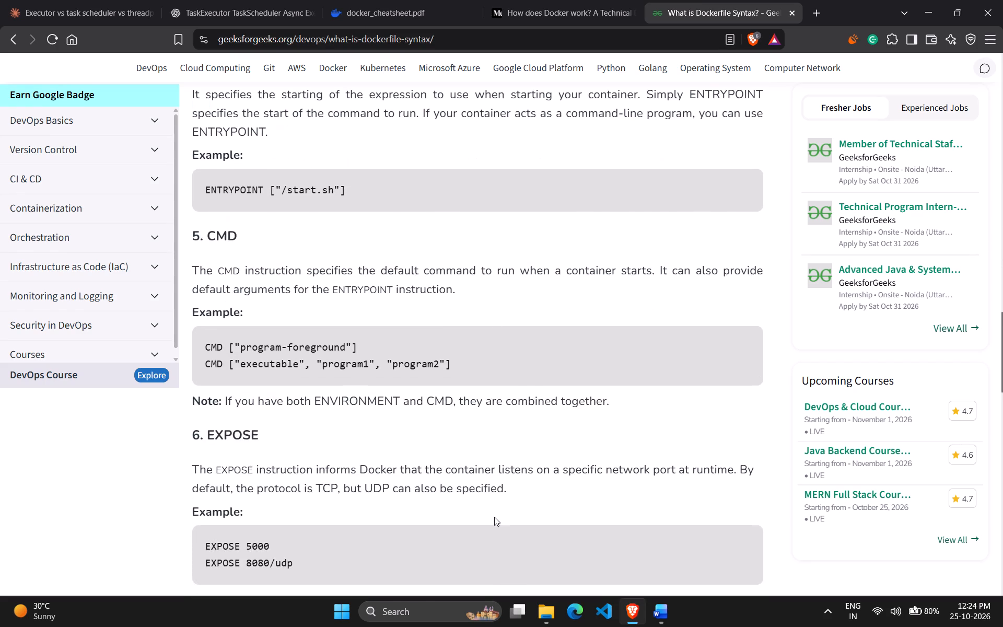
pyautogui.scroll(-2, 494, 517)
# Switch to Word and write "DockerFile commands :-" on the empty line beneath "Docker image command".
pyautogui.hotkey('alt', 'Tab')
pyautogui.scroll(-2, 455, 497)
pyautogui.hotkey('shift', 'd')
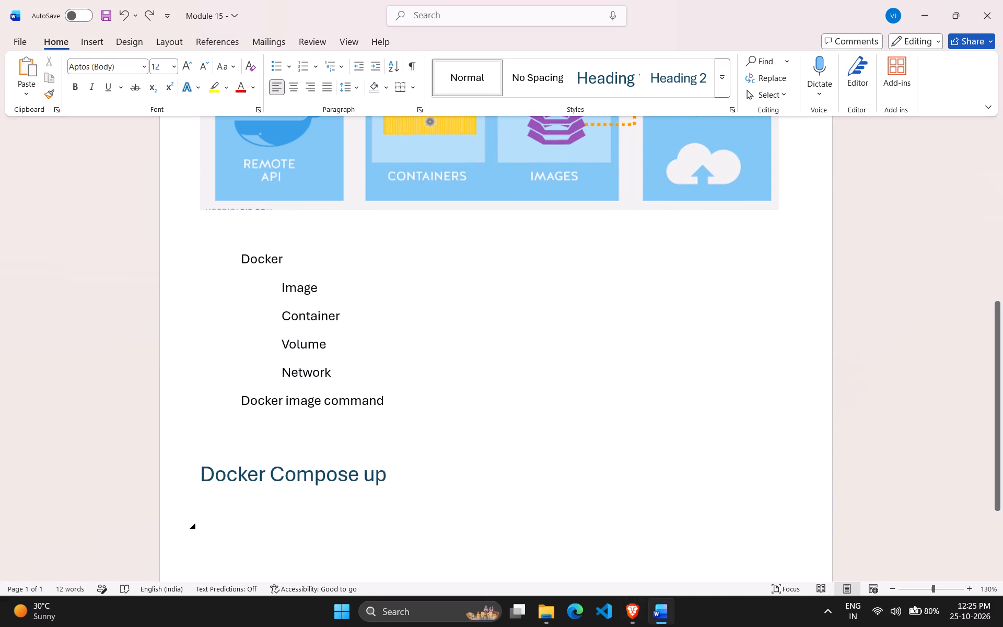
pyautogui.write('coekr')
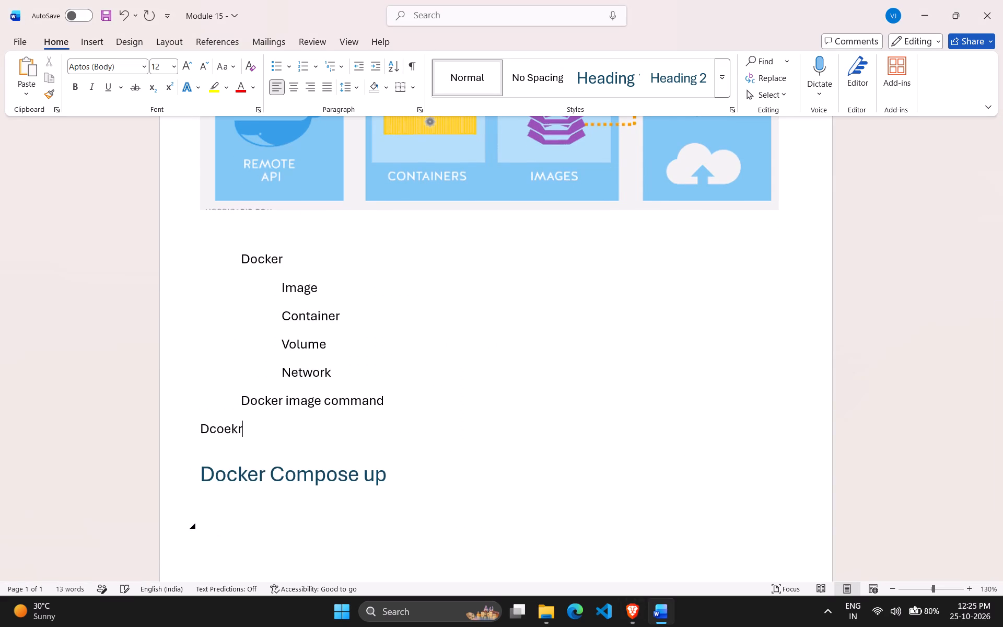
pyautogui.press('BackSpace')
pyautogui.press('BackSpace')
pyautogui.press('BackSpace')
pyautogui.press('BackSpace')
pyautogui.press('BackSpace')
pyautogui.write('ockerFile cooman')
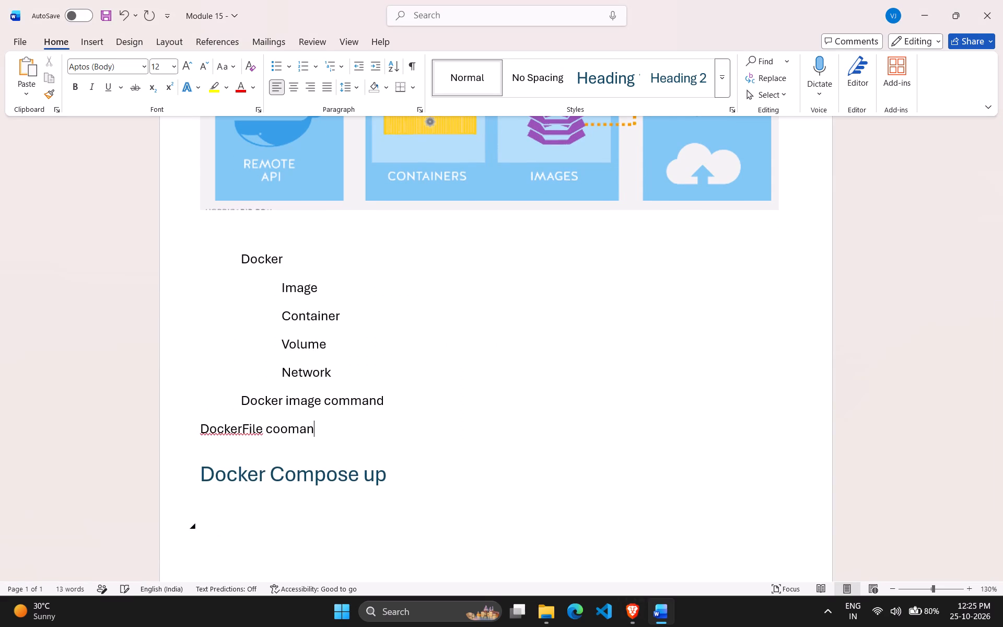
pyautogui.hotkey('ctrl', 'BackSpace')
pyautogui.press('c')
pyautogui.write('ommands :-')
# Paste the copied Dockerfile instruction table below the "DockerFile commands :-" line, after an indented new line.
pyautogui.press('Return')
pyautogui.press('Tab')
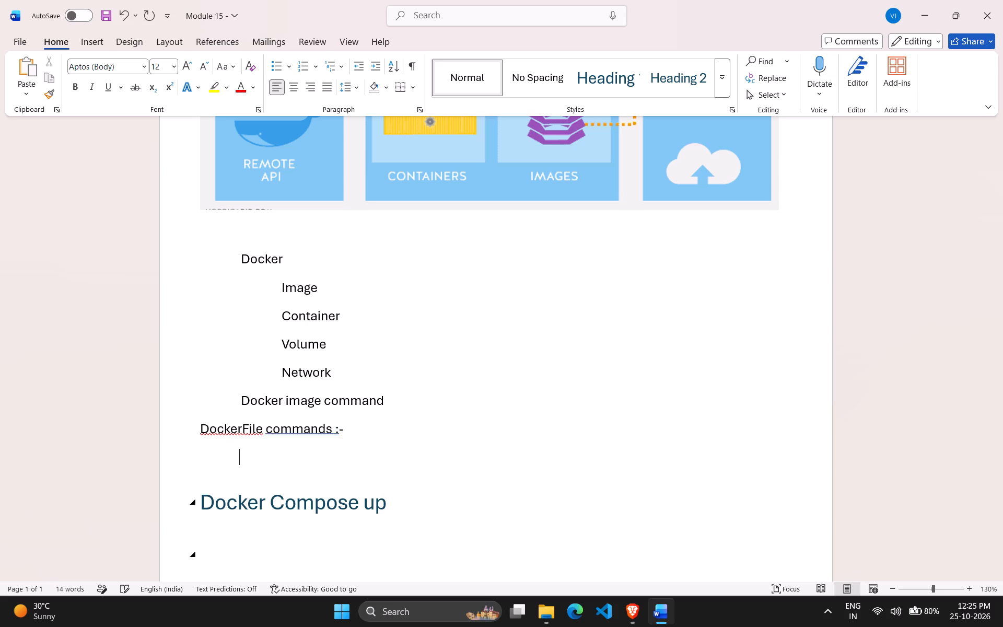
pyautogui.hotkey('ctrl', 'v')
# Apply the Heading 2 style to the "DockerFile commands :-" line.
pyautogui.scroll(7, 487, 486)
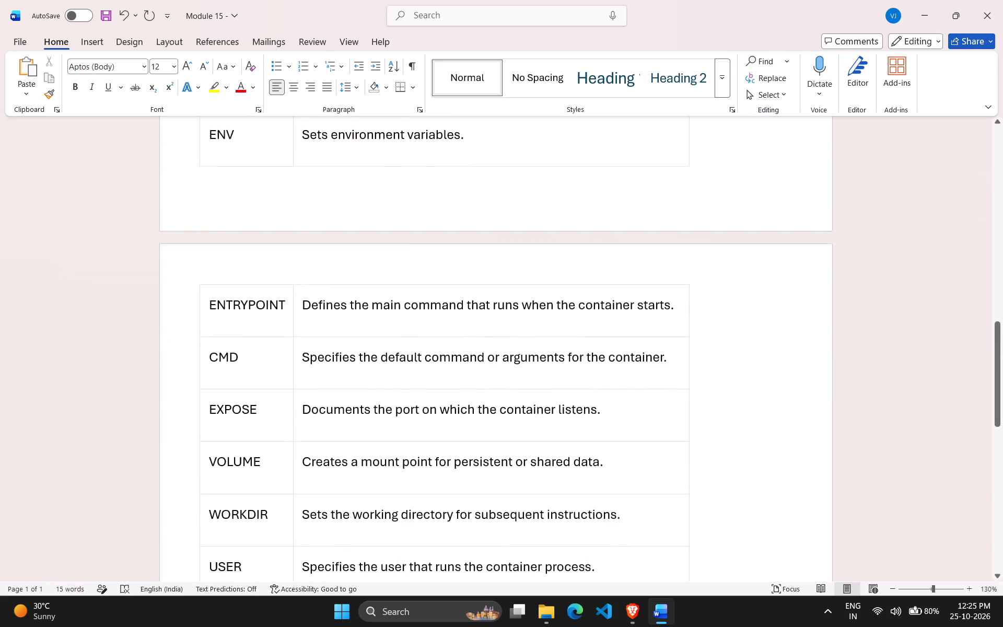
pyautogui.scroll(8, 493, 486)
pyautogui.moveTo(365, 405); pyautogui.dragTo(278, 405)
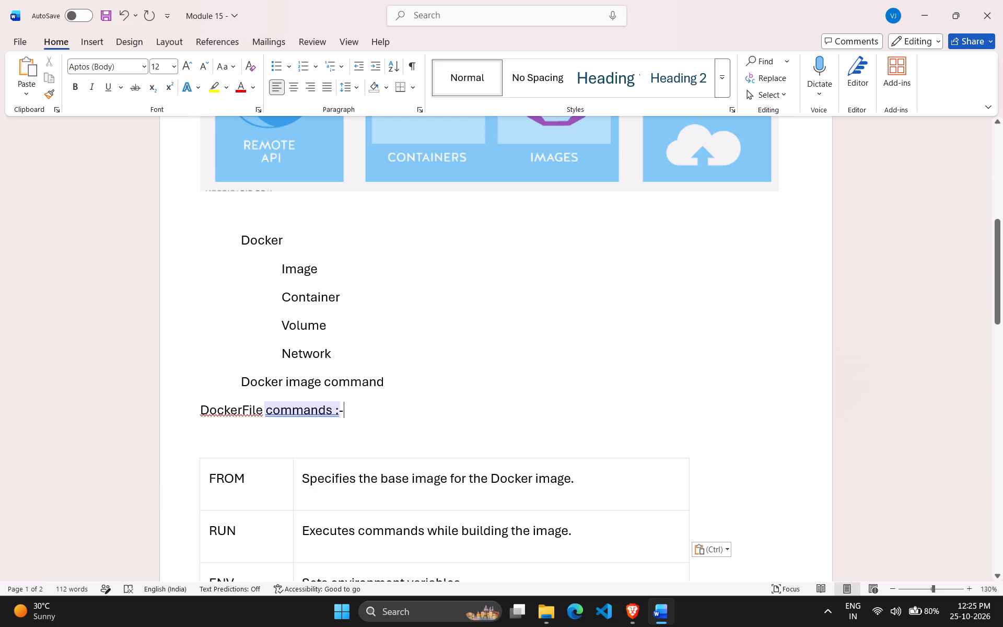
pyautogui.moveTo(278, 405); pyautogui.dragTo(202, 405)
pyautogui.write('hl')
pyautogui.press('Right')
pyautogui.press('Right')
pyautogui.press('Right')
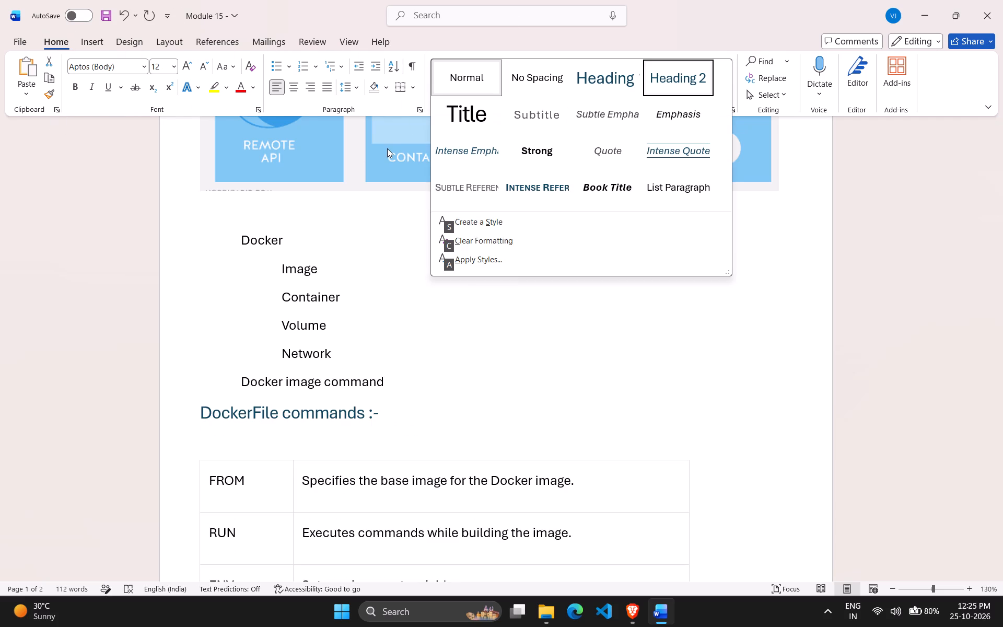
pyautogui.press('Return')
# Insert an empty line after "Docker image command", above the "DockerFile commands :-" heading.
pyautogui.click(463, 253)
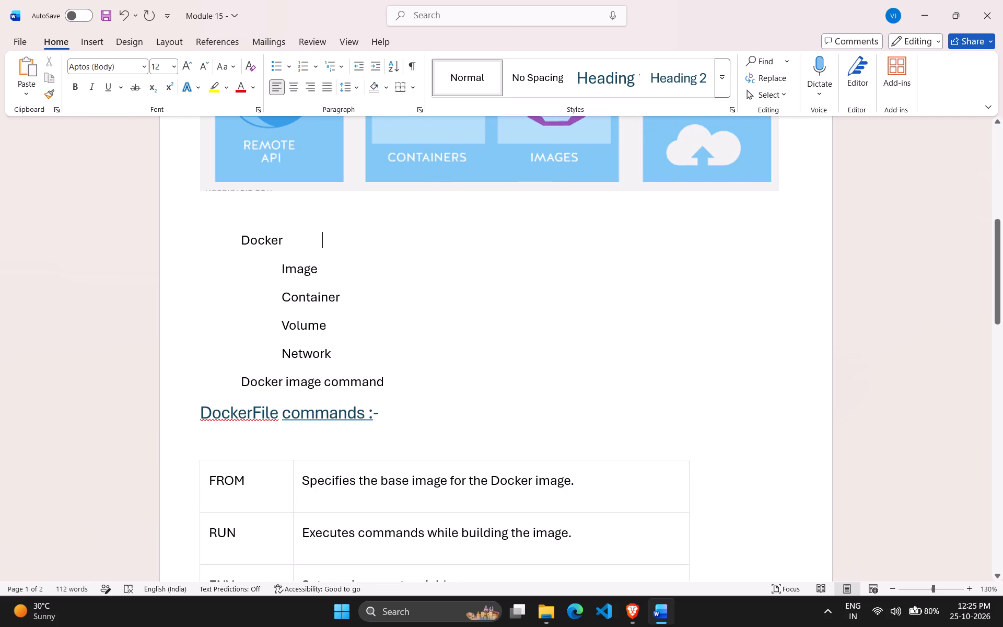
pyautogui.click(421, 368)
pyautogui.press('Down')
pyautogui.press('End')
pyautogui.press('Return')
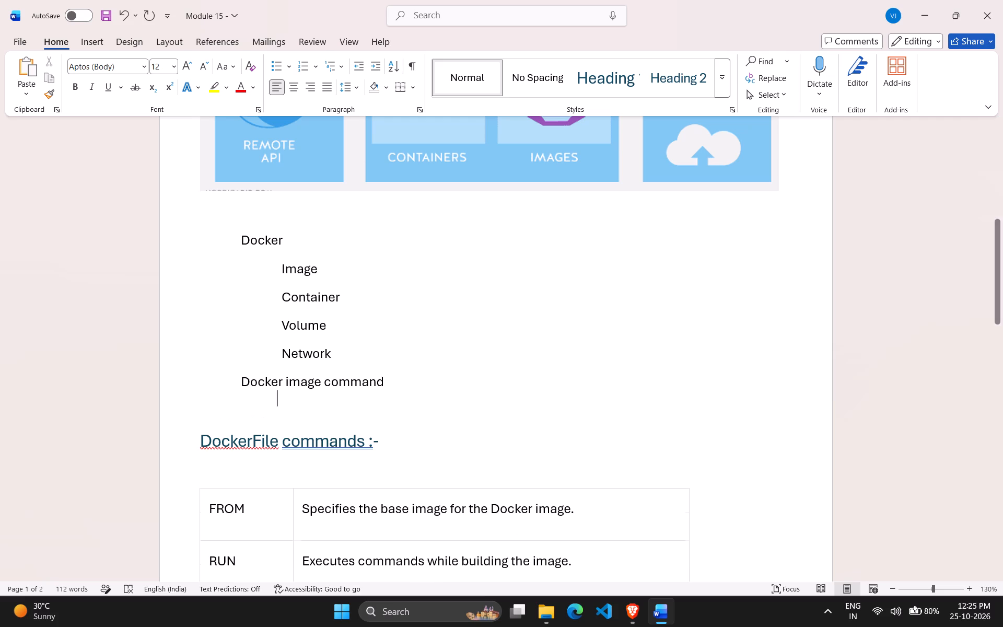
# Add the line "Create a dockerfile" below the instruction table, above the "Docker Compose up" heading, leaving a blank line after the table.
pyautogui.scroll(-13, 537, 360)
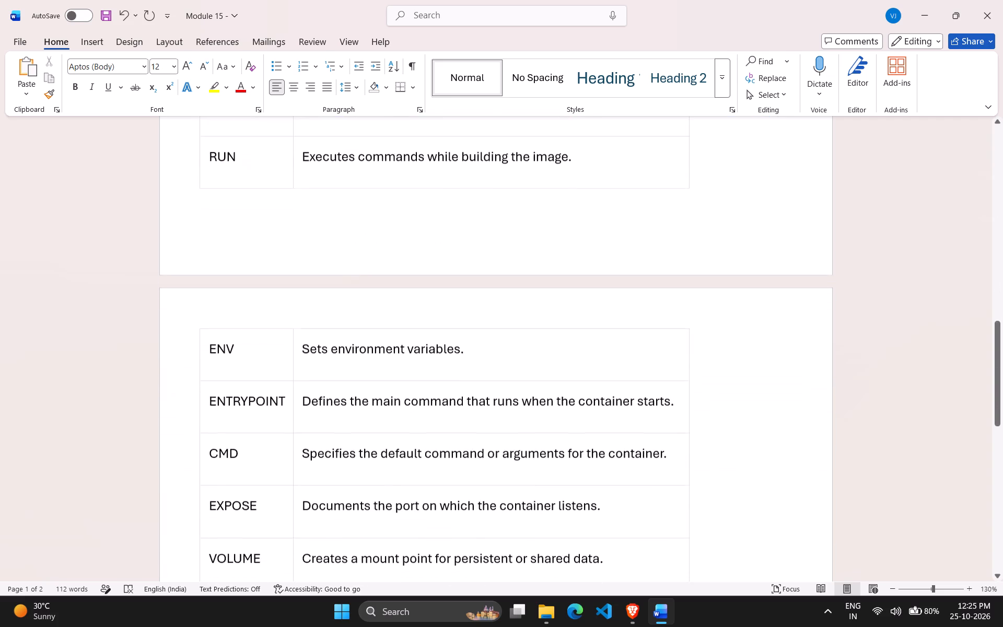
pyautogui.scroll(-12, 537, 360)
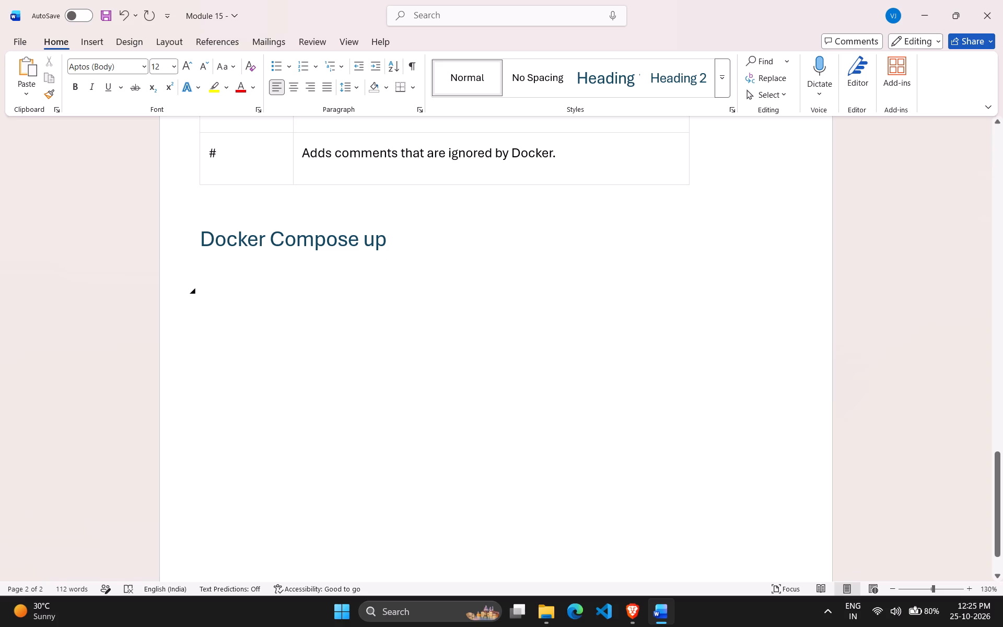
pyautogui.scroll(4, 347, 375)
pyautogui.scroll(-3, 351, 382)
pyautogui.click(296, 371)
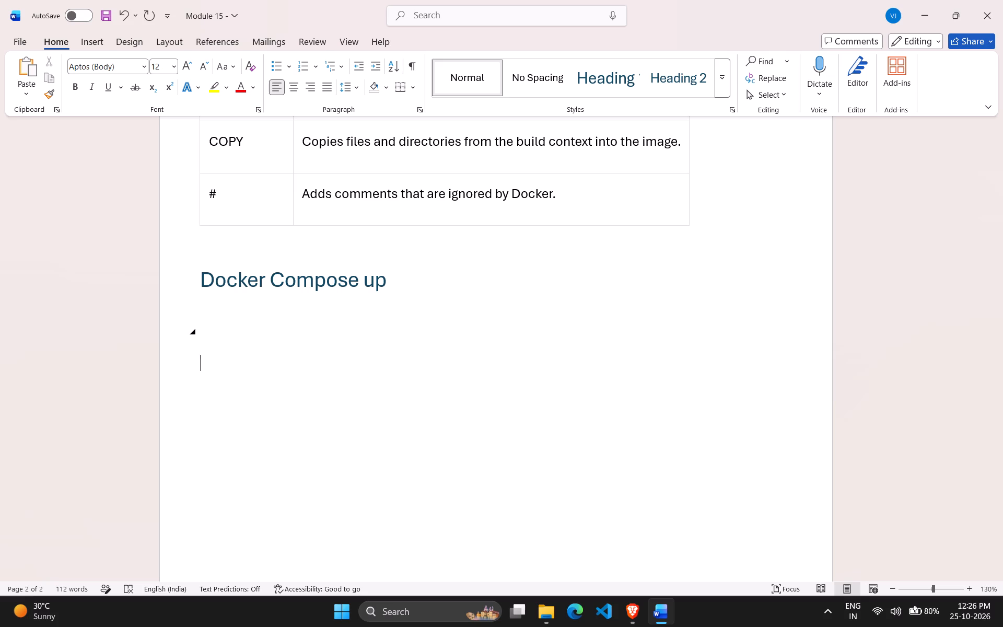
pyautogui.press('Up')
pyautogui.press('Up')
pyautogui.press('Up')
pyautogui.press('Tab')
pyautogui.press('Return')
pyautogui.write('creat')
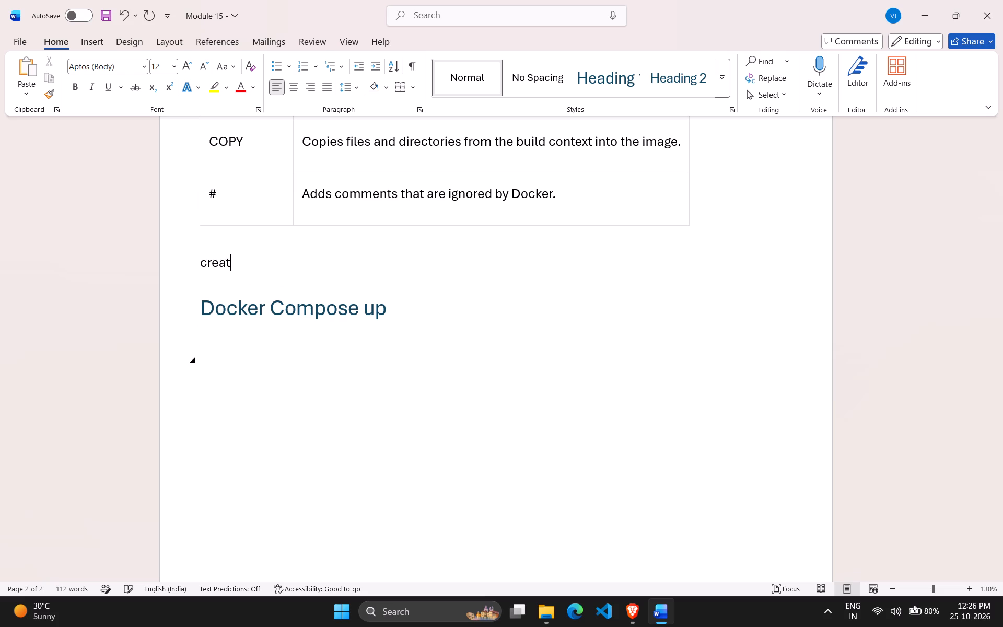
pyautogui.press('space')
pyautogui.press('BackSpace')
pyautogui.press('space')
pyautogui.write('adocke')
pyautogui.press('BackSpace')
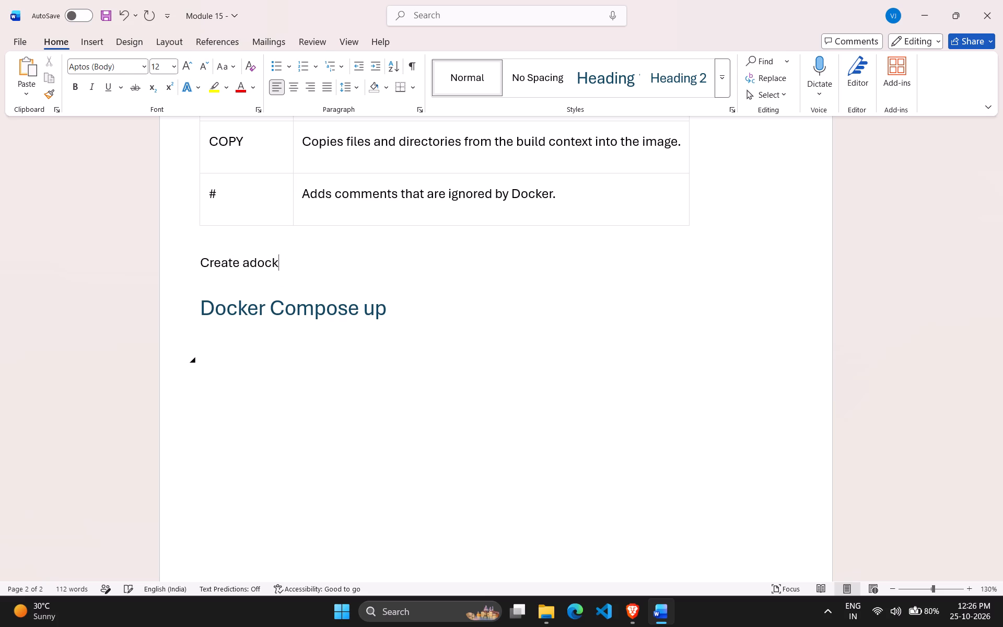
pyautogui.press('BackSpace')
pyautogui.press('BackSpace')
pyautogui.press('BackSpace')
pyautogui.press('BackSpace')
pyautogui.press('space')
pyautogui.write('docekr')
pyautogui.hotkey('ctrl', 'BackSpace')
pyautogui.write('docker')
pyautogui.write('file')
# Add the command line "Docker build -t <tagname>" beneath "Create a dockerfile", without an indent.
pyautogui.press('Return')
pyautogui.press('Tab')
pyautogui.press('BackSpace')
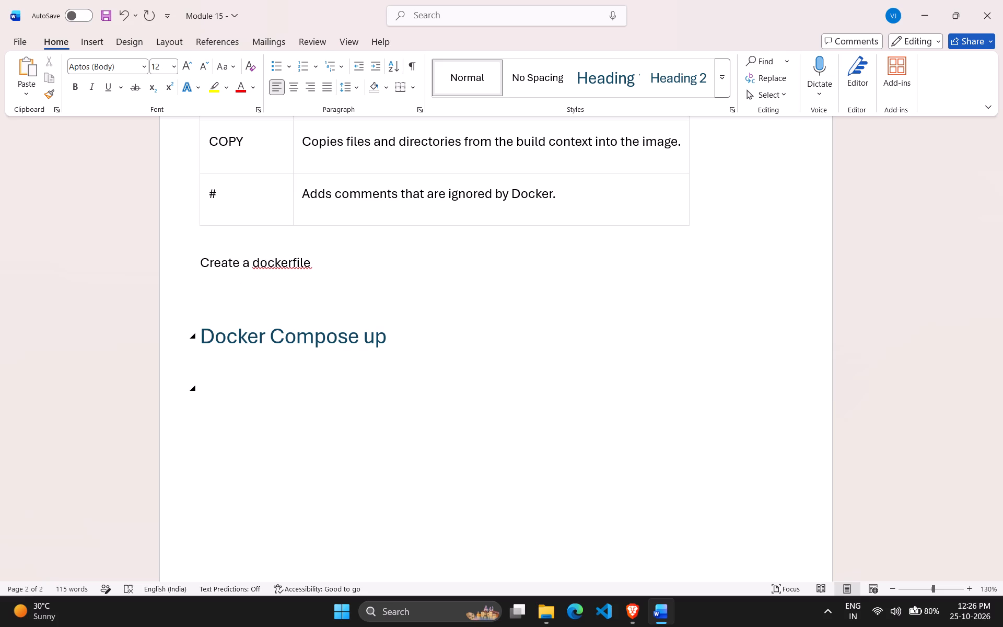
pyautogui.write('docker build -t <tage')
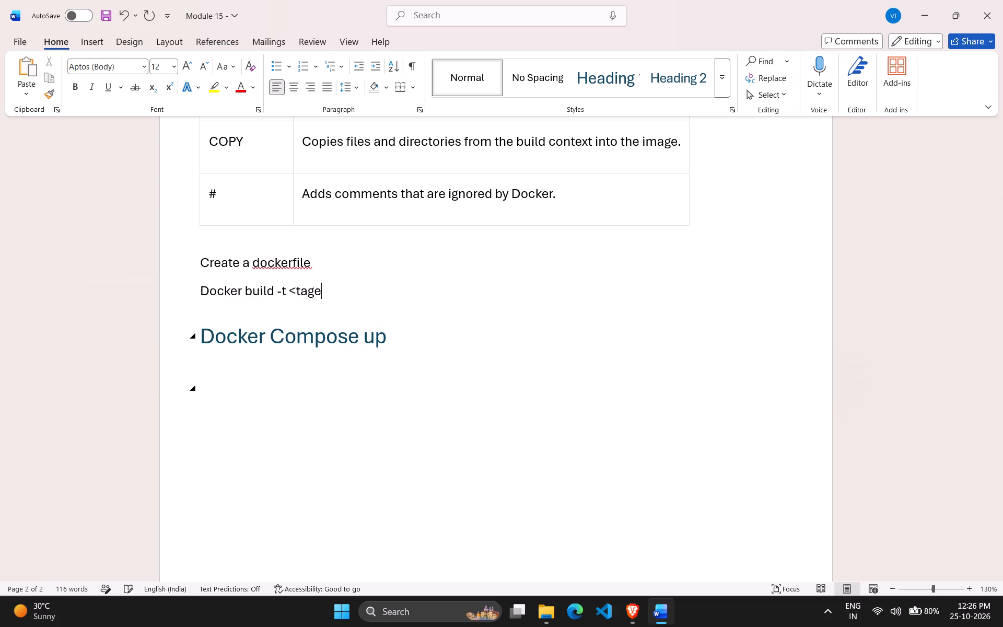
pyautogui.press('BackSpace')
pyautogui.write('name>')
pyautogui.press('space')
# Append the comment "//provide the tag name for the created the docker image" to the "Docker build -t <tagname>" line.
pyautogui.write('//for the')
pyautogui.press('space')
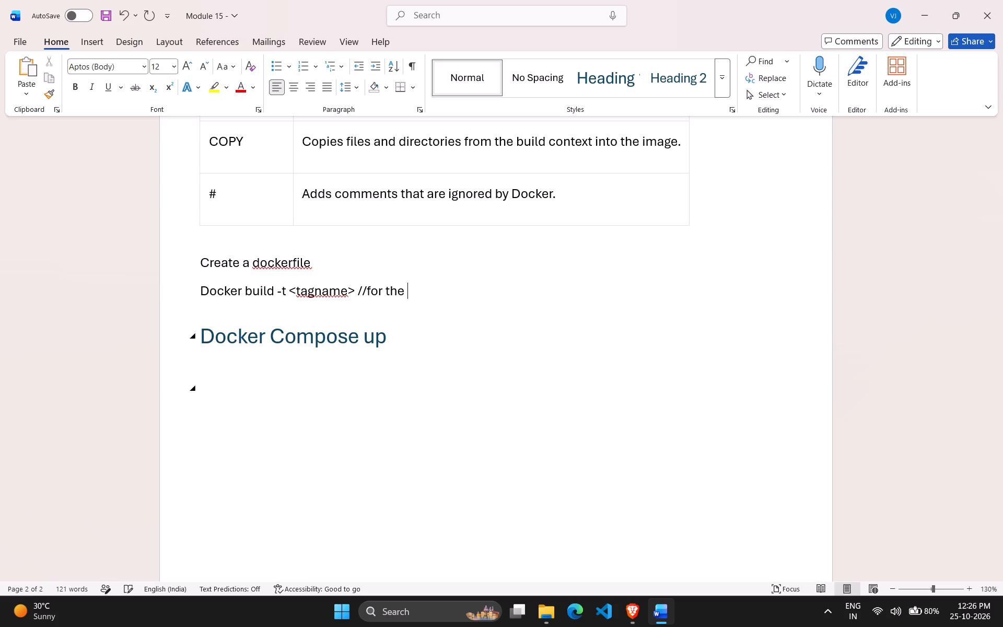
pyautogui.press('BackSpace')
pyautogui.press('BackSpace')
pyautogui.press('BackSpace')
pyautogui.press('BackSpace')
pyautogui.press('BackSpace')
pyautogui.press('BackSpace')
pyautogui.press('BackSpace')
pyautogui.press('BackSpace')
pyautogui.write('provid the')
pyautogui.press('space')
pyautogui.hotkey('ctrl', 'BackSpace')
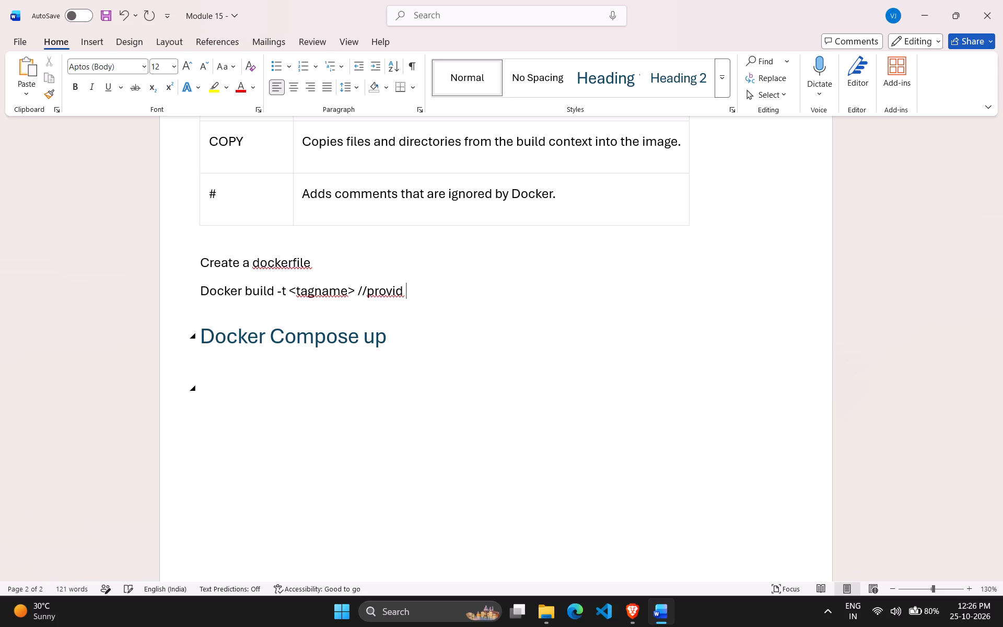
pyautogui.press('BackSpace')
pyautogui.write('e the ag')
pyautogui.press('BackSpace')
pyautogui.press('BackSpace')
pyautogui.write('tage')
pyautogui.press('space')
pyautogui.press('BackSpace')
pyautogui.press('BackSpace')
pyautogui.write('a')
pyautogui.press('space')
pyautogui.press('BackSpace')
pyautogui.press('BackSpace')
pyautogui.press('space')
pyautogui.write('anem')
pyautogui.hotkey('ctrl', 'BackSpace')
pyautogui.write('am')
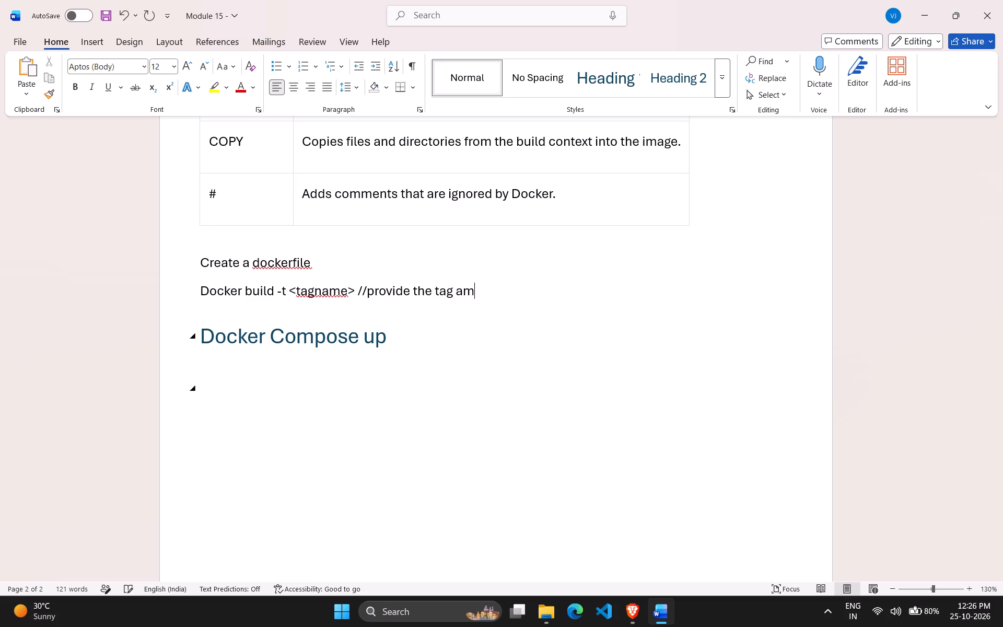
pyautogui.press('BackSpace')
pyautogui.press('BackSpace')
pyautogui.write('name f')
pyautogui.press('BackSpace')
pyautogui.write('for the c')
pyautogui.write('reated the docker imga')
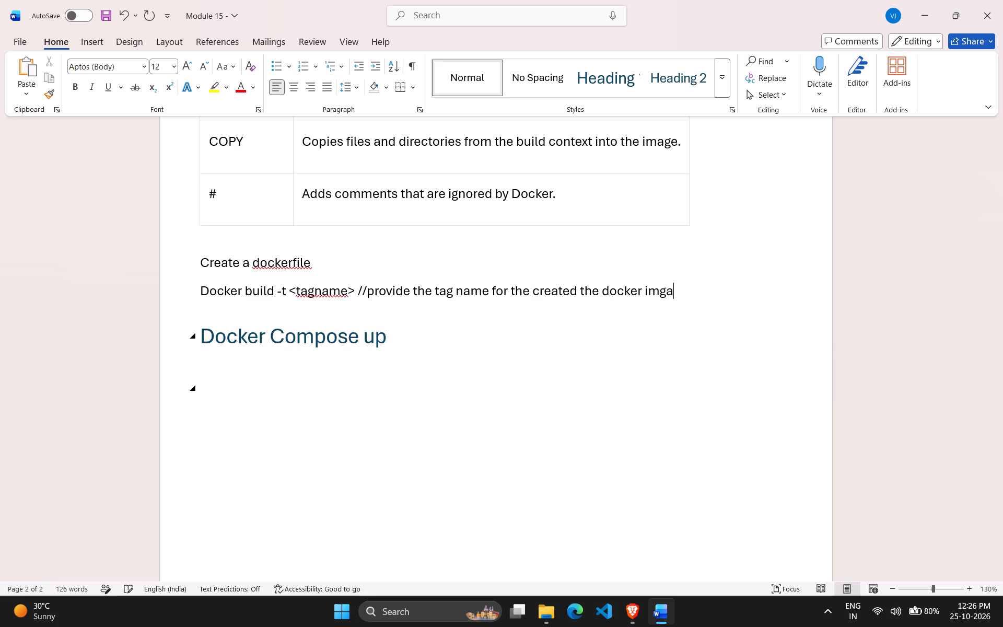
pyautogui.press('BackSpace')
pyautogui.press('BackSpace')
pyautogui.write('ae')
pyautogui.press('BackSpace')
pyautogui.write('ge')
# Add the line "Push the docker image" below the Docker build command, leaving a blank line between them.
pyautogui.press('Return')
pyautogui.write('Do')
pyautogui.press('BackSpace')
pyautogui.press('BackSpace')
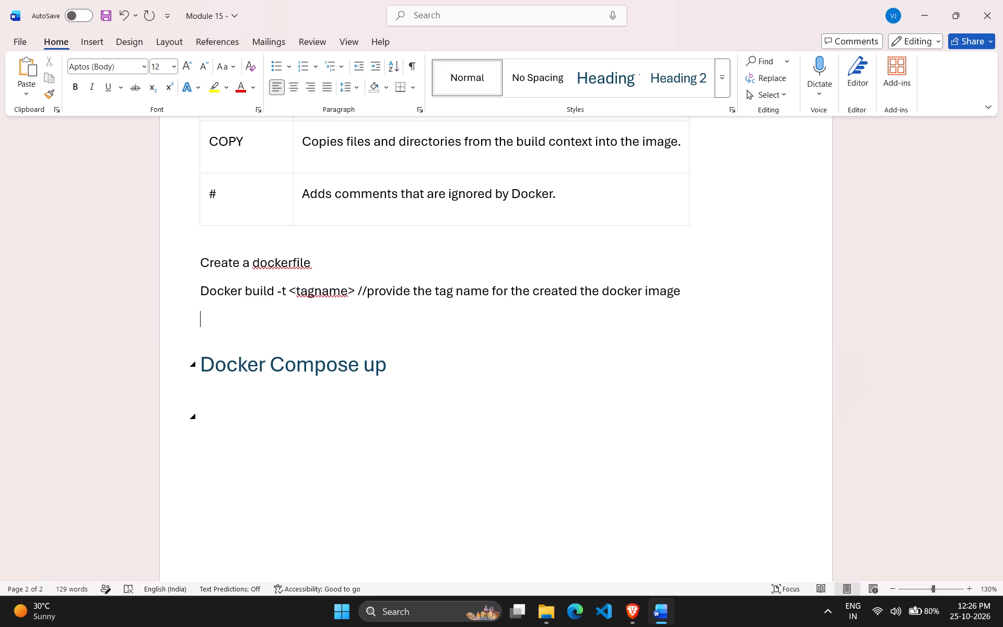
pyautogui.press('Return')
pyautogui.press('Return')
pyautogui.hotkey('shift', 'd')
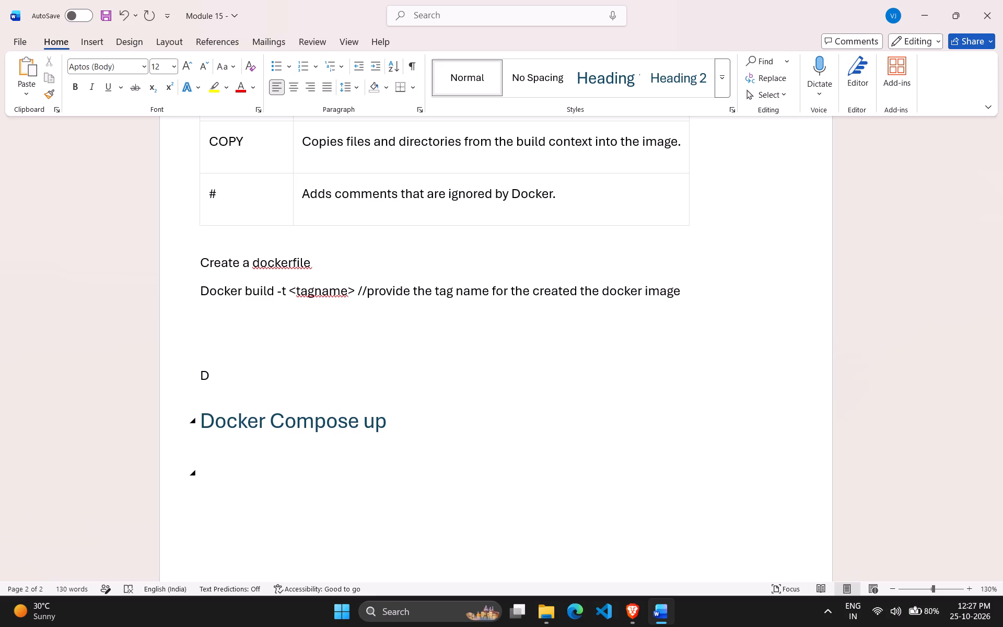
pyautogui.press('BackSpace')
pyautogui.press('BackSpace')
pyautogui.write('Push the docker')
pyautogui.press('space')
pyautogui.write('imge')
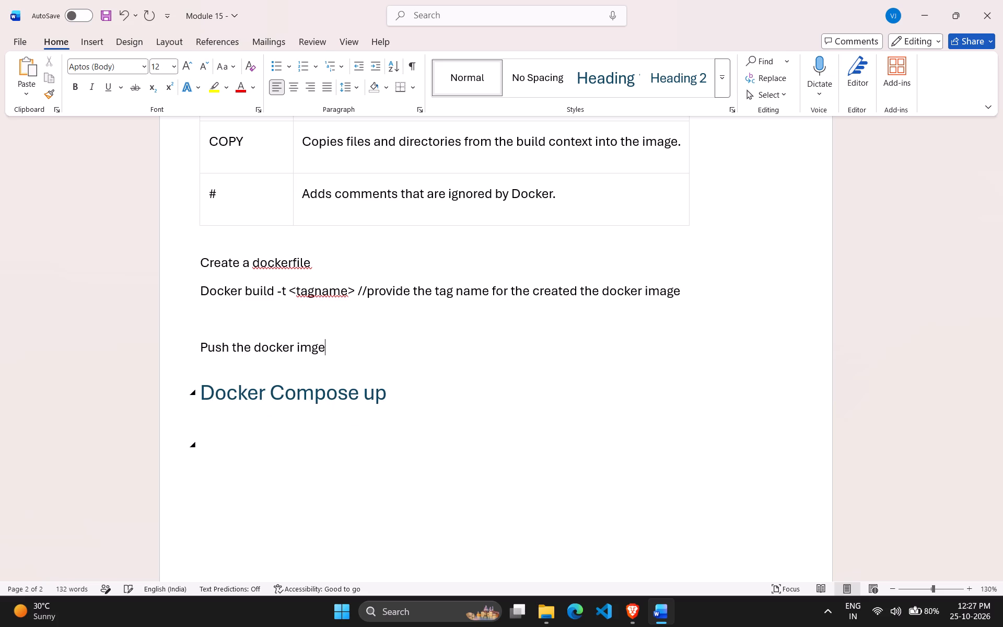
pyautogui.press('BackSpace')
pyautogui.write('age')
pyautogui.press('BackSpace')
pyautogui.press('BackSpace')
pyautogui.press('BackSpace')
pyautogui.press('BackSpace')
pyautogui.write('age')
pyautogui.press('space')
# Add the indented command line "Docker tag <image-name>:<version> < username>/<imagename>" beneath "Push the docker image".
pyautogui.press('Return')
pyautogui.press('Tab')
pyautogui.write('docker tag')
pyautogui.press('space')
pyautogui.write('<m')
pyautogui.press('BackSpace')
pyautogui.write('img')
pyautogui.press('BackSpace')
pyautogui.write('age-name>:')
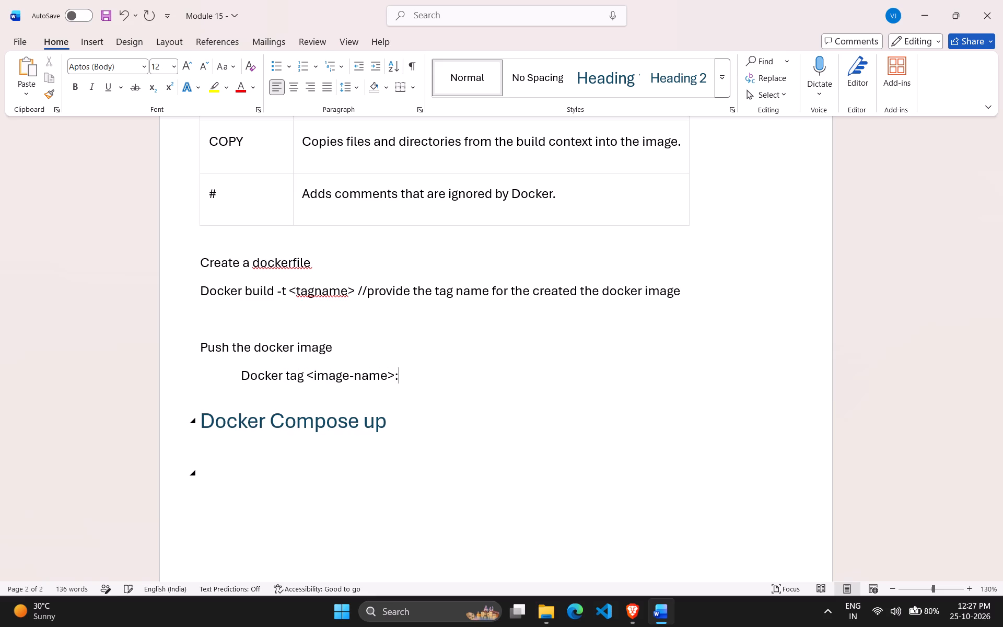
pyautogui.write('<version>')
pyautogui.press('space')
pyautogui.press('space')
pyautogui.write('< username')
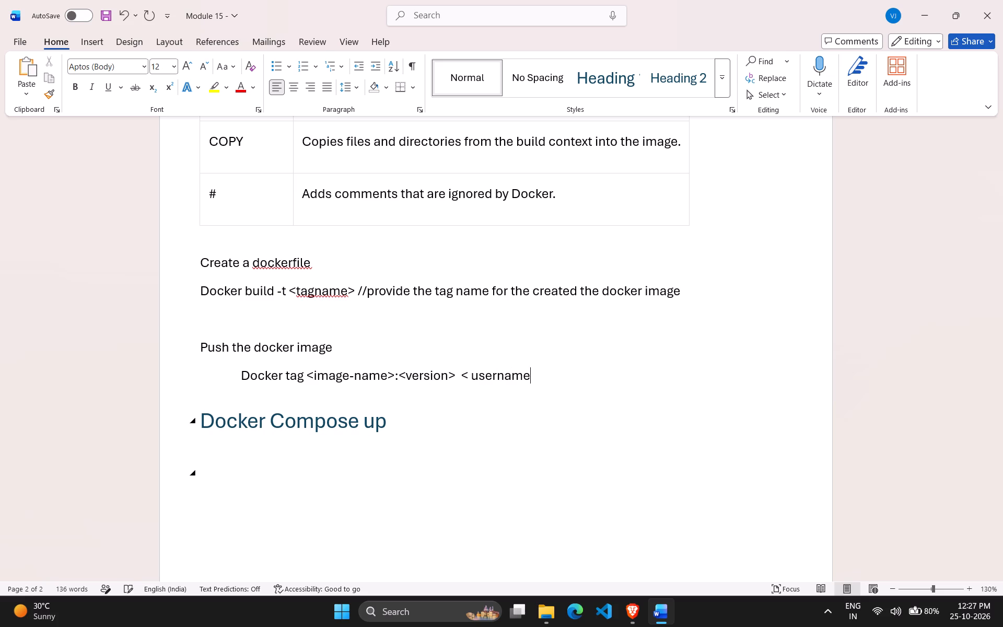
pyautogui.hotkey('shift', '>')
pyautogui.write('/<imagename')
pyautogui.press('space')
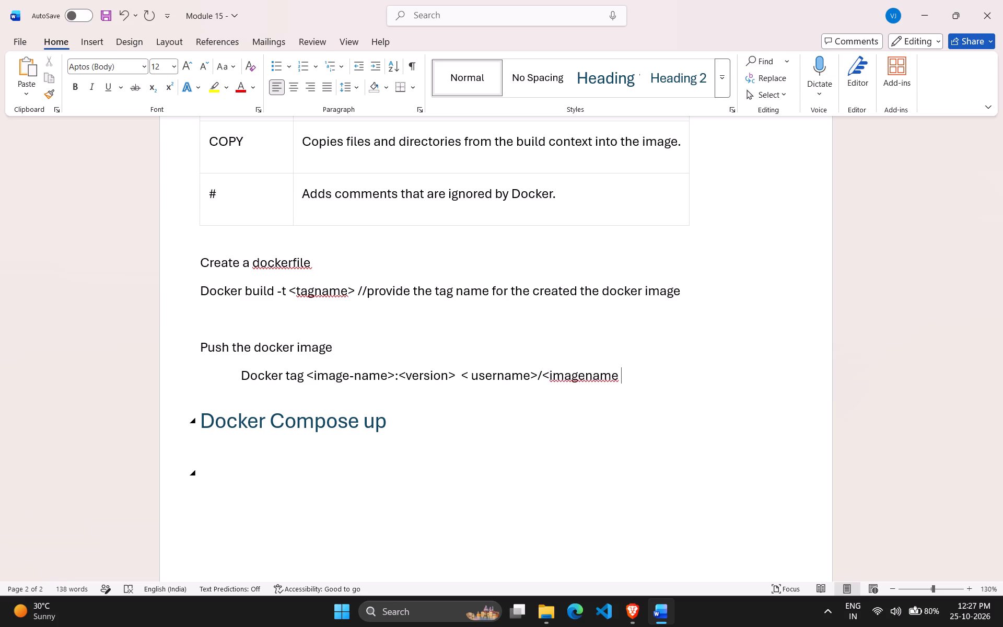
pyautogui.press('Up')
pyautogui.press('Up')
pyautogui.press('Down')
pyautogui.press('Down')
pyautogui.press('Up')
pyautogui.press('Down')
pyautogui.press('End')
pyautogui.press('Left')
pyautogui.hotkey('shift', '>')
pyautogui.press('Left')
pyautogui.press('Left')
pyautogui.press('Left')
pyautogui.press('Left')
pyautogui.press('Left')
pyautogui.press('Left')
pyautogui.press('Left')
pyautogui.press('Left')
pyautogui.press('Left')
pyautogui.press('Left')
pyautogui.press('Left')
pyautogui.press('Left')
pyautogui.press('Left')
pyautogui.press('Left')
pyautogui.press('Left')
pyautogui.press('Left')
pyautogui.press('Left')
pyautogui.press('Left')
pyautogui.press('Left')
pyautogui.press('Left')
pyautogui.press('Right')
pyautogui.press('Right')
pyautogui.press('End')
# Insert the indented comment "// to create a tag for the image username—your username of the dockerhub" above the Docker tag command.
pyautogui.press('Up')
pyautogui.press('Return')
pyautogui.press('Tab')
pyautogui.write('// to create a')
pyautogui.press('space')
pyautogui.press('space')
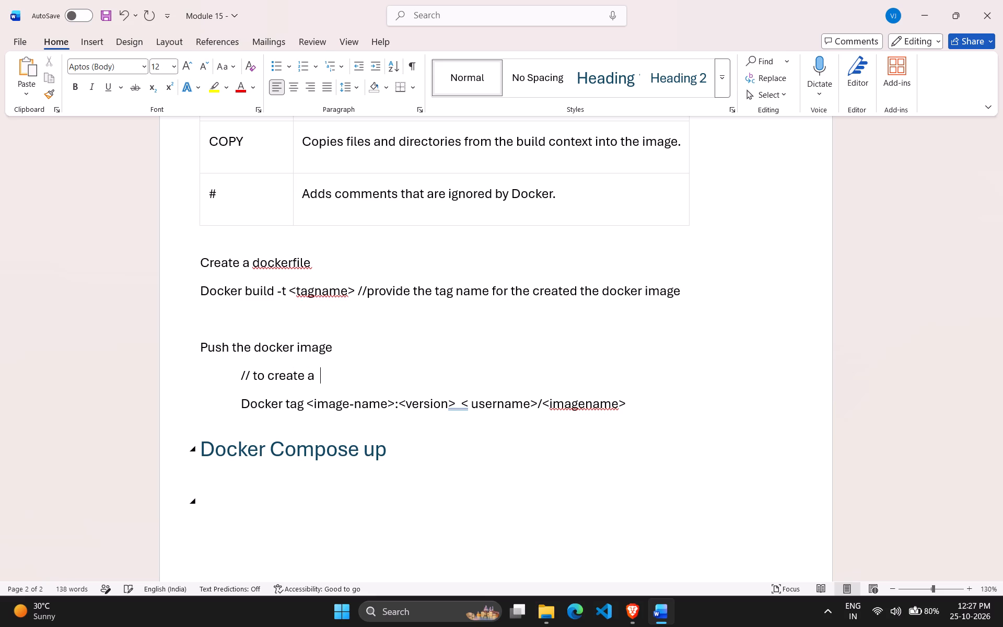
pyautogui.write('docer')
pyautogui.press('BackSpace')
pyautogui.press('BackSpace')
pyautogui.press('BackSpace')
pyautogui.press('BackSpace')
pyautogui.press('BackSpace')
pyautogui.write('tage')
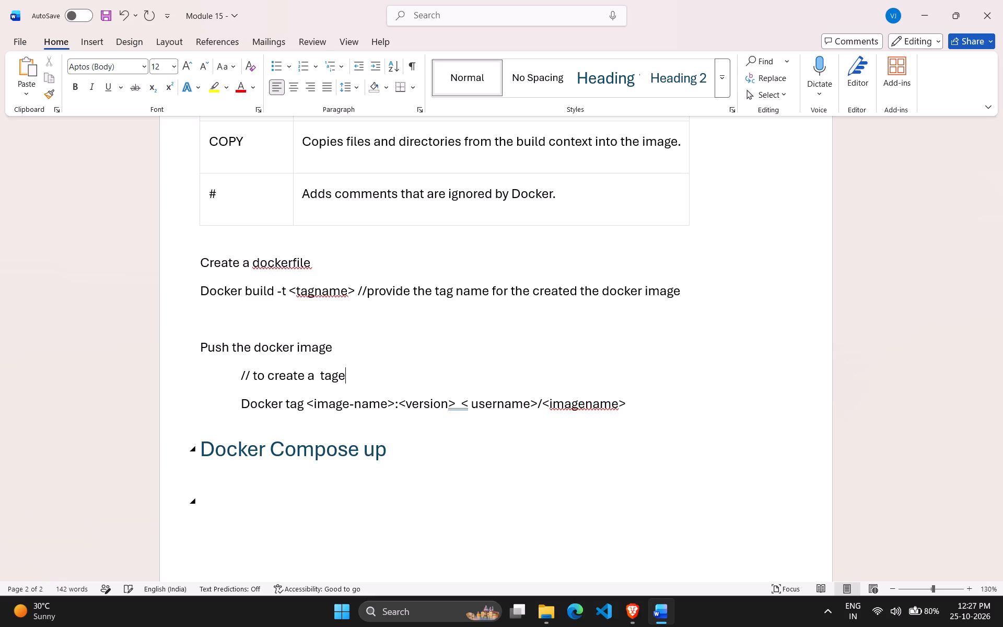
pyautogui.press('BackSpace')
pyautogui.write('f')
pyautogui.press('space')
pyautogui.press('BackSpace')
pyautogui.press('BackSpace')
pyautogui.press('space')
pyautogui.write('for the image usernm')
pyautogui.press('BackSpace')
pyautogui.write('ame-- your user')
pyautogui.write('name of th')
pyautogui.press('space')
pyautogui.press('BackSpace')
pyautogui.write('e docker hu')
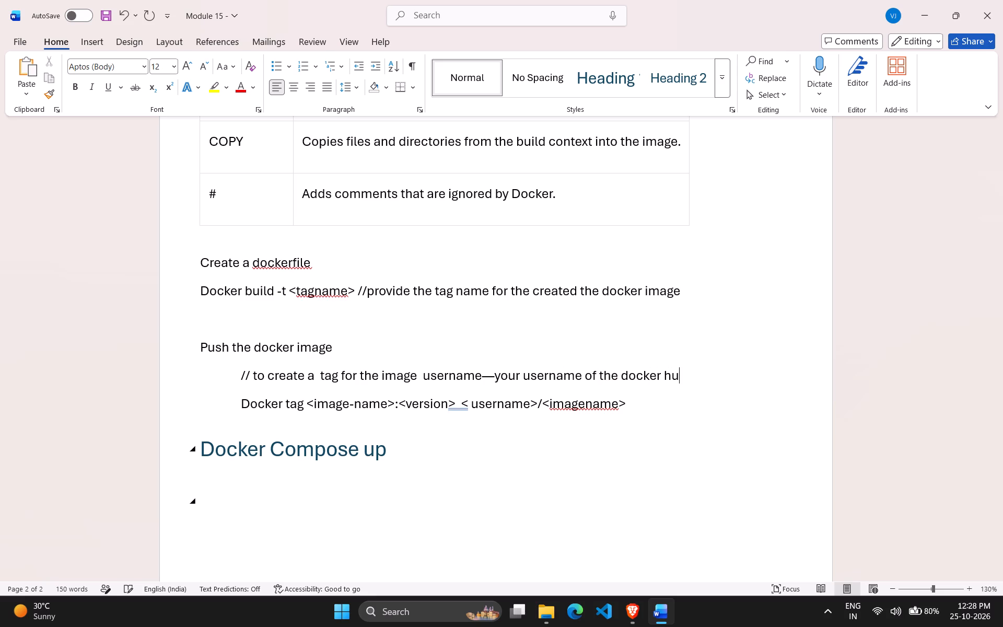
pyautogui.press('BackSpace')
pyautogui.press('BackSpace')
pyautogui.press('BackSpace')
pyautogui.write('hub')
pyautogui.press('space')
pyautogui.press('space')
# Move "username—your username of the dockerhub" onto its own indented line below "// to create a tag for the image".
pyautogui.hotkey('ctrl', 'Left')
pyautogui.hotkey('ctrl', 'Left')
pyautogui.hotkey('ctrl', 'Left')
pyautogui.hotkey('ctrl', 'Left')
pyautogui.hotkey('ctrl', 'Left')
pyautogui.hotkey('ctrl', 'Left')
pyautogui.hotkey('ctrl', 'Left')
pyautogui.press('Return')
pyautogui.press('Tab')
pyautogui.press('End')
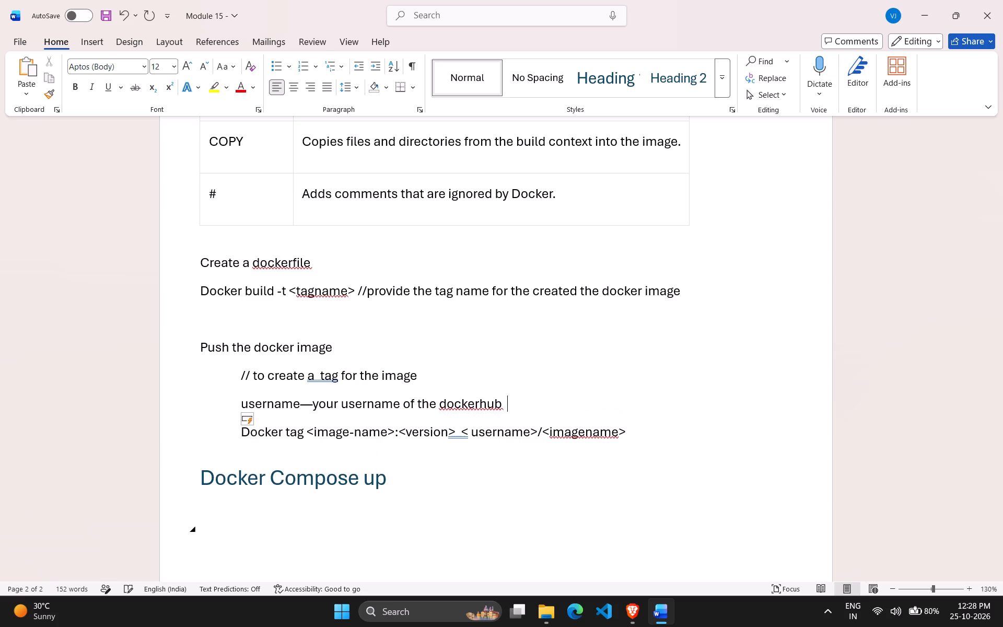
# Add the indented line "imagename – the tag name of the image" below the username line.
pyautogui.press('Return')
pyautogui.write('imagename =')
pyautogui.press('space')
pyautogui.press('BackSpace')
pyautogui.press('BackSpace')
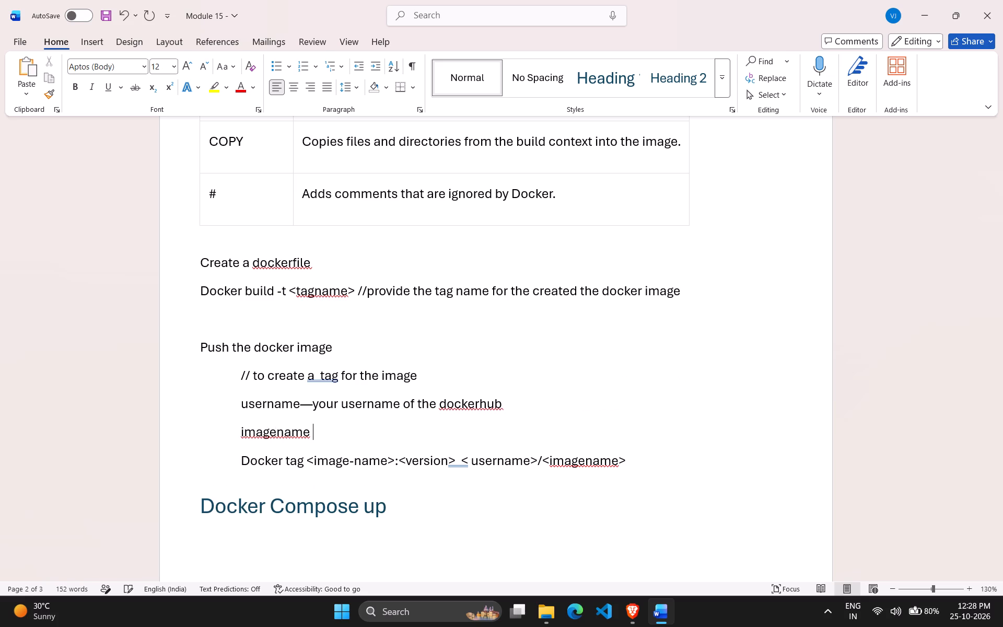
pyautogui.write('- to create the')
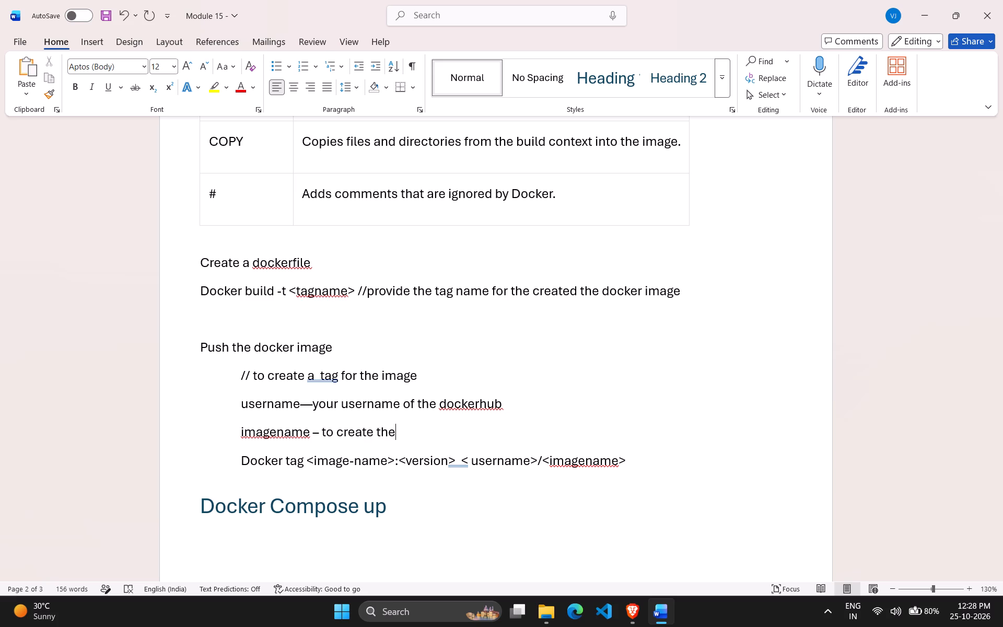
pyautogui.hotkey('ctrl', 'BackSpace')
pyautogui.hotkey('ctrl', 'BackSpace')
pyautogui.hotkey('ctrl', 'BackSpace')
pyautogui.write('the tag')
pyautogui.press('space')
pyautogui.write('anme')
pyautogui.press('space')
pyautogui.hotkey('ctrl', 'BackSpace')
pyautogui.write('name fo the')
pyautogui.hotkey('ctrl', 'BackSpace')
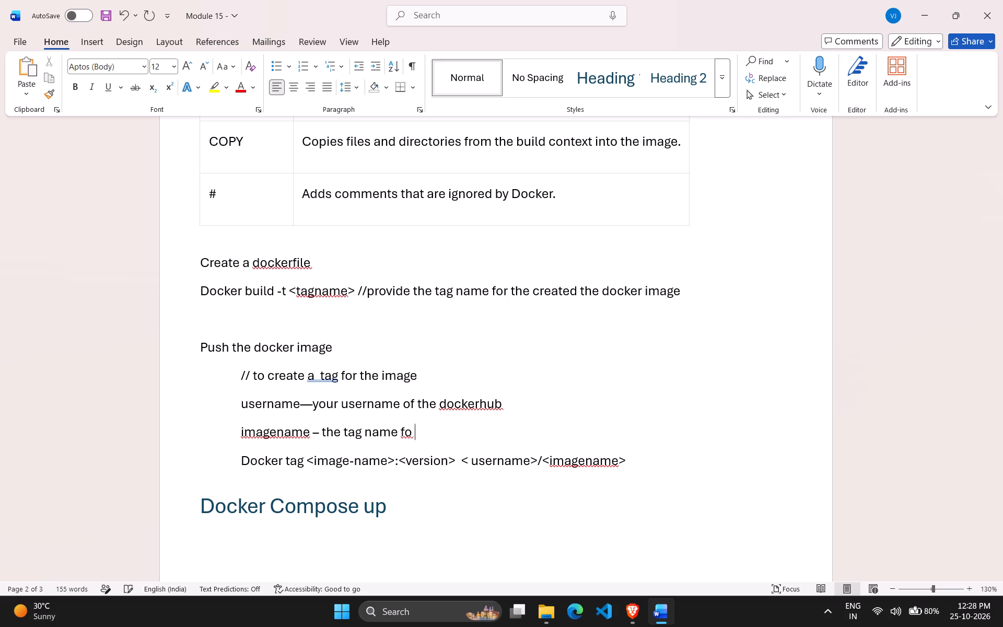
pyautogui.hotkey('ctrl', 'BackSpace')
pyautogui.write('of the')
pyautogui.press('space')
pyautogui.write('img')
pyautogui.press('BackSpace')
pyautogui.write('age')
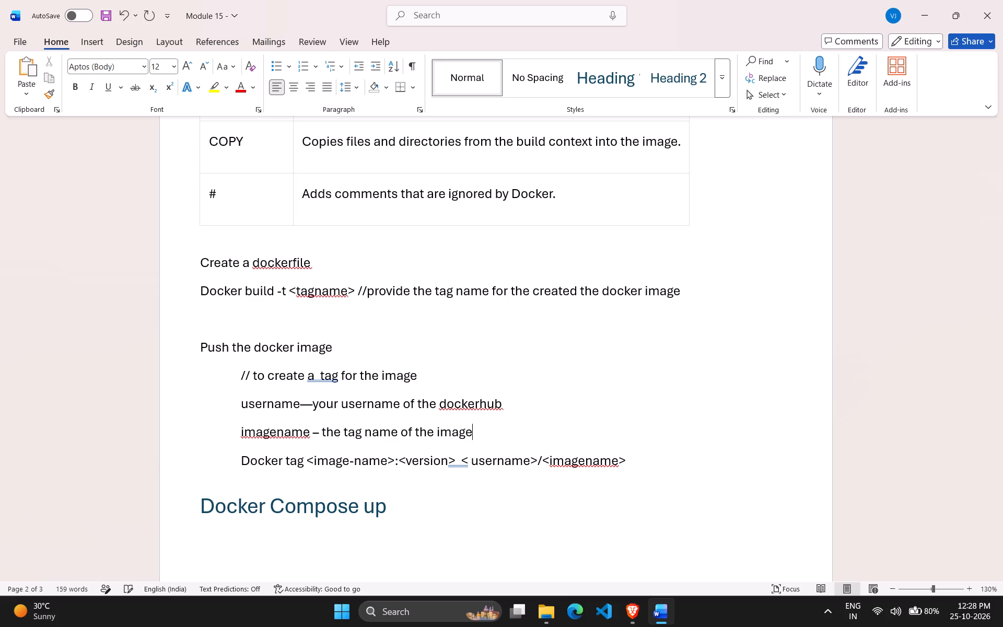
# Add the indented command line "Docker push <username>/<imageName>:<version>" beneath the Docker tag command.
pyautogui.press('Down')
pyautogui.press('End')
pyautogui.press('Return')
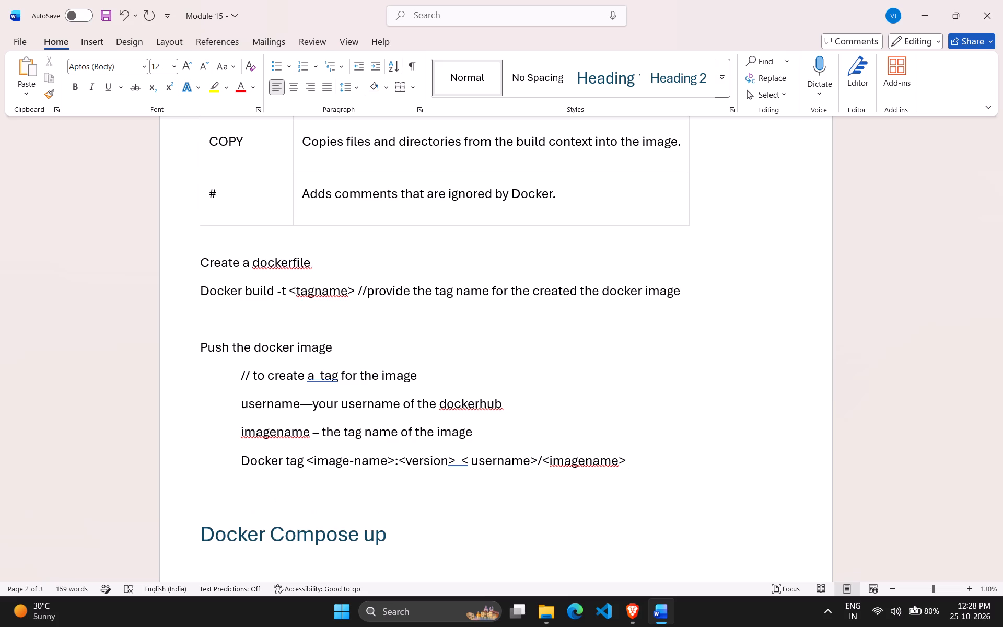
pyautogui.press('Tab')
pyautogui.write('docker putsh')
pyautogui.press('space')
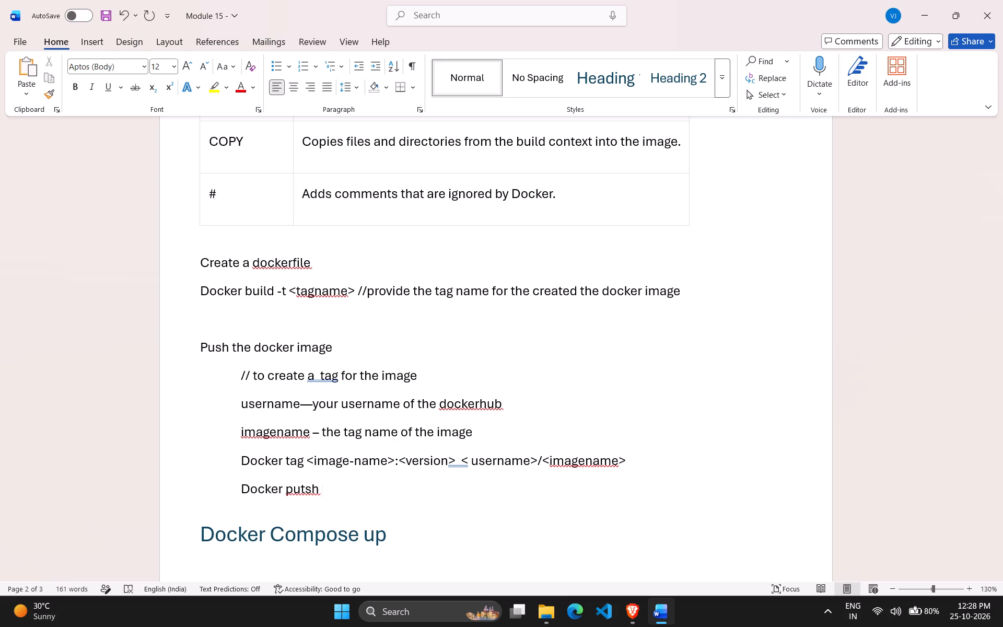
pyautogui.press('BackSpace')
pyautogui.press('BackSpace')
pyautogui.press('BackSpace')
pyautogui.press('BackSpace')
pyautogui.write('sh <usrna')
pyautogui.press('BackSpace')
pyautogui.press('BackSpace')
pyautogui.press('BackSpace')
pyautogui.write('eran')
pyautogui.press('BackSpace')
pyautogui.press('BackSpace')
pyautogui.write('name>')
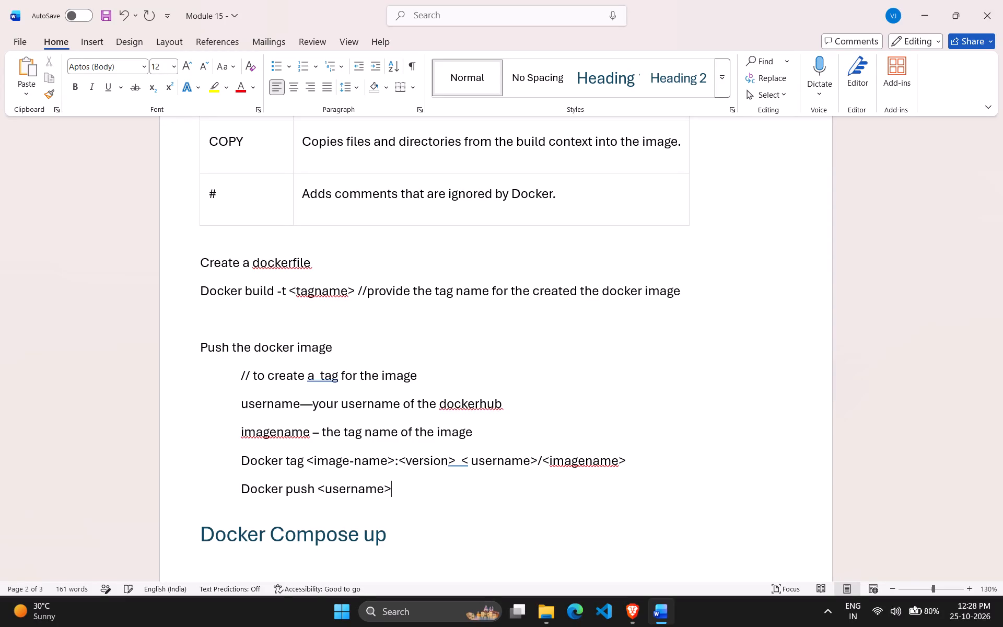
pyautogui.press('/')
pyautogui.write('<imageName>')
pyautogui.write(':<veris')
pyautogui.press('BackSpace')
pyautogui.press('BackSpace')
pyautogui.write('sion>')
# Prefix the username and imagename explanation lines with "//" so both read as comments.
pyautogui.press('Up')
pyautogui.press('Up')
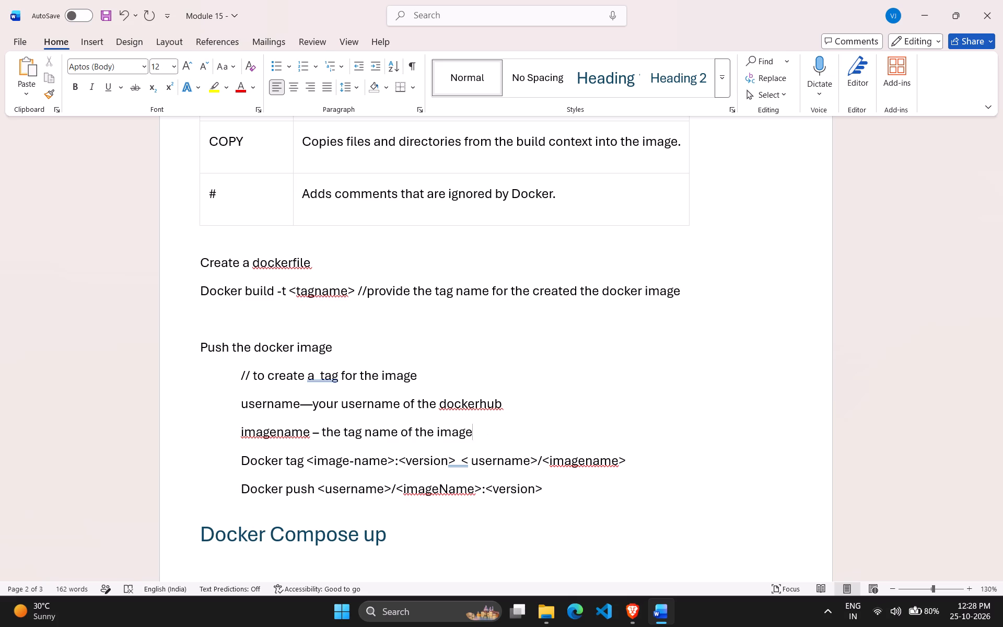
pyautogui.hotkey('shift', 'Up')
pyautogui.press('Home')
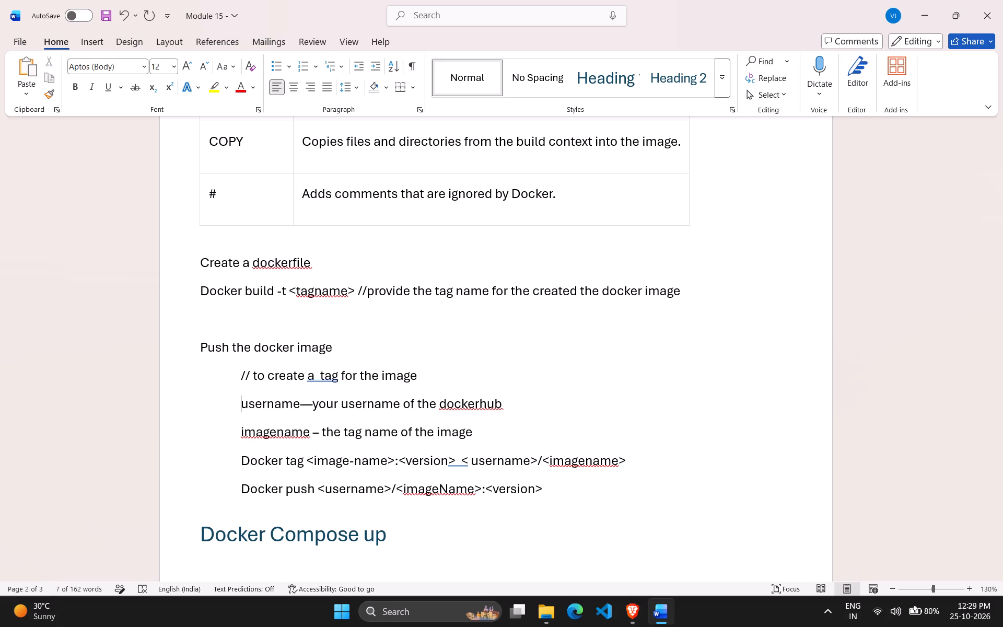
pyautogui.write('//')
pyautogui.press('Down')
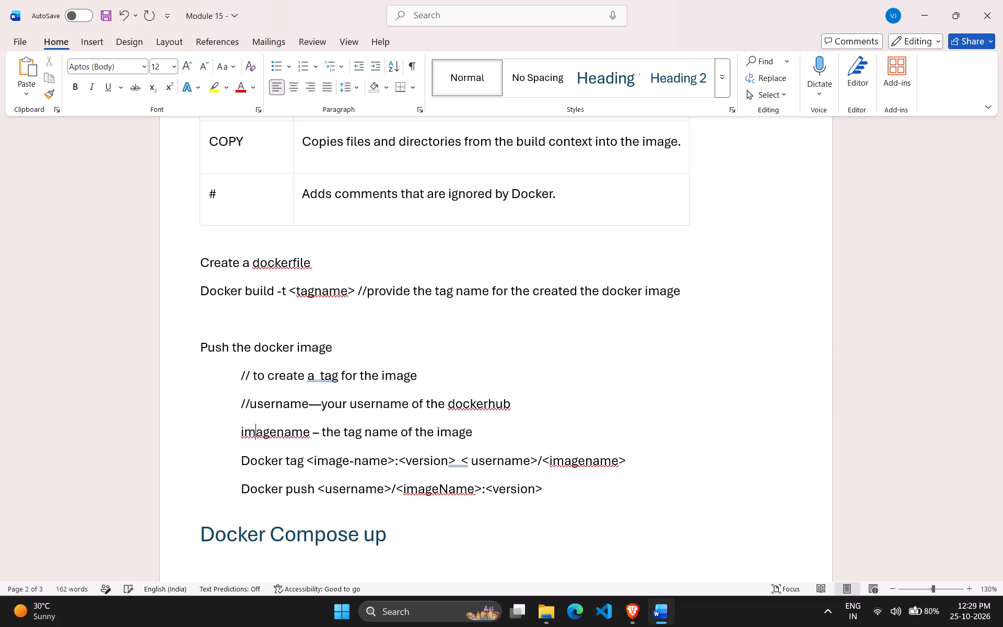
pyautogui.press('Home')
pyautogui.write('//')
# Add the line "Docker command" below the Docker push command, leaving a blank line between them.
pyautogui.press('Down')
pyautogui.press('Down')
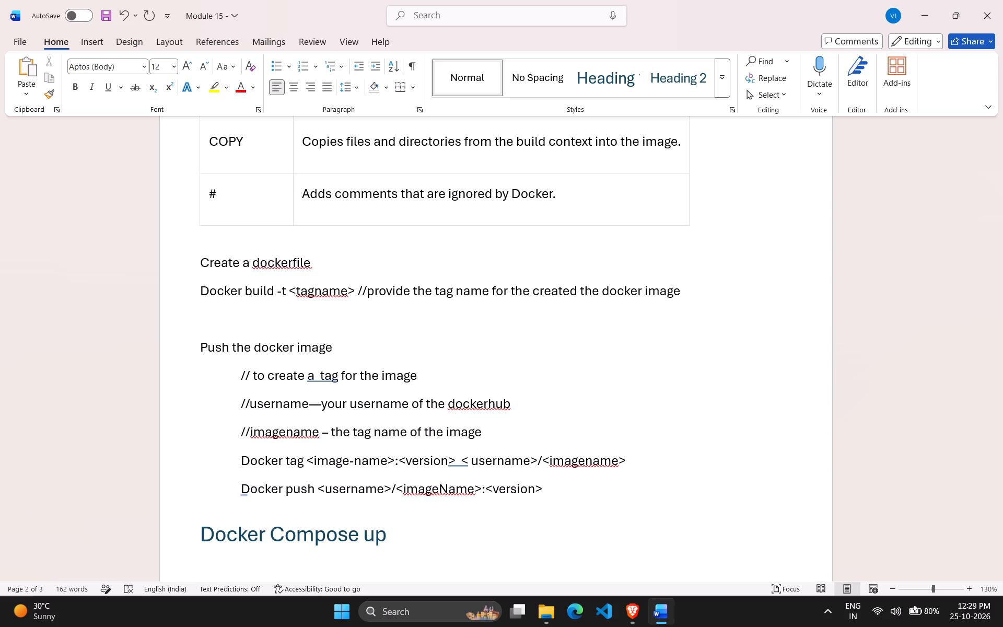
pyautogui.press('End')
pyautogui.press('Return')
pyautogui.press('Return')
pyautogui.write('Docker')
pyautogui.press('space')
pyautogui.write('command')
pyautogui.press('space')
pyautogui.press('Return')
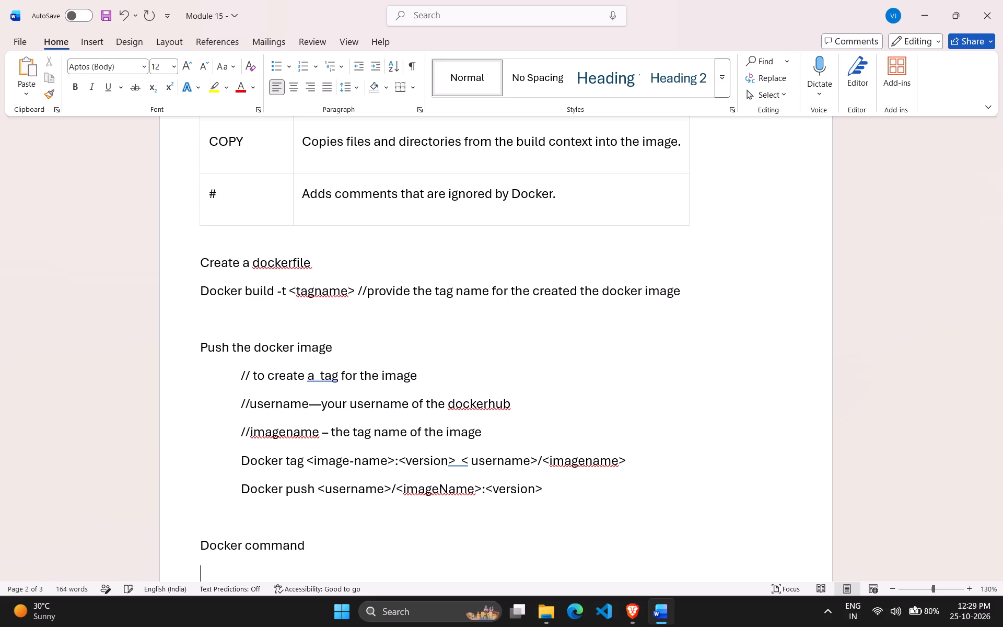
# Add the indented entry "Docker ps // to show all running containers" under "Docker command" and start another indented line.
pyautogui.press('Tab')
pyautogui.write('docker ps')
pyautogui.press('space')
pyautogui.press('space')
pyautogui.write('// t o')
pyautogui.press('BackSpace')
pyautogui.press('BackSpace')
pyautogui.write('o show all running conti')
pyautogui.press('BackSpace')
pyautogui.write('ainers')
pyautogui.press('Return')
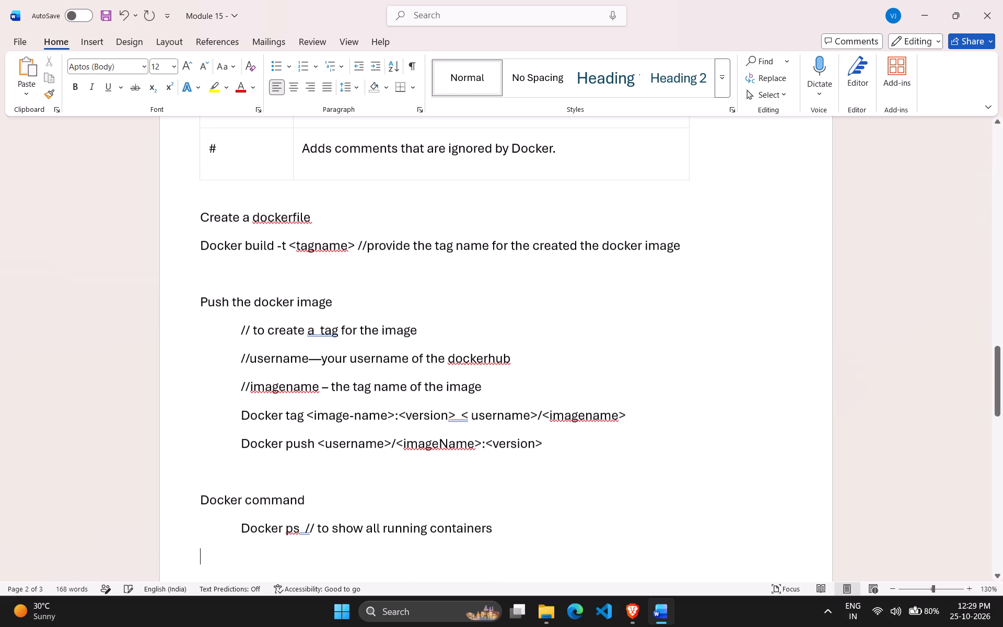
pyautogui.press('Tab')
pyautogui.press('Tab')
pyautogui.press('BackSpace')
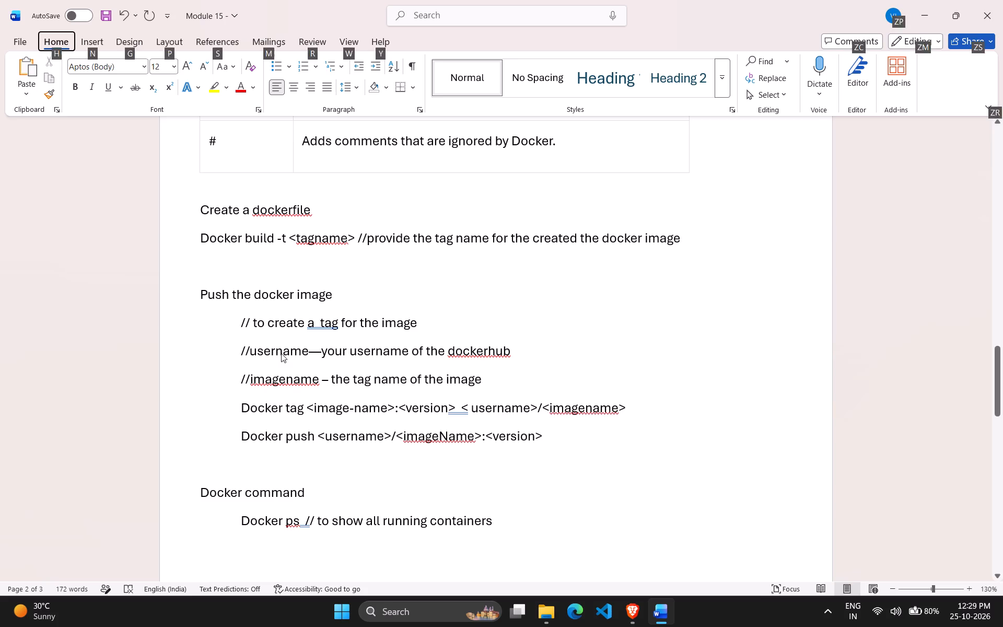
# Switch to Brave, copy all the text of docker_cheatsheet.pdf and paste it into the open ChatGPT conversation's prompt.
pyautogui.hotkey('alt', 'Tab')
pyautogui.hotkey('alt', 'Tab')
pyautogui.hotkey('alt', 'Tab')
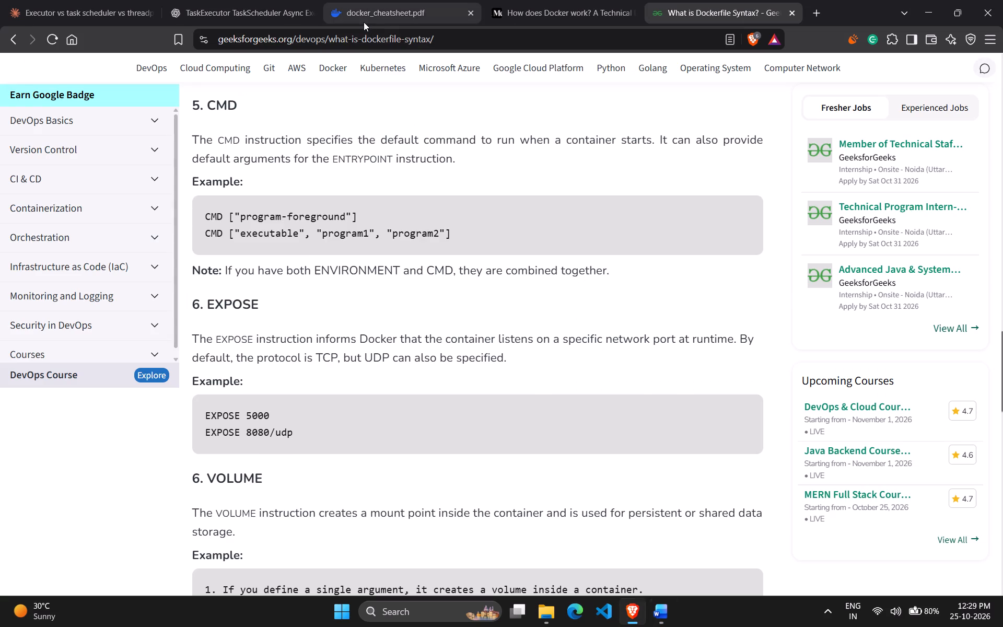
pyautogui.click(363, 21)
pyautogui.scroll(6, 480, 307)
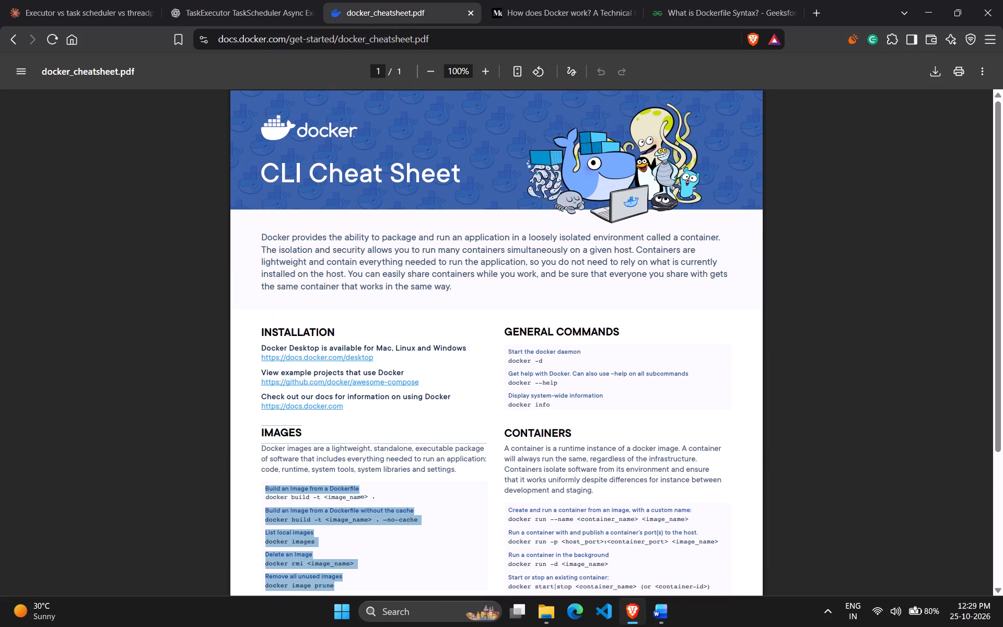
pyautogui.click(274, 250)
pyautogui.hotkey('ctrl', 'a')
pyautogui.hotkey('ctrl', 'c')
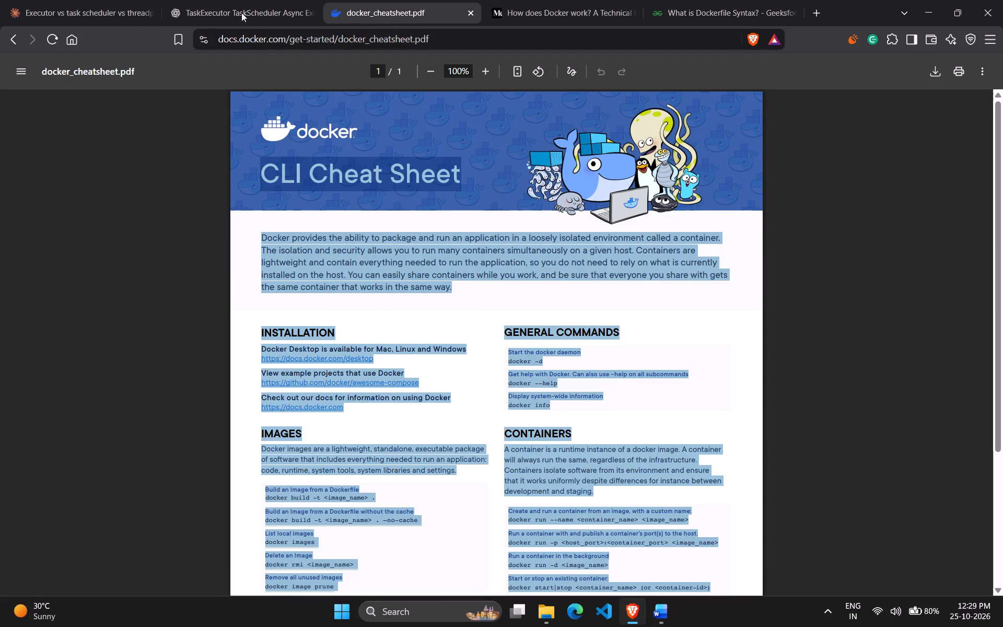
pyautogui.click(244, 0)
pyautogui.hotkey('ctrl', 'v')
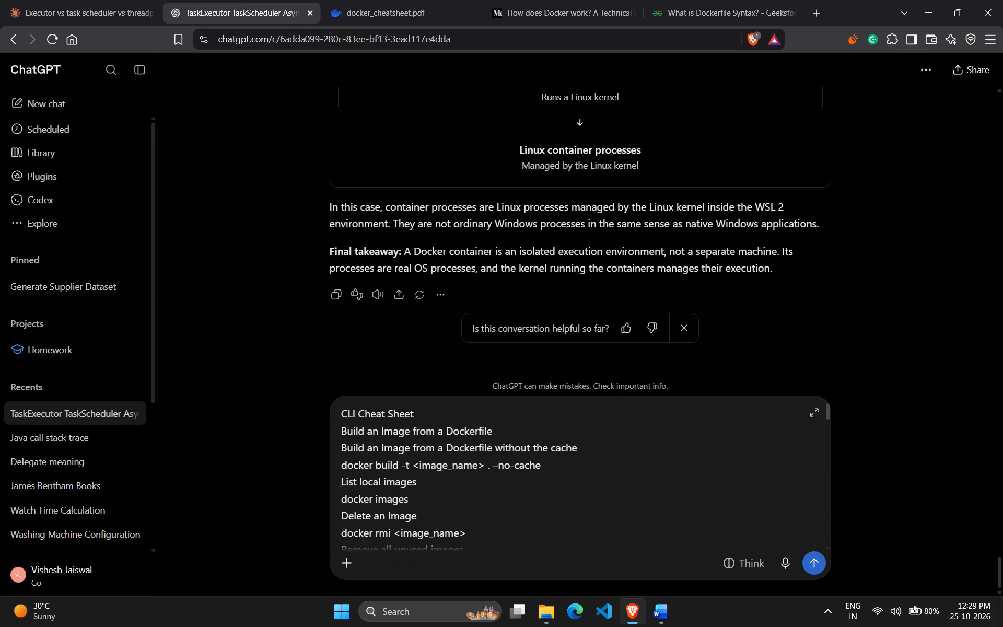
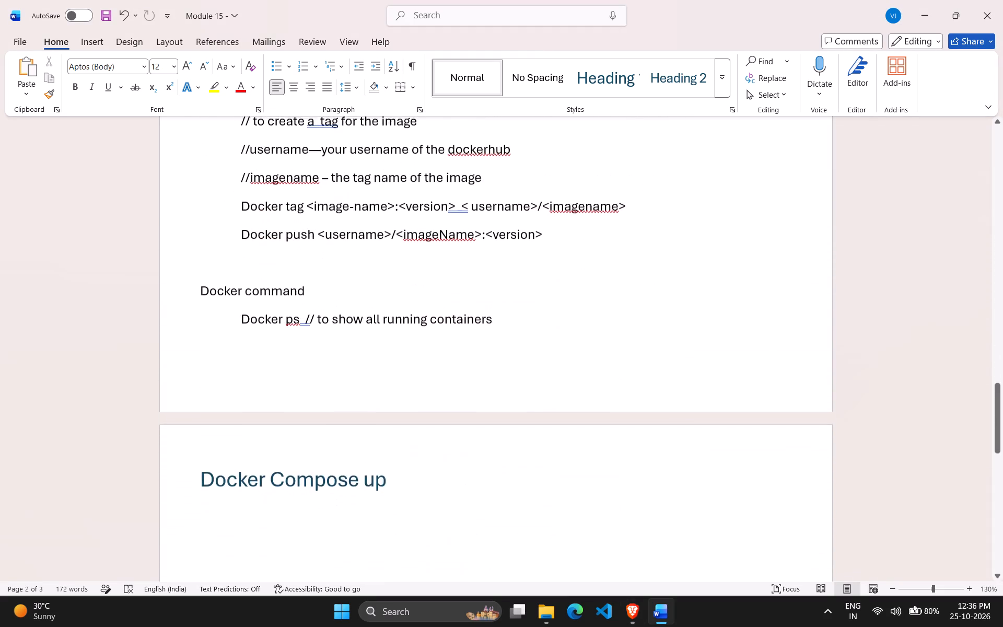
pyautogui.scroll(-1, 423, 375)
pyautogui.scroll(4, 441, 420)
pyautogui.scroll(-5, 440, 420)
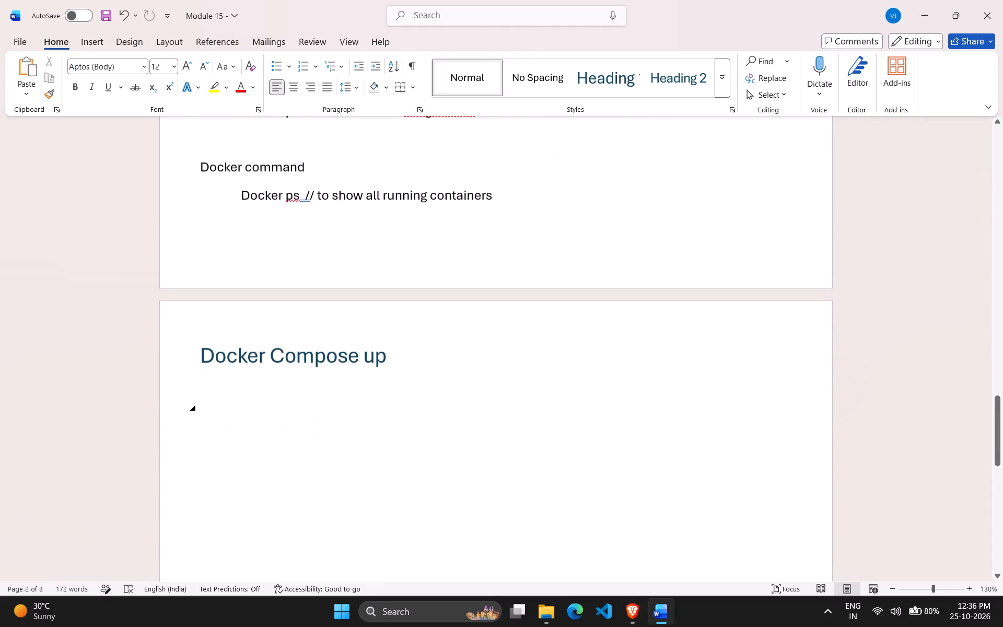
pyautogui.scroll(10, 434, 397)
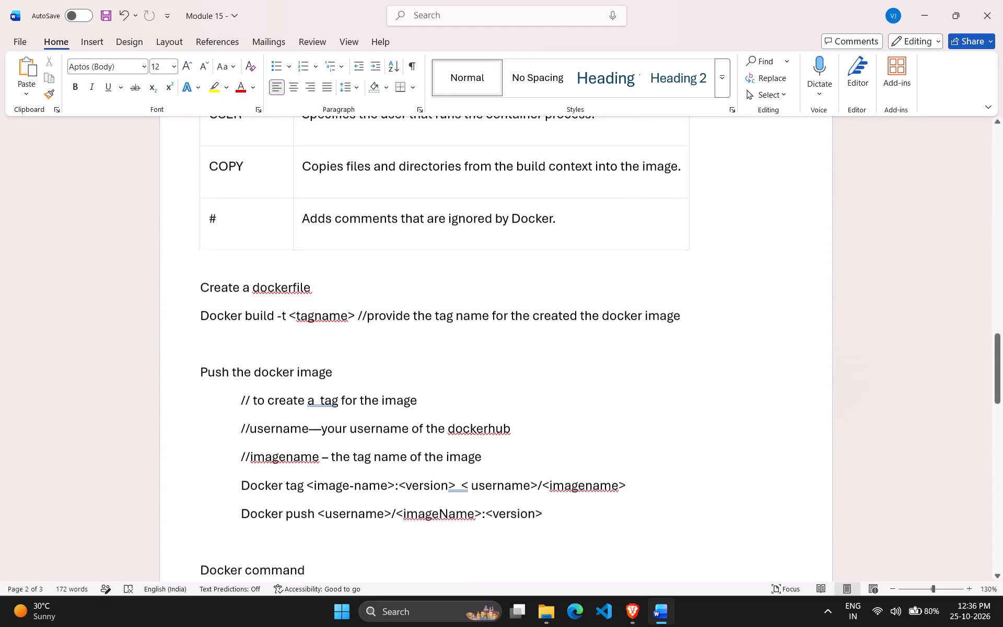
pyautogui.click(727, 323)
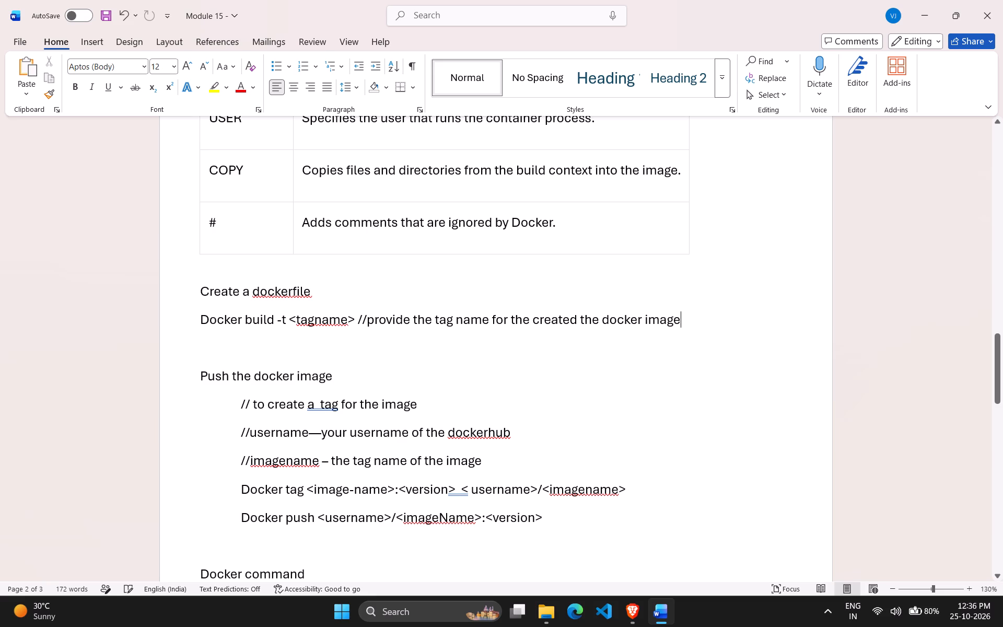
pyautogui.scroll(20, 694, 363)
pyautogui.scroll(7, 694, 363)
pyautogui.scroll(-2, 656, 380)
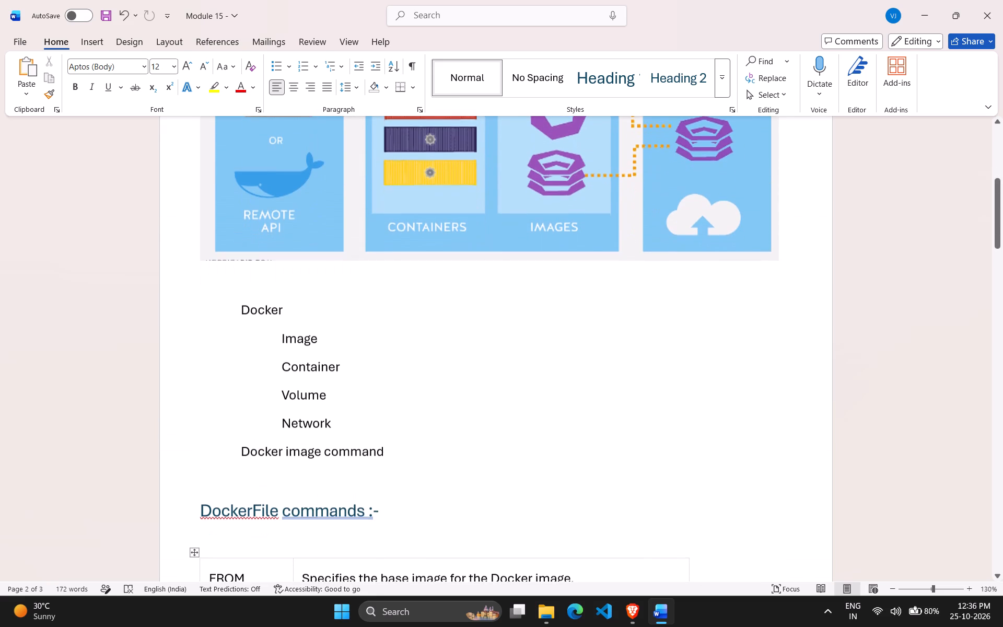
pyautogui.click(425, 502)
pyautogui.press('Return')
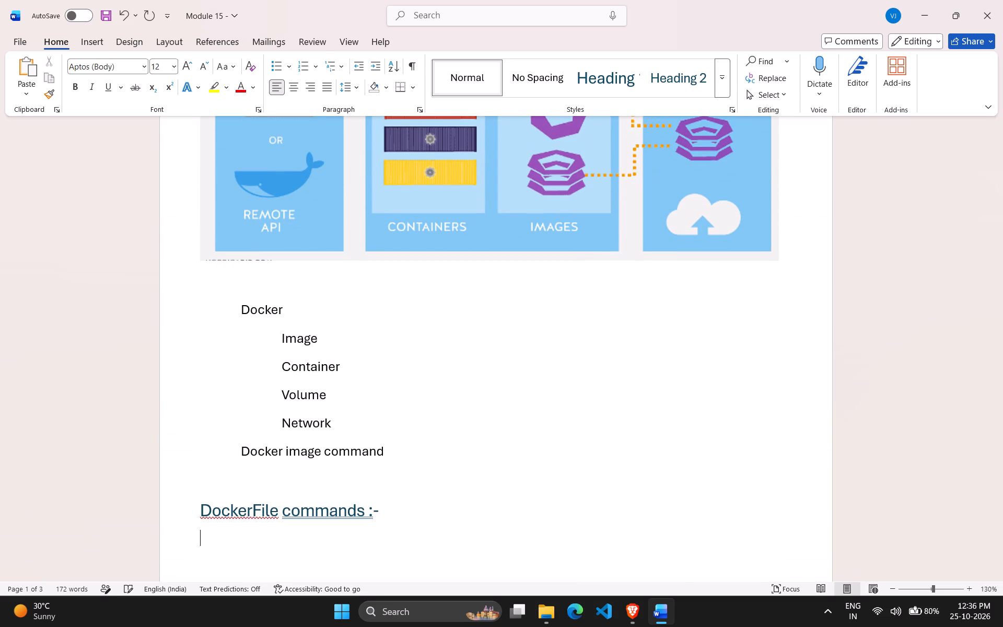
pyautogui.hotkey('ctrl', 'v')
pyautogui.hotkey('ctrl', 'b')
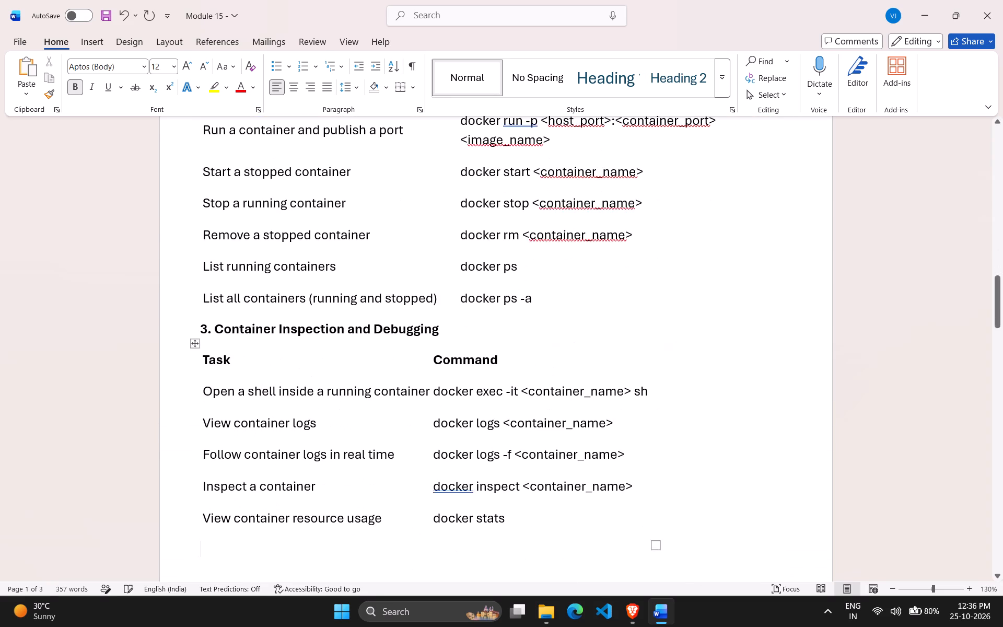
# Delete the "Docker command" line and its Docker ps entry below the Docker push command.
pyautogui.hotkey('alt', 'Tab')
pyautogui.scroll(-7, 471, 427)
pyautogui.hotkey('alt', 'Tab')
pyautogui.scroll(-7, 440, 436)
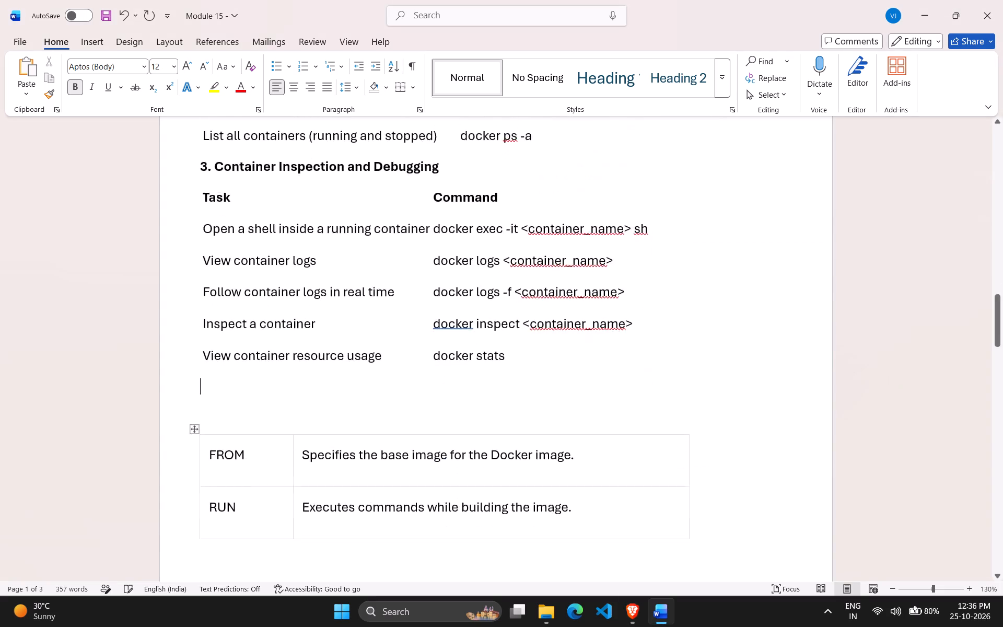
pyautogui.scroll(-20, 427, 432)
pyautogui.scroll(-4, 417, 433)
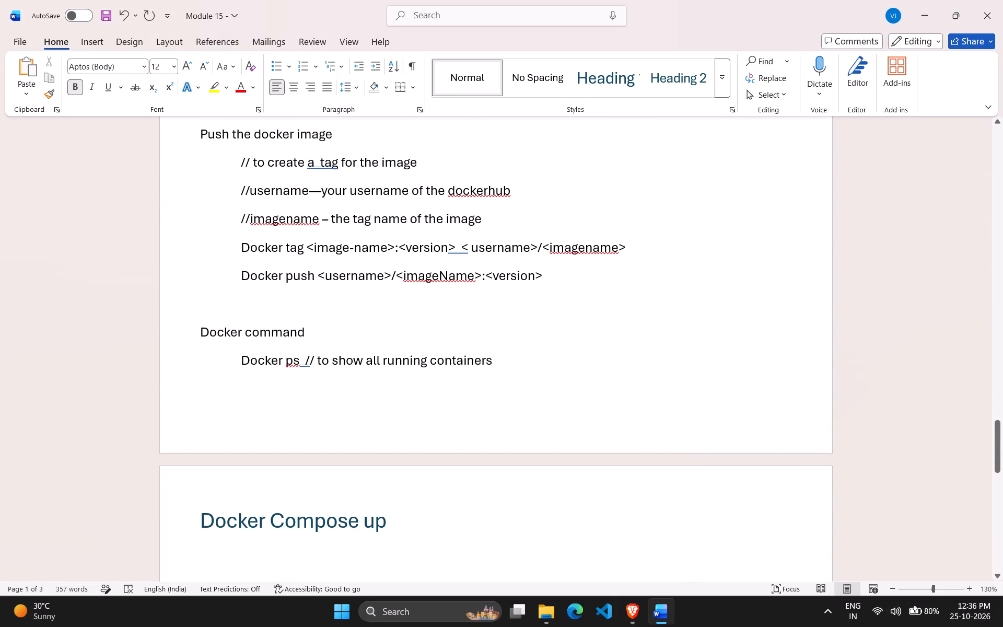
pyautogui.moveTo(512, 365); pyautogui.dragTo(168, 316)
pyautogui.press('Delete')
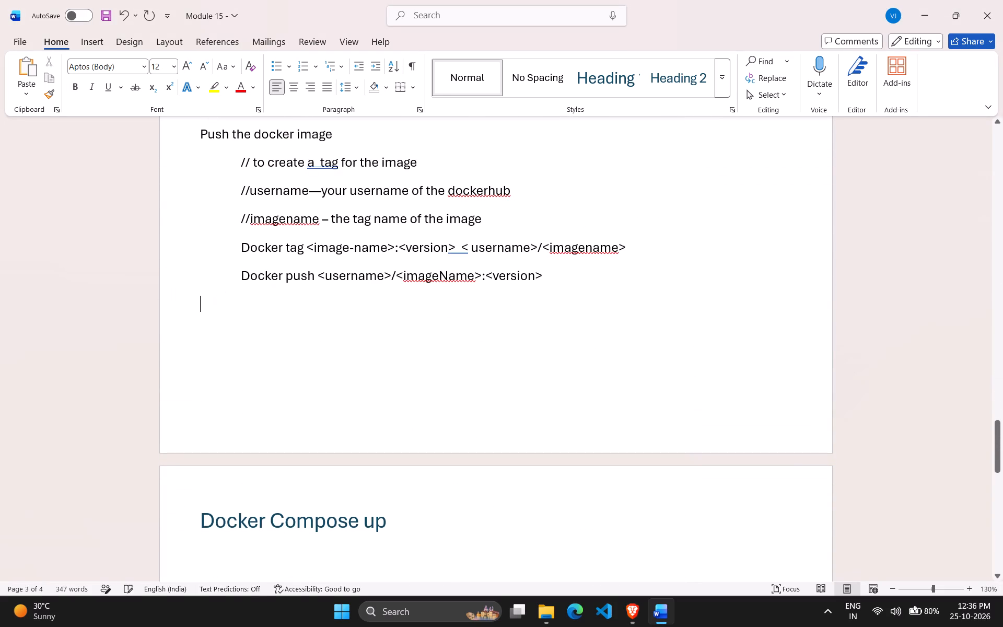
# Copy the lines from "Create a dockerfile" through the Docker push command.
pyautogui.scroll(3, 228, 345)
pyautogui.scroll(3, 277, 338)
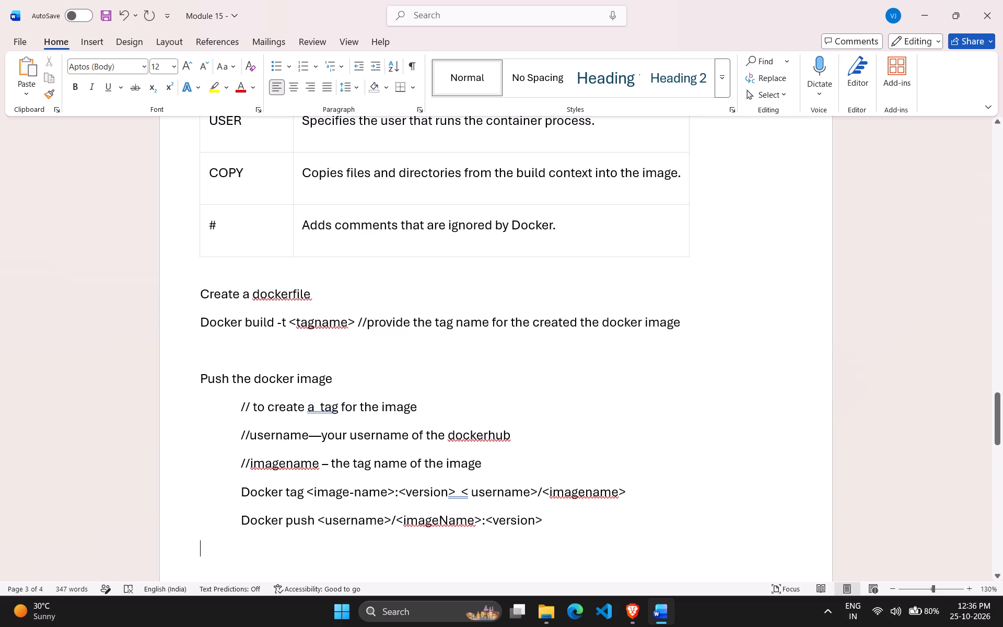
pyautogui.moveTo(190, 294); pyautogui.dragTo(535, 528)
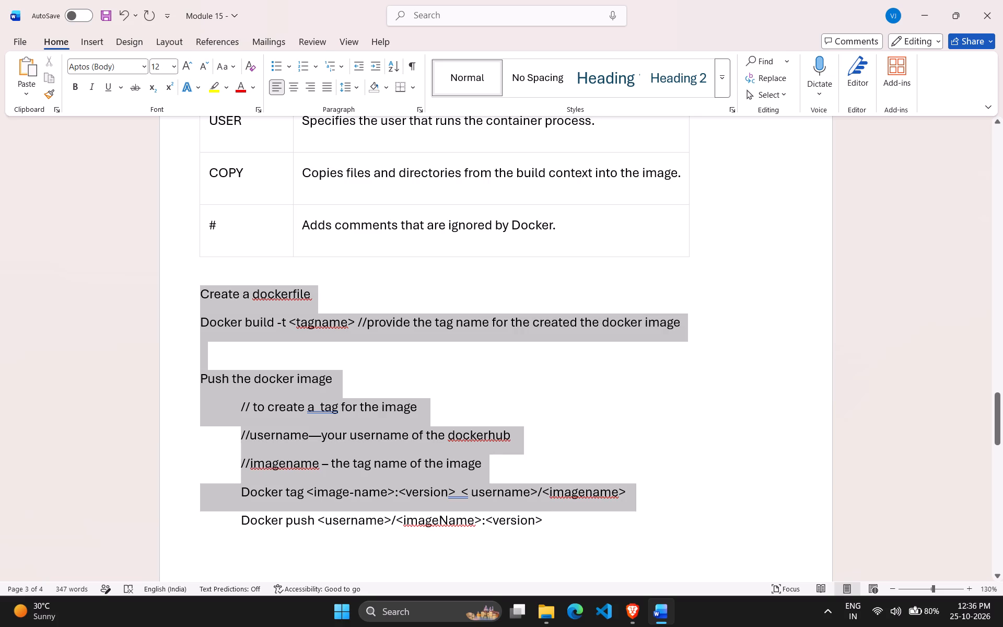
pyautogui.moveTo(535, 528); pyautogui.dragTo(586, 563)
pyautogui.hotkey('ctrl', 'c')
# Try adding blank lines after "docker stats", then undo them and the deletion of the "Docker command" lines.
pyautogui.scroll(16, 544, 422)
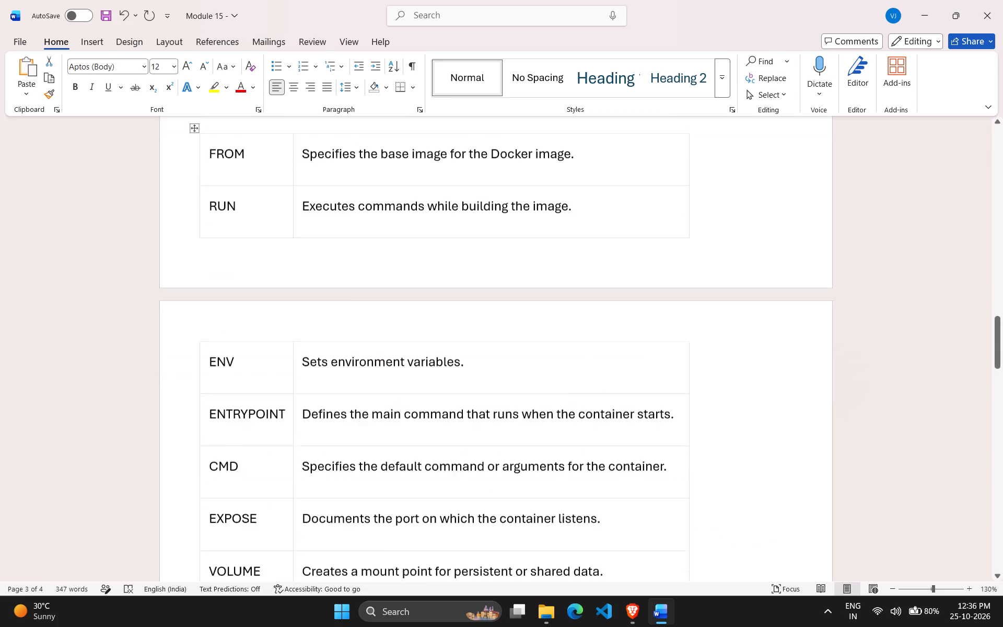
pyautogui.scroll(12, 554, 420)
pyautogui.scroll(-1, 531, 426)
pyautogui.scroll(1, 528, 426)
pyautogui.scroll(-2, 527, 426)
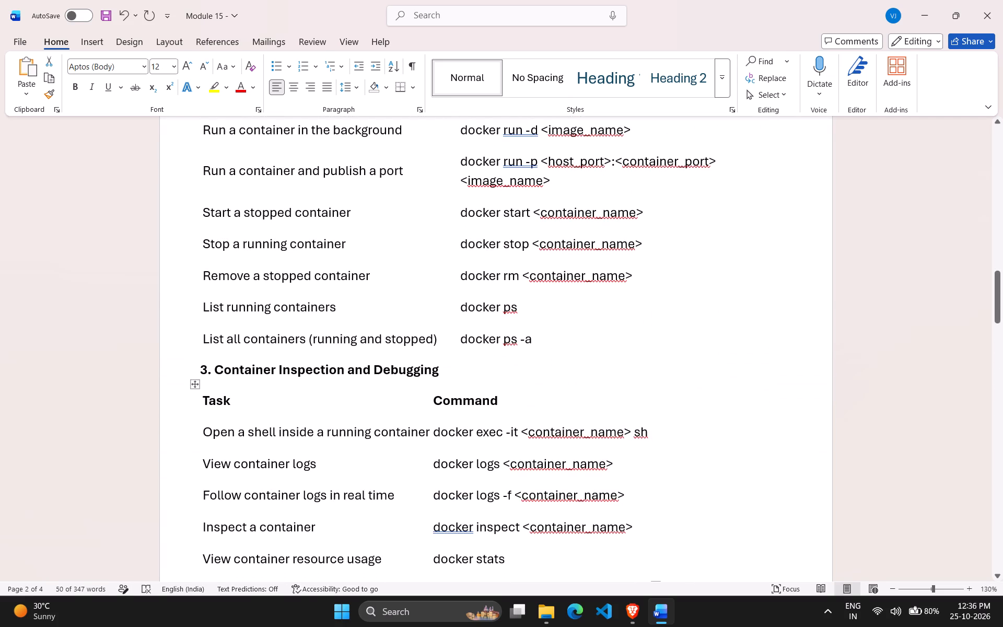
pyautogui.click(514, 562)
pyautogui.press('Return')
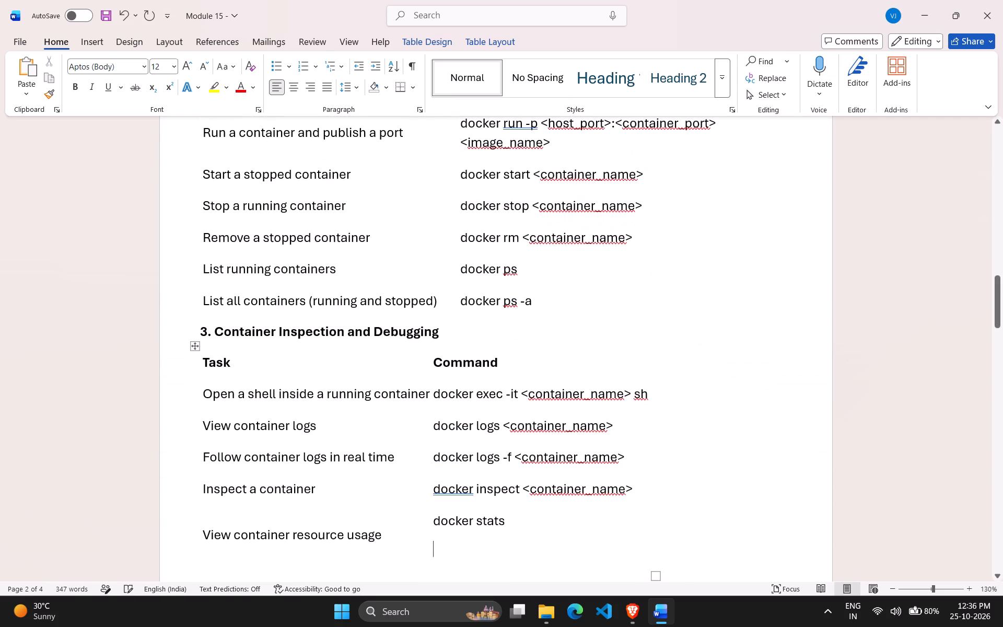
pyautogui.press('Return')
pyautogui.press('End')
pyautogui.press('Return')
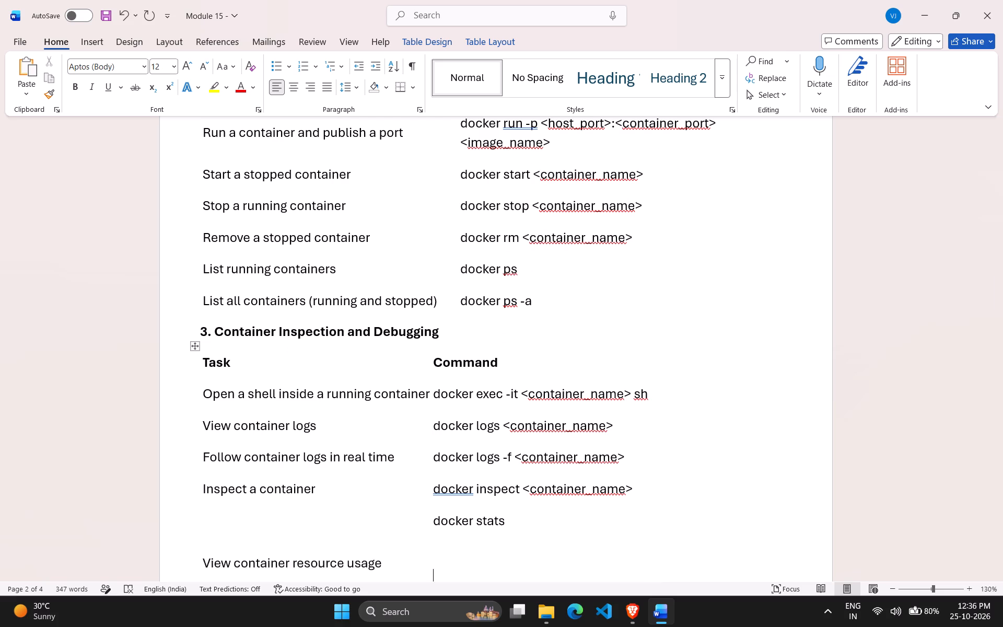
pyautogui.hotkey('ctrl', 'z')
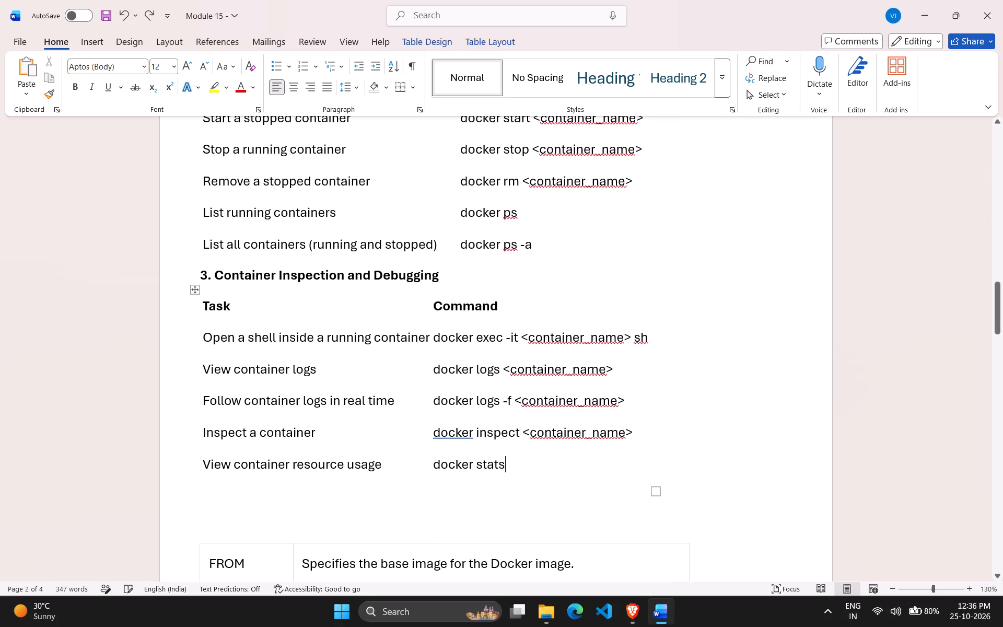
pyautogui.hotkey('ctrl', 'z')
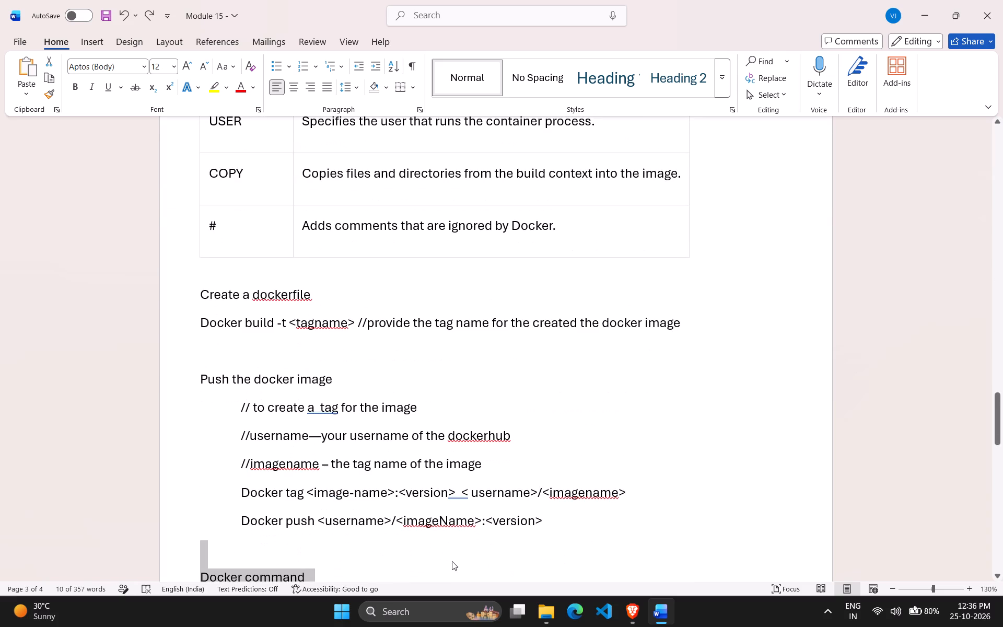
# Delete the "Docker command" line and its "Docker ps // to show all running containers" entry above the Docker Compose up page.
pyautogui.press('Up')
pyautogui.press('Down')
pyautogui.press('Down')
pyautogui.press('Down')
pyautogui.press('Down')
pyautogui.press('Down')
pyautogui.press('Down')
pyautogui.press('Down')
pyautogui.press('Down')
pyautogui.press('Down')
pyautogui.press('Down')
pyautogui.press('Up')
pyautogui.press('Up')
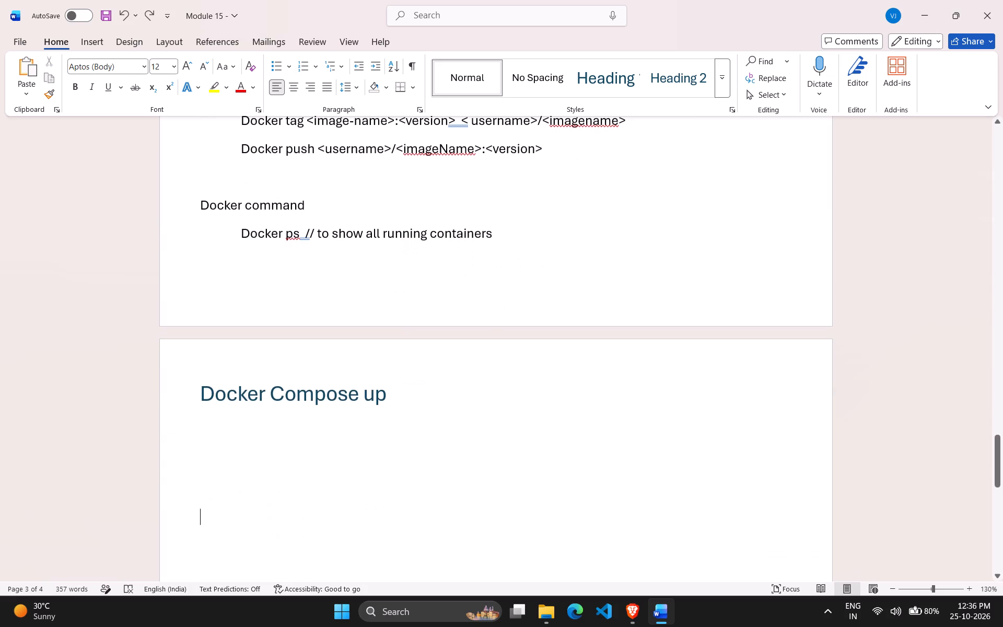
pyautogui.press('Up')
pyautogui.press('Up')
pyautogui.press('Up')
pyautogui.press('Up')
pyautogui.press('Up')
pyautogui.press('Up')
pyautogui.press('Down')
pyautogui.press('End')
pyautogui.hotkey('shift', 'Home')
pyautogui.hotkey('shift', 'Up')
pyautogui.hotkey('shift', 'Up')
pyautogui.press('Delete')
# Cut the lines from "Create a dockerfile" through the Docker push command out of their place below the Dockerfile instruction table.
pyautogui.press('Up')
pyautogui.press('Up')
pyautogui.press('End')
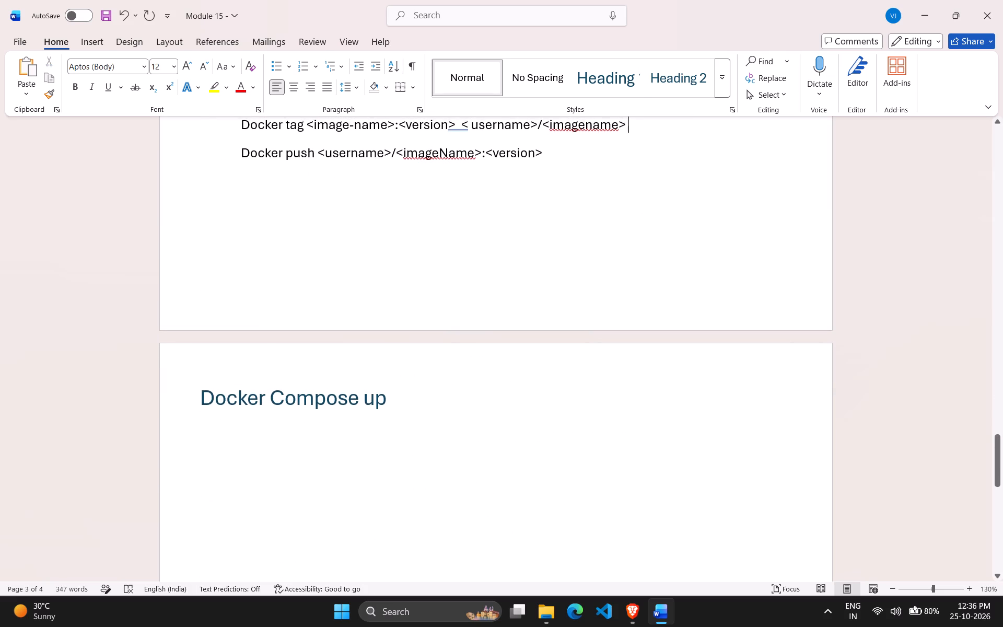
pyautogui.hotkey('shift', 'Home')
pyautogui.press('Down')
pyautogui.hotkey('shift', 'Home')
pyautogui.hotkey('shift', 'Up')
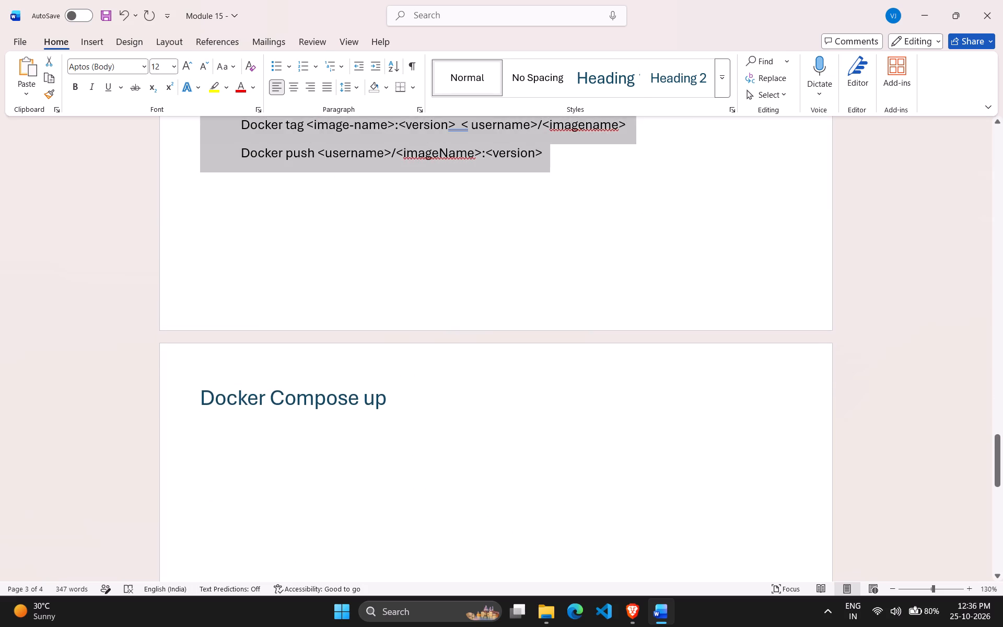
pyautogui.hotkey('shift', 'Up')
pyautogui.hotkey('shift', 'Up')
pyautogui.hotkey('shift', 'Up')
pyautogui.hotkey('shift', 'Up')
pyautogui.hotkey('shift', 'Up')
pyautogui.hotkey('shift', 'Up')
pyautogui.hotkey('shift', 'Up')
pyautogui.hotkey('shift', 'Up')
pyautogui.hotkey('shift', 'Up')
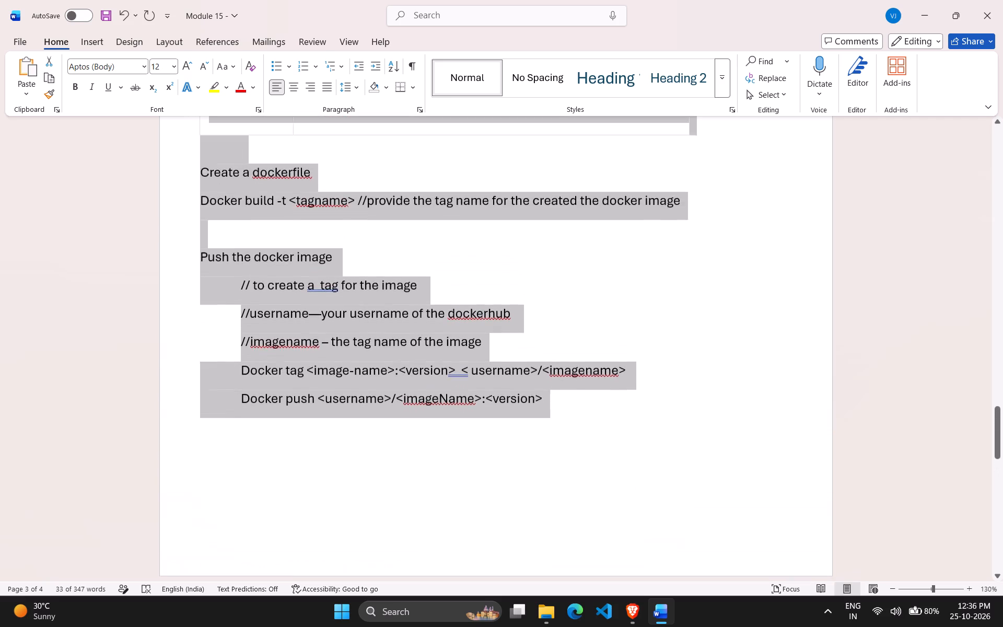
pyautogui.hotkey('shift', 'Up')
pyautogui.hotkey('shift', 'Down')
pyautogui.hotkey('shift', 'Down')
pyautogui.hotkey('shift', 'Down')
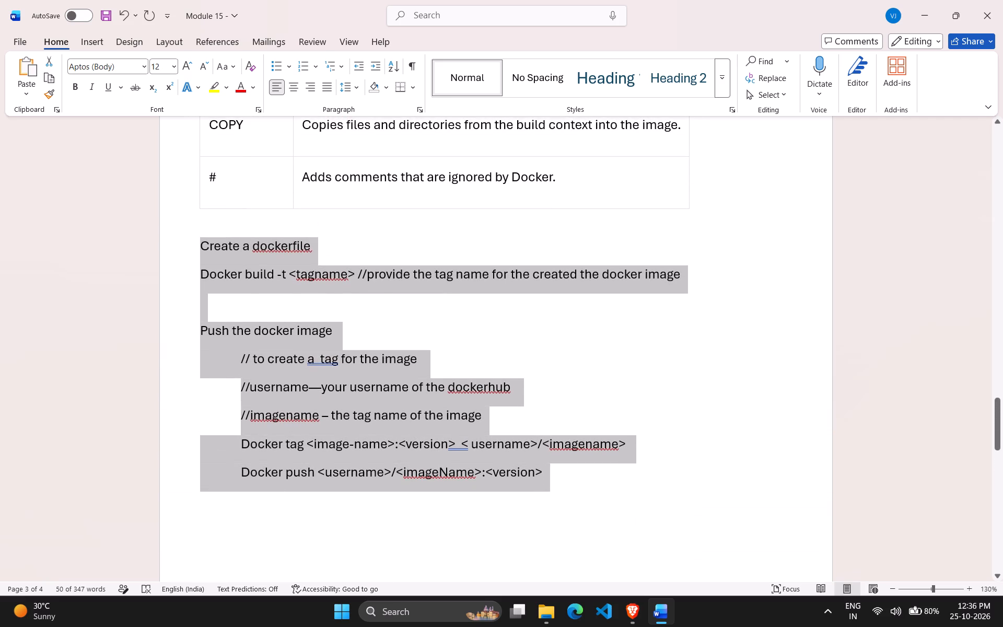
pyautogui.hotkey('ctrl', 'x')
# Paste the cut lines, from "Create a dockerfile" through the Docker push command, after a blank line below the Container Inspection and Debugging table.
pyautogui.press('Up')
pyautogui.press('Up')
pyautogui.press('Up')
pyautogui.press('Up')
pyautogui.press('Up')
pyautogui.press('Up')
pyautogui.press('Up')
pyautogui.press('Up')
pyautogui.press('Up')
pyautogui.press('Up')
pyautogui.press('Up')
pyautogui.press('Up')
pyautogui.press('Up')
pyautogui.press('Up')
pyautogui.press('Up')
pyautogui.press('Up')
pyautogui.press('Up')
pyautogui.press('Up')
pyautogui.press('Up')
pyautogui.press('Up')
pyautogui.press('Down')
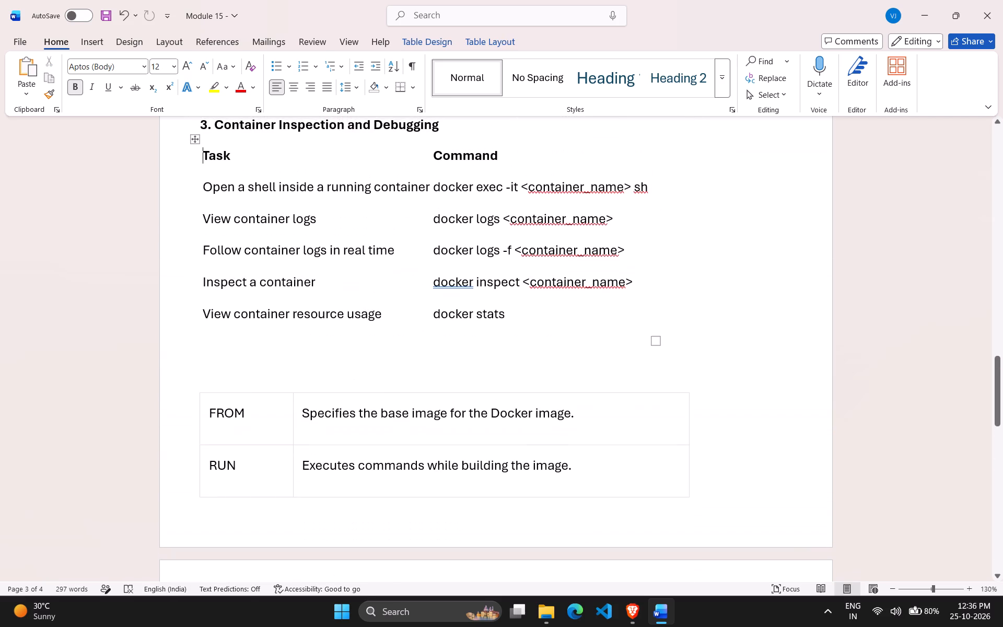
pyautogui.press('Down')
pyautogui.press('Down')
pyautogui.press('Down')
pyautogui.press('Down')
pyautogui.press('Down')
pyautogui.press('Down')
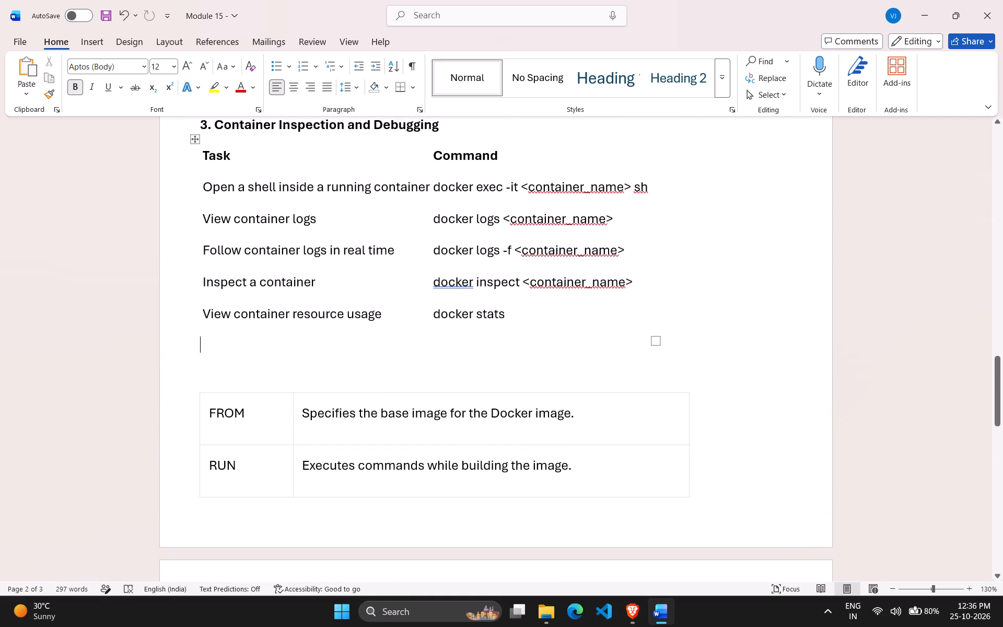
pyautogui.press('space')
pyautogui.press('space')
pyautogui.press('space')
pyautogui.press('Return')
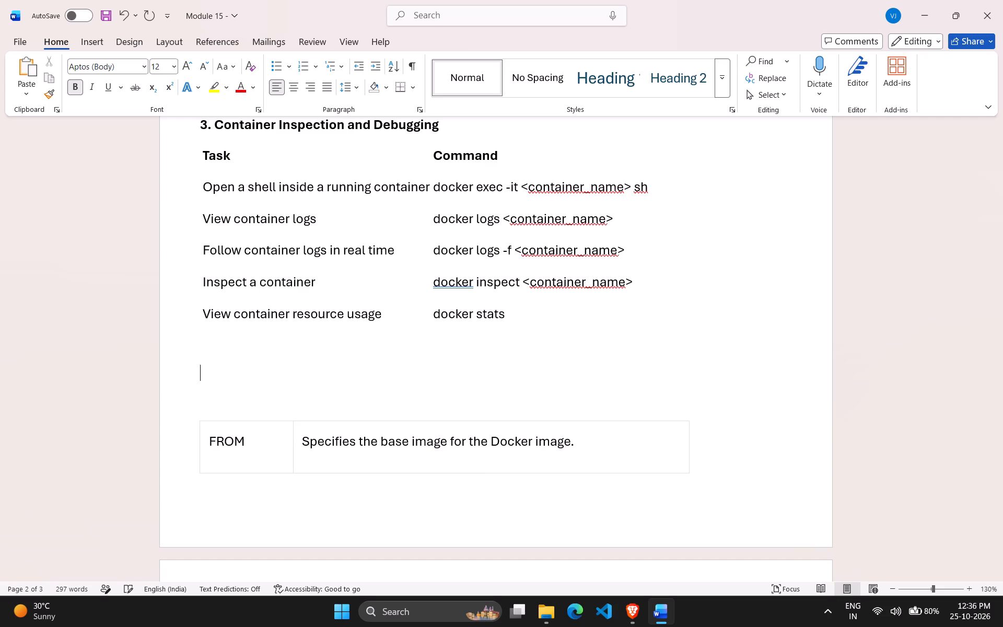
pyautogui.hotkey('ctrl', 'v')
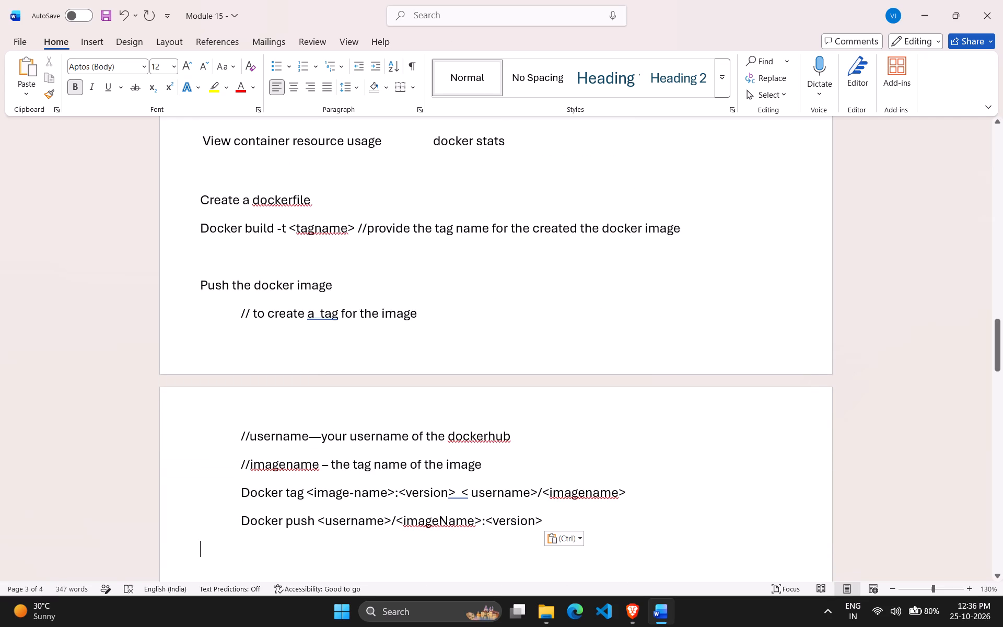
# Start an indented line directly below the "Docker Compose up" heading and give it the Normal style.
pyautogui.scroll(-20, 879, 242)
pyautogui.scroll(-5, 879, 242)
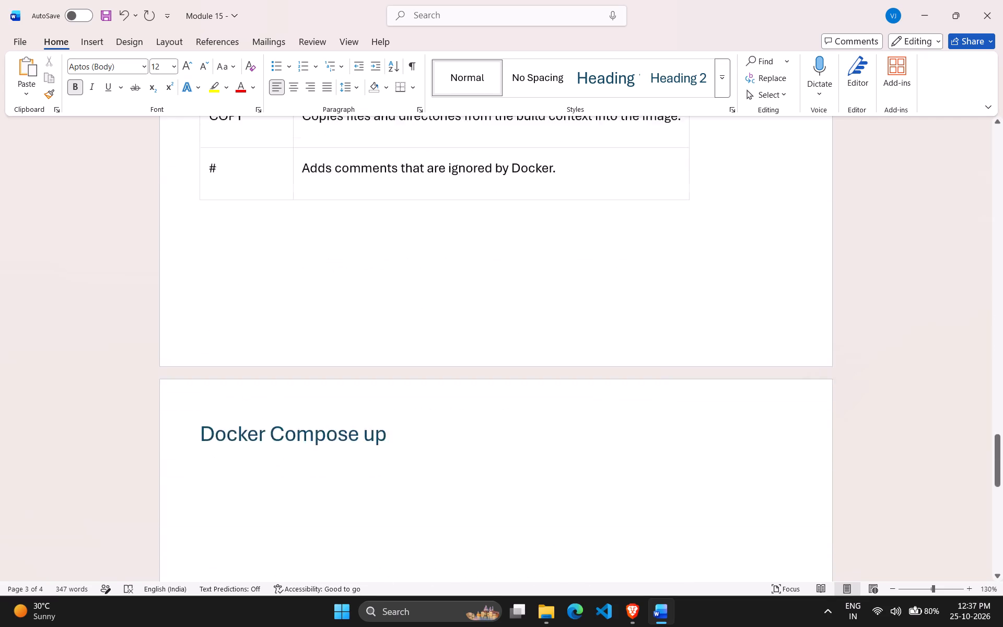
pyautogui.scroll(-6, 833, 216)
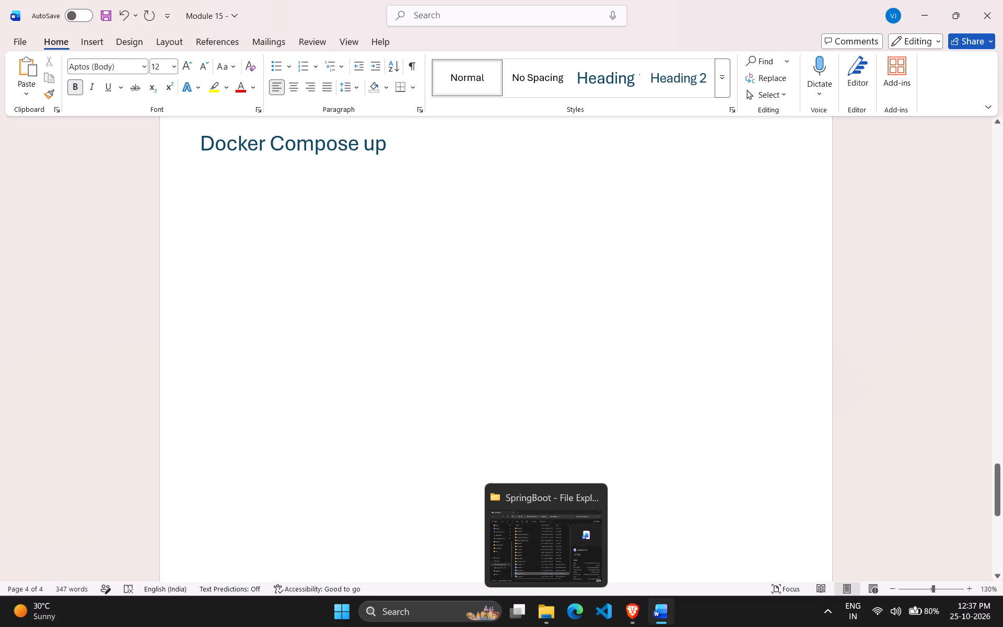
pyautogui.moveTo(434, 139); pyautogui.dragTo(435, 144)
pyautogui.press('Return')
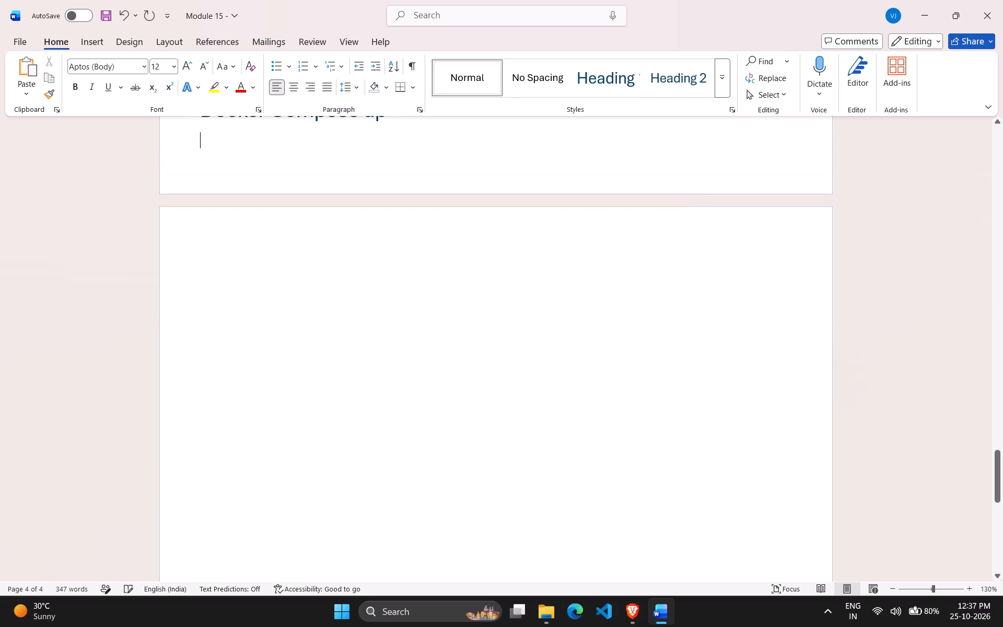
pyautogui.hotkey('ctrl', 'z')
pyautogui.press('Down')
pyautogui.press('Tab')
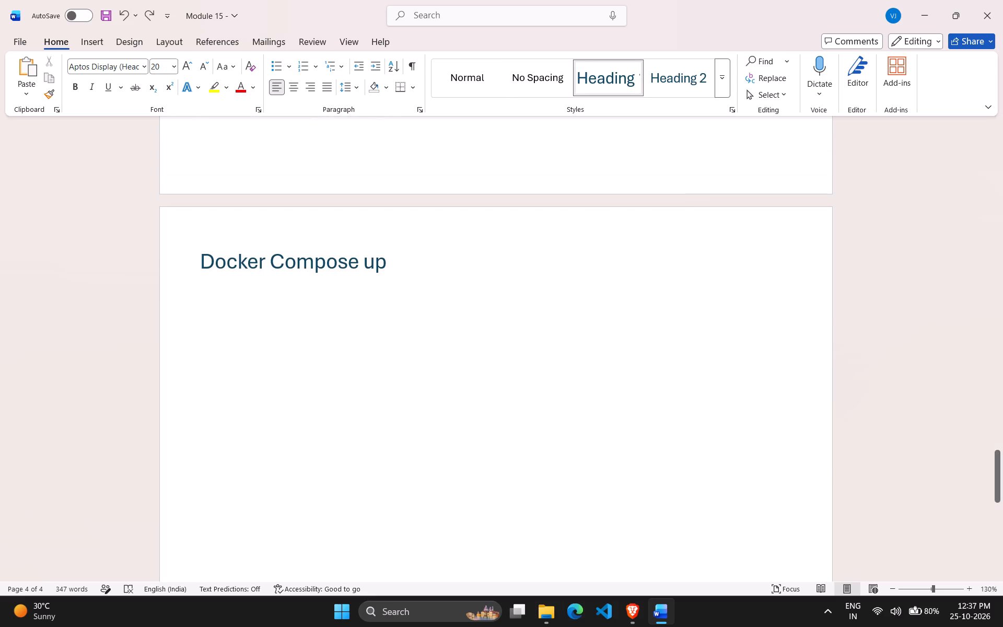
pyautogui.write('coker')
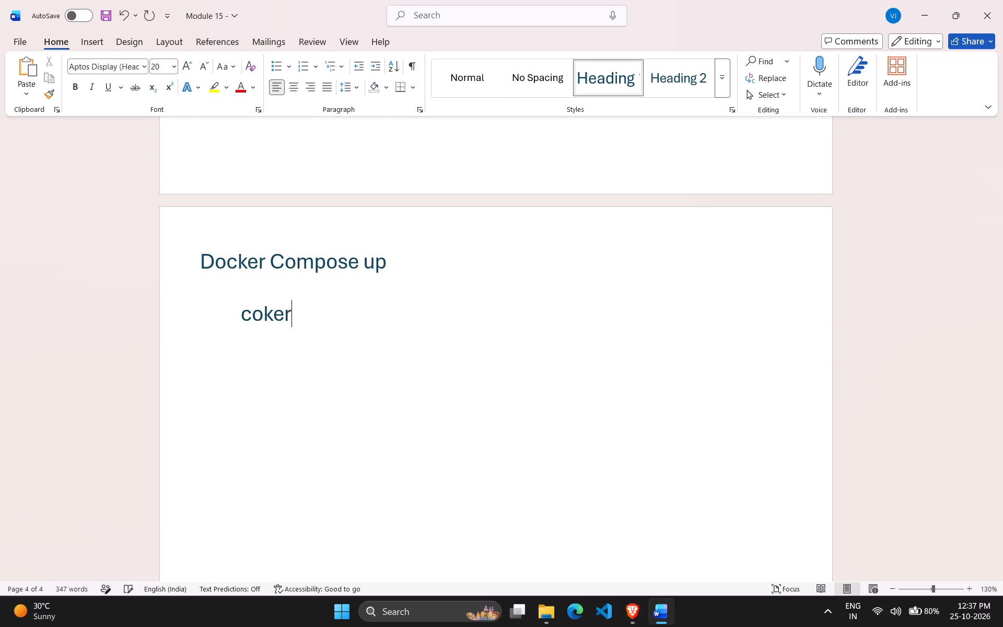
pyautogui.hotkey('ctrl', 'BackSpace')
pyautogui.write('hl')
pyautogui.press('Return')
# Write "Docker compose is a tool that make it easier to create and run multi-container applications" on the indented line.
pyautogui.write('doc')
pyautogui.press('BackSpace')
pyautogui.write('cker compse')
pyautogui.press('space')
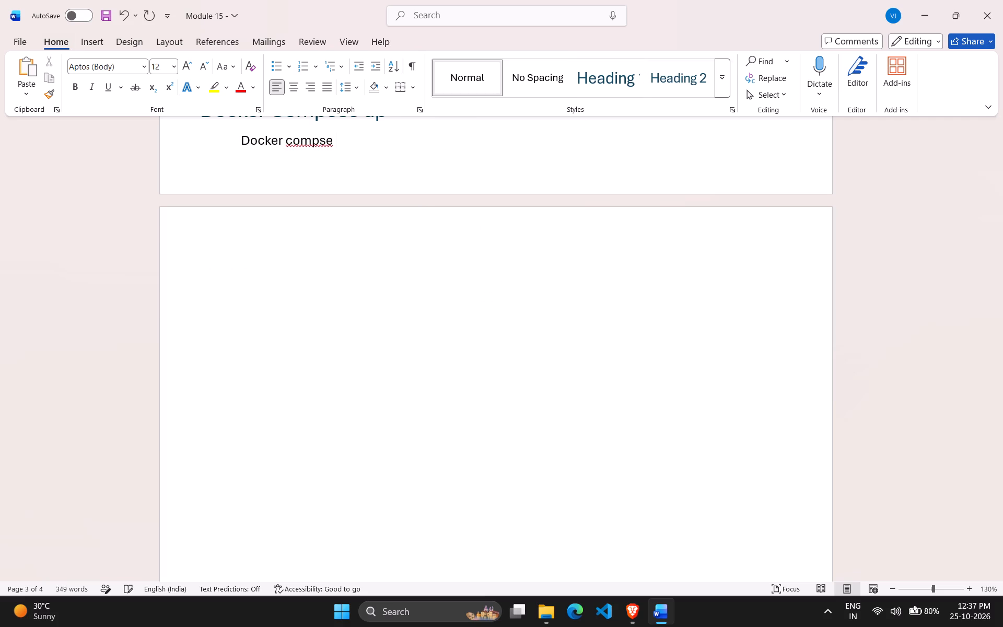
pyautogui.press('BackSpace')
pyautogui.press('BackSpace')
pyautogui.press('BackSpace')
pyautogui.write('ose is a tool')
pyautogui.press('space')
pyautogui.write('tath')
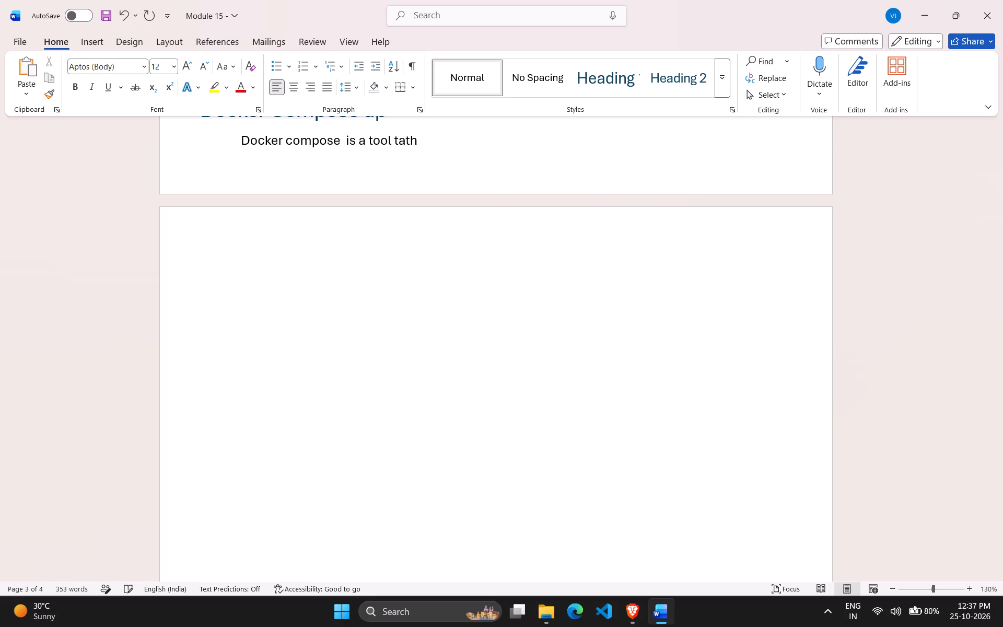
pyautogui.press('BackSpace')
pyautogui.press('BackSpace')
pyautogui.press('BackSpace')
pyautogui.write('hata')
pyautogui.press('space')
pyautogui.press('BackSpace')
pyautogui.press('BackSpace')
pyautogui.press('space')
pyautogui.write('make a')
pyautogui.press('space')
pyautogui.press('BackSpace')
pyautogui.press('BackSpace')
pyautogui.write('it wa')
pyautogui.press('BackSpace')
pyautogui.press('BackSpace')
pyautogui.write('eas')
pyautogui.press('BackSpace')
pyautogui.write('sier to')
pyautogui.press('space')
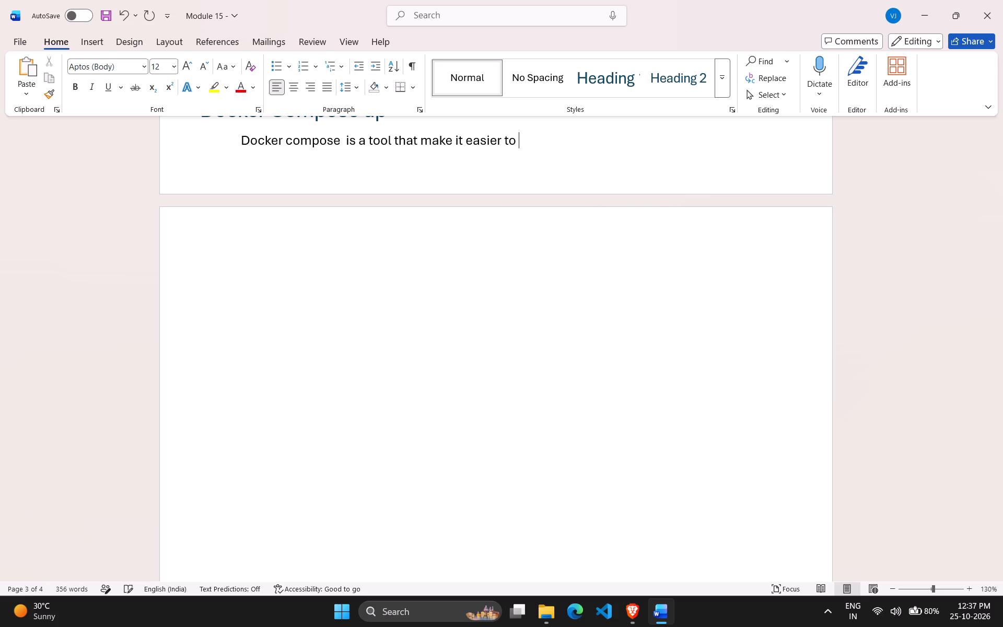
pyautogui.write('crate a')
pyautogui.press('BackSpace')
pyautogui.press('BackSpace')
pyautogui.press('BackSpace')
pyautogui.press('BackSpace')
pyautogui.press('BackSpace')
pyautogui.write('eate a n')
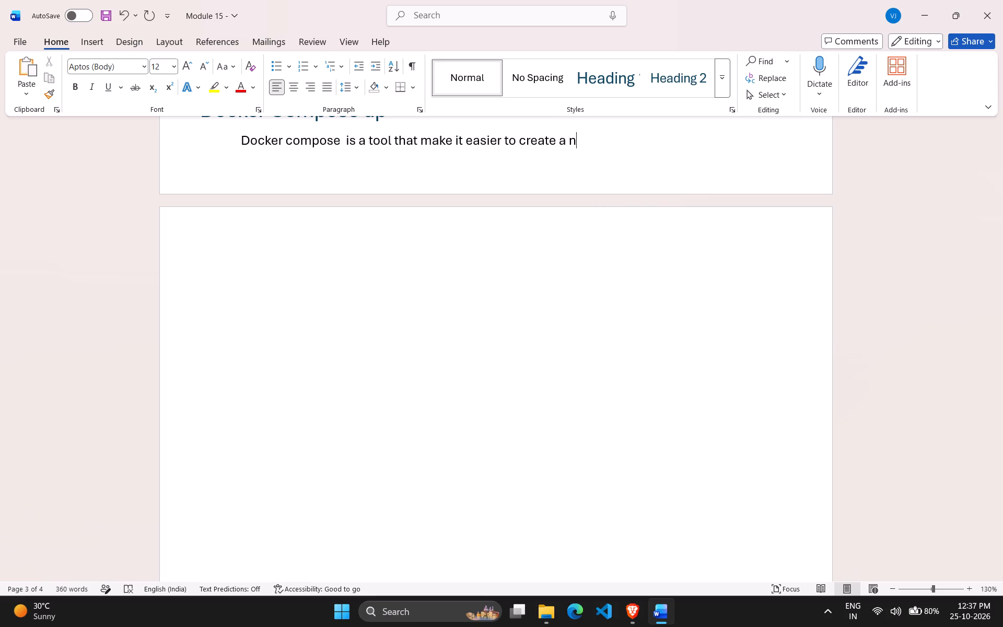
pyautogui.press('BackSpace')
pyautogui.press('BackSpace')
pyautogui.write('nd run mulit')
pyautogui.press('BackSpace')
pyautogui.press('BackSpace')
pyautogui.write('ti-pr')
pyautogui.press('BackSpace')
pyautogui.press('BackSpace')
pyautogui.write('cn')
pyautogui.press('BackSpace')
pyautogui.write('ona')
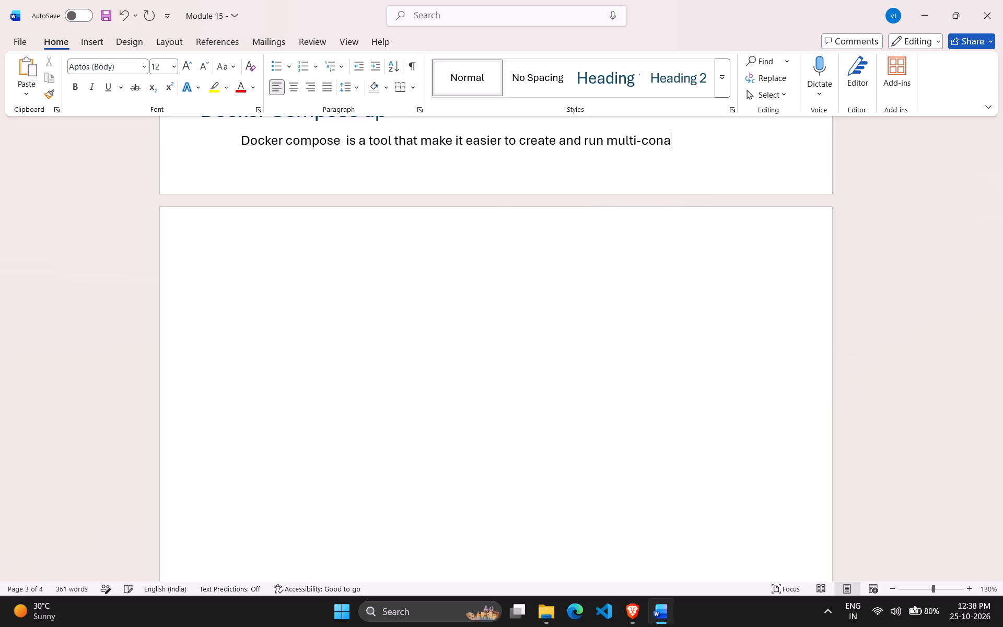
pyautogui.press('BackSpace')
pyautogui.write('tainer')
pyautogui.press('space')
pyautogui.write('app')
pyautogui.write('lications')
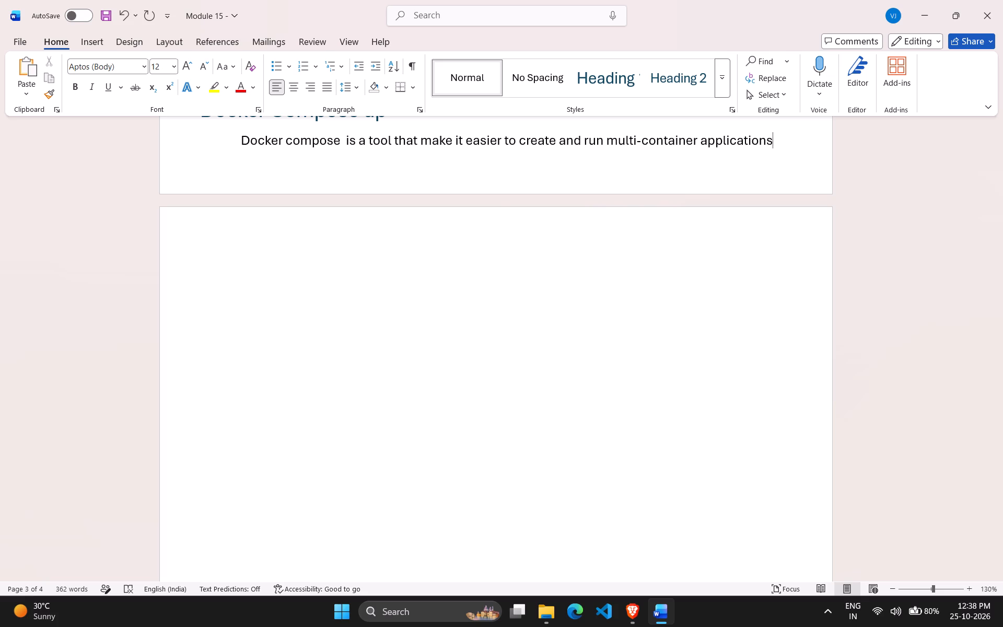
# Add the line "Create a yaml file for the docker compose" on the page after the Docker Compose description.
pyautogui.press('Down')
pyautogui.scroll(-3, 340, 138)
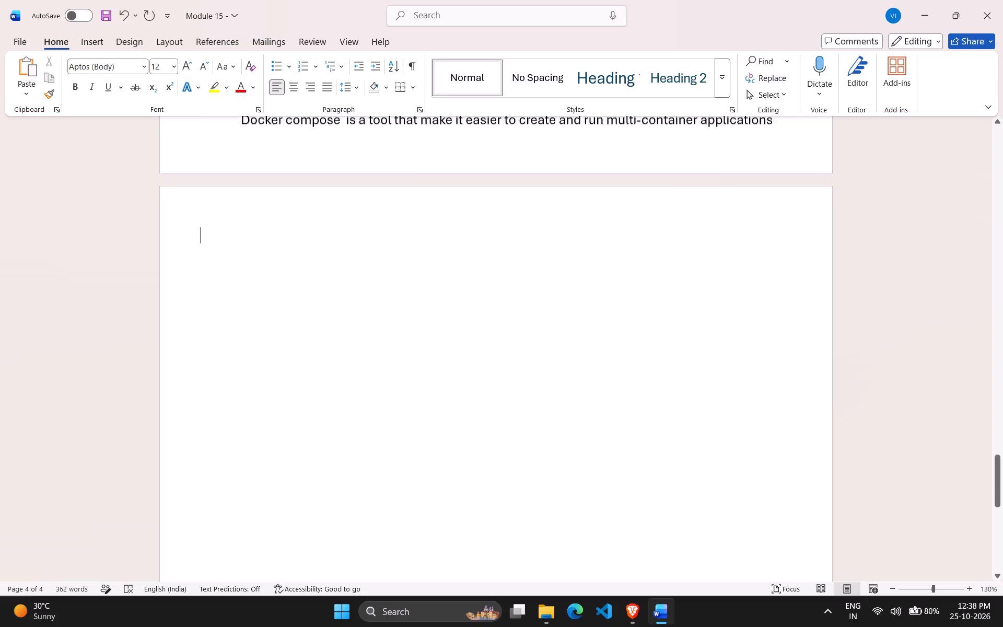
pyautogui.scroll(-3, 405, 204)
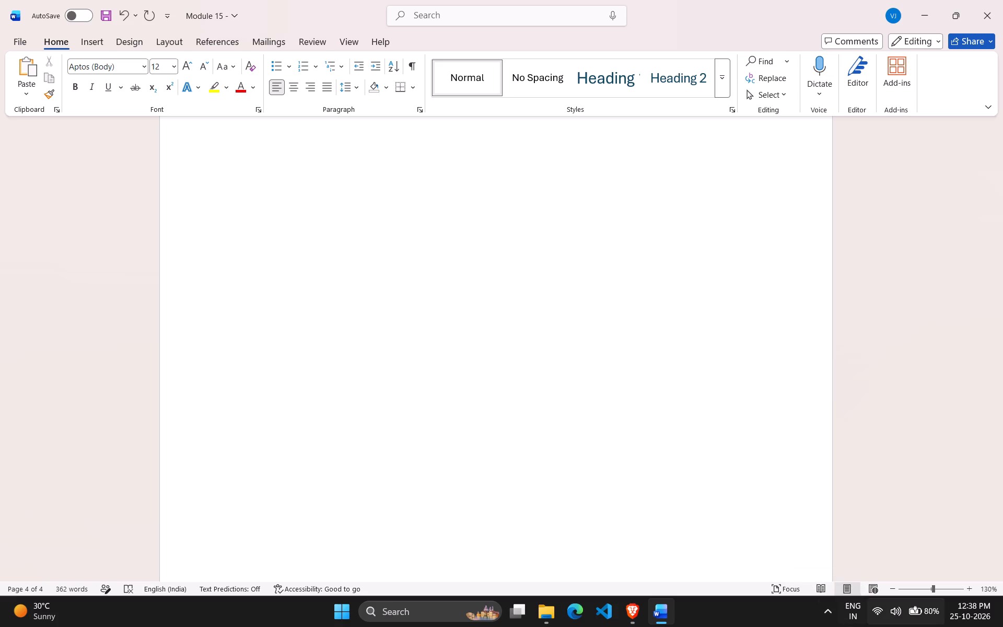
pyautogui.scroll(6, 920, 500)
pyautogui.scroll(3, 746, 380)
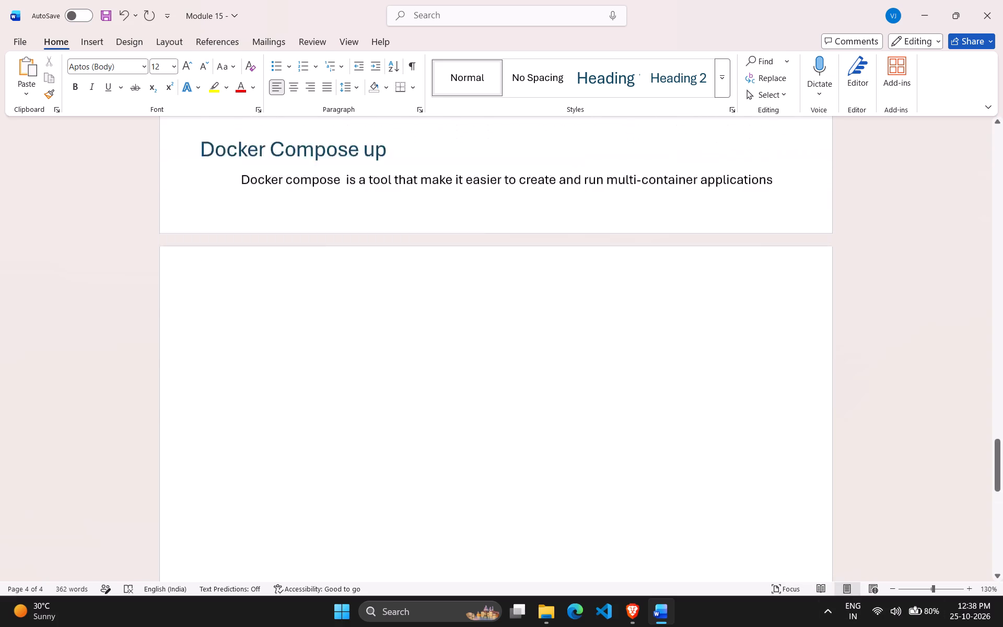
pyautogui.scroll(2, 744, 380)
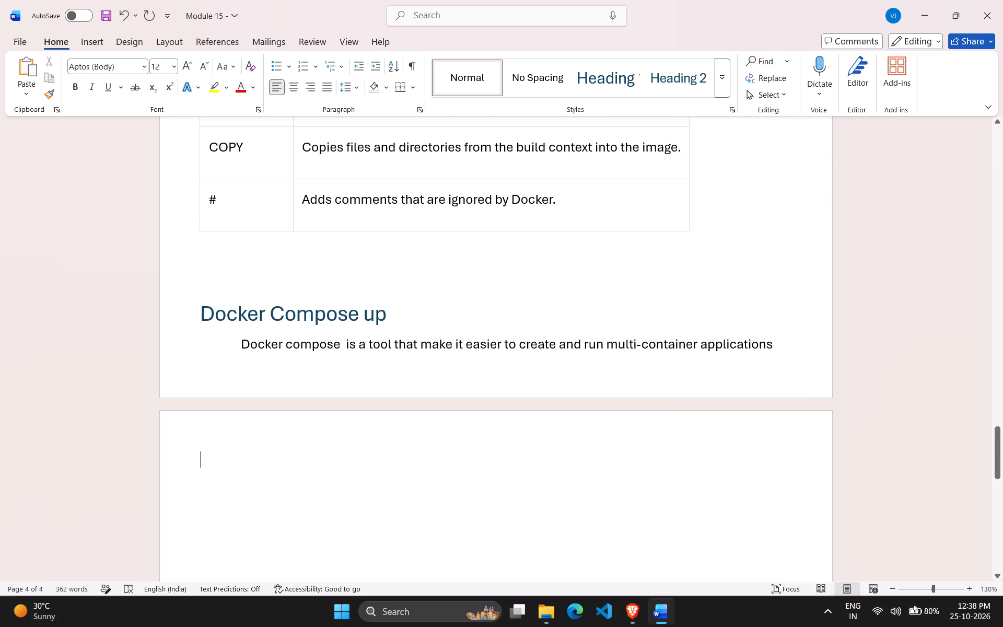
pyautogui.write('create a docker')
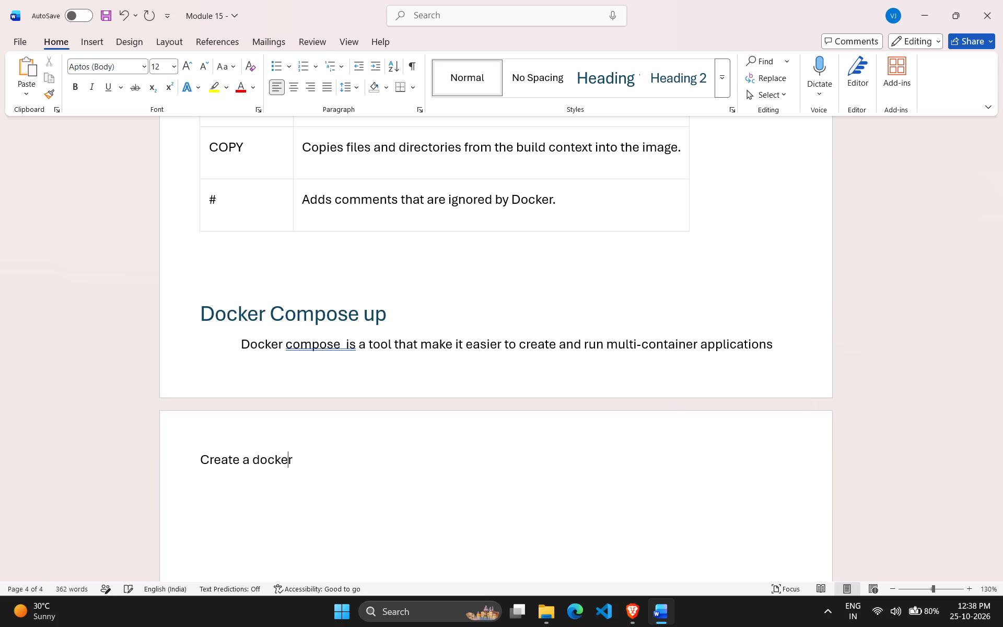
pyautogui.press('space')
pyautogui.hotkey('ctrl', 'BackSpace')
pyautogui.write('yaml')
pyautogui.press('space')
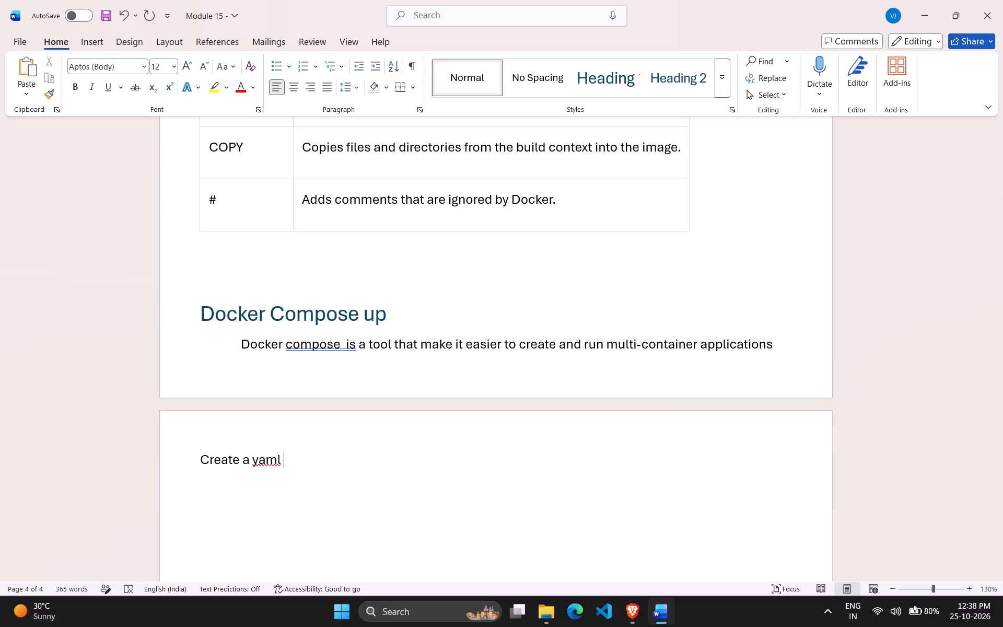
pyautogui.write('file for teh docker compose')
pyautogui.press('space')
pyautogui.press('Return')
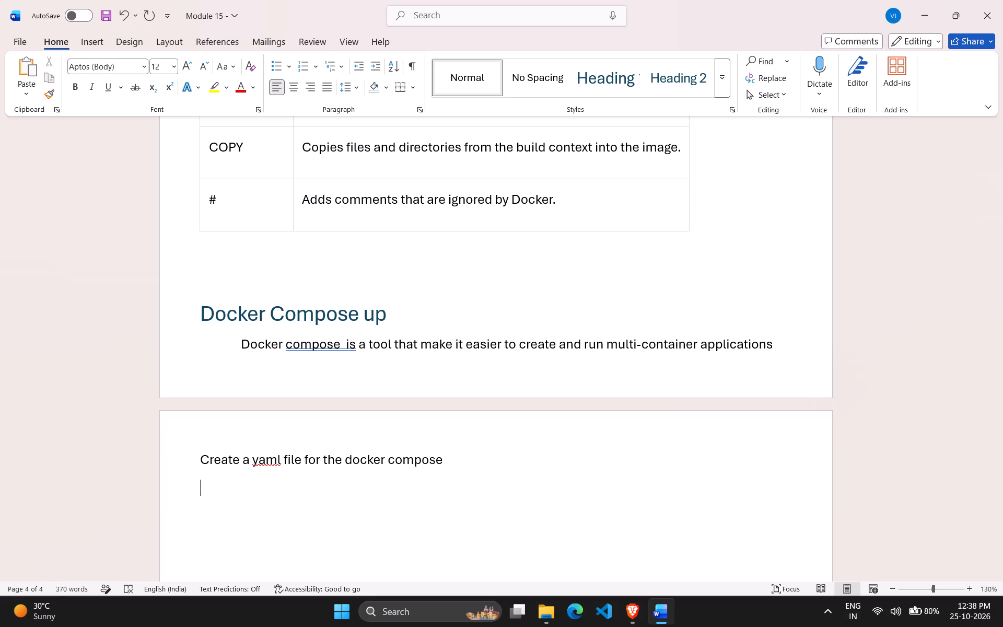
# Add the line "Structure of DockerComposefile.yml" below the yaml file line.
pyautogui.write('Structure of')
pyautogui.press('space')
pyautogui.write('Docer')
pyautogui.press('BackSpace')
pyautogui.press('BackSpace')
pyautogui.press('e')
pyautogui.press('BackSpace')
pyautogui.write('kerComposefile.yml')
pyautogui.press('Return')
# Add an indented "Service:" line below "Structure of DockerComposefile.yml".
pyautogui.press('Tab')
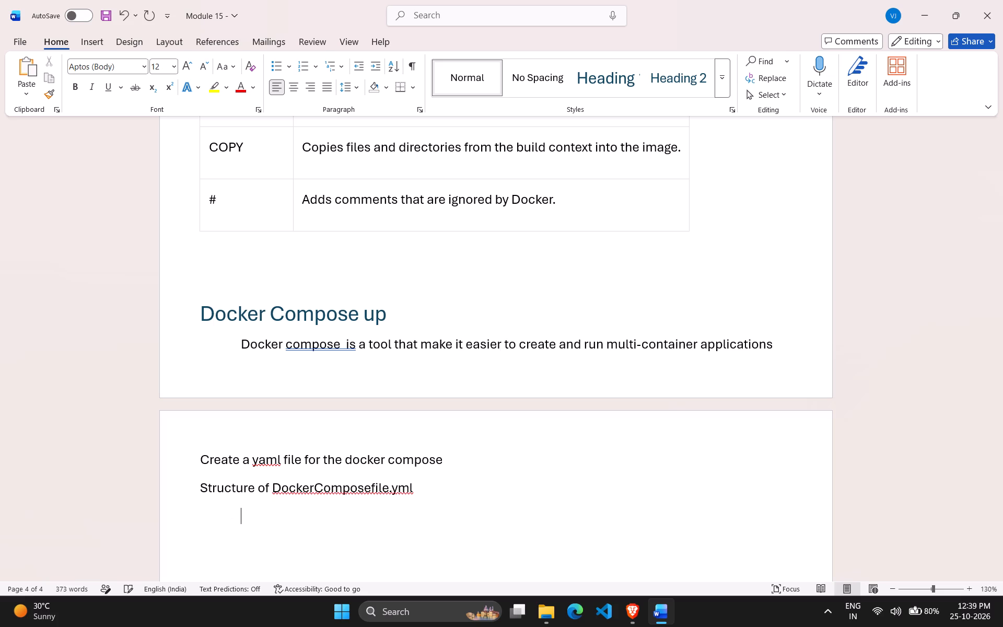
pyautogui.write('service')
pyautogui.press('BackSpace')
pyautogui.write('e:')
pyautogui.press('Tab')
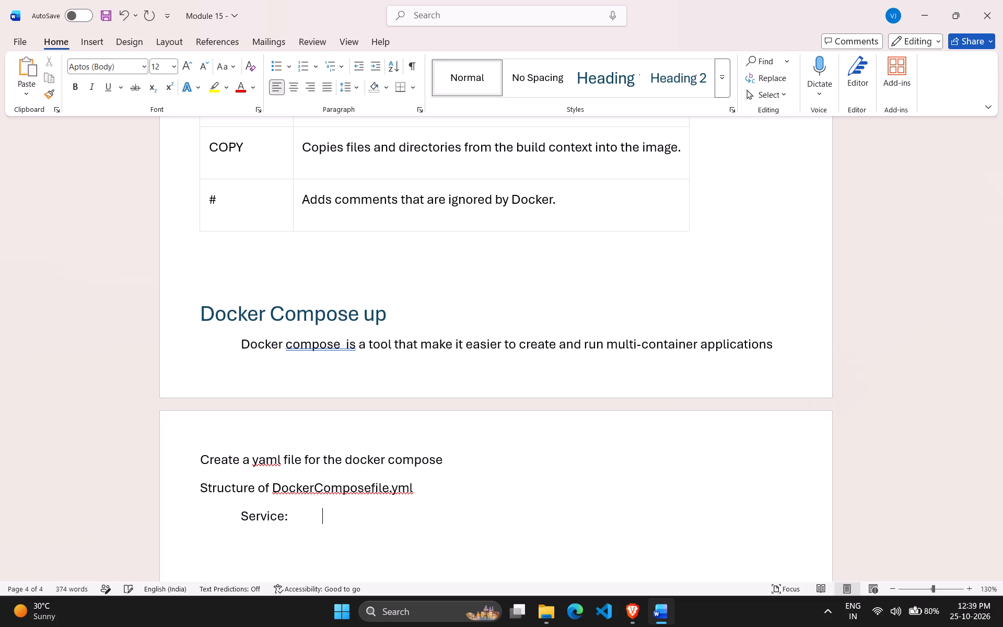
pyautogui.press('Return')
pyautogui.press('Tab')
# Insert an indented "Version:" line between the structure line and "Service:".
pyautogui.press('Up')
pyautogui.press('Up')
pyautogui.press('End')
pyautogui.press('Return')
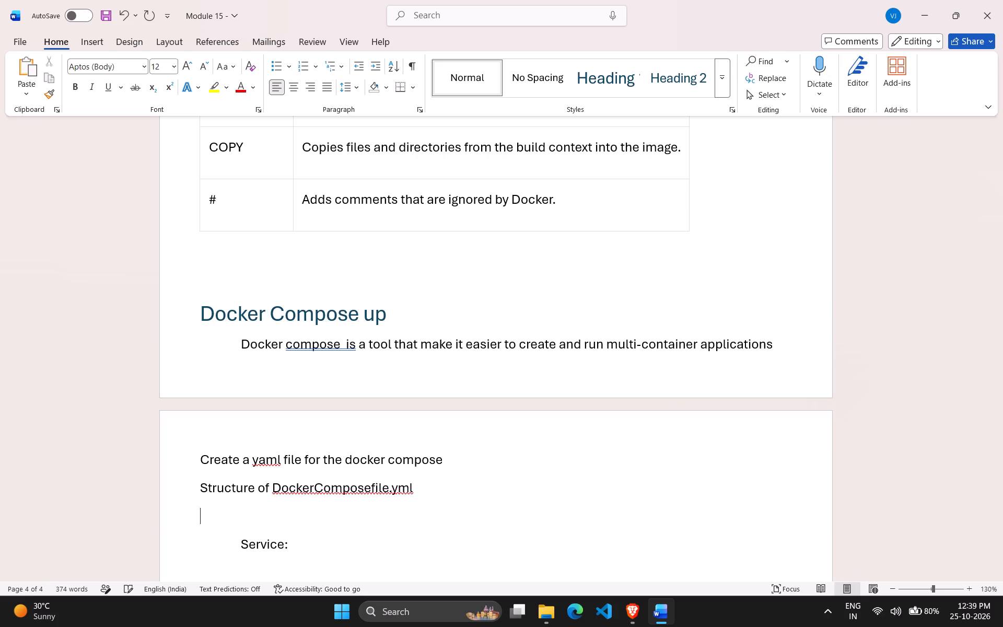
pyautogui.press('Tab')
pyautogui.write('Version:')
# Add an indented "Networks:" line directly below "Service:".
pyautogui.press('Down')
pyautogui.press('Return')
pyautogui.press('Tab')
pyautogui.press('Tab')
pyautogui.press('BackSpace')
pyautogui.press('n')
pyautogui.press('BackSpace')
pyautogui.write('ne')
pyautogui.press('BackSpace')
pyautogui.press('BackSpace')
pyautogui.write('Nwe')
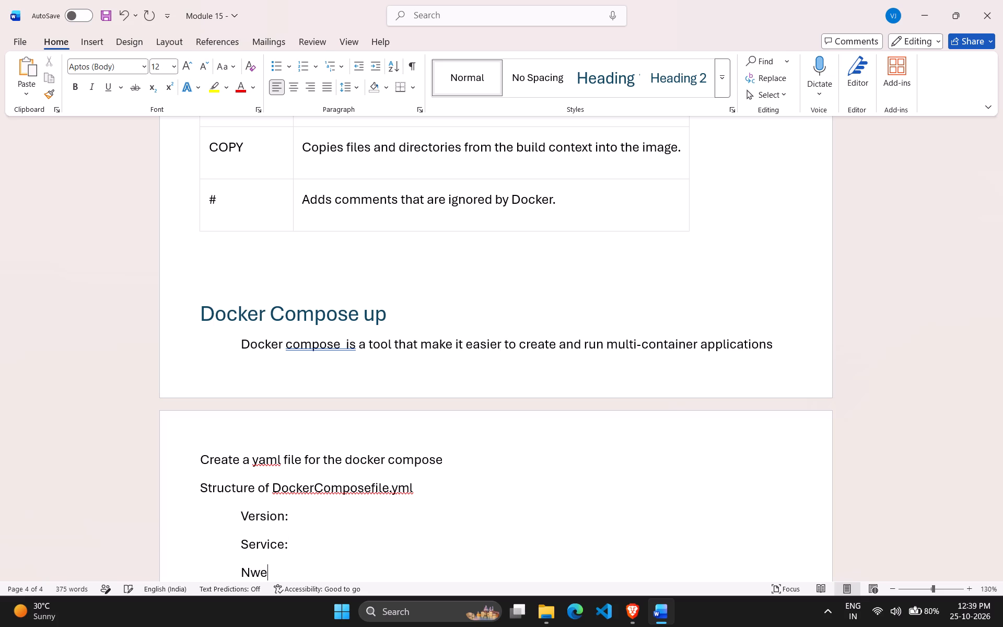
pyautogui.press('BackSpace')
pyautogui.press('BackSpace')
pyautogui.write('etworkd')
pyautogui.press('BackSpace')
pyautogui.write('s:')
# Add an indented "Volumes:" line below "Networks:".
pyautogui.press('Return')
pyautogui.press('Tab')
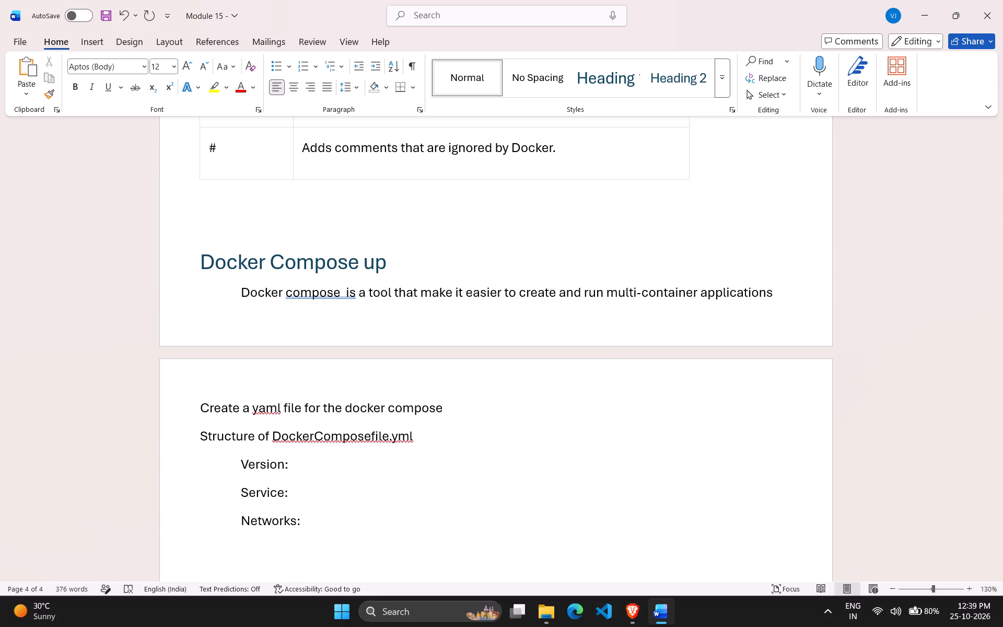
pyautogui.write('Volums')
pyautogui.press('BackSpace')
pyautogui.write('es;')
pyautogui.press('BackSpace')
pyautogui.hotkey('shift', ':')
# Switch to the Brave browser and search for "docker compose up cheat sheet" in the tab showing the Docker cheat sheet PDF.
pyautogui.hotkey('alt', 'Tab')
pyautogui.hotkey('alt', 'Tab')
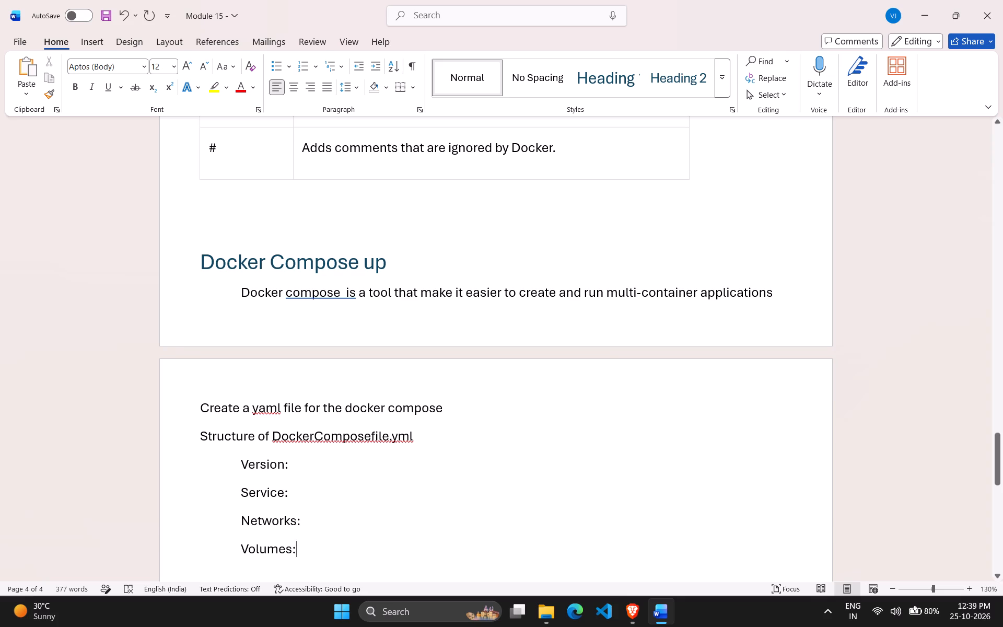
pyautogui.hotkey('alt', 'Tab')
pyautogui.click(362, 0)
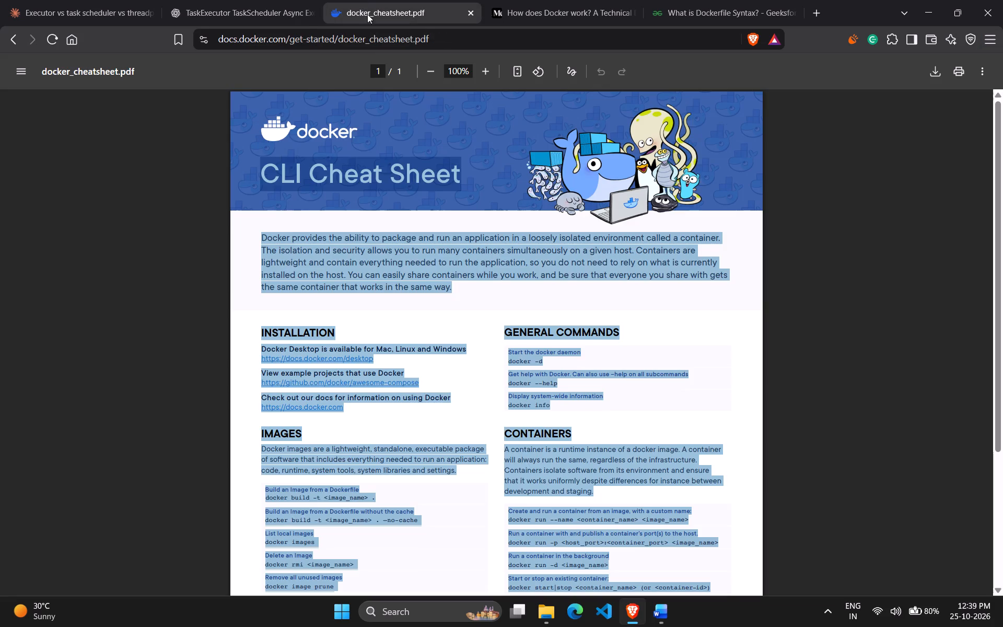
pyautogui.click(367, 46)
pyautogui.write('dcoerk')
pyautogui.hotkey('ctrl', 'BackSpace')
pyautogui.write('docker compose up f')
pyautogui.press('BackSpace')
pyautogui.write('cheat sheet')
pyautogui.press('Return')
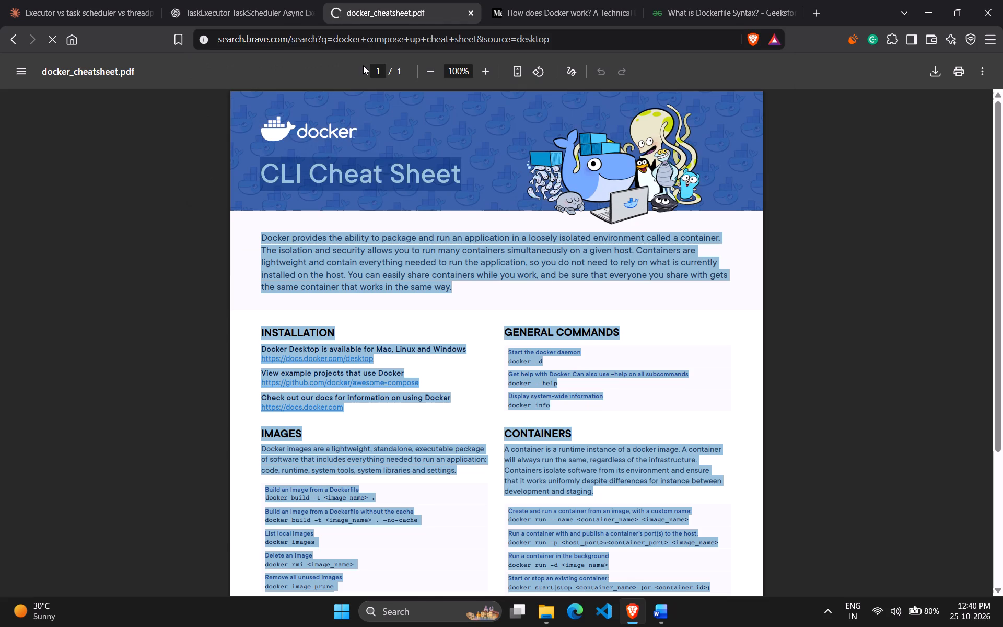
# Open the Devhints docker-compose cheatsheet result in a new tab and examine its basic example, commands and reference sections.
pyautogui.scroll(-2, 68, 436)
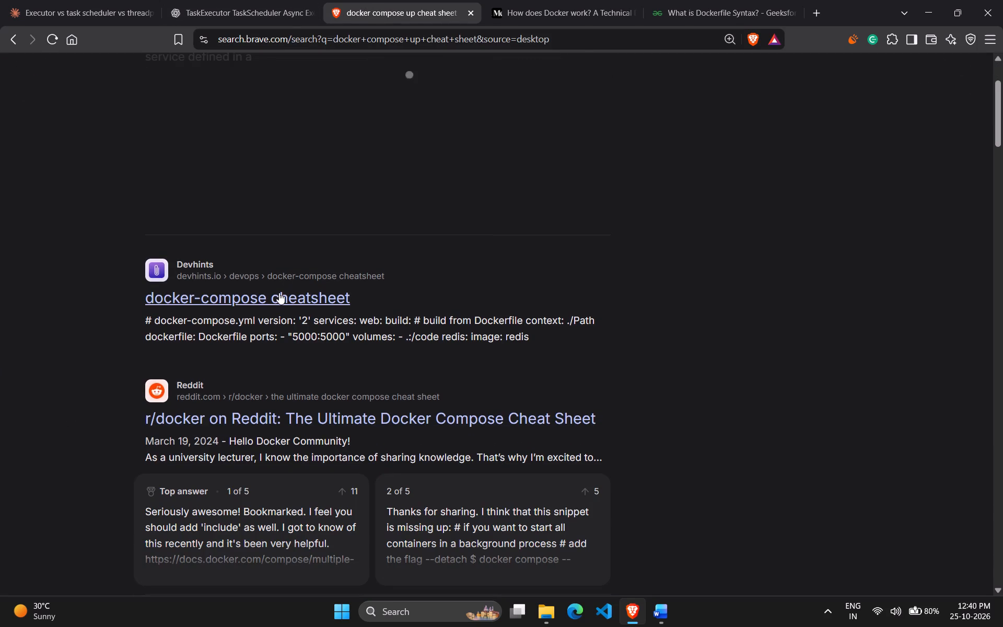
pyautogui.rightClick(277, 295)
pyautogui.click(299, 308)
pyautogui.click(490, 0)
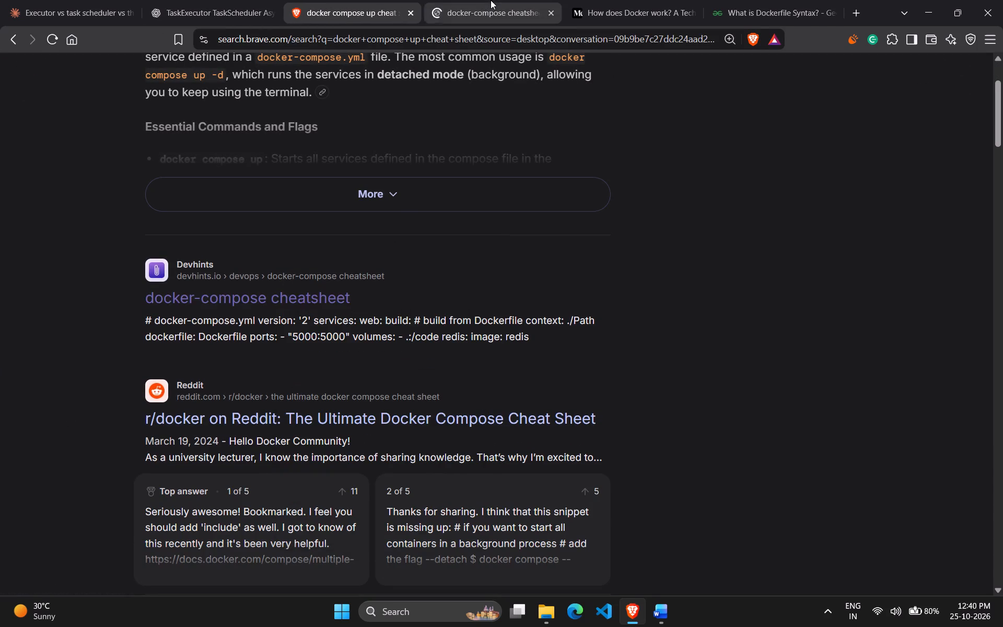
pyautogui.scroll(-5, 286, 339)
pyautogui.scroll(3, 286, 339)
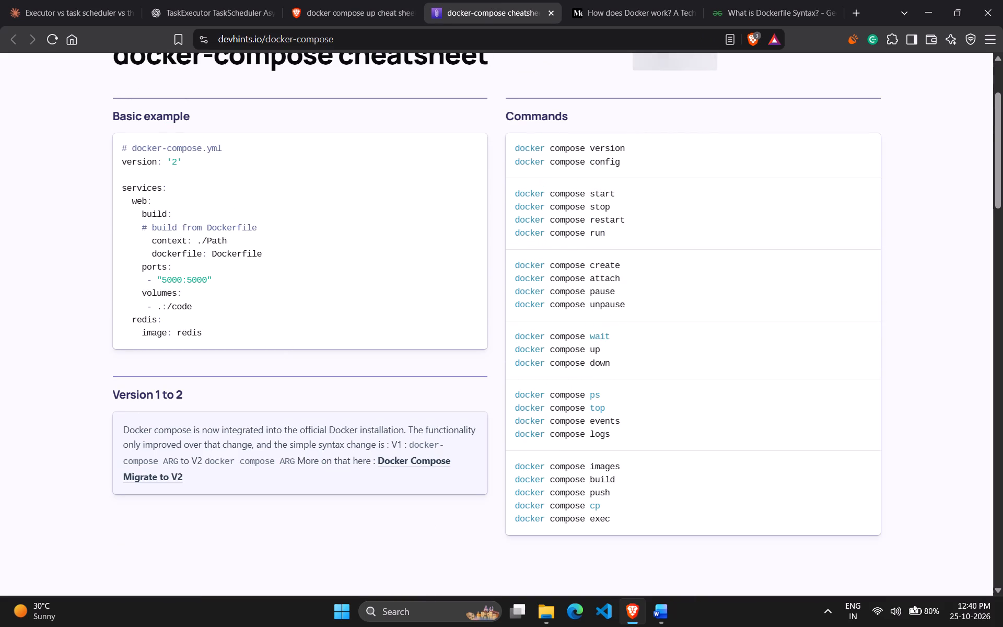
pyautogui.scroll(-1, 600, 385)
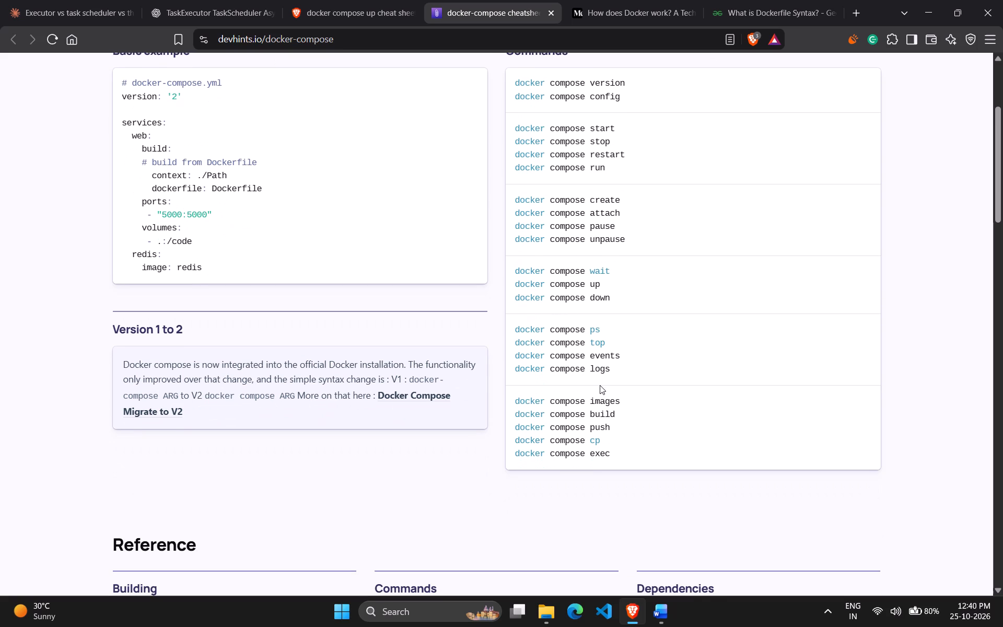
pyautogui.scroll(-1, 600, 385)
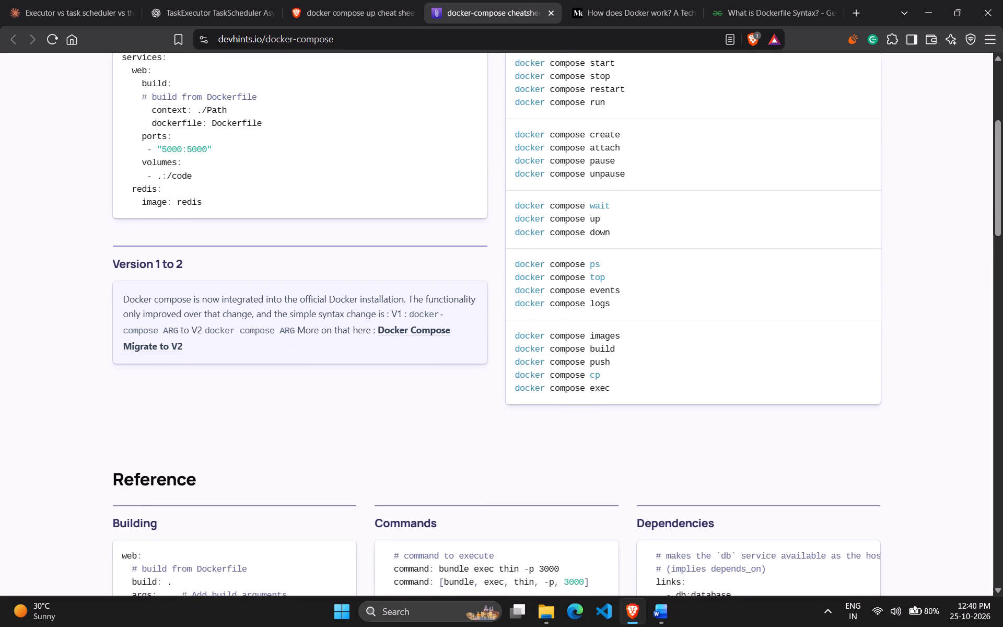
pyautogui.scroll(-6, 612, 391)
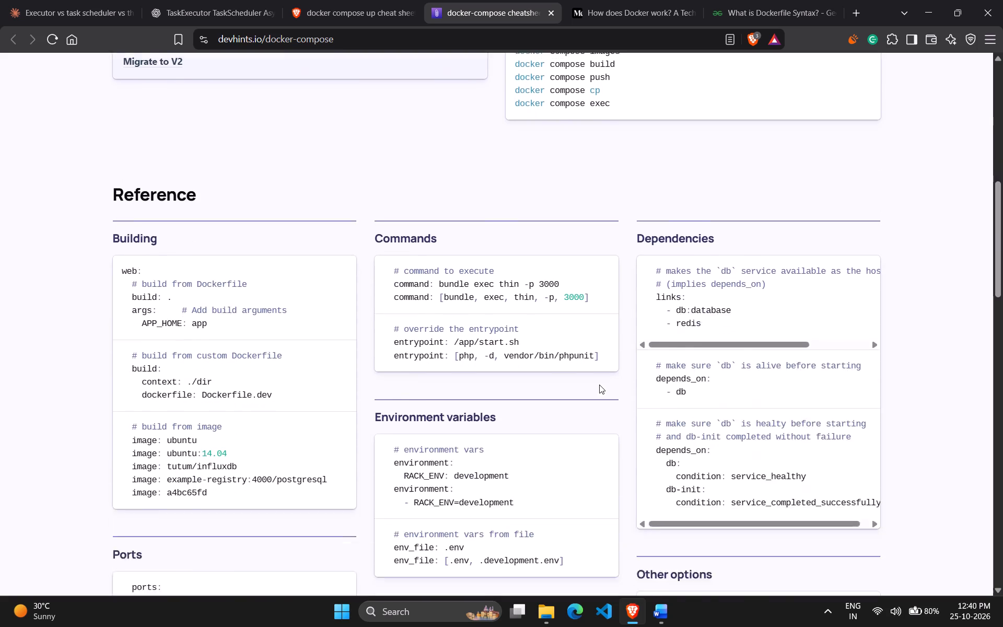
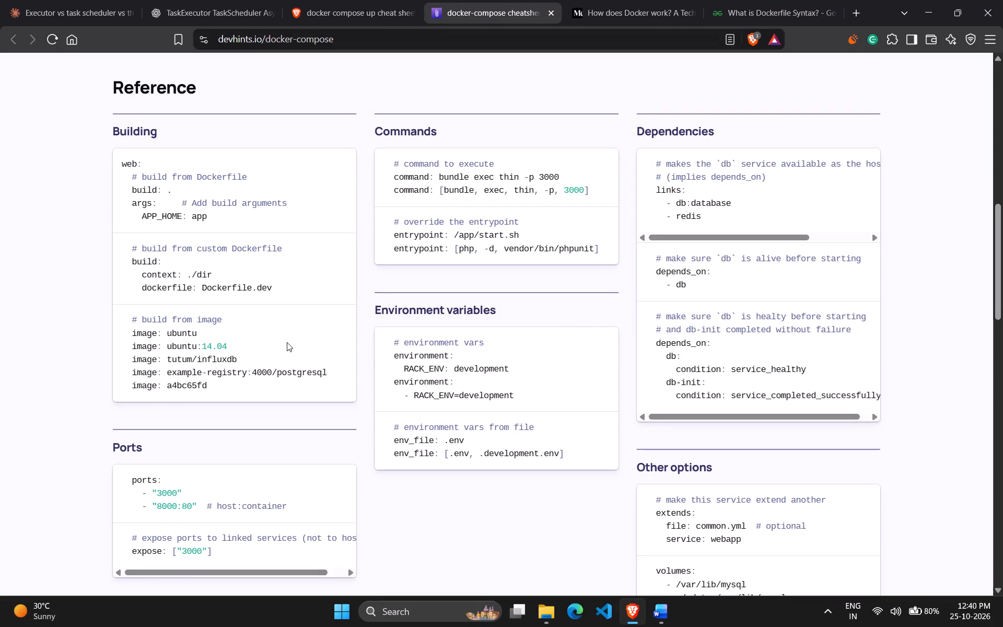
# Examine the rest of the Devhints docker-compose cheatsheet, from the Reference section through the Advanced features and related cheatsheets.
pyautogui.scroll(-1, 297, 363)
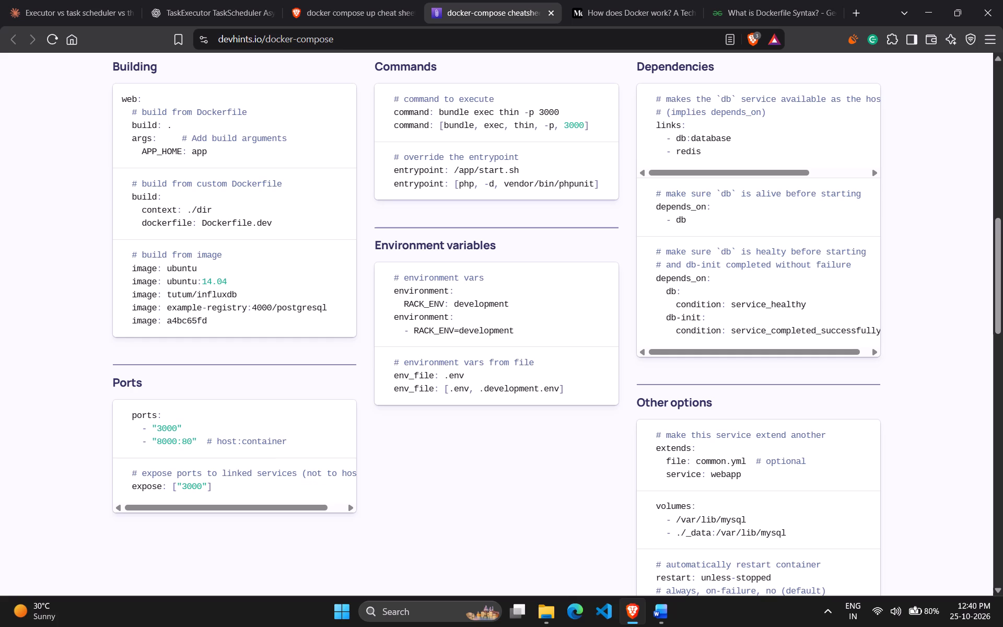
pyautogui.scroll(-7, 427, 336)
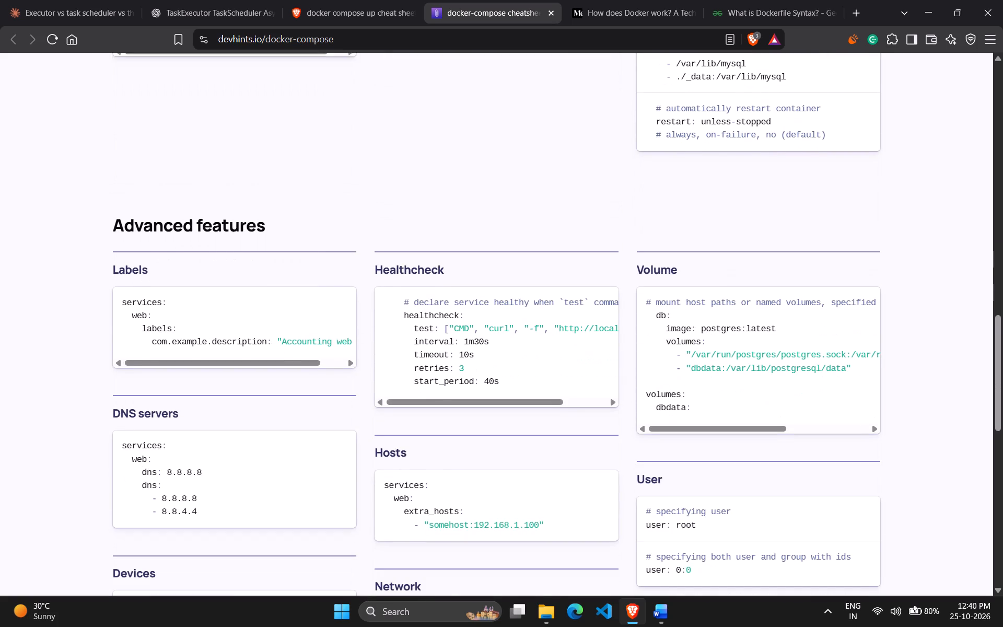
pyautogui.scroll(-2, 418, 334)
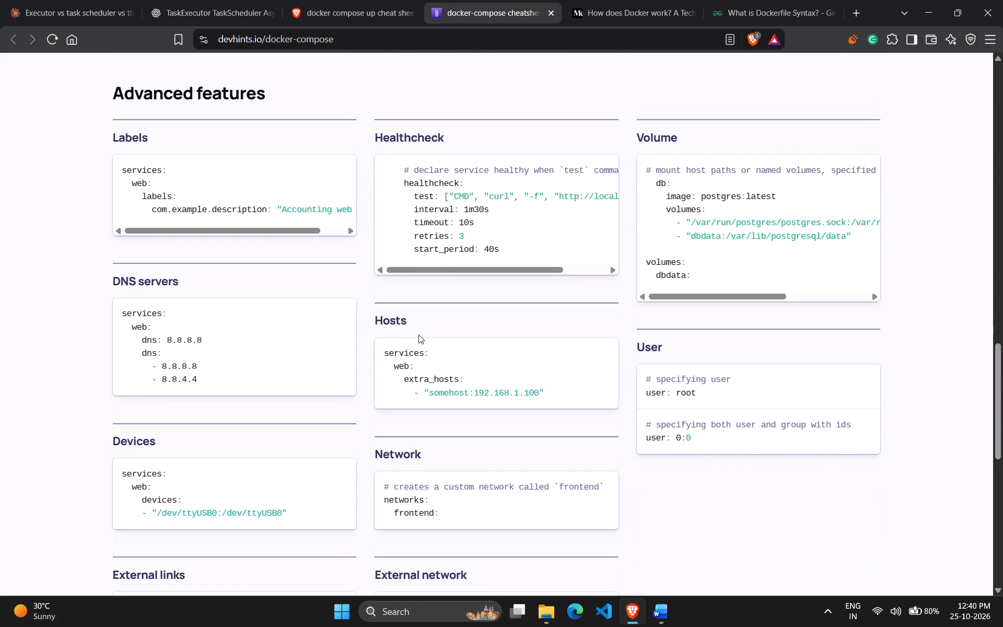
pyautogui.scroll(-7, 418, 334)
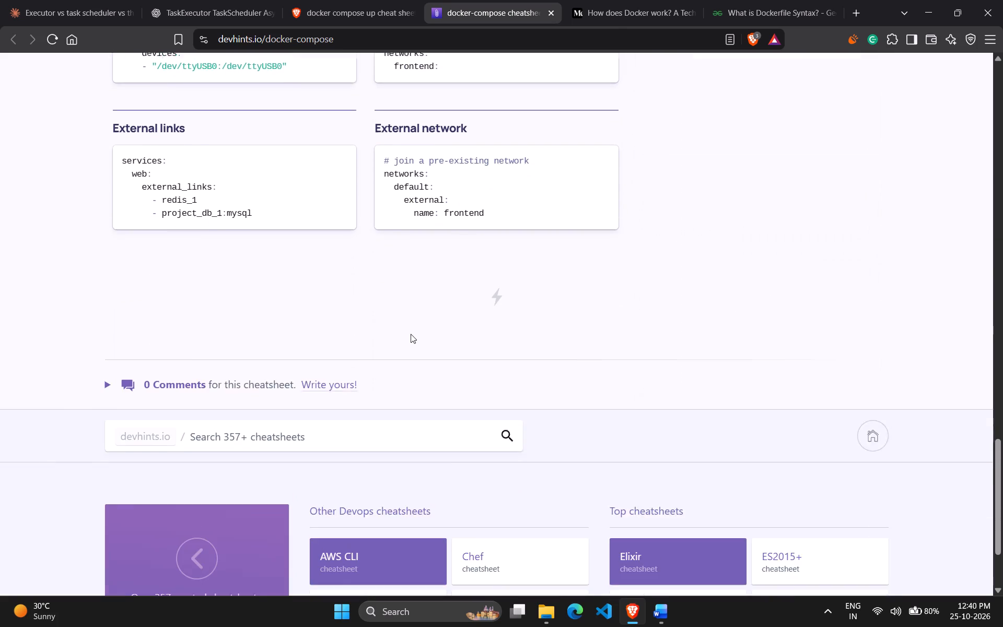
pyautogui.scroll(-6, 411, 334)
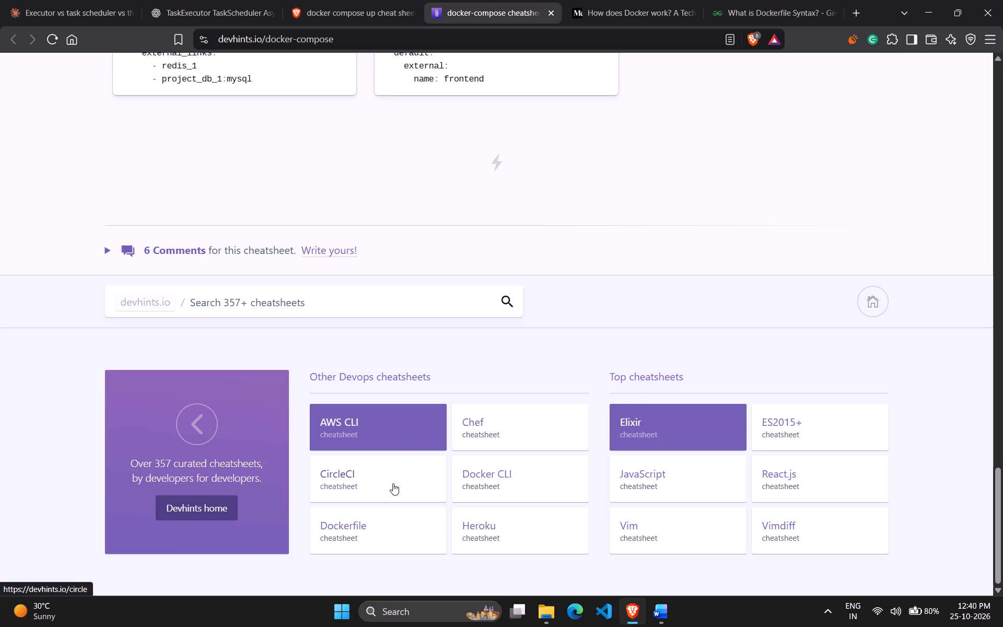
# Open the related Dockerfile cheatsheet, skim its sections, and return to the docker-compose cheatsheet.
pyautogui.click(392, 539)
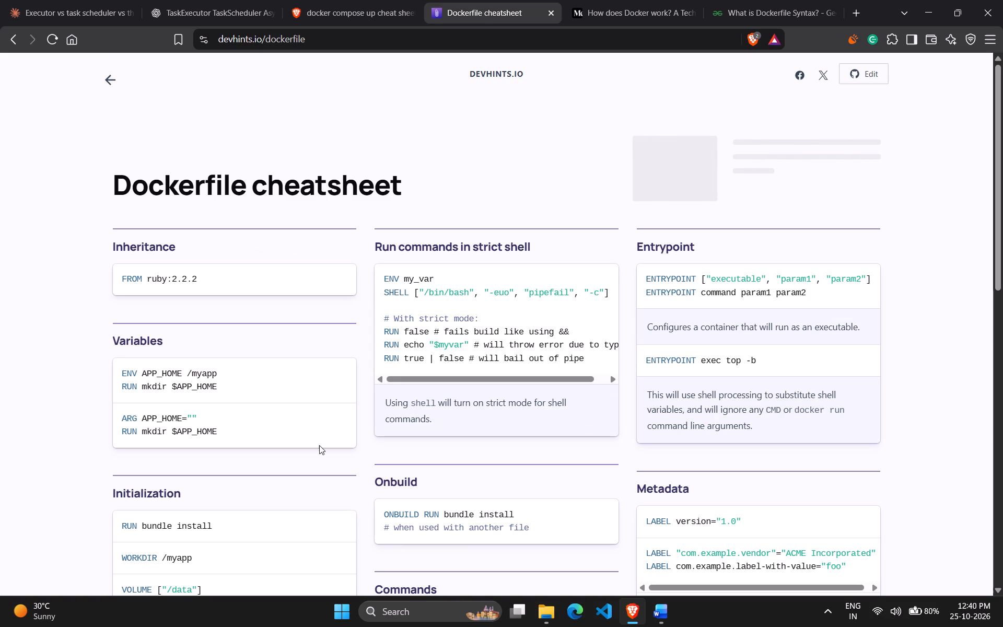
pyautogui.scroll(-7, 320, 445)
pyautogui.scroll(2, 320, 445)
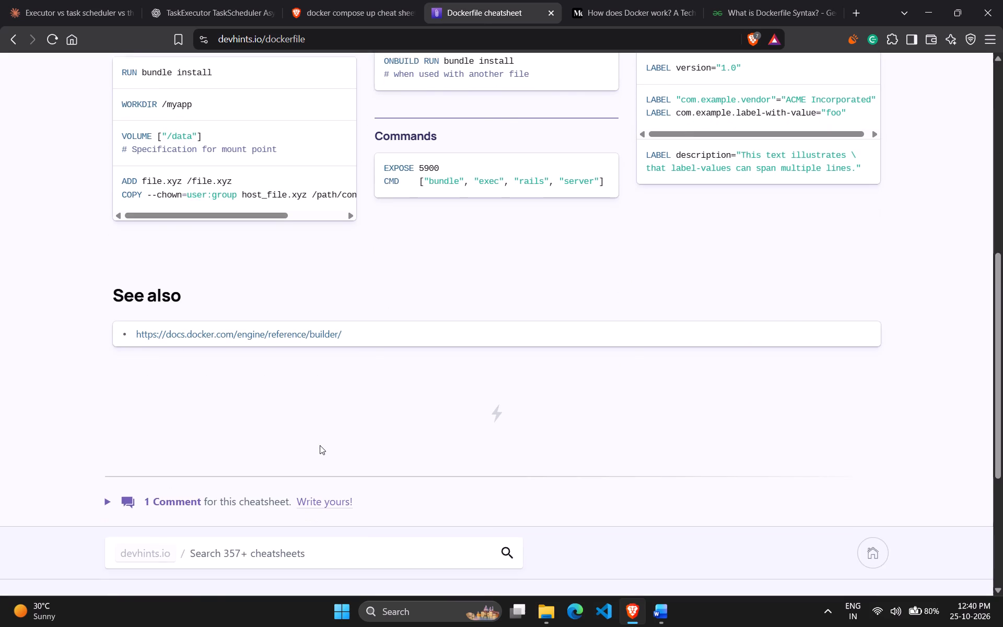
pyautogui.scroll(1, 320, 445)
pyautogui.click(16, 37)
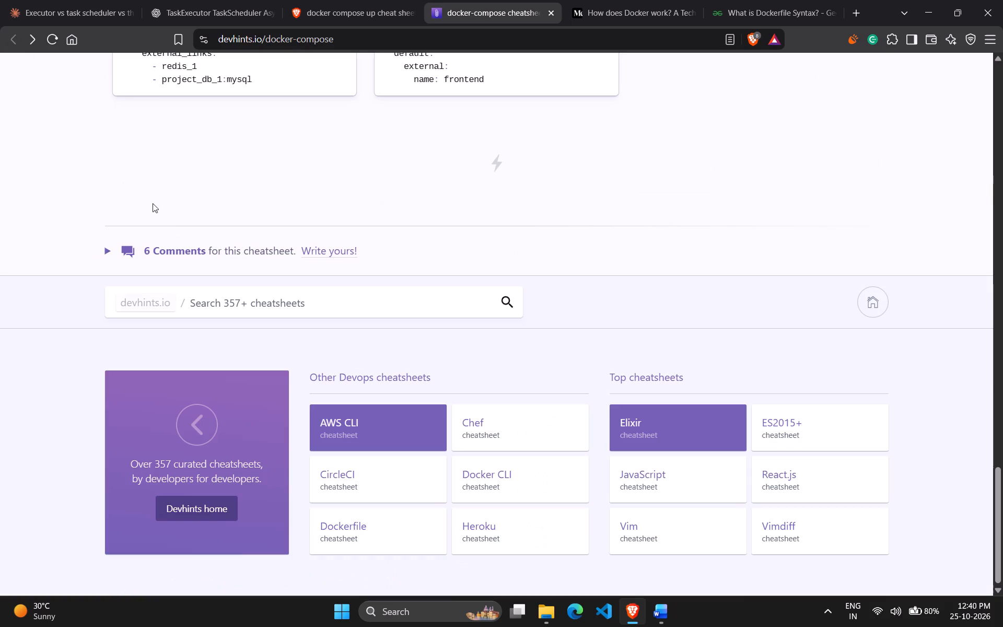
pyautogui.scroll(-3, 359, 359)
pyautogui.scroll(4, 359, 359)
pyautogui.click(18, 38)
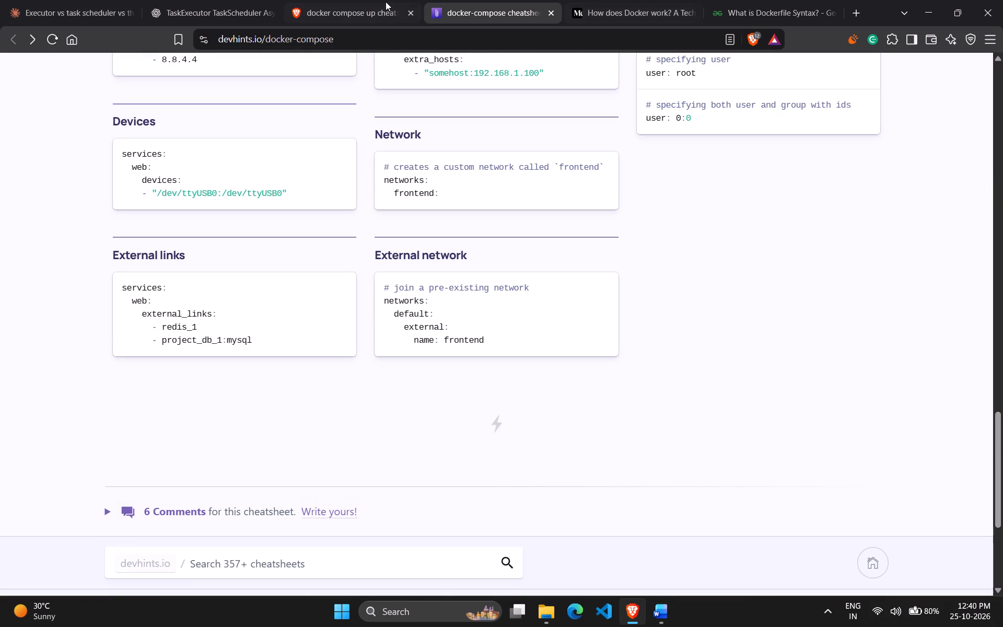
# Open the Medium "Docker Compose Cheatsheet — Most useful commands" result from the cheat sheet search, and return to the results.
pyautogui.click(381, 2)
pyautogui.scroll(-12, 317, 378)
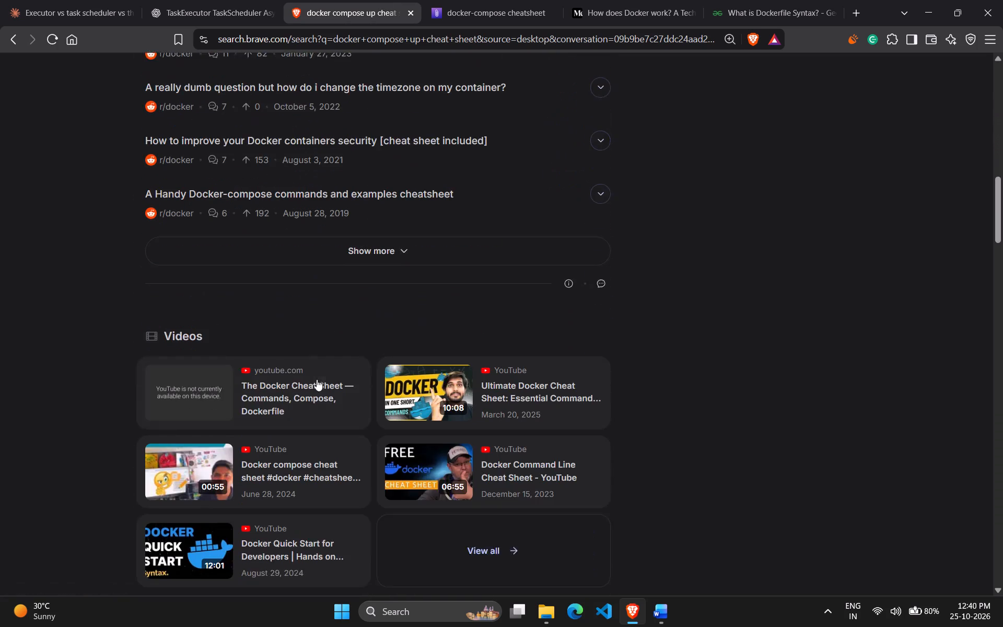
pyautogui.scroll(-5, 317, 379)
pyautogui.click(333, 333)
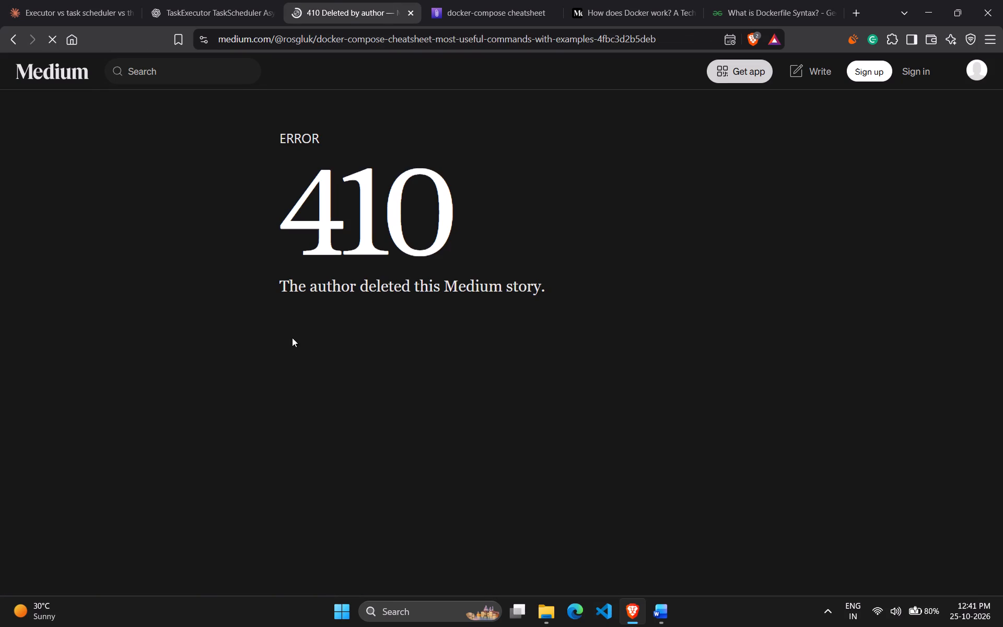
pyautogui.click(9, 51)
pyautogui.click(13, 36)
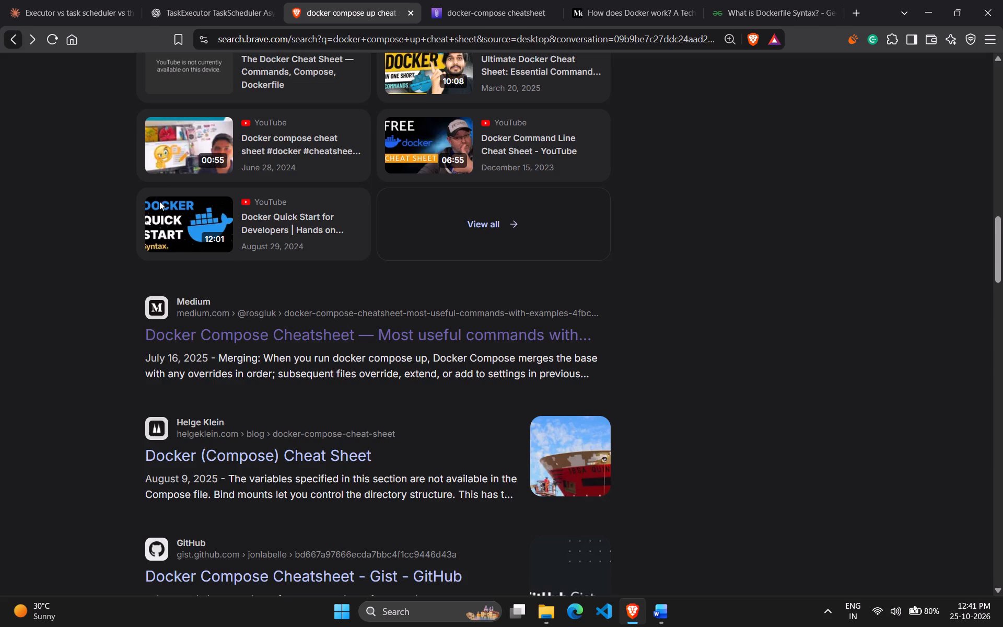
# Open the "Docker (Compose) Cheat Sheet" blog result in a new tab and examine its container configuration and operations sections.
pyautogui.scroll(-4, 281, 319)
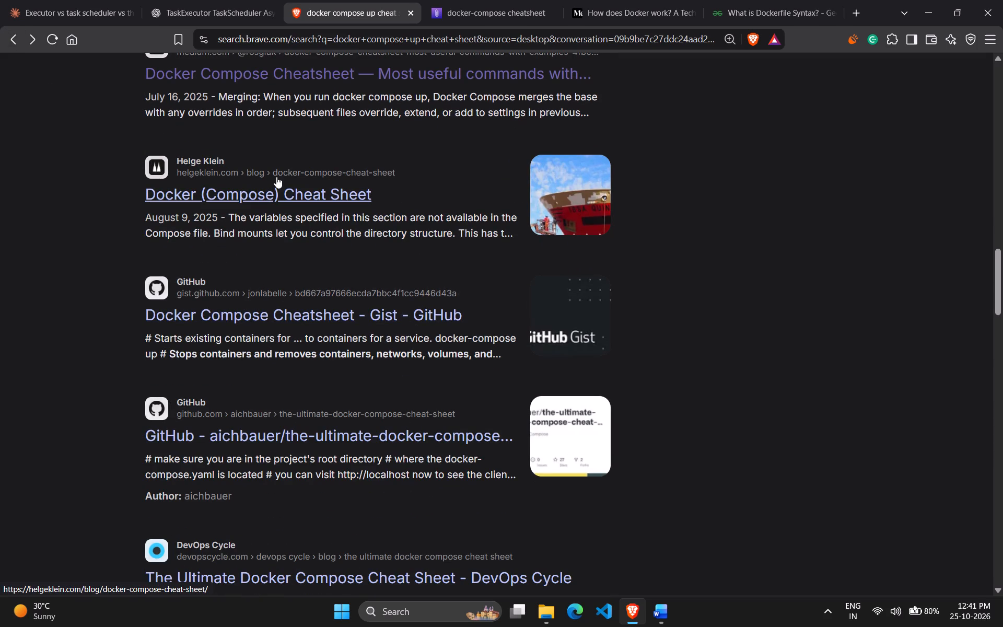
pyautogui.rightClick(289, 192)
pyautogui.click(299, 204)
pyautogui.scroll(-4, 221, 334)
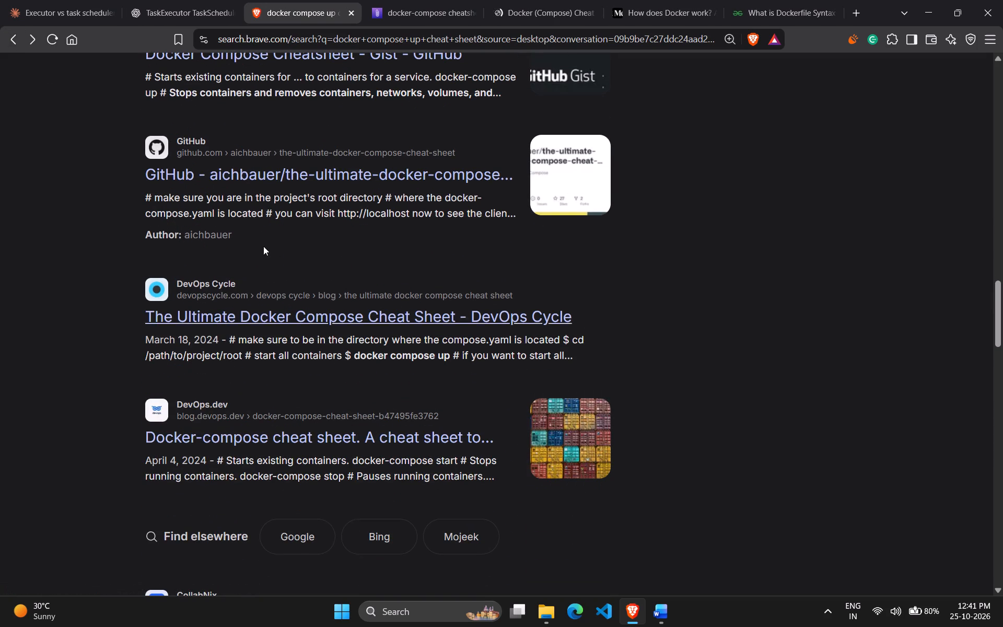
pyautogui.click(564, 0)
pyautogui.scroll(-11, 429, 305)
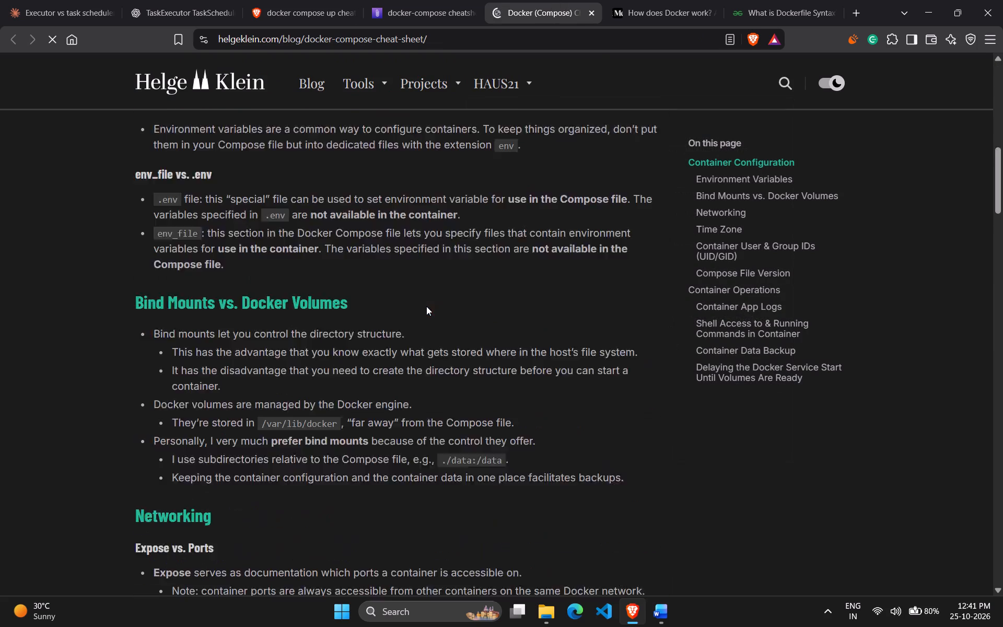
pyautogui.scroll(-11, 426, 306)
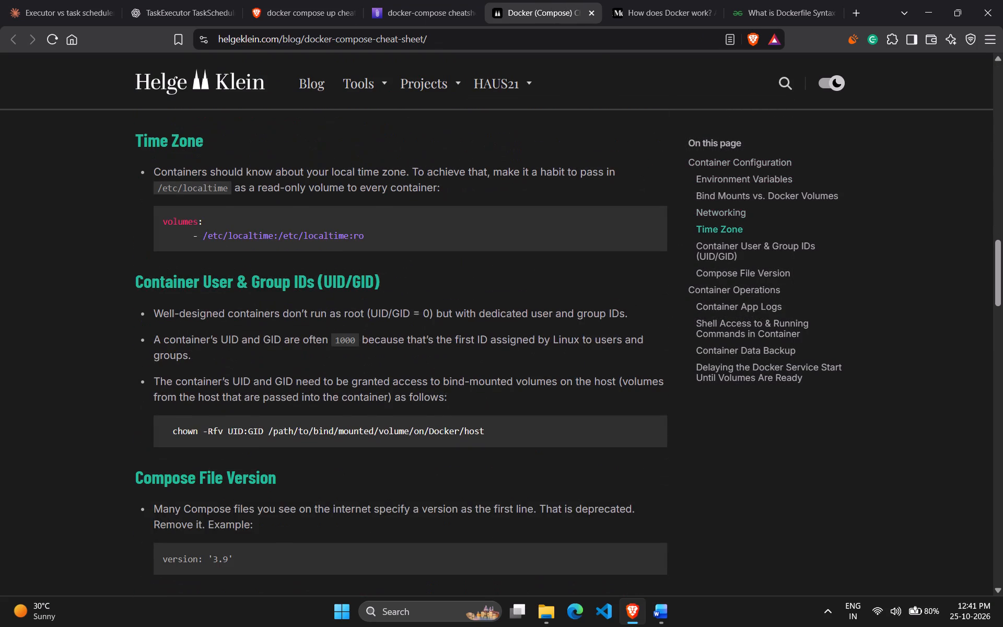
pyautogui.scroll(-16, 425, 308)
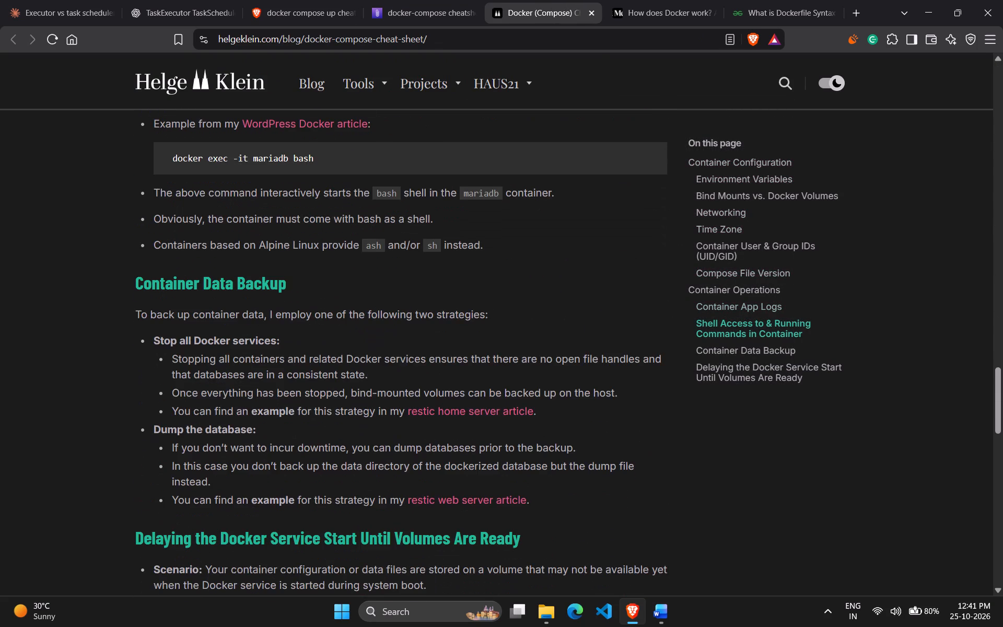
pyautogui.scroll(-7, 418, 308)
pyautogui.scroll(11, 413, 310)
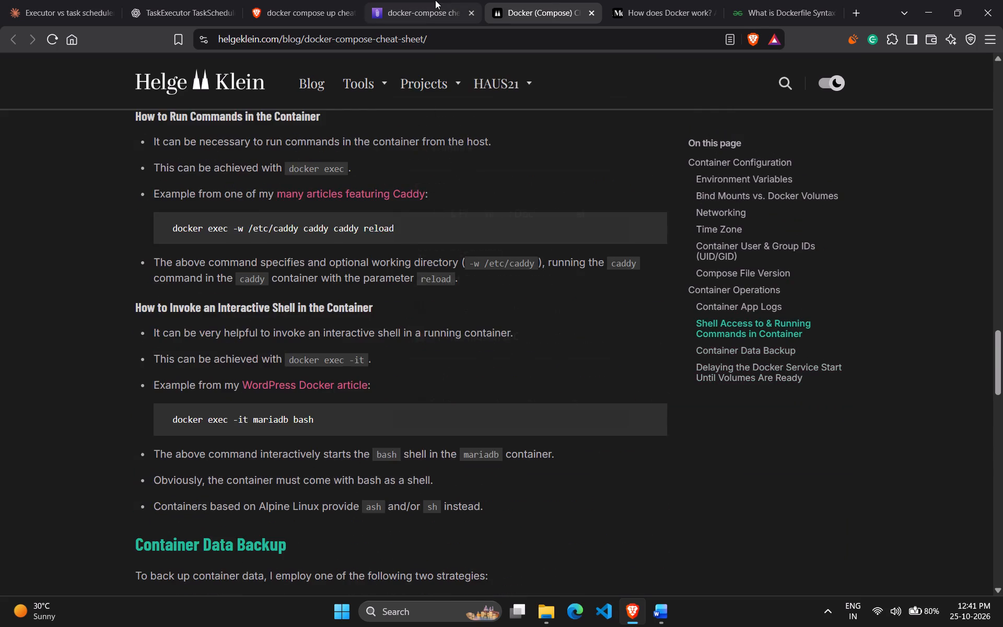
# Return to the Devhints docker-compose cheatsheet and review its basic example and the list of docker compose commands.
pyautogui.click(435, 0)
pyautogui.scroll(20, 377, 305)
pyautogui.scroll(9, 377, 305)
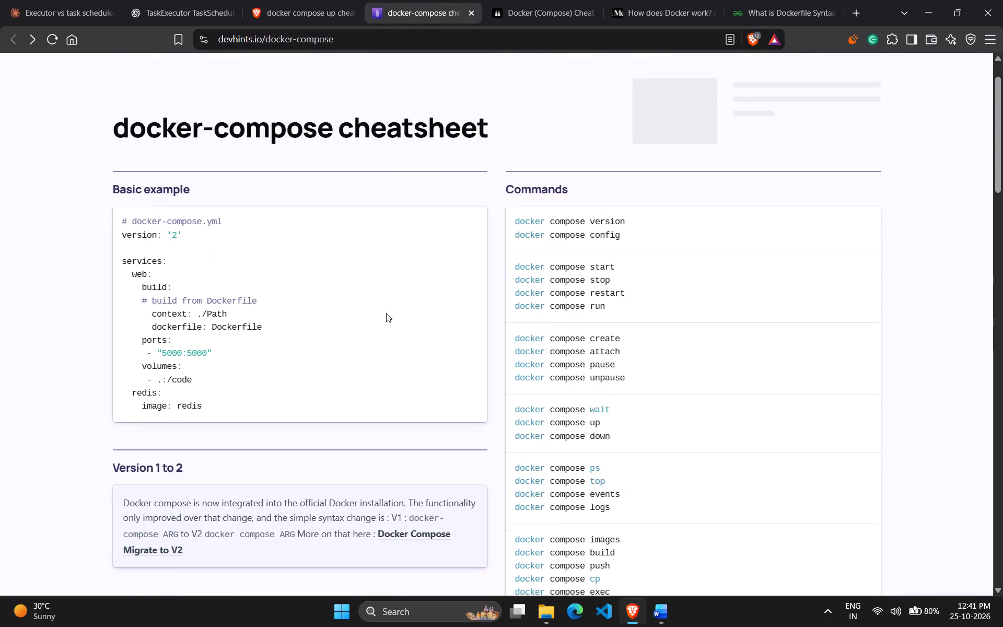
pyautogui.scroll(7, 386, 313)
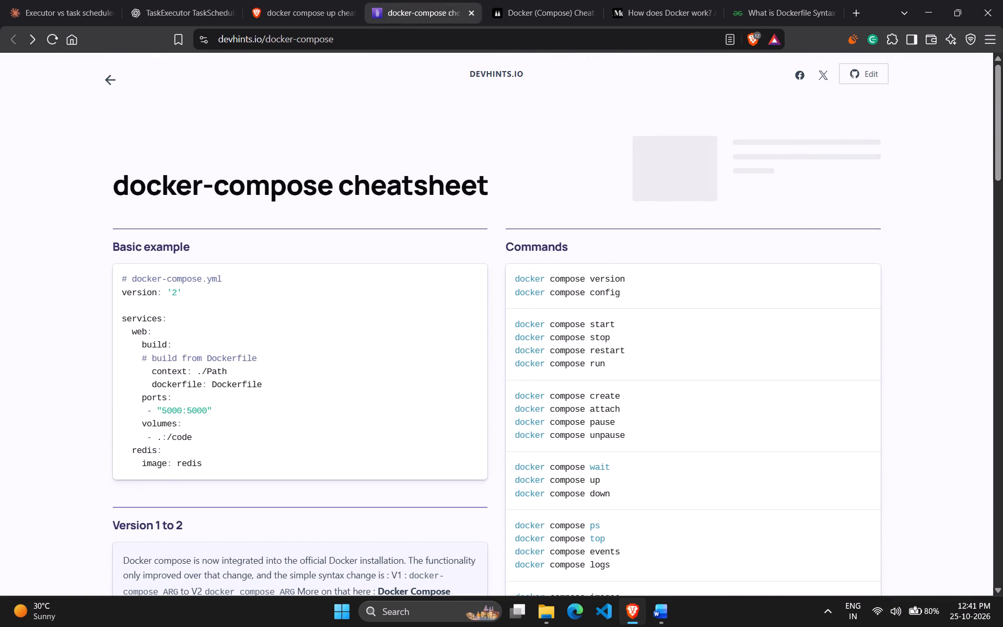
pyautogui.scroll(-3, 566, 399)
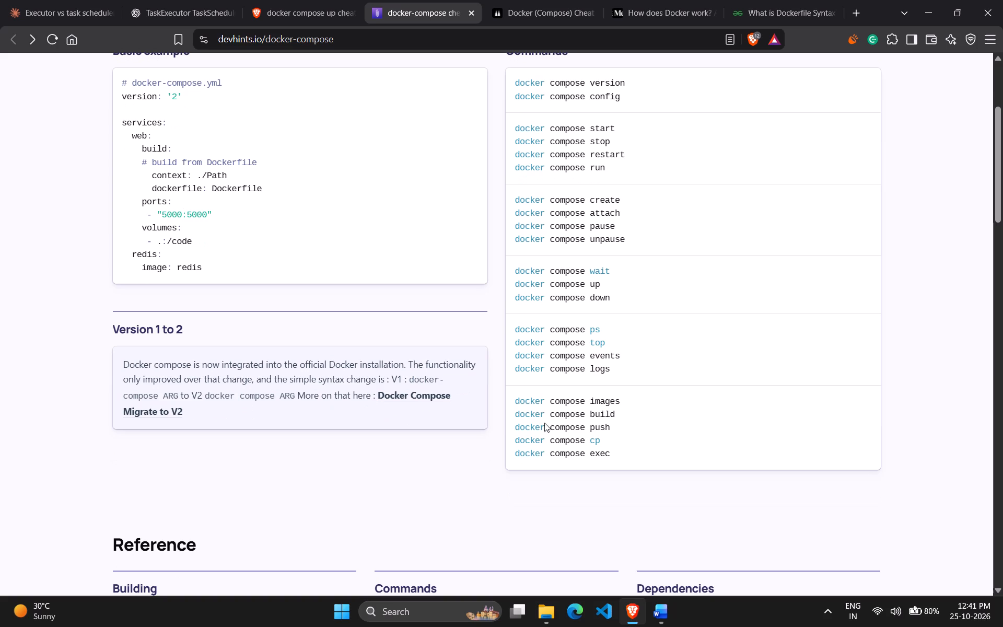
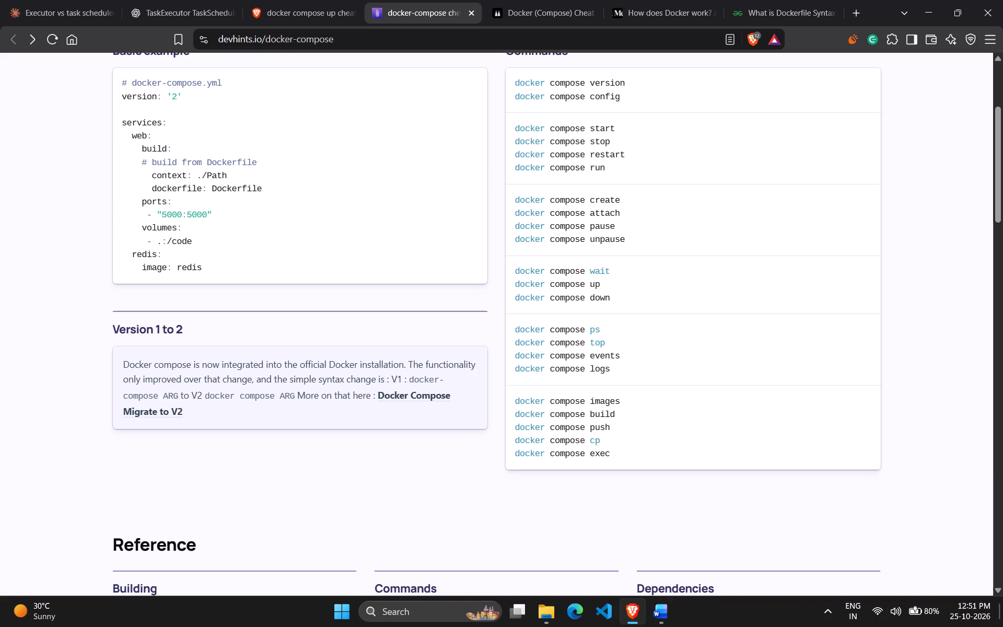
# Switch to the Word notes and add a "Docker compose up" line a few blank lines below the Volumes entry.
pyautogui.hotkey('alt', 'Tab')
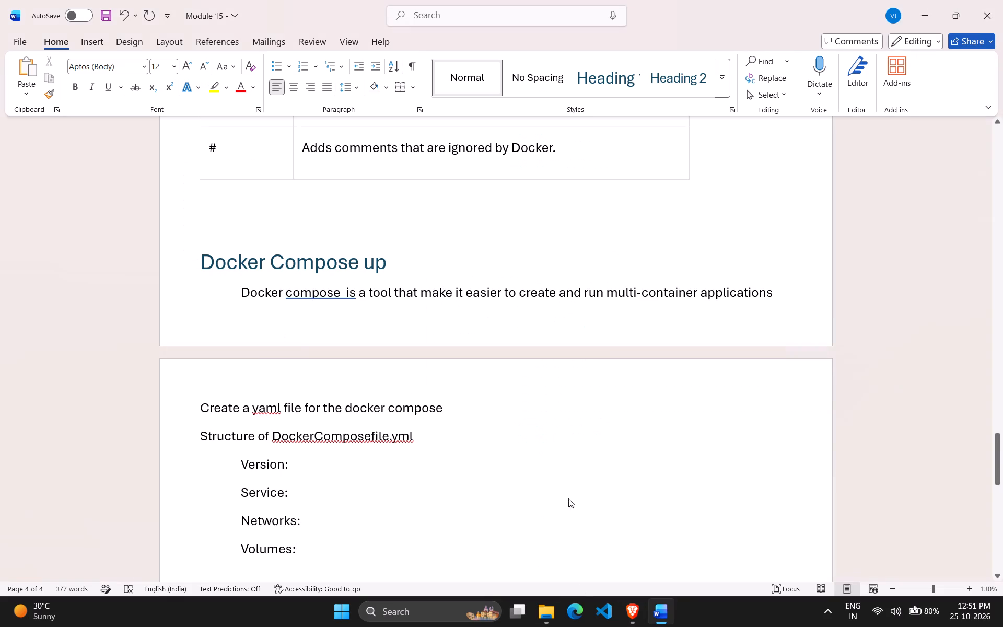
pyautogui.scroll(-5, 447, 479)
pyautogui.press('Return')
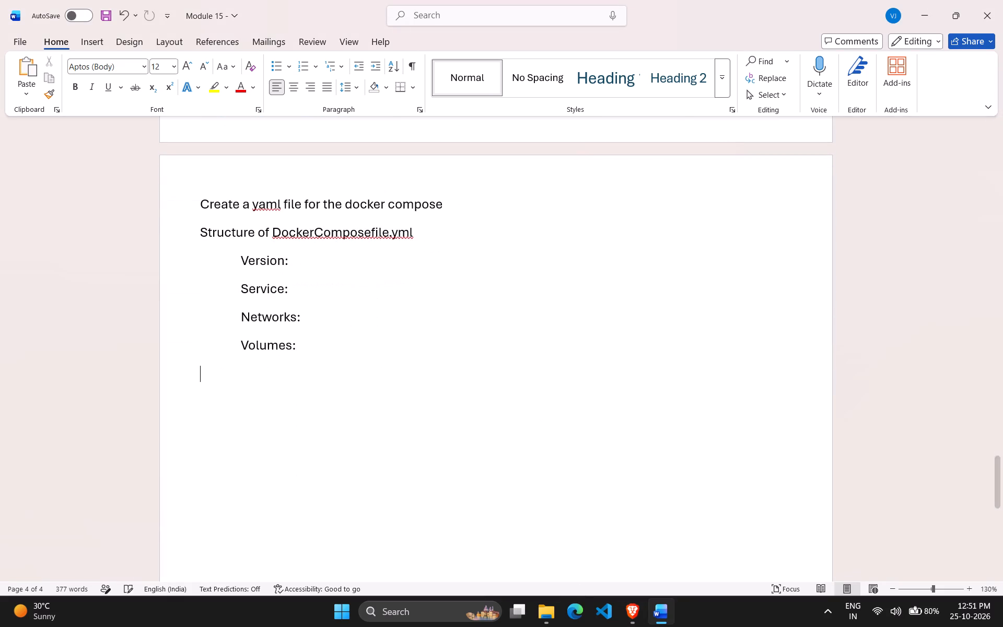
pyautogui.press('BackSpace')
pyautogui.press('Return')
pyautogui.press('Return')
pyautogui.press('Return')
pyautogui.write('dcoer')
pyautogui.press('space')
pyautogui.press('BackSpace')
pyautogui.press('BackSpace')
pyautogui.press('BackSpace')
pyautogui.press('BackSpace')
pyautogui.press('BackSpace')
pyautogui.write('ocke')
pyautogui.press('BackSpace')
pyautogui.press('BackSpace')
pyautogui.write('ker co')
pyautogui.press('BackSpace')
pyautogui.press('BackSpace')
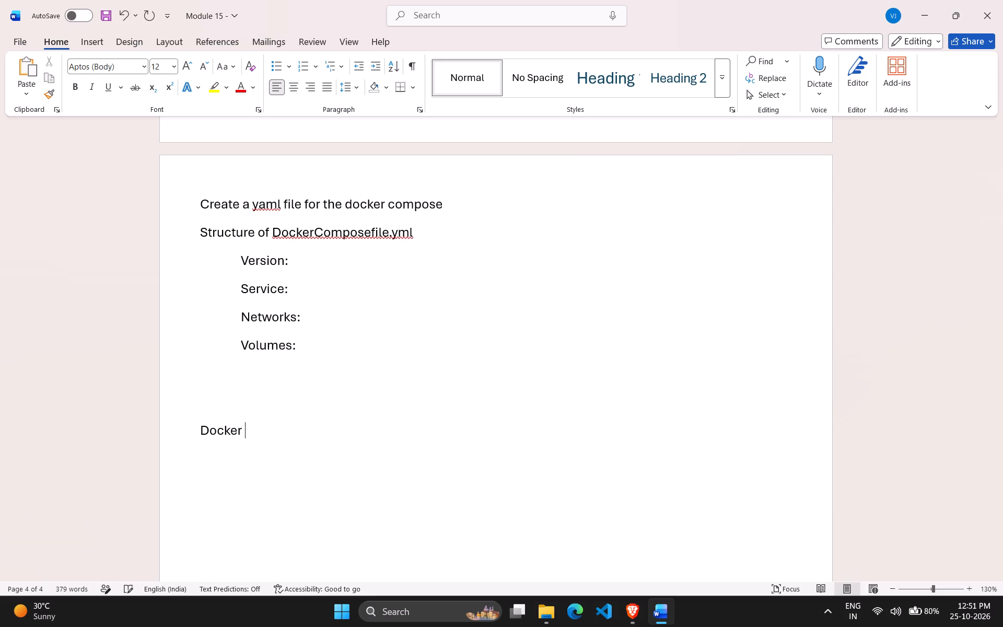
pyautogui.press('space')
pyautogui.write('compose')
pyautogui.press('BackSpace')
pyautogui.write('e up /')
# Complete the "Docker compose up" line with the comment "// if the file name as Dockercompose" and begin a new line.
pyautogui.press('space')
pyautogui.press('BackSpace')
pyautogui.write('/ f')
pyautogui.press('BackSpace')
pyautogui.write('if the file name as Dok')
pyautogui.press('BackSpace')
pyautogui.write('ckerFoc')
pyautogui.press('BackSpace')
pyautogui.press('BackSpace')
pyautogui.press('BackSpace')
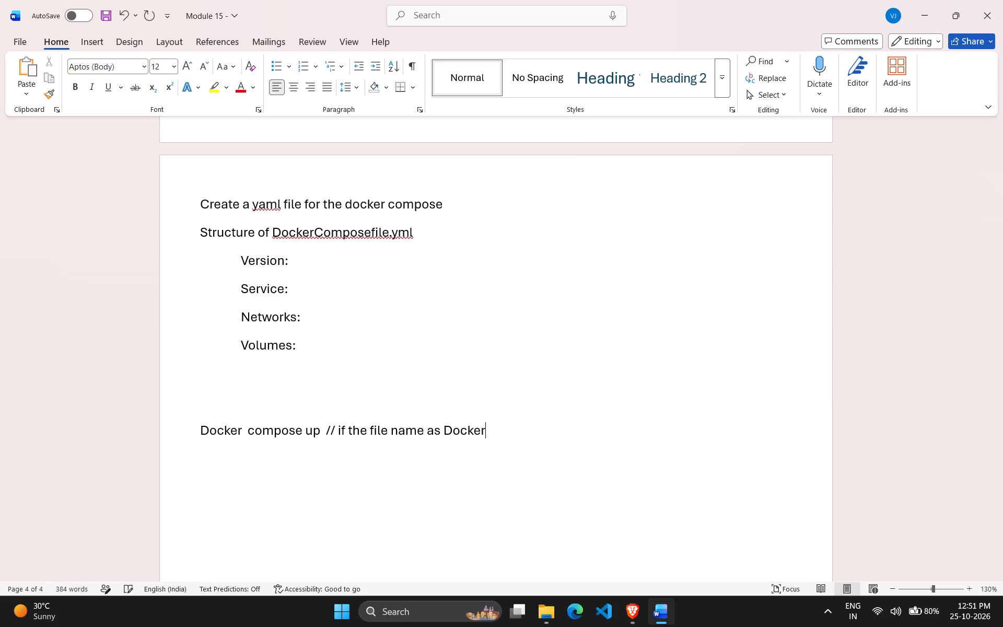
pyautogui.press('c')
pyautogui.press('BackSpace')
pyautogui.write('composeu')
pyautogui.press('BackSpace')
pyautogui.press('BackSpace')
pyautogui.press('e')
pyautogui.press('Return')
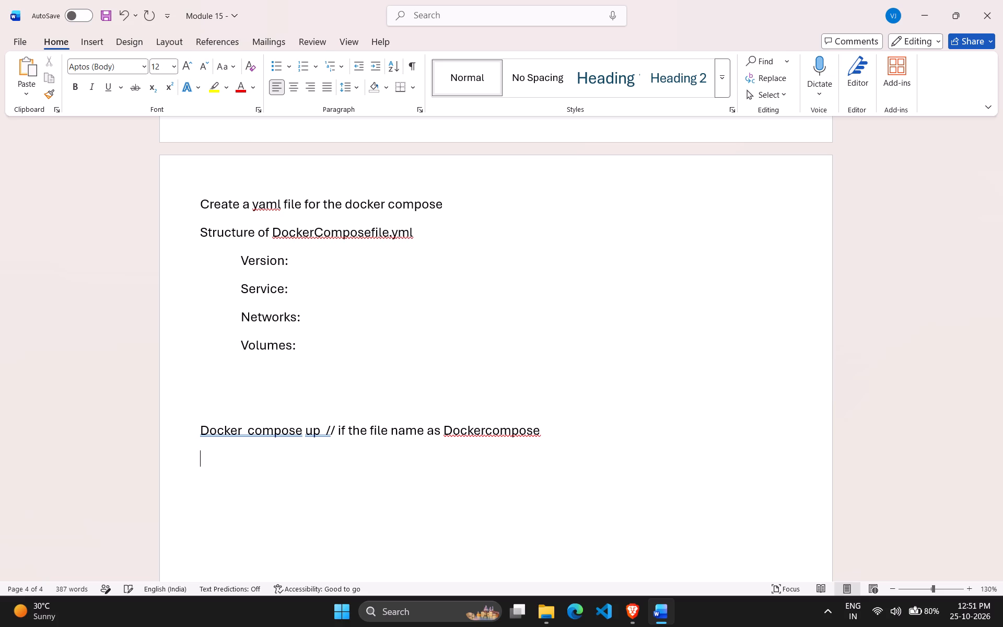
# Enter "Docker-compose" as the line introducing the list of subcommands.
pyautogui.write('Docker')
pyautogui.write('-compose')
pyautogui.press('space')
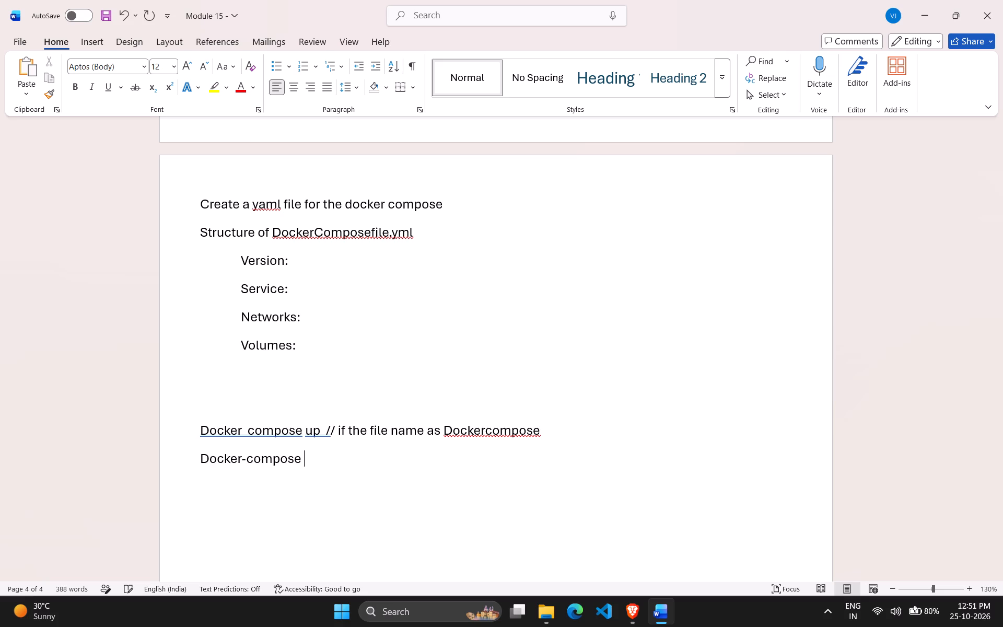
pyautogui.write('donw')
pyautogui.press('space')
pyautogui.press('BackSpace')
pyautogui.press('BackSpace')
pyautogui.press('BackSpace')
pyautogui.press('w')
pyautogui.press('BackSpace')
pyautogui.press('BackSpace')
pyautogui.write('wn')
pyautogui.press('BackSpace')
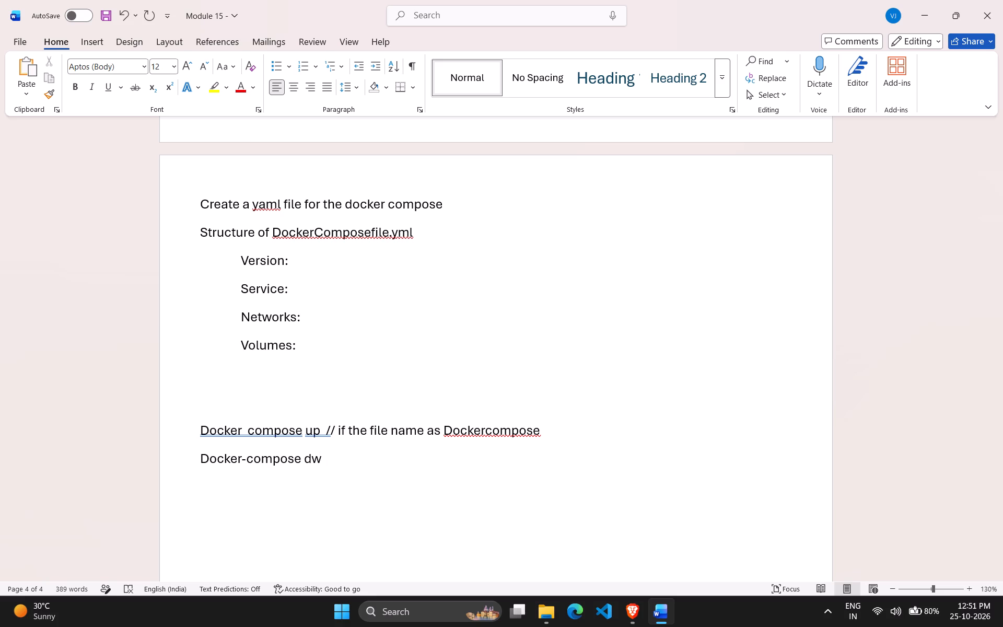
pyautogui.press('BackSpace')
pyautogui.press('BackSpace')
pyautogui.press('BackSpace')
# Start a numbered list under "Docker-compose" with the items Down, Start, Stop, Build and Ps.
pyautogui.press('Return')
pyautogui.press('Tab')
pyautogui.press('BackSpace')
pyautogui.write('1. down')
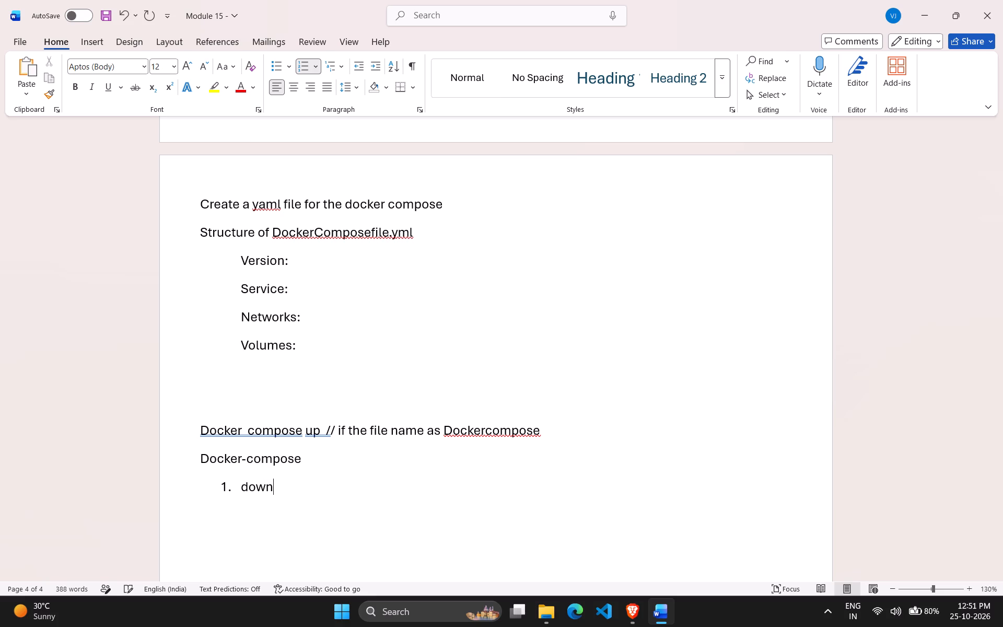
pyautogui.press('Return')
pyautogui.write('start')
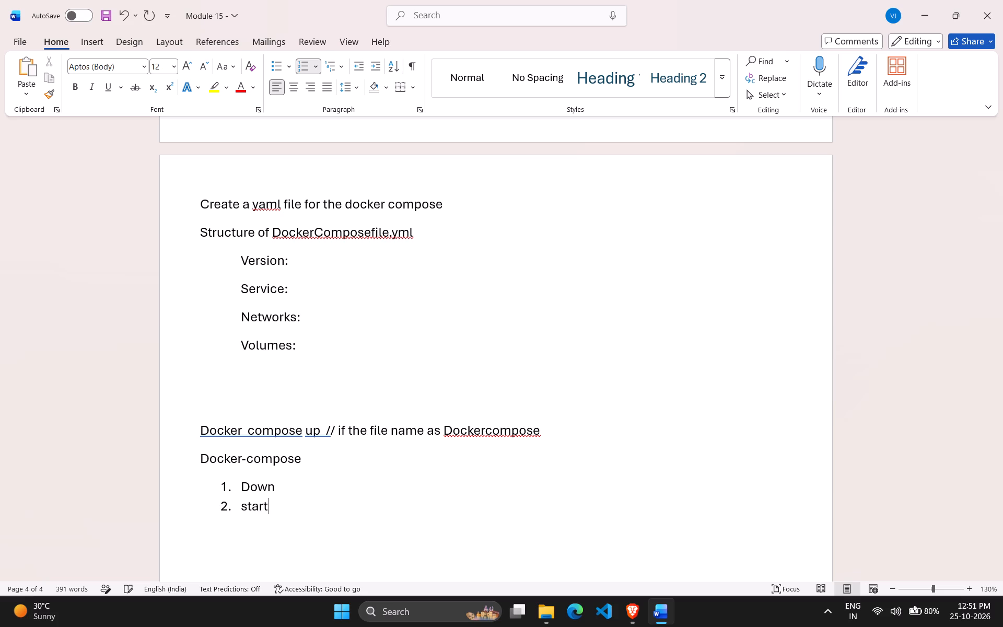
pyautogui.press('Return')
pyautogui.write('stop')
pyautogui.press('Return')
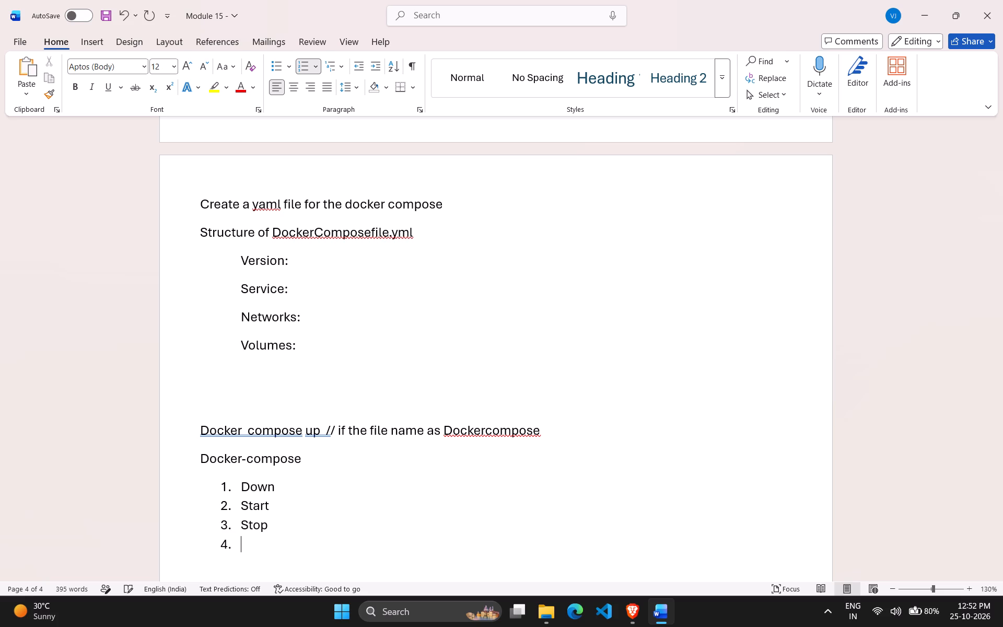
pyautogui.write('bild')
pyautogui.press('BackSpace')
pyautogui.press('BackSpace')
pyautogui.press('u')
pyautogui.press('BackSpace')
pyautogui.press('BackSpace')
pyautogui.write('uild')
pyautogui.press('Return')
pyautogui.write('ps')
pyautogui.press('space')
pyautogui.press('Return')
# Add the list items "Logs < servicename>" and "Apply -f <docker-file name> up", and end the numbered list.
pyautogui.write('logs < serv')
pyautogui.press('BackSpace')
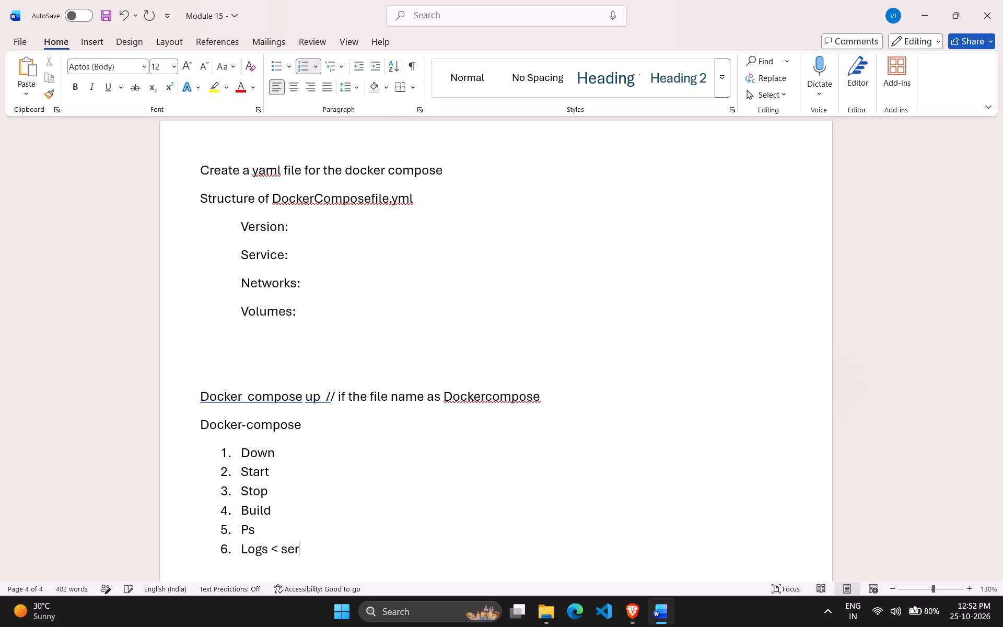
pyautogui.write('vicename>')
pyautogui.press('Return')
pyautogui.write('apply -f <')
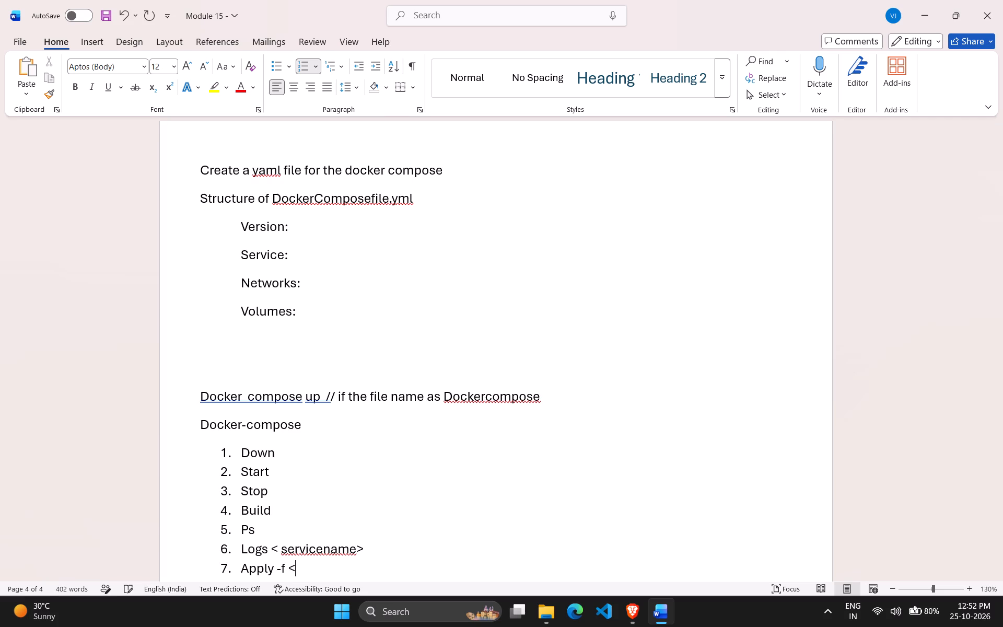
pyautogui.write('dockr')
pyautogui.press('BackSpace')
pyautogui.write('er')
pyautogui.write('-file name')
pyautogui.press('BackSpace')
pyautogui.write('e> up')
pyautogui.press('space')
pyautogui.press('Return')
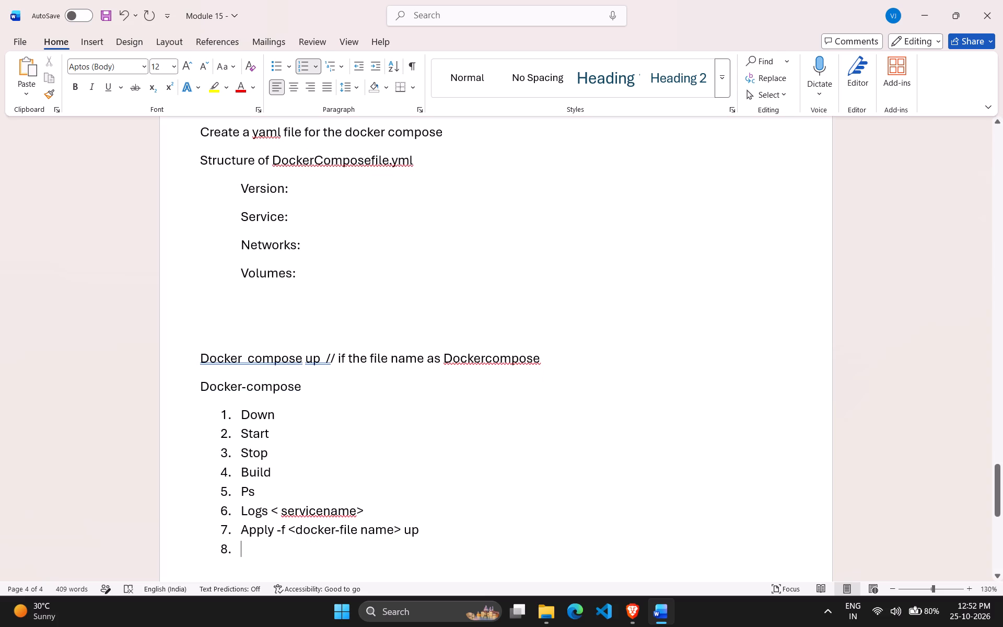
pyautogui.press('BackSpace')
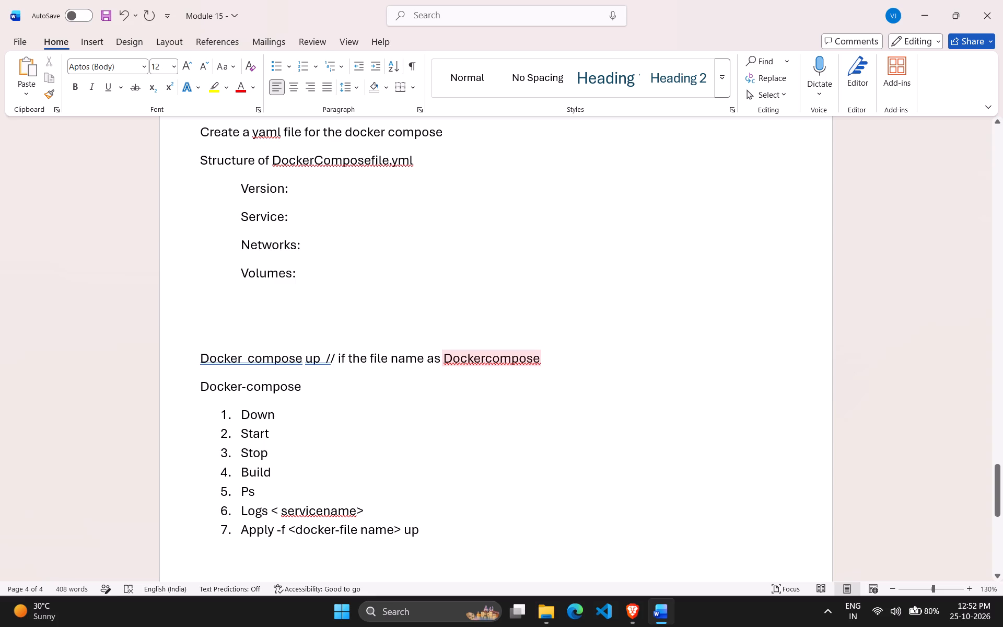
# Insert a page break after the list and add "Kubernetes" on the new page in the Heading 1 style.
pyautogui.scroll(-9, 401, 442)
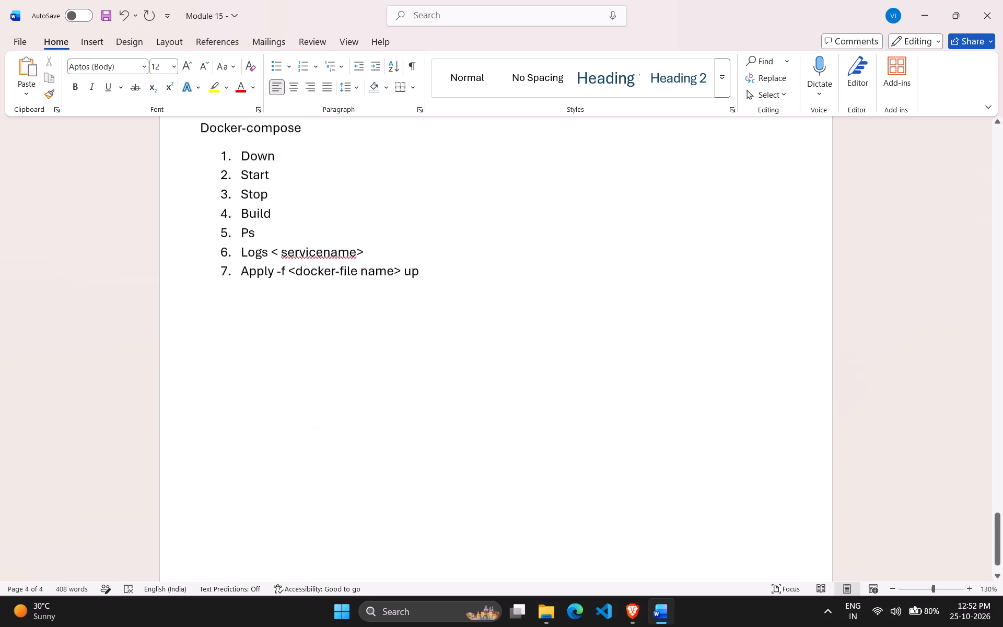
pyautogui.scroll(-11, 403, 448)
pyautogui.scroll(6, 409, 394)
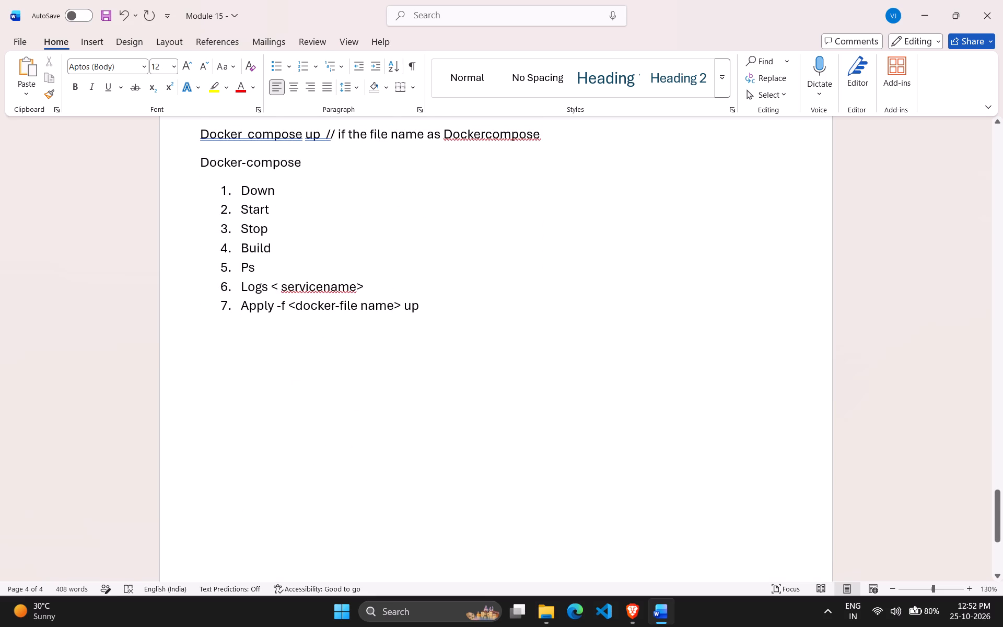
pyautogui.hotkey('ctrl', 'Return')
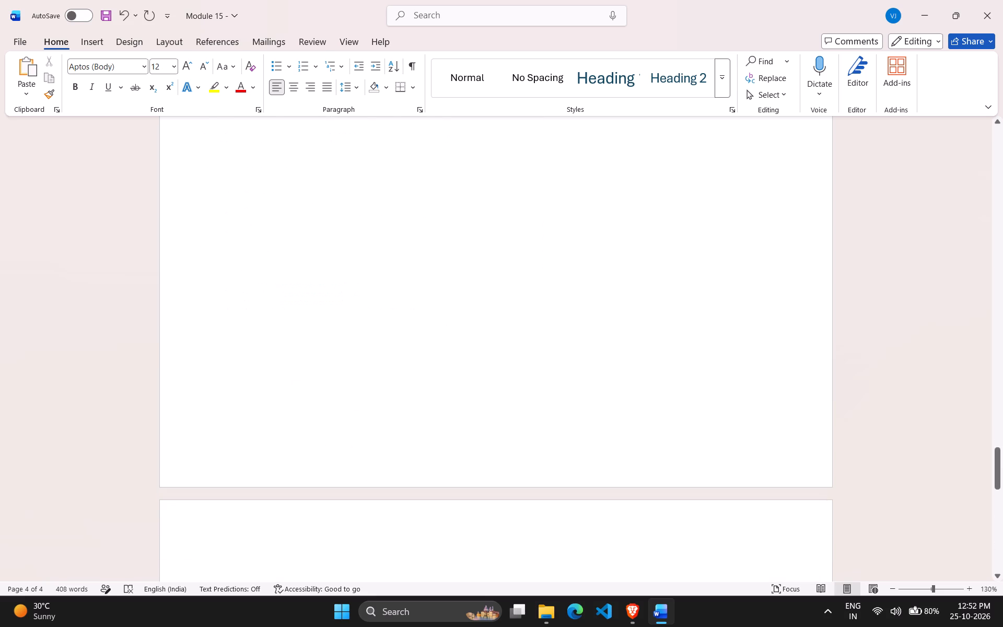
pyautogui.write('Kuber')
pyautogui.write('netes')
pyautogui.hotkey('shift', 'Home')
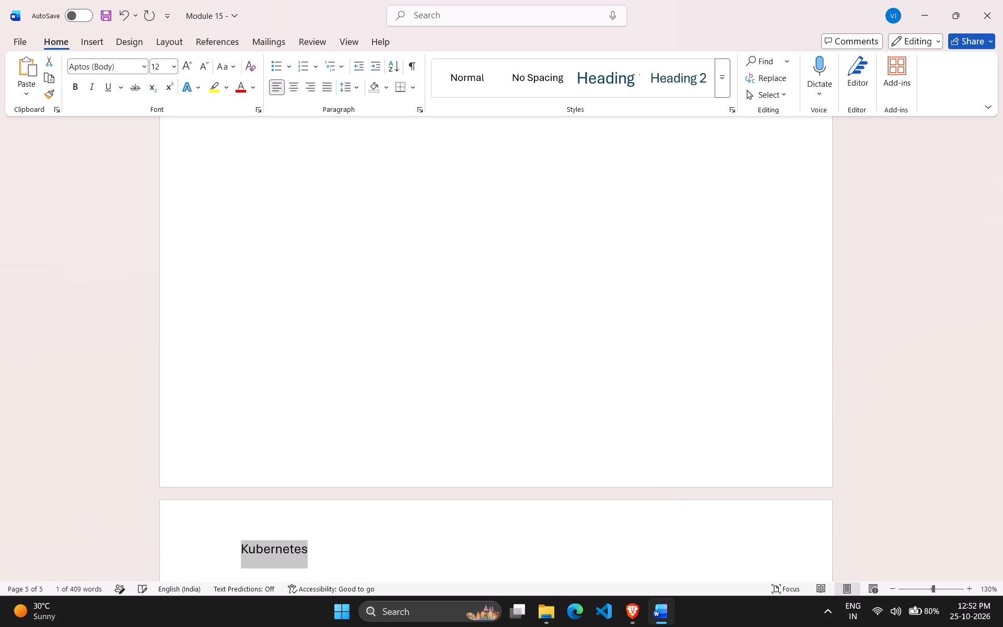
pyautogui.write('hl')
pyautogui.press('Right')
pyautogui.press('Right')
pyautogui.press('Return')
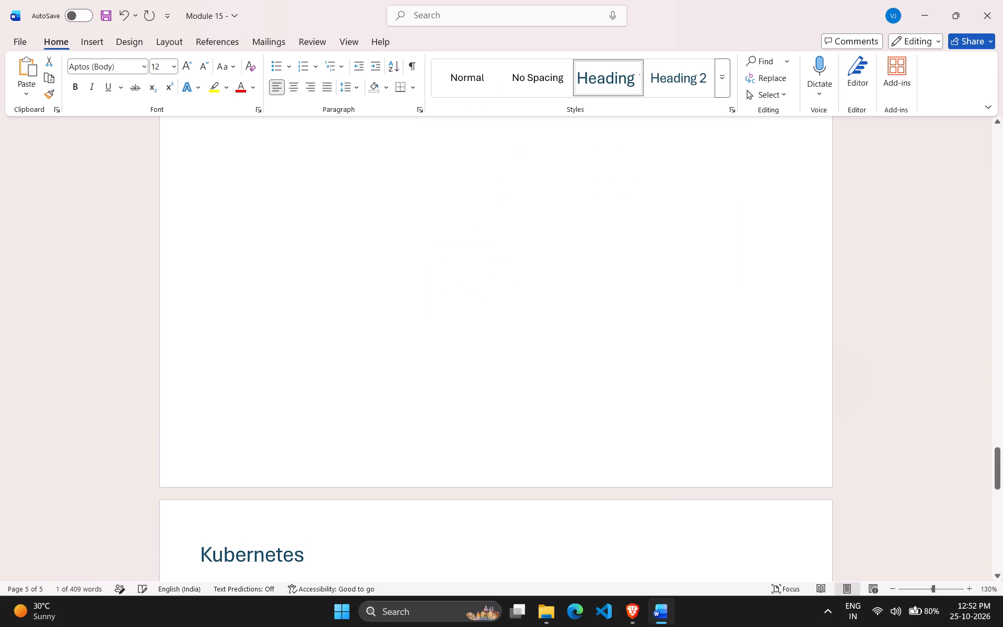
pyautogui.press('End')
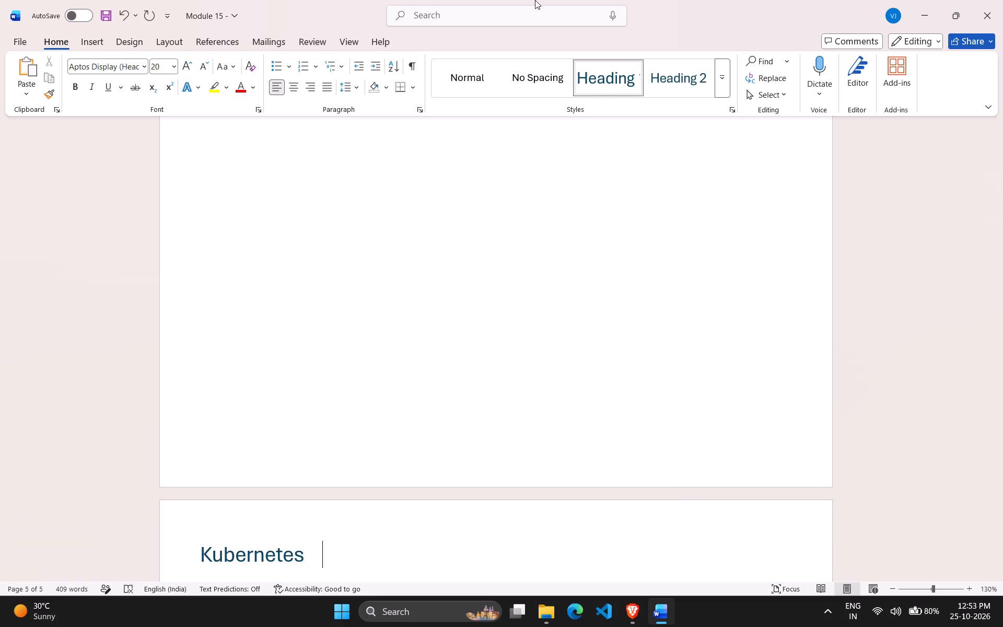
# Switch to the Brave browser and look over the reference sections of the Devhints docker-compose cheatsheet.
pyautogui.hotkey('alt', 'Tab')
pyautogui.hotkey('alt', 'Tab')
pyautogui.hotkey('alt', 'Tab')
pyautogui.scroll(-6, 579, 325)
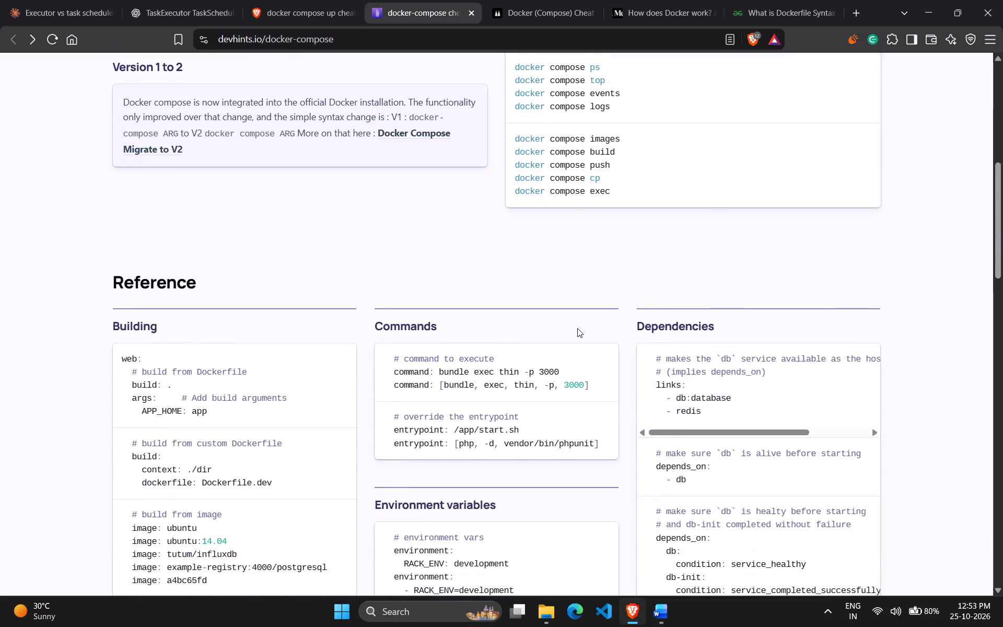
pyautogui.scroll(-2, 577, 328)
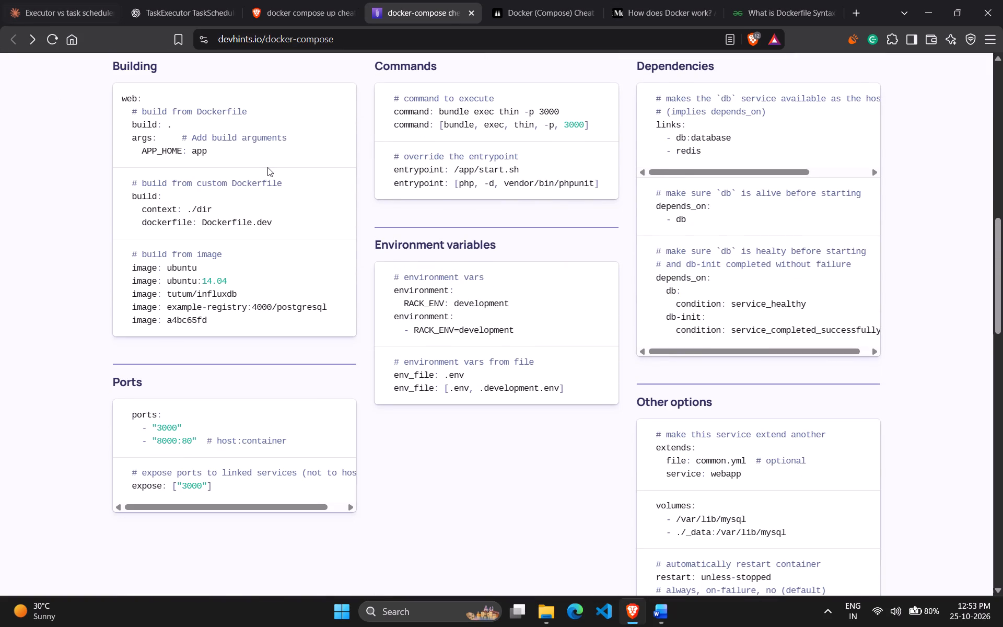
pyautogui.scroll(4, 264, 165)
pyautogui.scroll(4, 312, 126)
pyautogui.scroll(5, 544, 18)
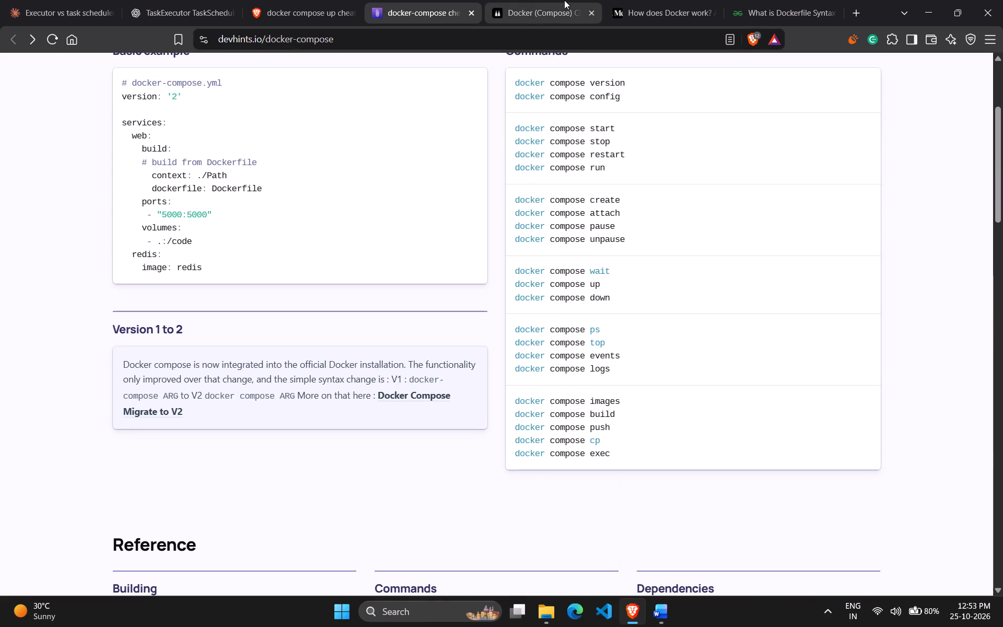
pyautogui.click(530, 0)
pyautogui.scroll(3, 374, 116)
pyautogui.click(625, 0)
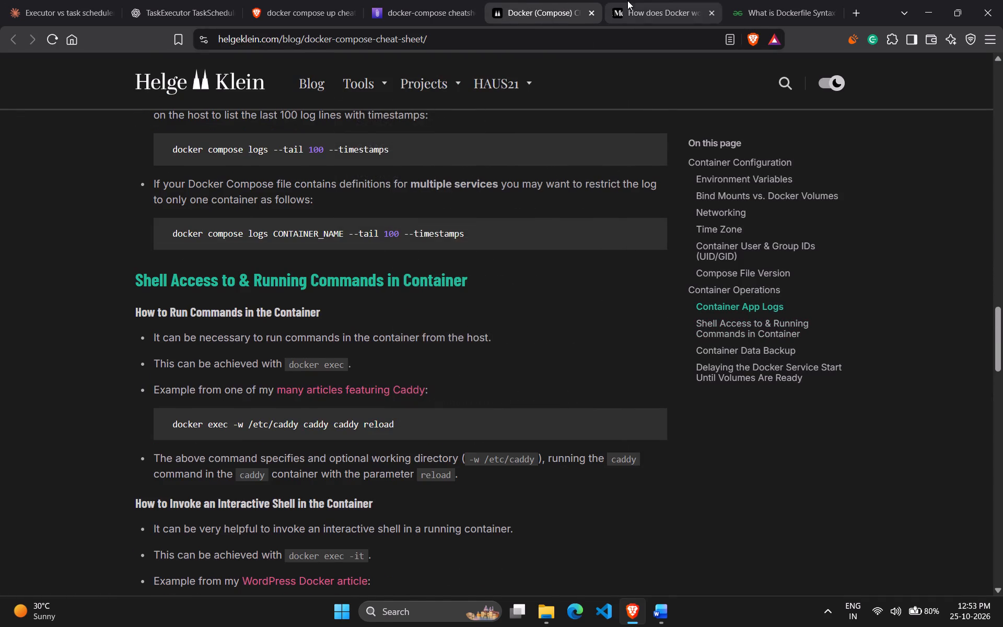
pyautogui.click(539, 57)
# Search the web for "kuberentes" from the tab holding the GeeksforGeeks Dockerfile syntax article.
pyautogui.click(798, 0)
pyautogui.click(671, 37)
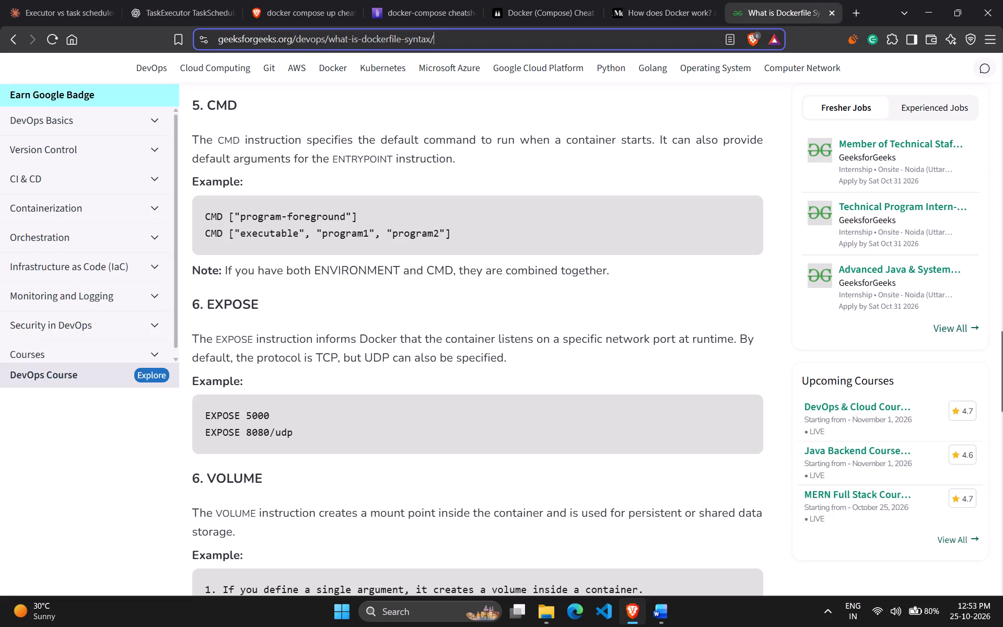
pyautogui.write('kub')
pyautogui.press('e')
pyautogui.press('r')
pyautogui.press('e')
pyautogui.press('n')
pyautogui.write('te')
pyautogui.press('space')
pyautogui.press('BackSpace')
pyautogui.write('s')
pyautogui.press('space')
pyautogui.press('Return')
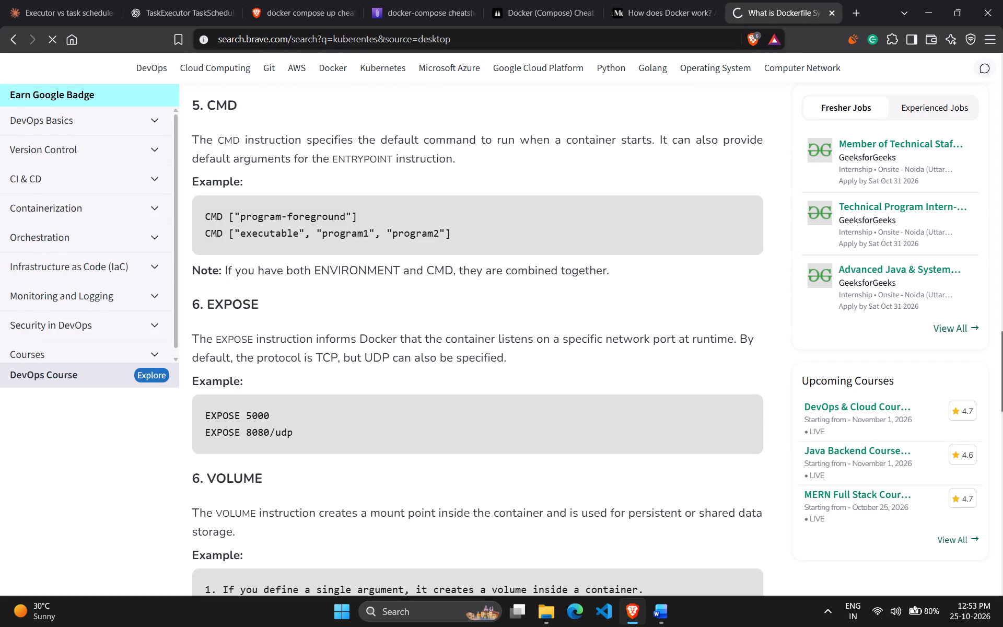
# Open Red Hat's "What is Kubernetes?" result in a new tab and GeeksforGeeks' "Introduction to Kubernetes (K8s)" in the current one.
pyautogui.scroll(-6, 206, 350)
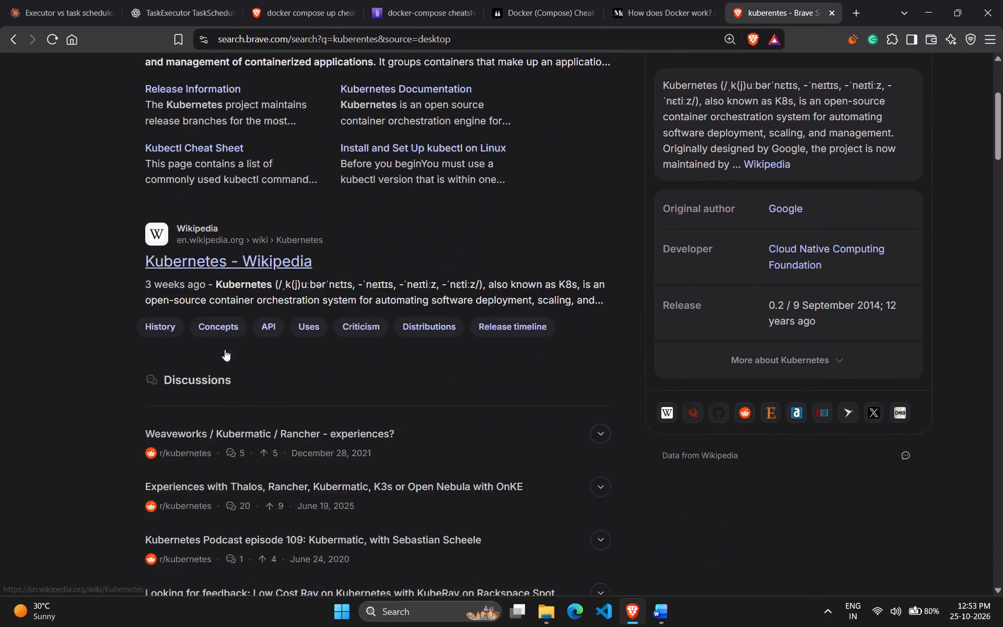
pyautogui.scroll(-15, 225, 350)
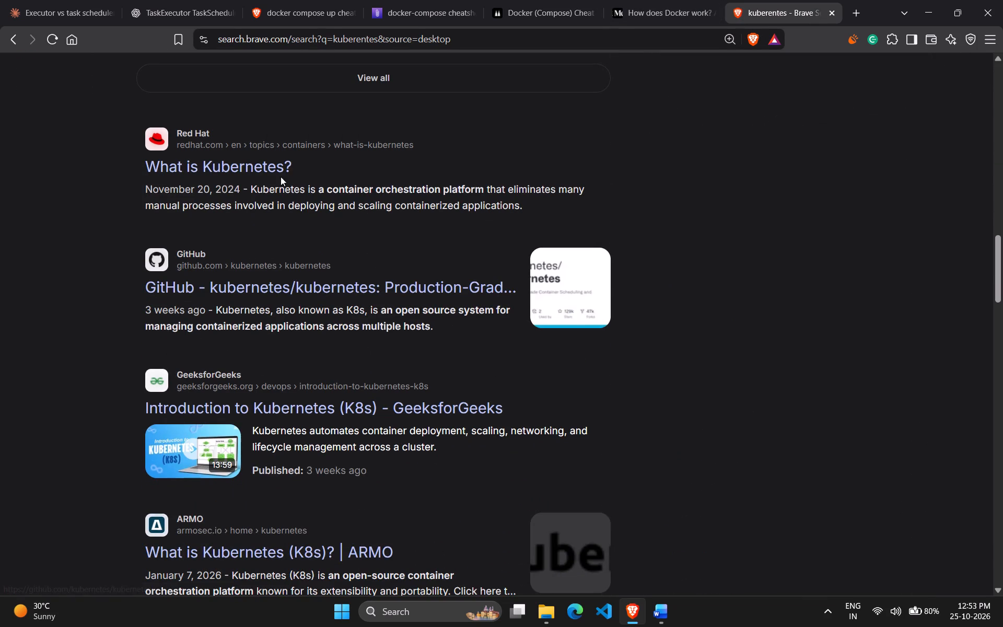
pyautogui.rightClick(272, 171)
pyautogui.click(282, 188)
pyautogui.scroll(-6, 260, 328)
pyautogui.scroll(6, 258, 340)
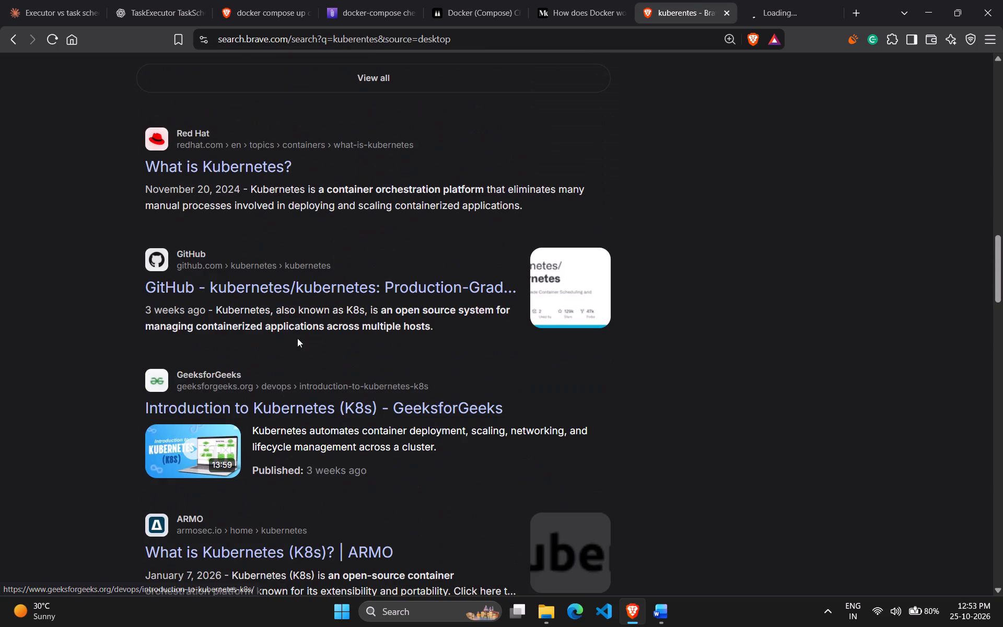
pyautogui.click(336, 404)
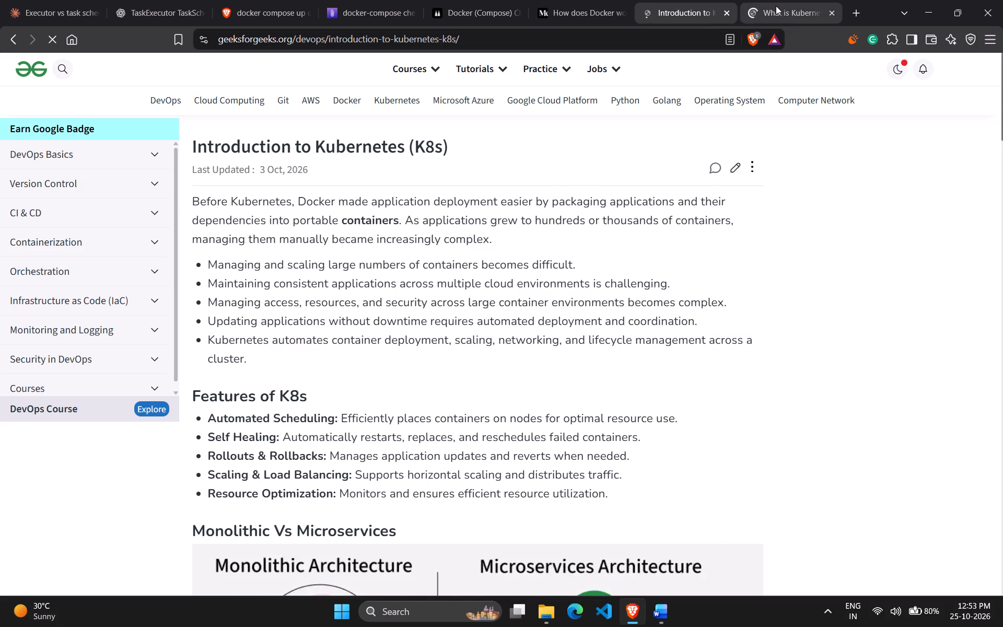
# Look over the Red Hat Kubernetes article, from its benefits and architecture to the Knative, OpenShift, OKD and "Why choose Red Hat?" sections.
pyautogui.click(776, 6)
pyautogui.scroll(-13, 340, 407)
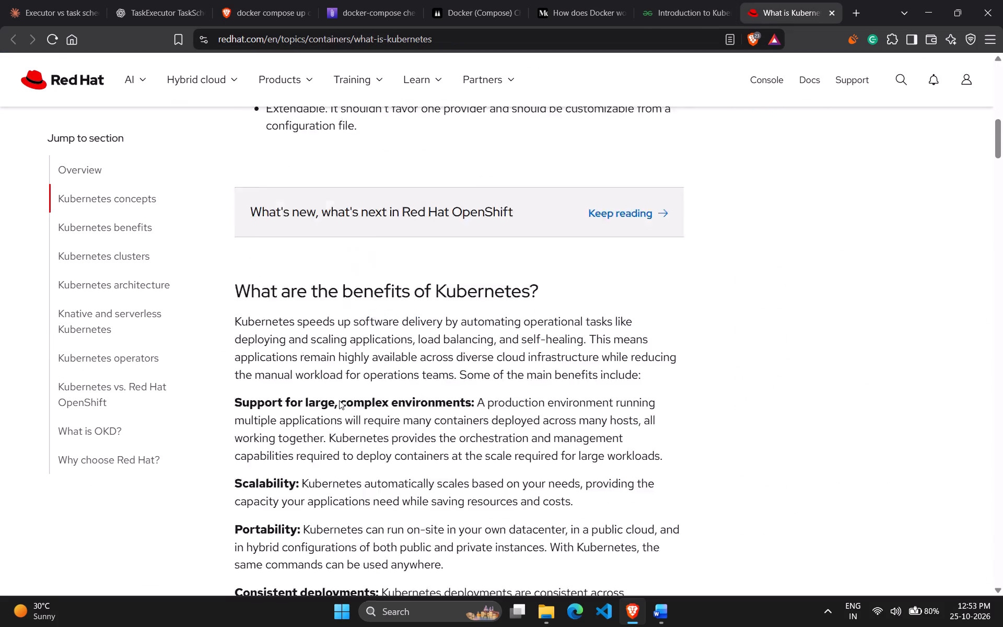
pyautogui.scroll(-4, 339, 400)
pyautogui.scroll(1, 339, 400)
pyautogui.scroll(-20, 339, 400)
pyautogui.scroll(-4, 339, 400)
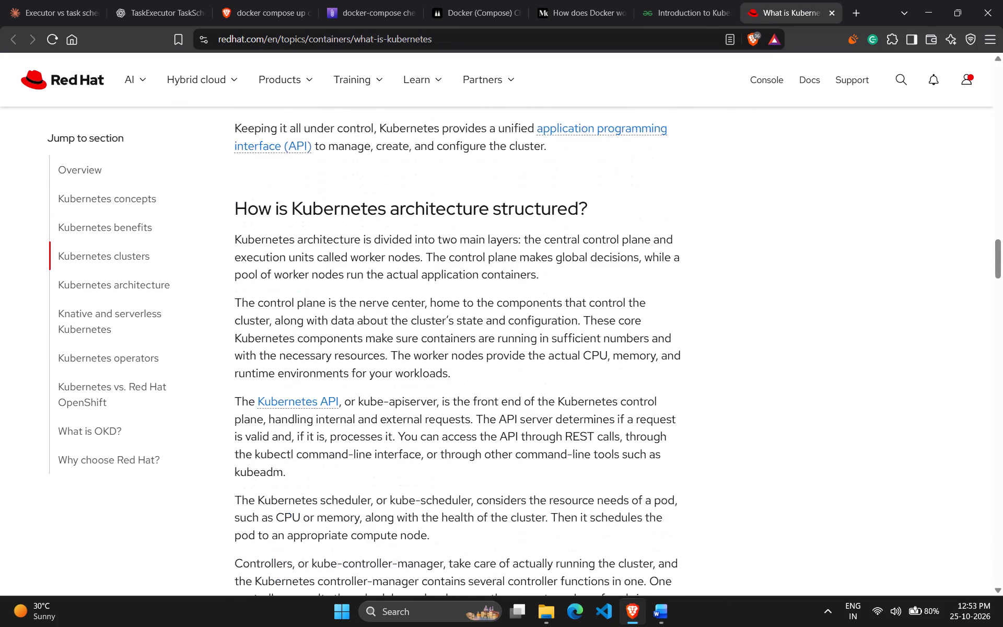
pyautogui.scroll(-13, 336, 421)
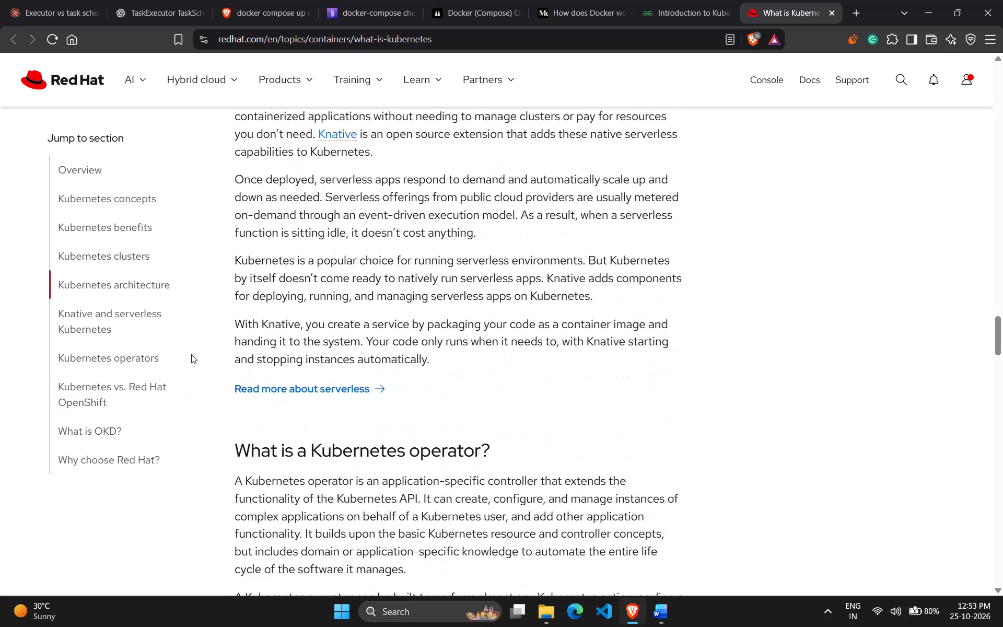
pyautogui.click(141, 315)
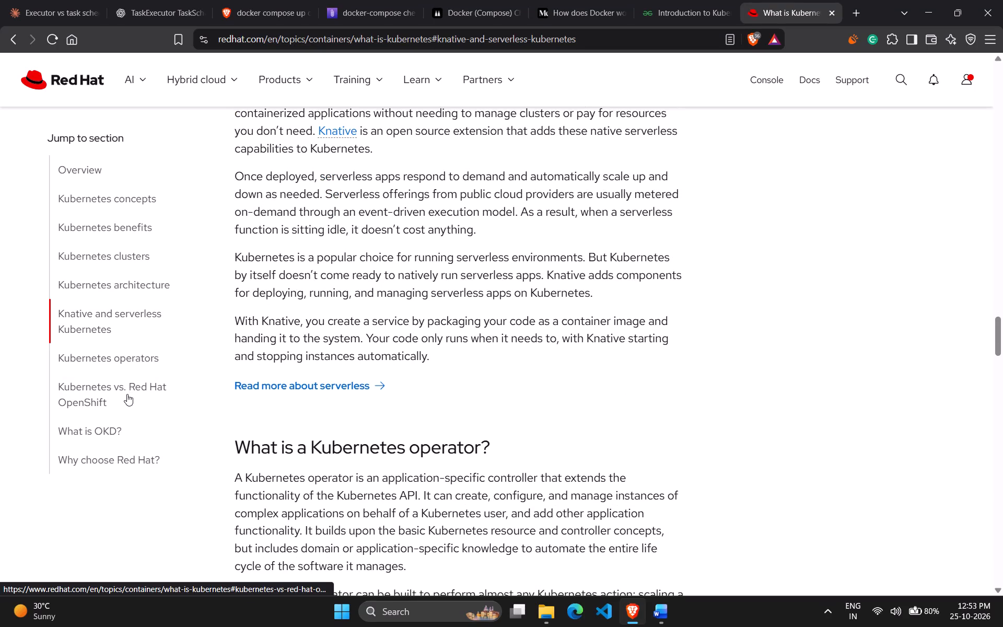
pyautogui.click(127, 401)
pyautogui.click(120, 422)
pyautogui.click(124, 456)
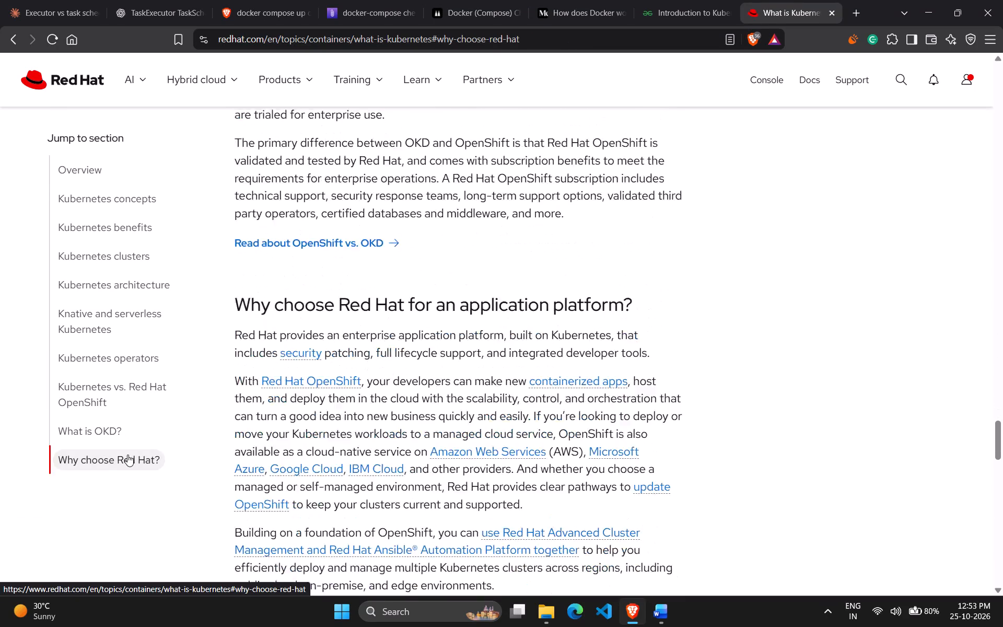
# Read the introduction and "Features of K8s" list in the GeeksforGeeks Kubernetes article.
pyautogui.click(689, 0)
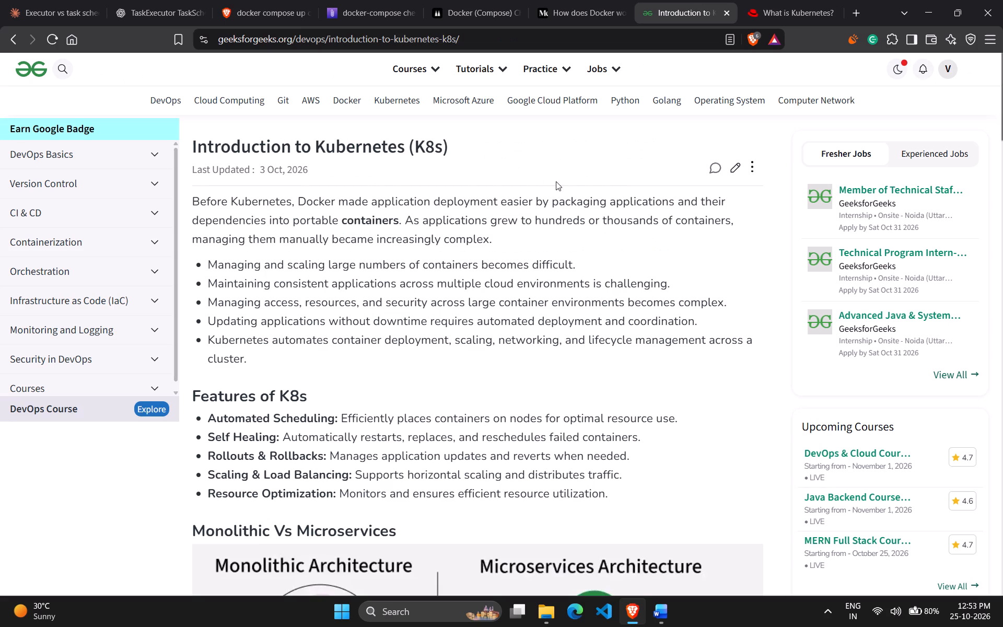
pyautogui.moveTo(206, 199); pyautogui.dragTo(448, 239)
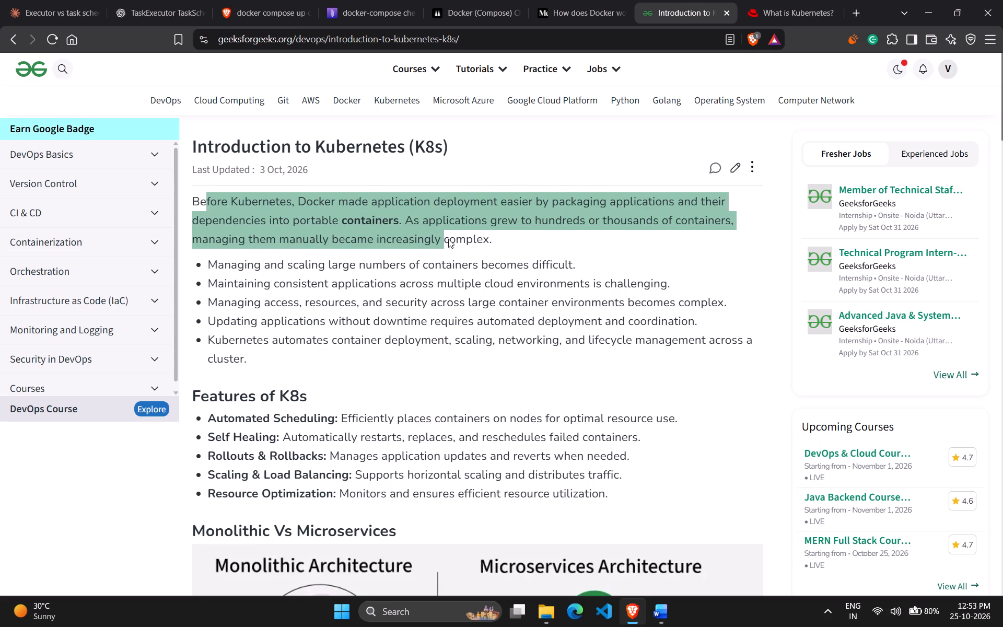
pyautogui.moveTo(448, 239); pyautogui.dragTo(406, 223)
pyautogui.click(377, 399)
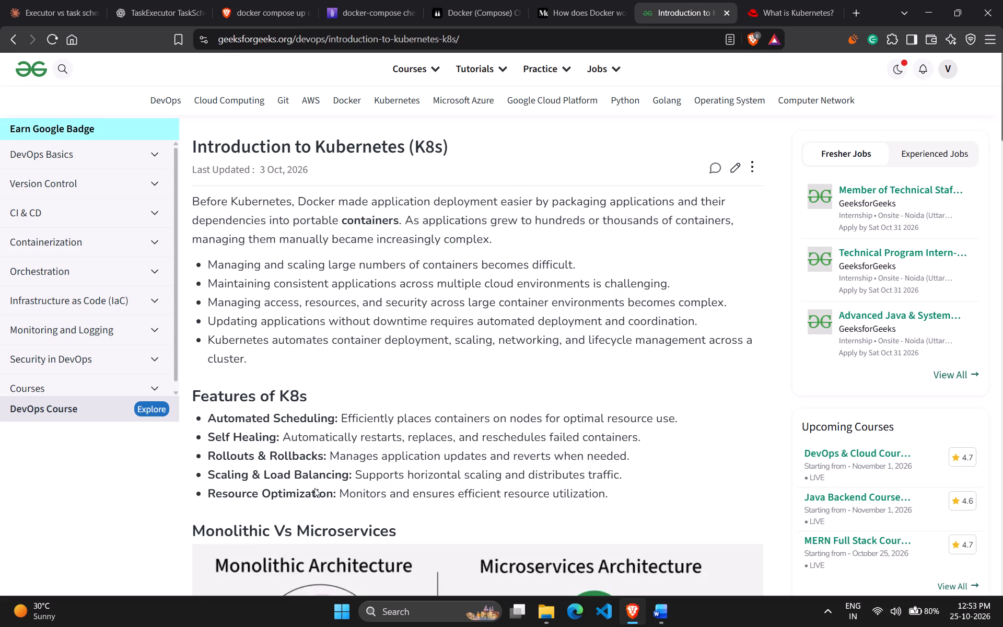
pyautogui.moveTo(611, 500); pyautogui.dragTo(218, 401)
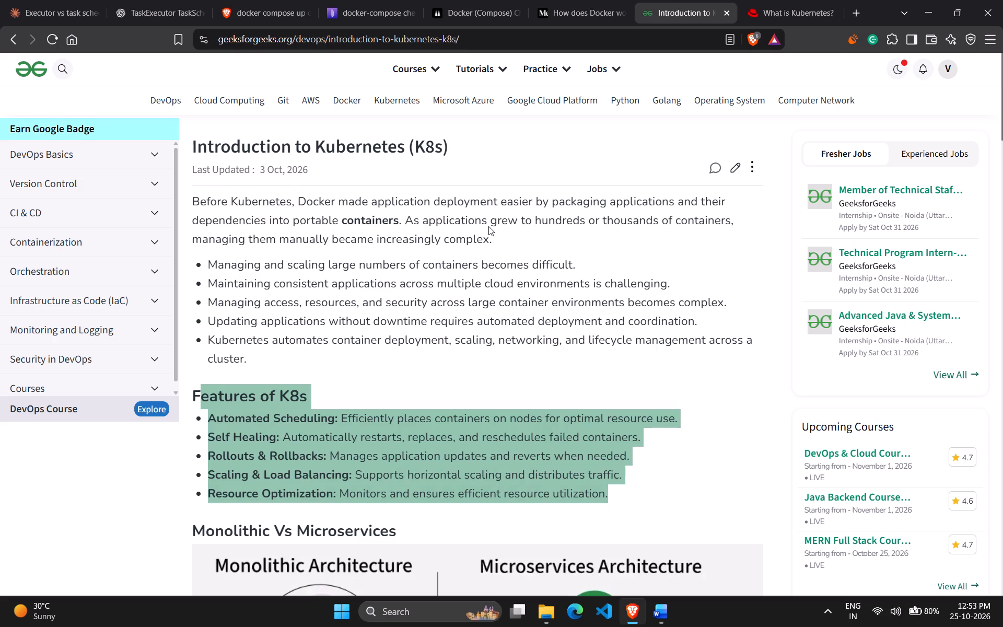
pyautogui.scroll(-7, 469, 233)
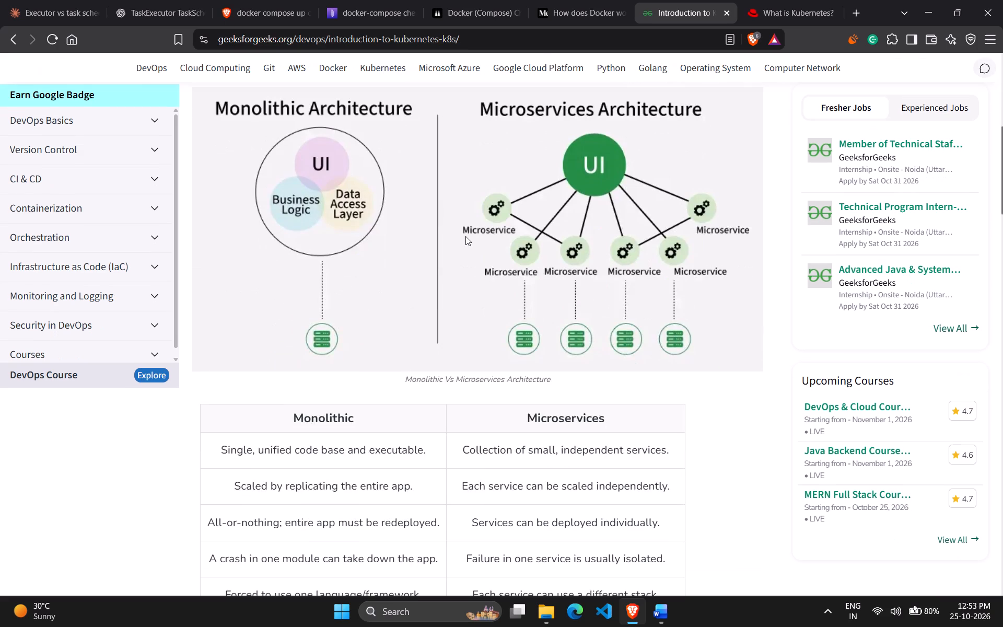
pyautogui.scroll(-2, 462, 236)
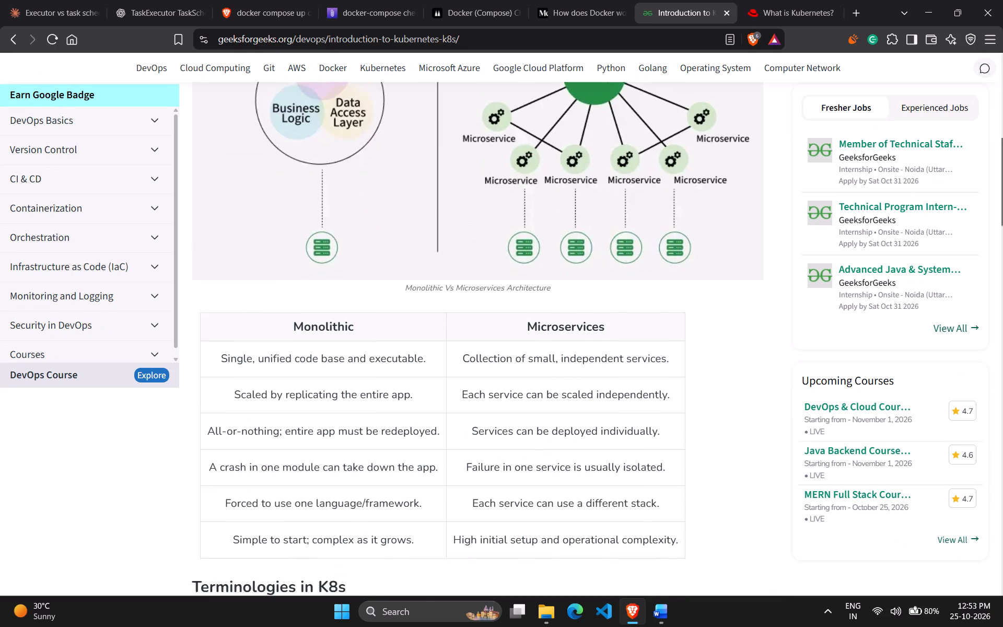
pyautogui.scroll(-5, 462, 236)
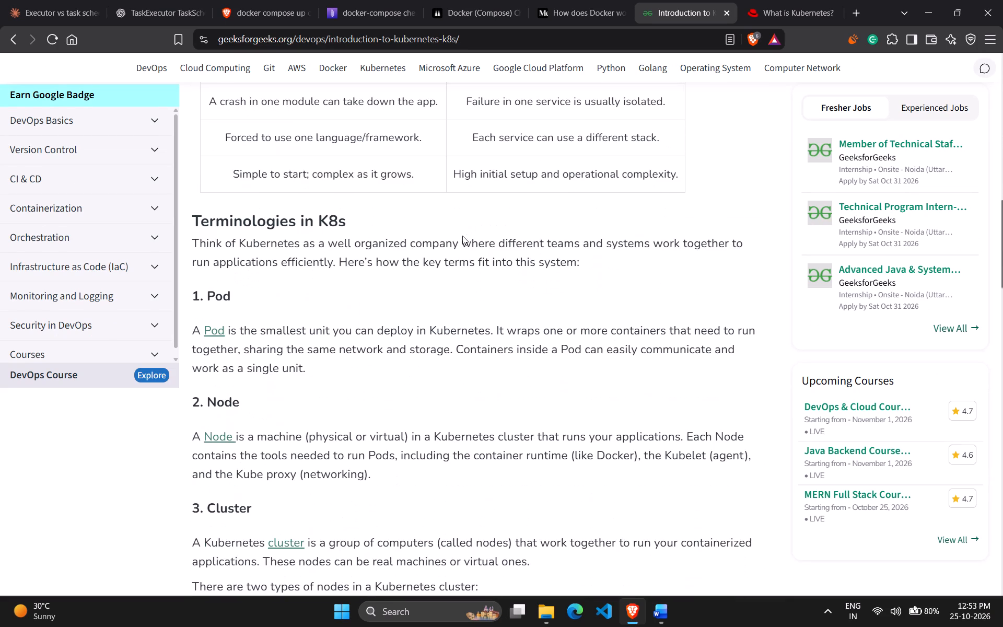
pyautogui.scroll(-6, 361, 280)
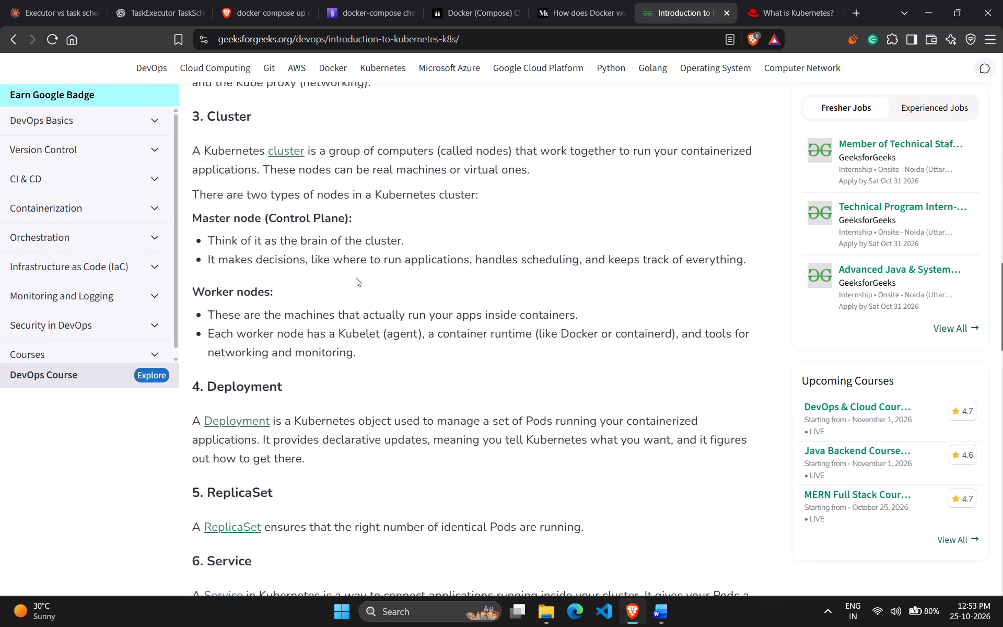
pyautogui.scroll(-8, 356, 277)
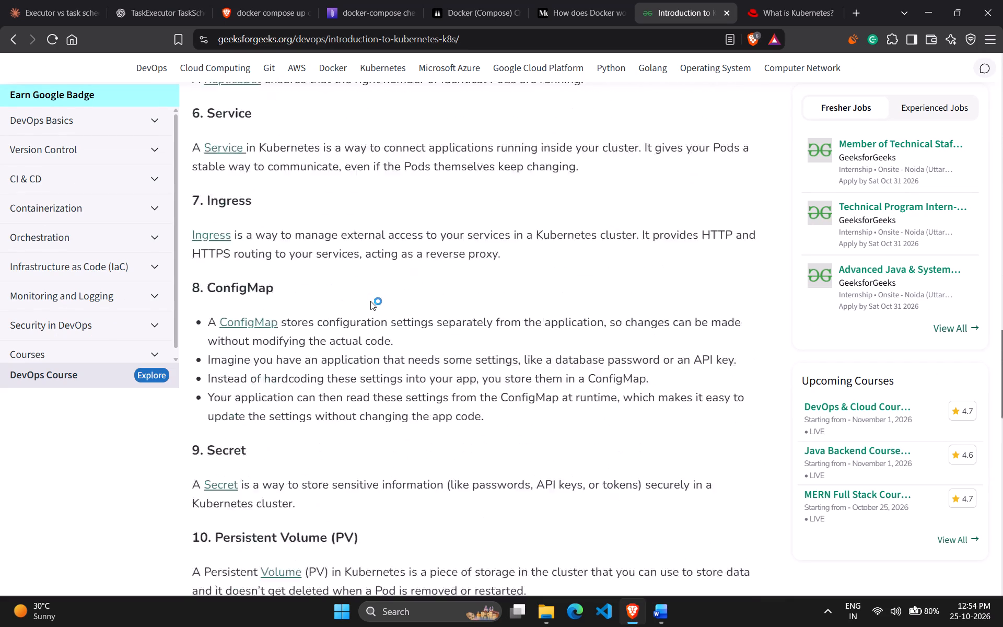
pyautogui.scroll(-3, 370, 301)
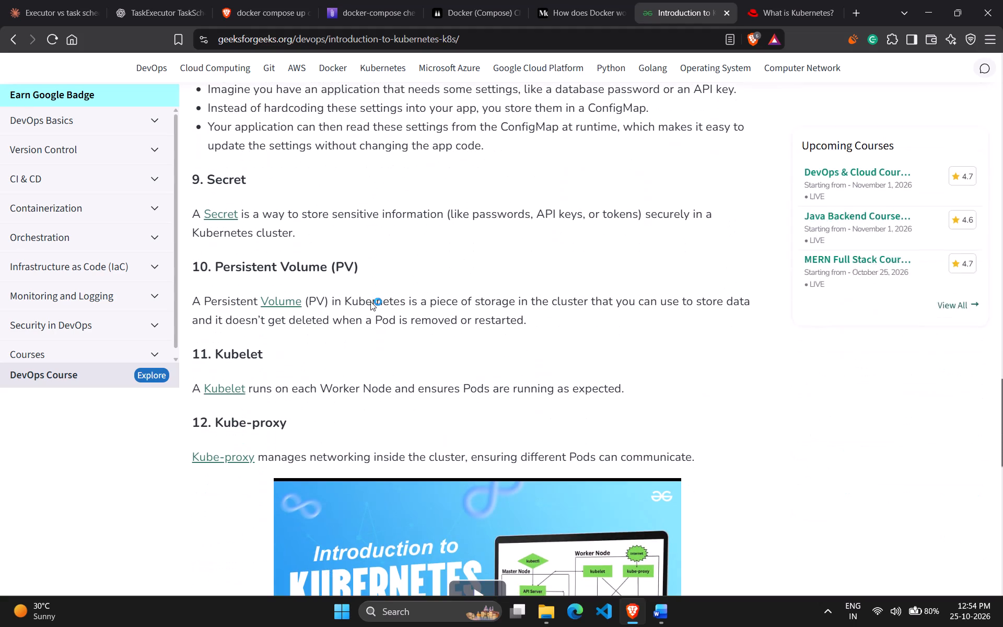
pyautogui.scroll(-12, 370, 301)
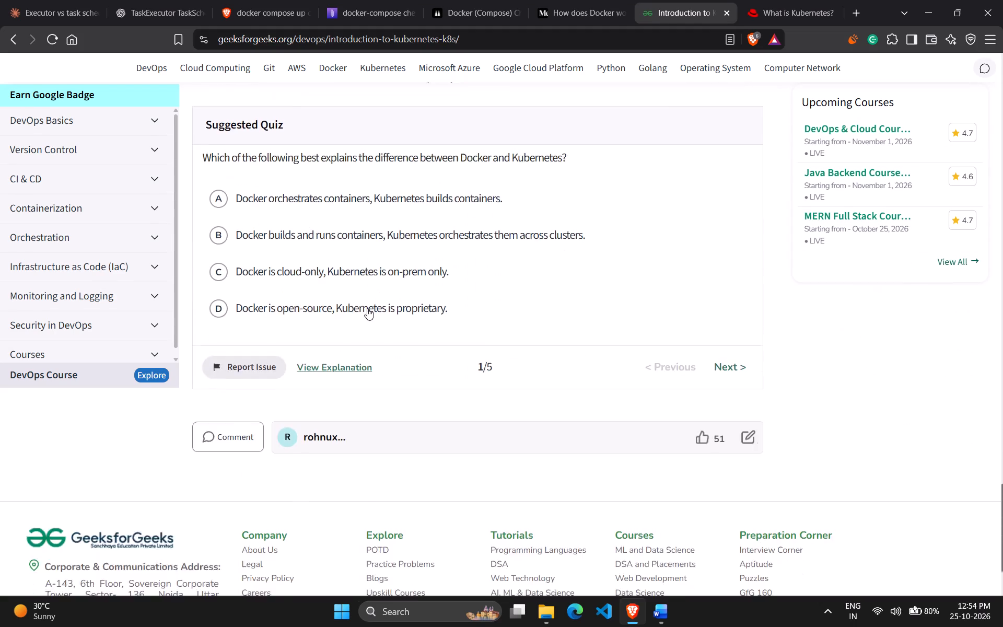
pyautogui.scroll(-3, 367, 308)
pyautogui.scroll(5, 343, 324)
pyautogui.scroll(20, 144, 383)
pyautogui.scroll(2, 144, 383)
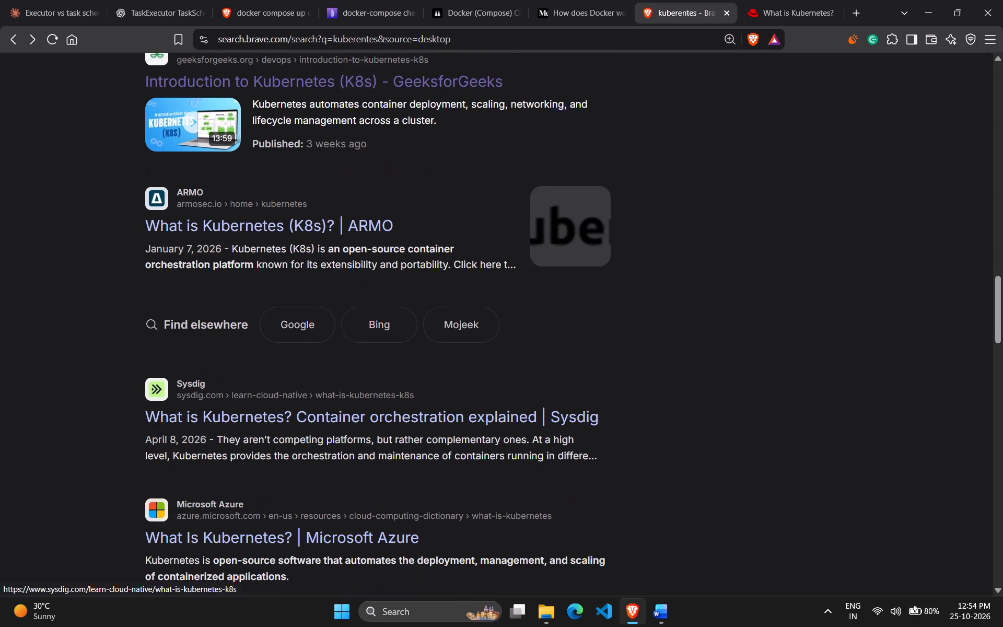
pyautogui.rightClick(270, 417)
pyautogui.click(377, 196)
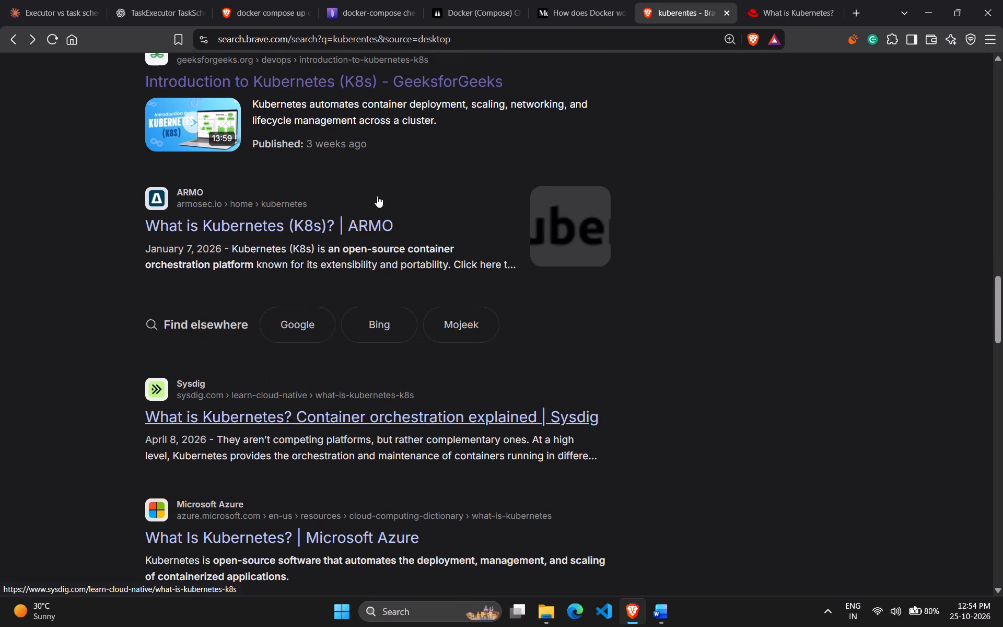
# Switch to the opened Sysdig article and look over its Kubernetes definition, use cases, "Kubernetes vs. Docker", benefits and challenges sections.
pyautogui.click(784, 0)
pyautogui.scroll(-10, 351, 395)
pyautogui.scroll(5, 324, 416)
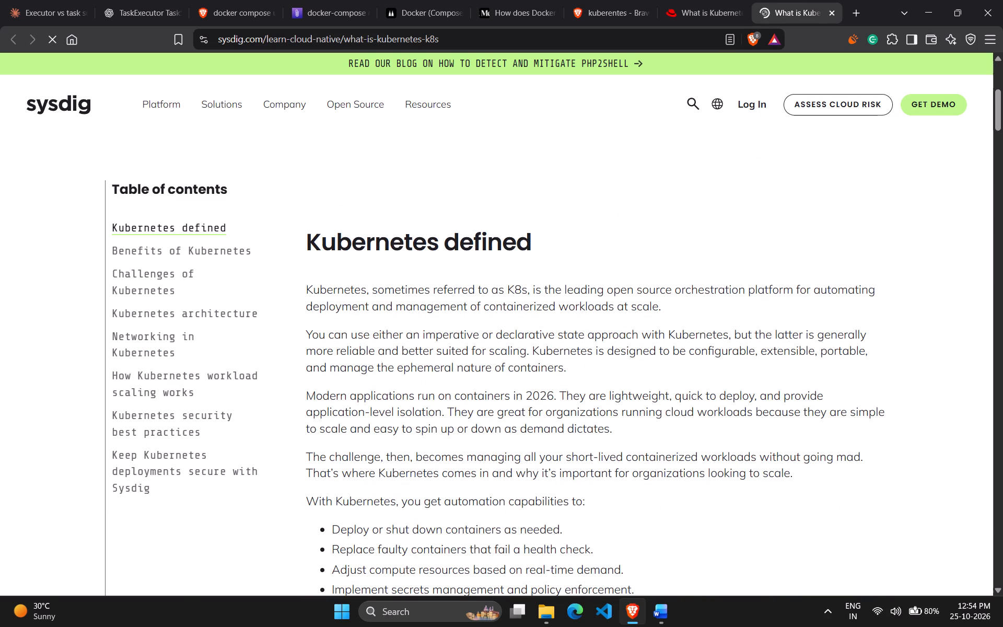
pyautogui.scroll(-5, 386, 415)
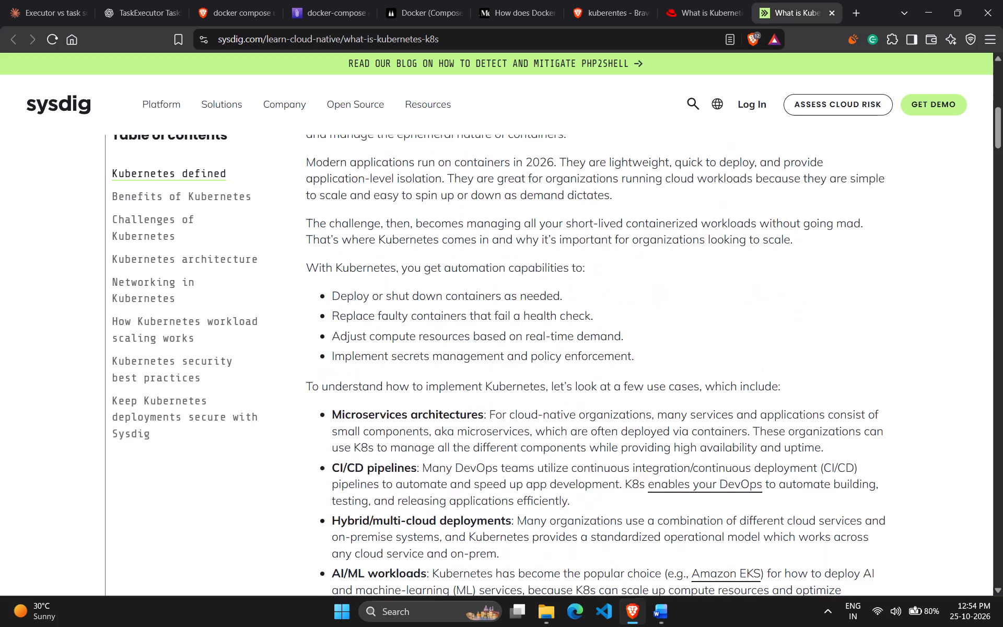
pyautogui.scroll(-14, 376, 411)
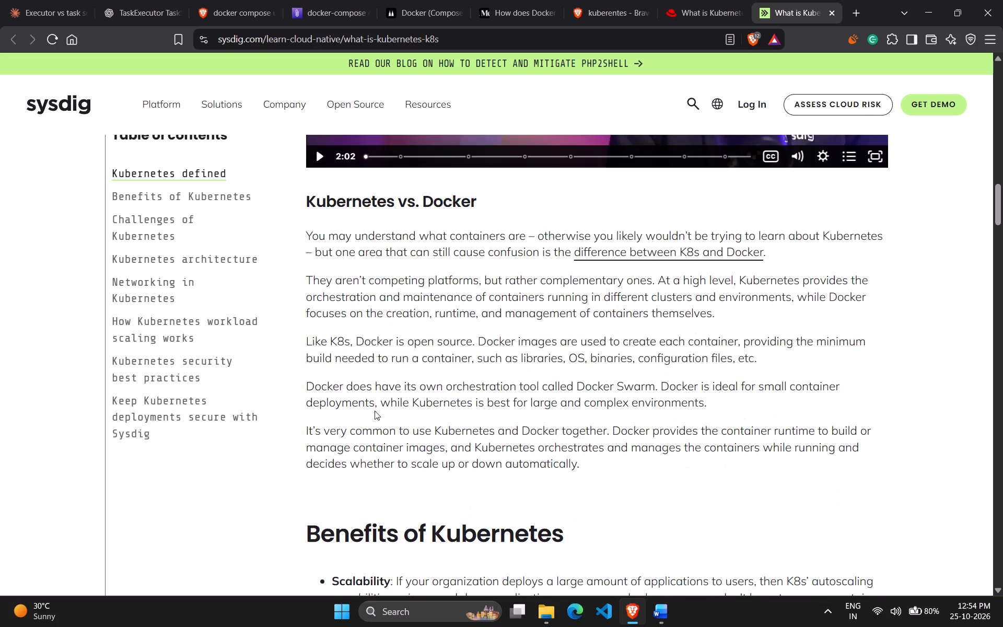
pyautogui.scroll(-11, 374, 412)
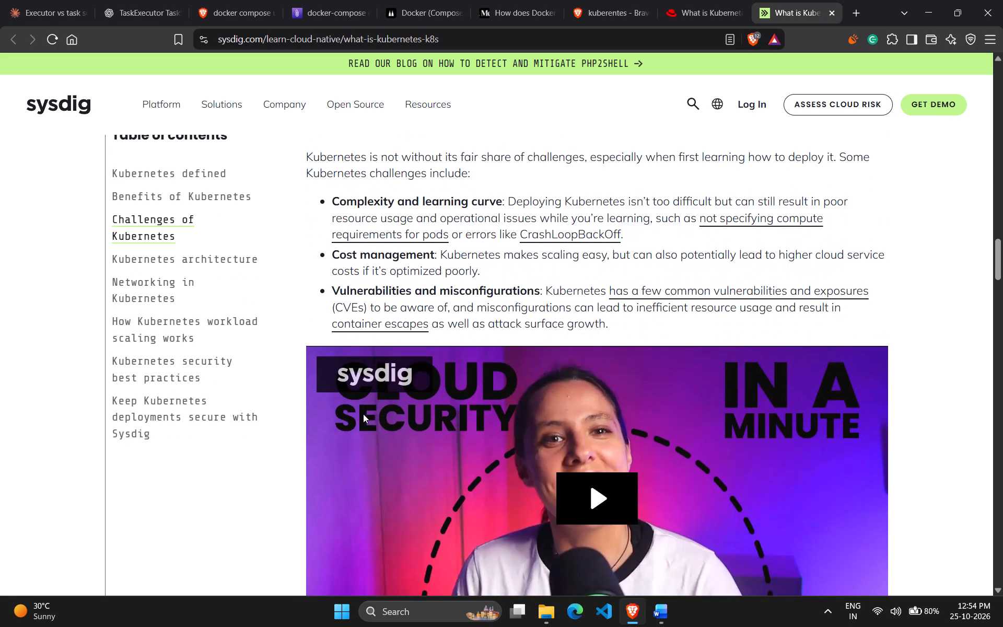
# Examine the "Kubernetes architecture", "Key Kubernetes objects" and "Networking in Kubernetes" sections of the Sysdig article.
pyautogui.scroll(-7, 358, 413)
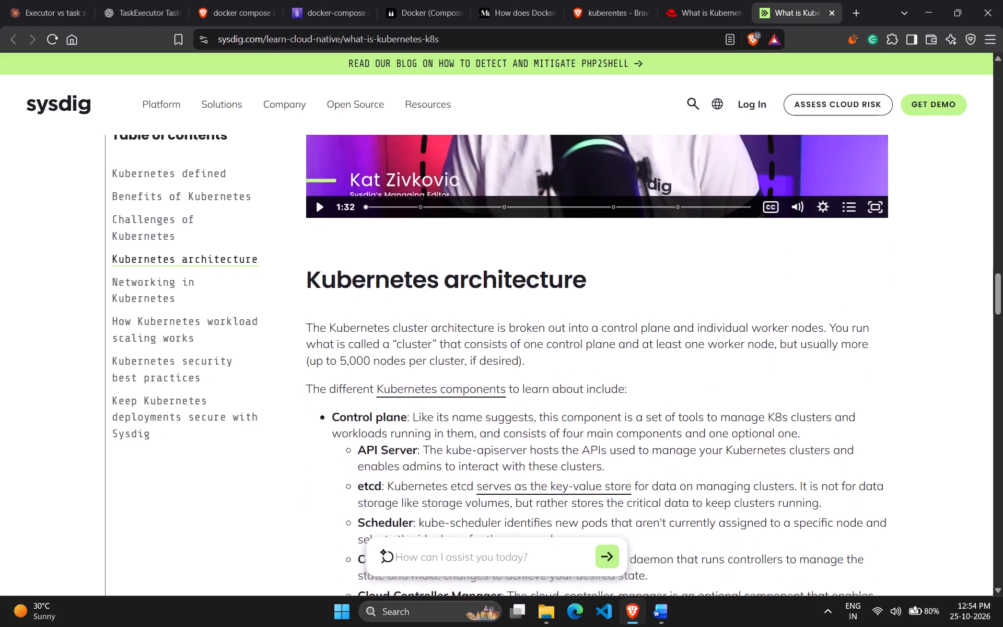
pyautogui.scroll(-3, 353, 421)
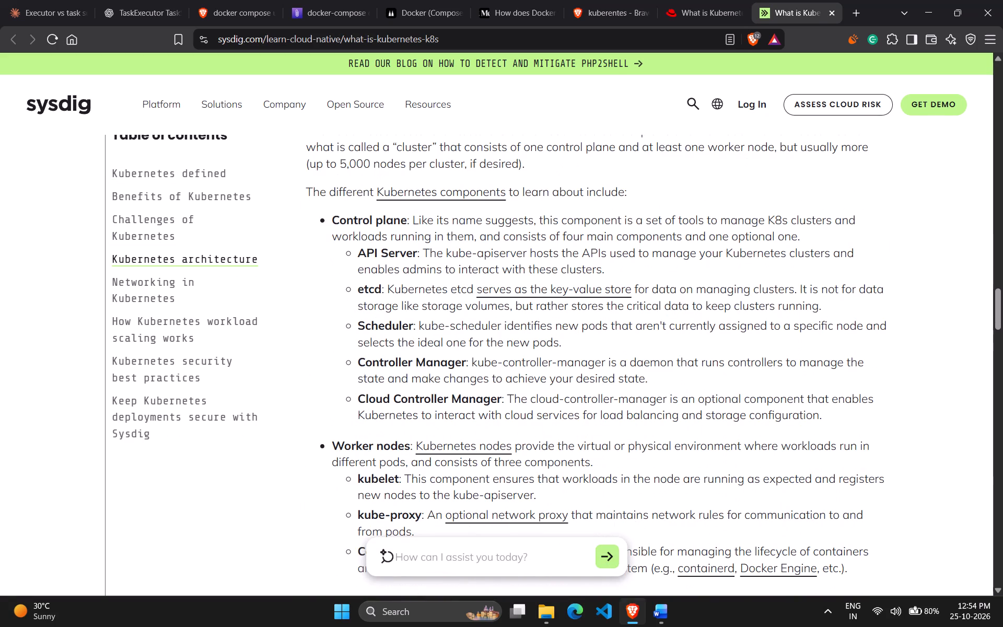
pyautogui.scroll(-5, 415, 461)
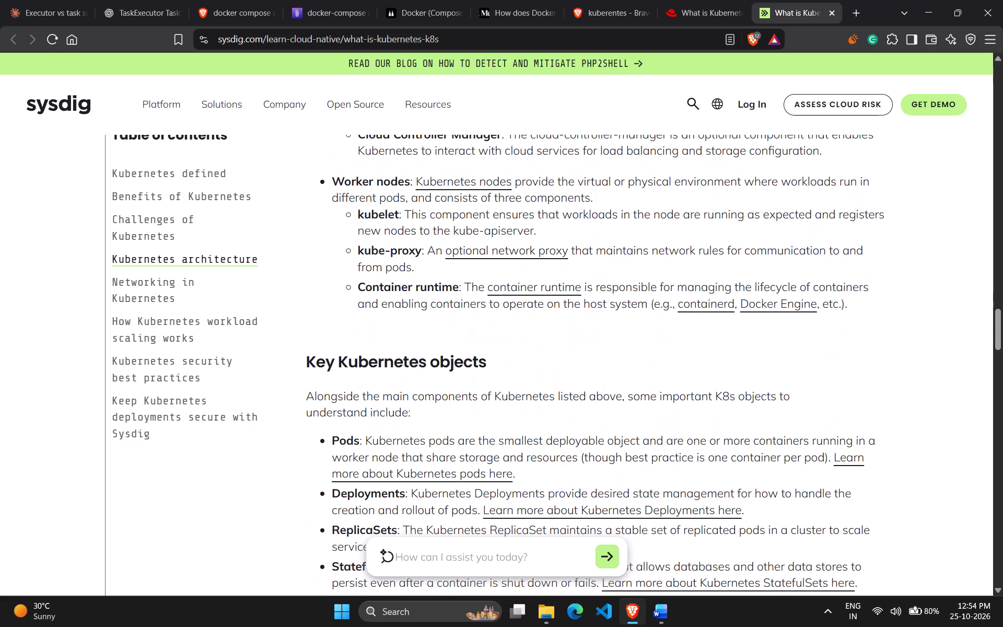
pyautogui.scroll(-6, 416, 461)
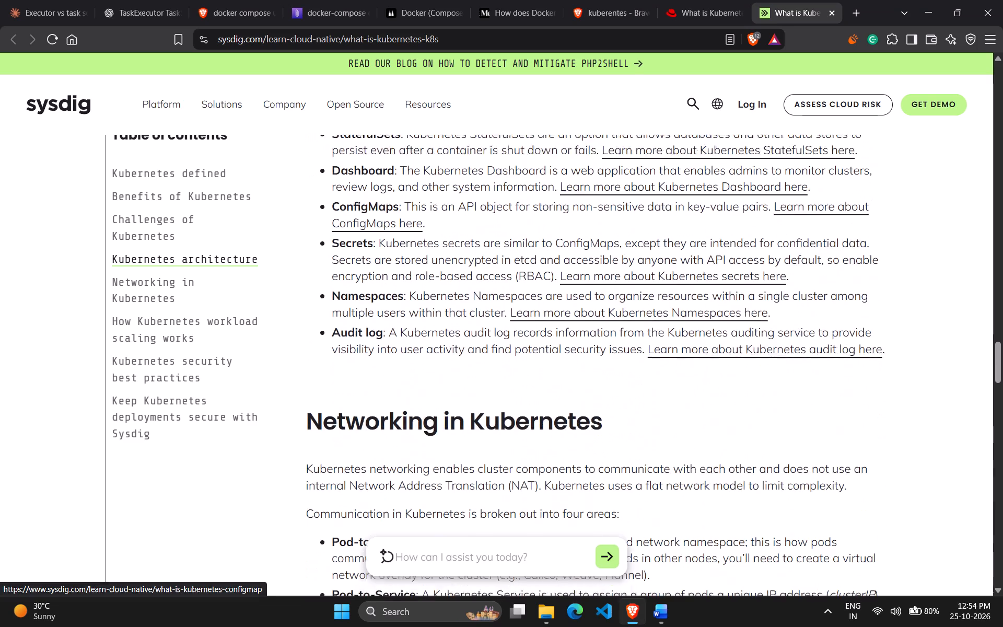
pyautogui.scroll(-3, 413, 461)
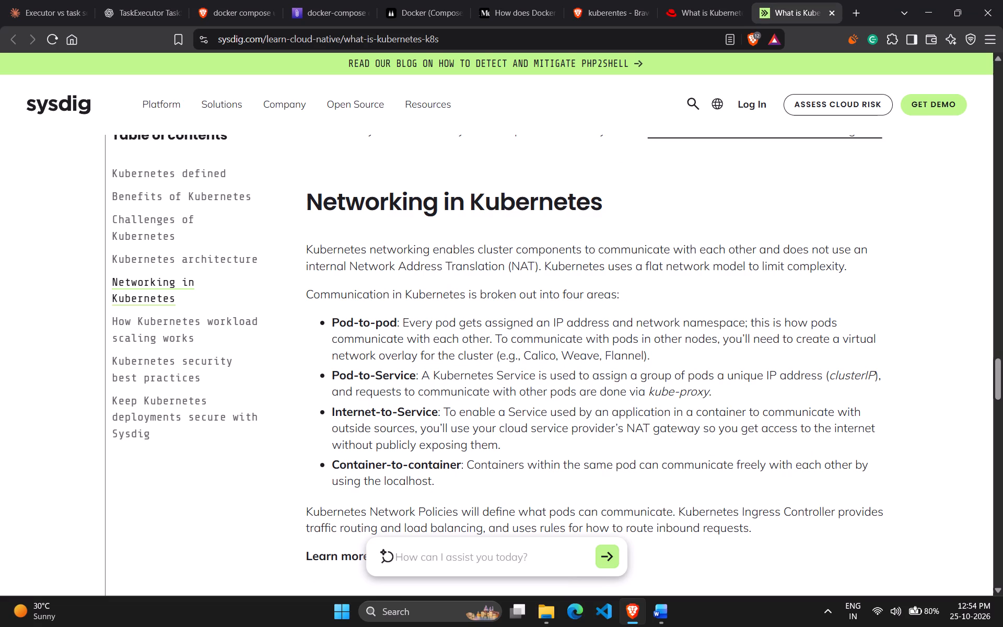
pyautogui.scroll(-1, 388, 472)
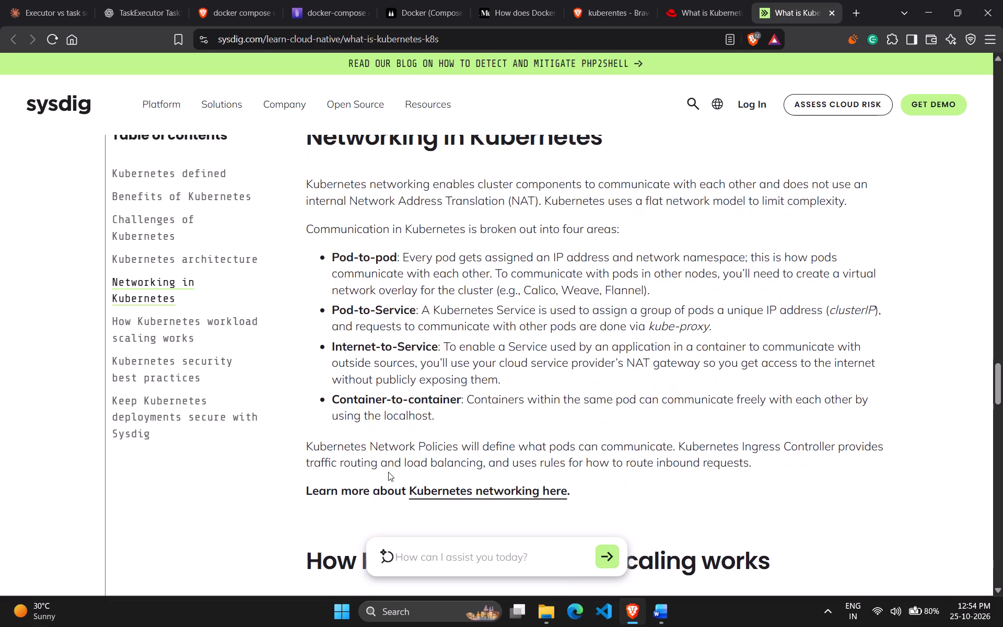
pyautogui.scroll(-5, 388, 472)
pyautogui.scroll(11, 373, 462)
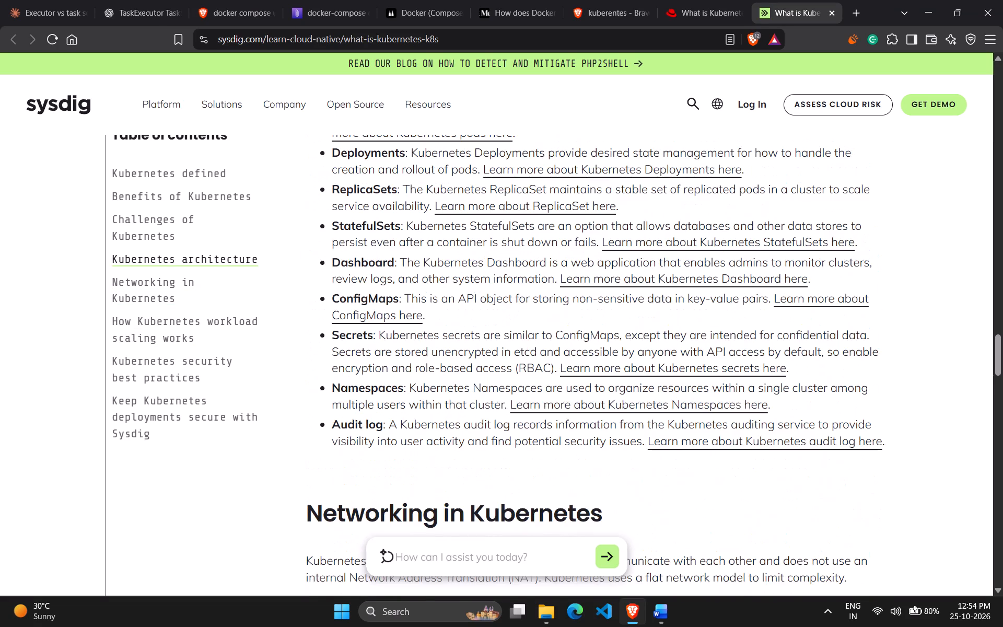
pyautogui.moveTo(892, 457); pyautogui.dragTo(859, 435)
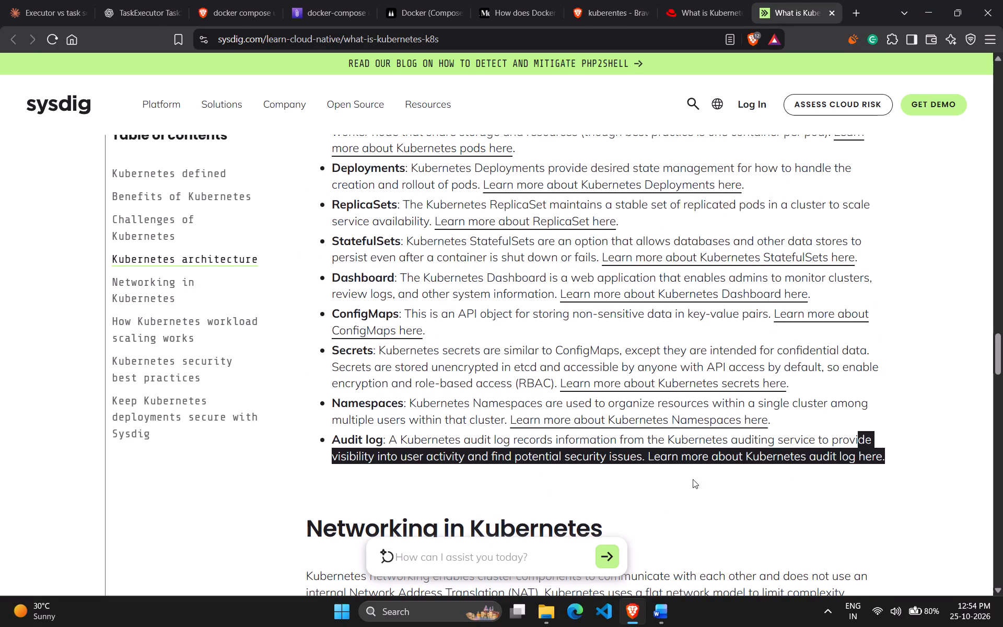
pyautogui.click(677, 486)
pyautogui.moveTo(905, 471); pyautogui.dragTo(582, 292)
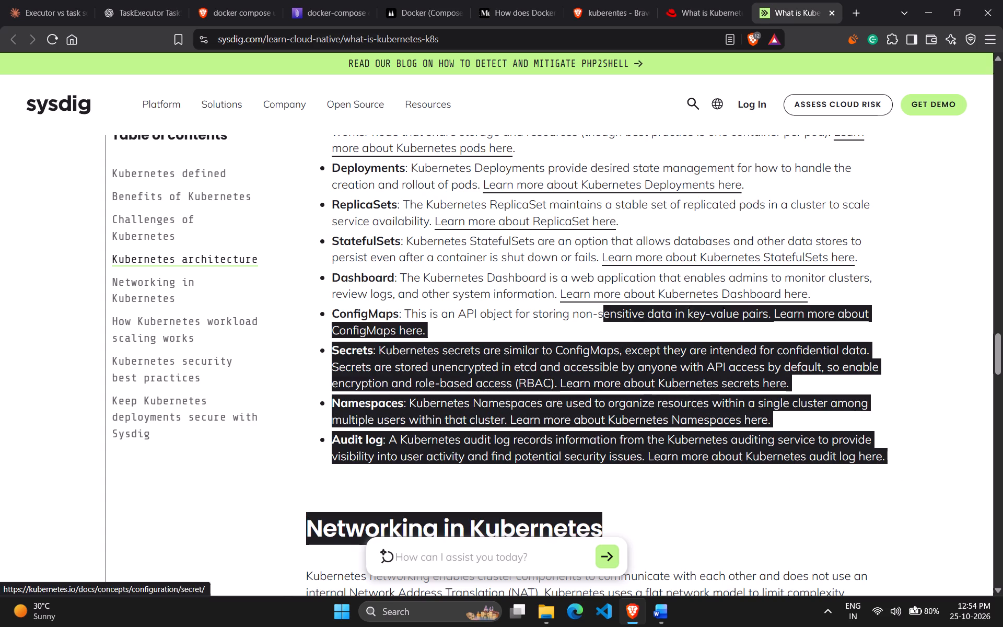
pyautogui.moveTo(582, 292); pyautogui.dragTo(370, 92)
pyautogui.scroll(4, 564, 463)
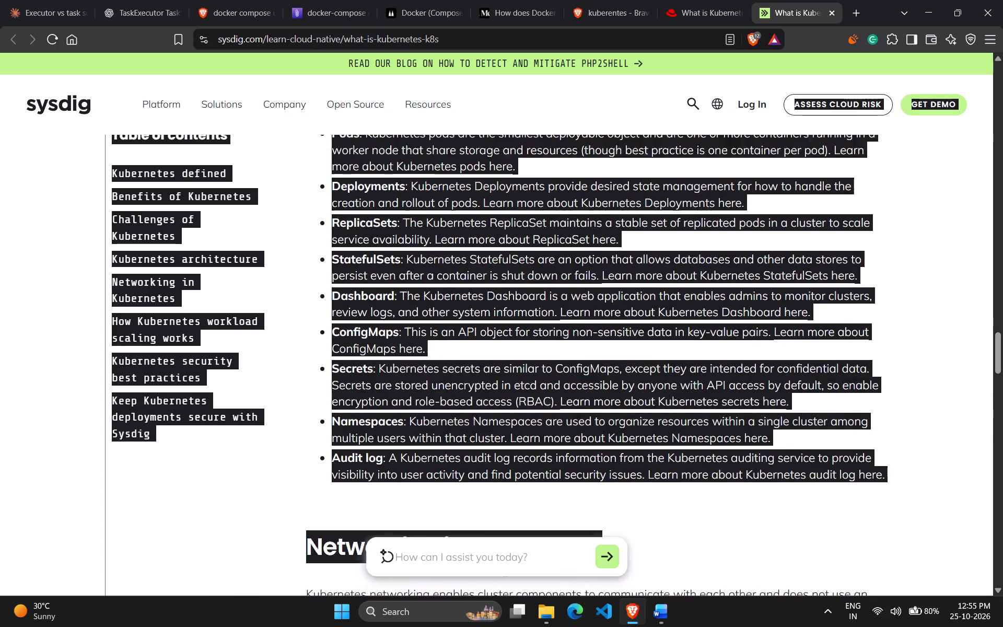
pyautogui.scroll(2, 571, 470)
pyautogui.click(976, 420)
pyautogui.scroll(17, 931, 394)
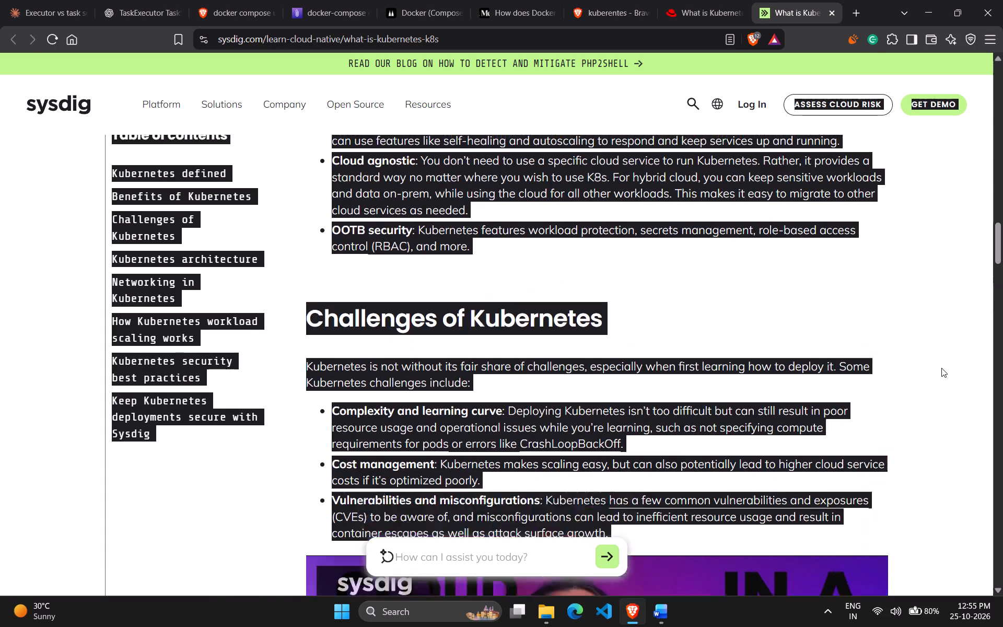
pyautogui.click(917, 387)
# Copy Sysdig's definition from "s K8s, is the leading open source" to "workloads at scale" into an indented paragraph under Word's Kubernetes heading.
pyautogui.scroll(2, 541, 415)
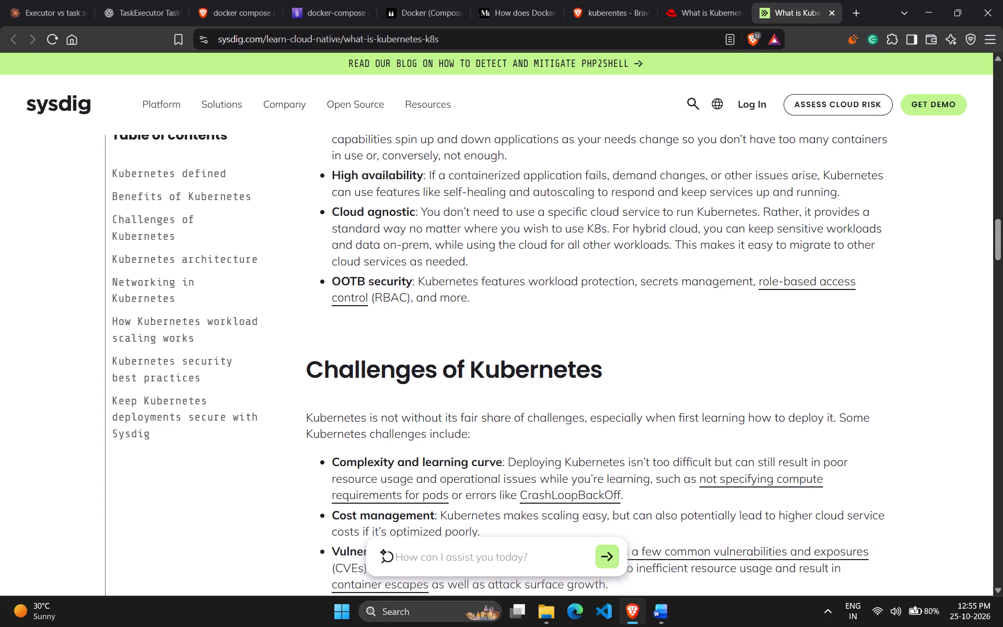
pyautogui.scroll(1, 541, 415)
pyautogui.scroll(4, 440, 440)
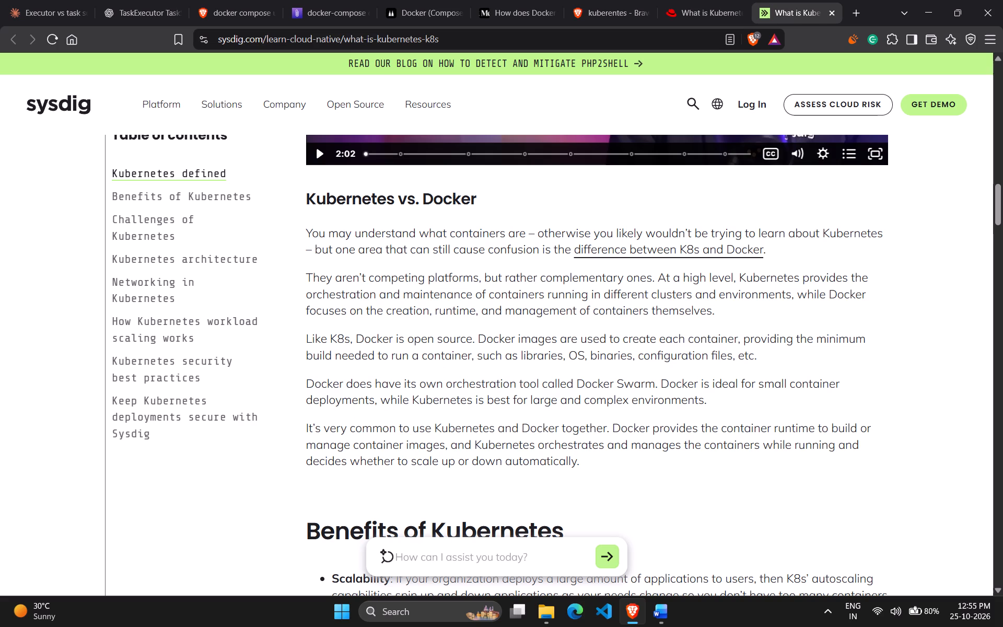
pyautogui.scroll(11, 523, 291)
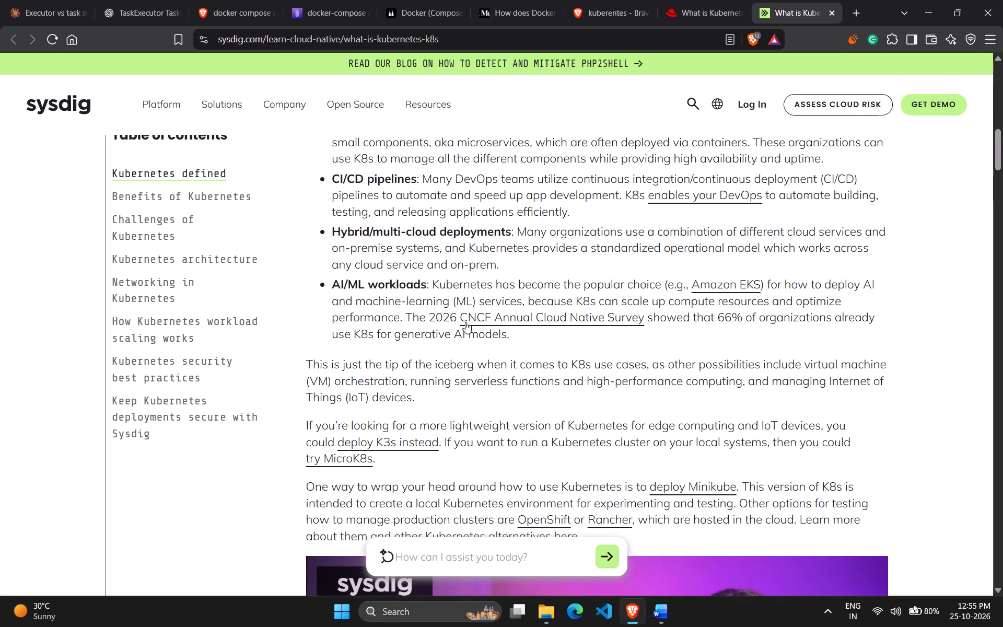
pyautogui.scroll(-1, 463, 322)
pyautogui.scroll(6, 463, 322)
pyautogui.scroll(1, 413, 292)
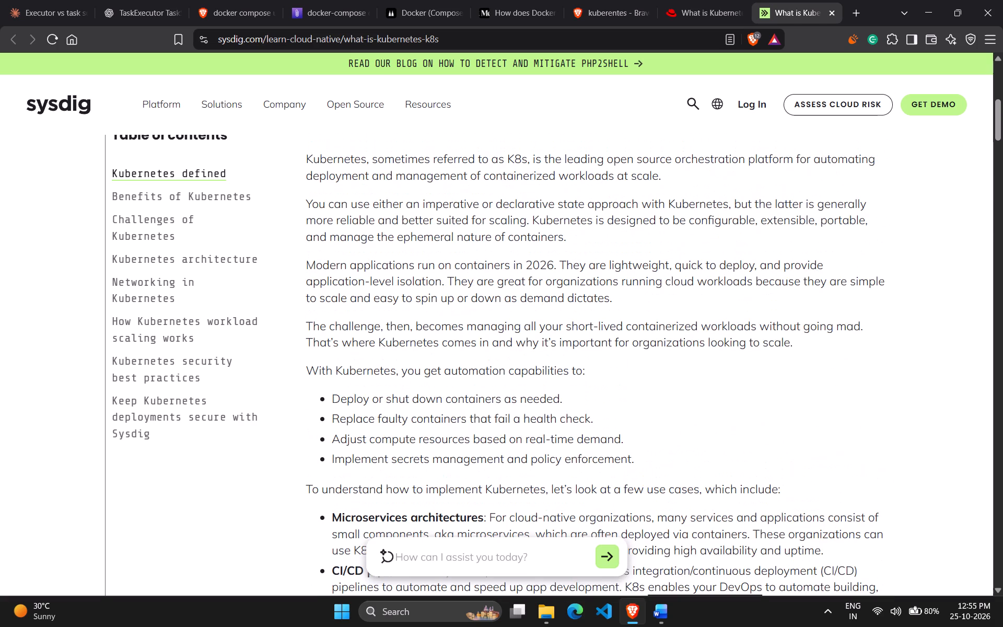
pyautogui.scroll(2, 509, 281)
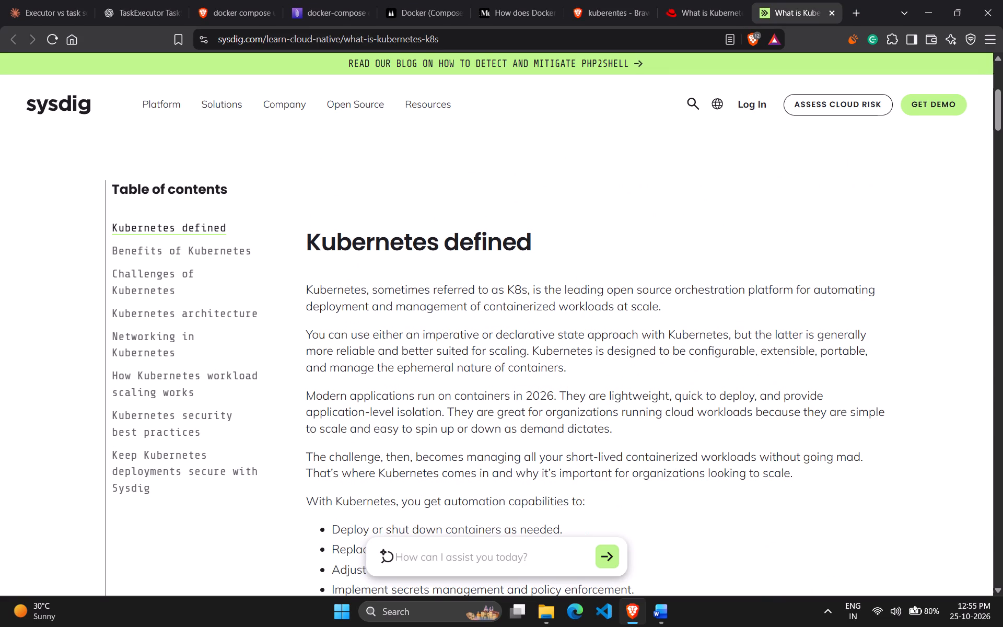
pyautogui.moveTo(500, 290); pyautogui.dragTo(654, 298)
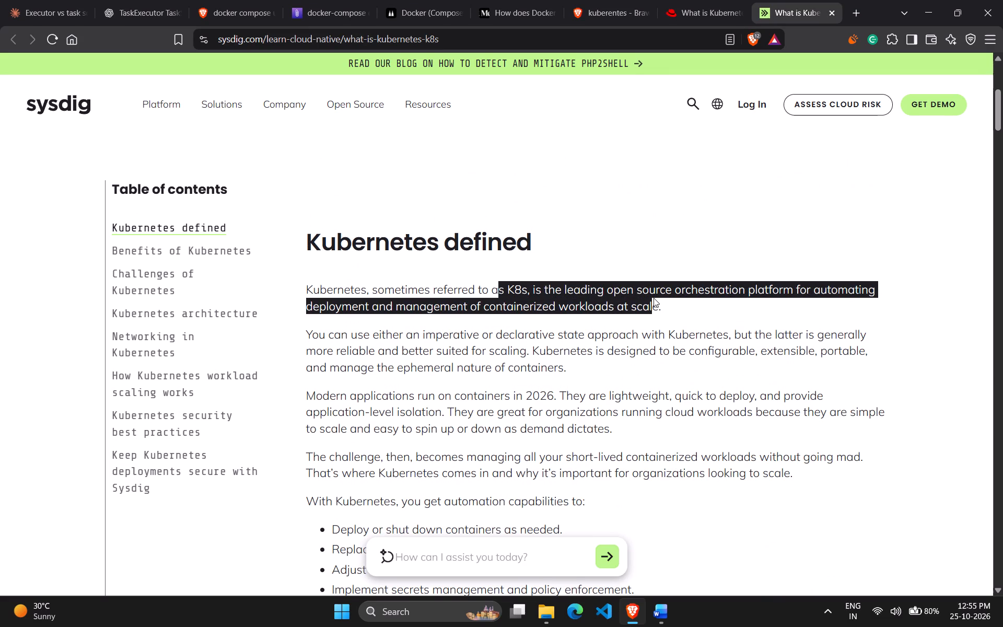
pyautogui.moveTo(654, 298); pyautogui.dragTo(659, 298)
pyautogui.hotkey('ctrl', 'c')
pyautogui.hotkey('alt', 'Tab')
pyautogui.scroll(-5, 473, 393)
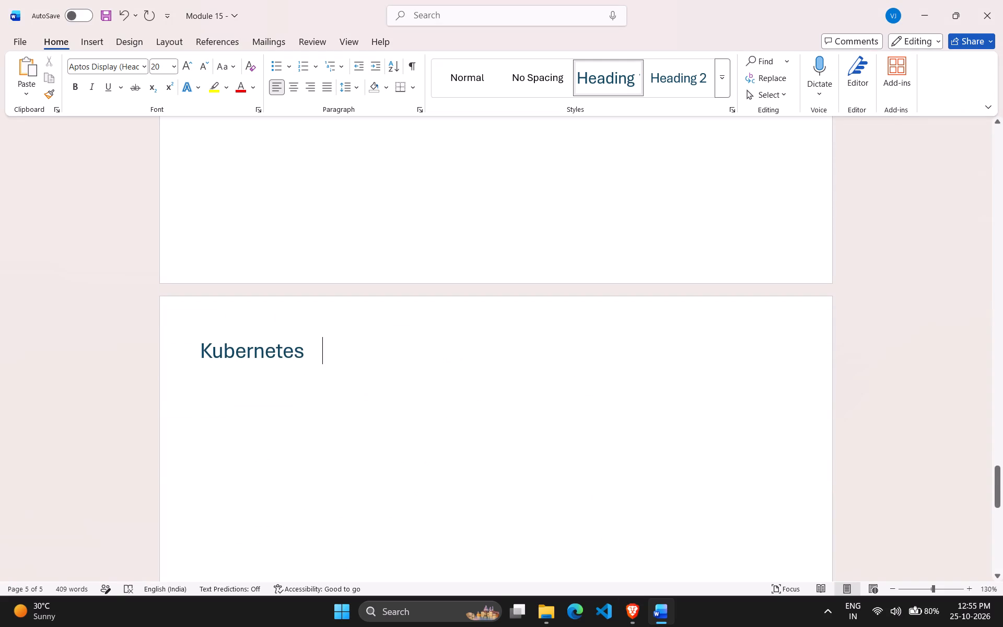
pyautogui.press('Return')
pyautogui.press('Tab')
pyautogui.hotkey('ctrl', 'v')
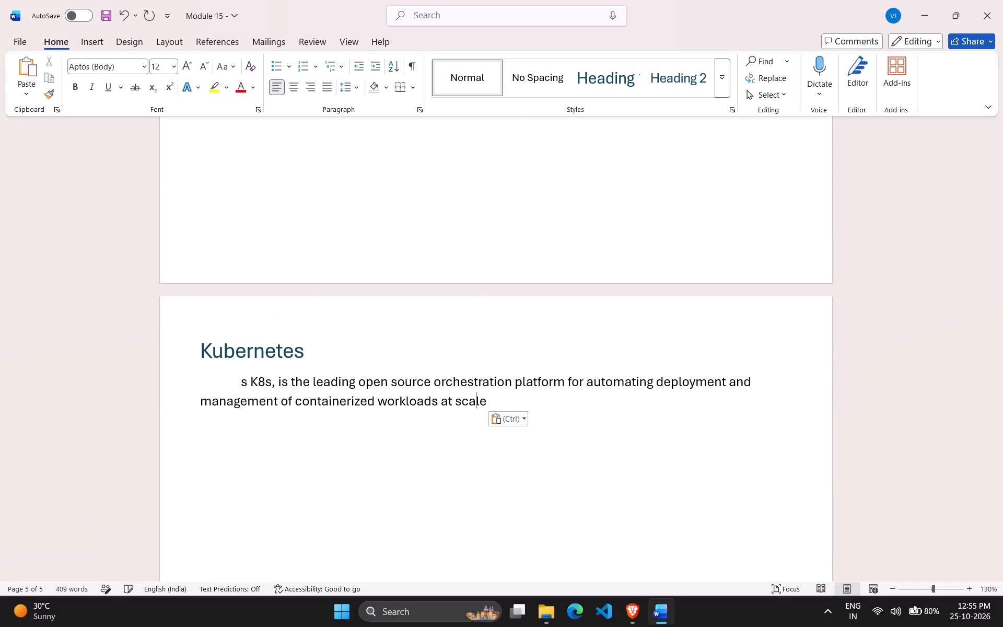
# Return to the Sysdig article in the browser and look over its "Benefits of Kubernetes" and "Challenges of Kubernetes" sections.
pyautogui.hotkey('alt', 'Tab')
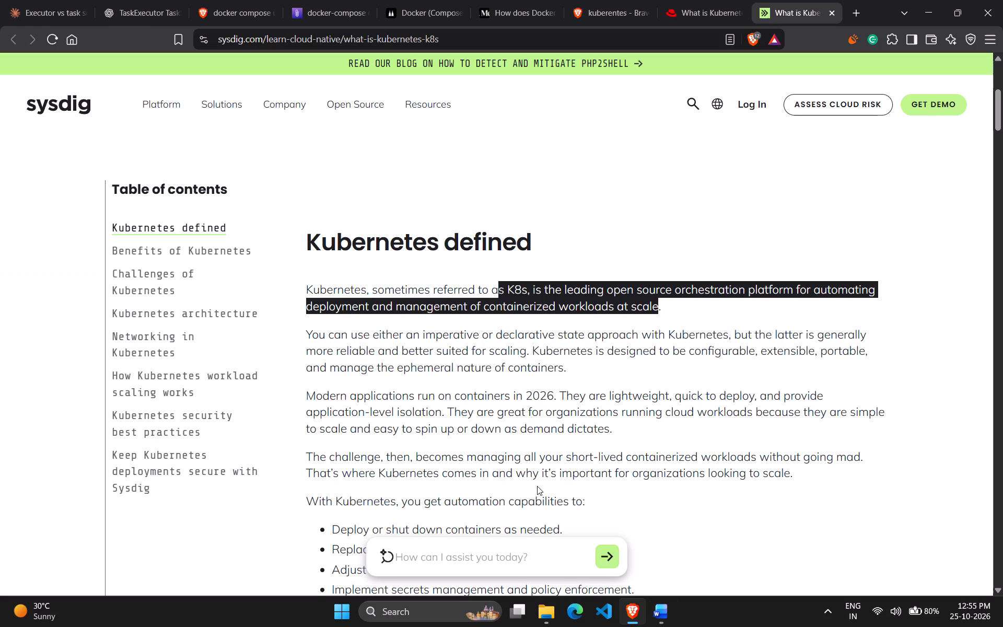
pyautogui.scroll(-12, 537, 492)
pyautogui.scroll(-10, 537, 496)
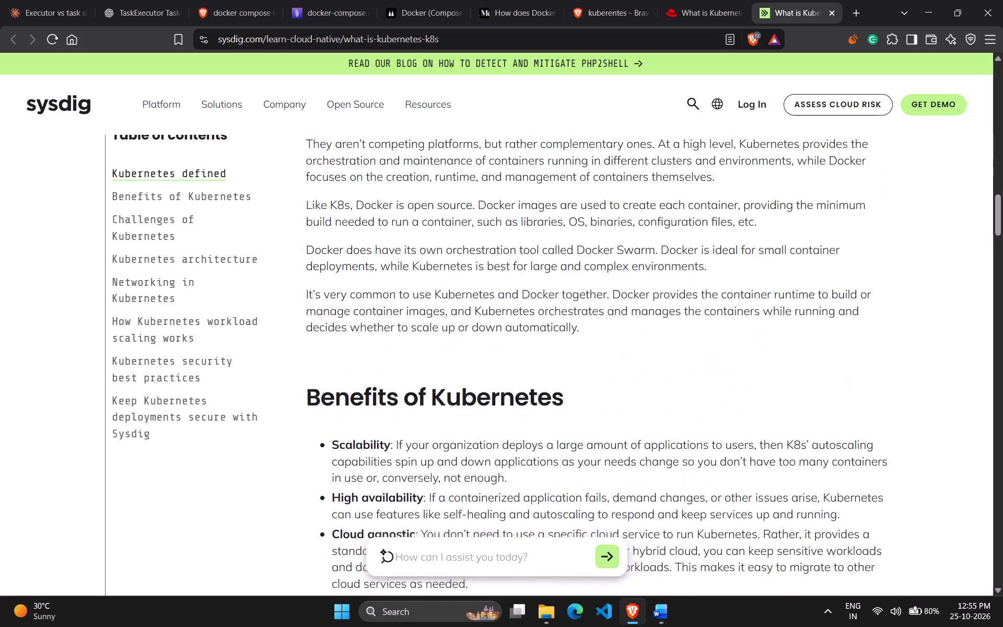
pyautogui.scroll(1, 536, 497)
pyautogui.scroll(-2, 536, 497)
pyautogui.scroll(-5, 322, 419)
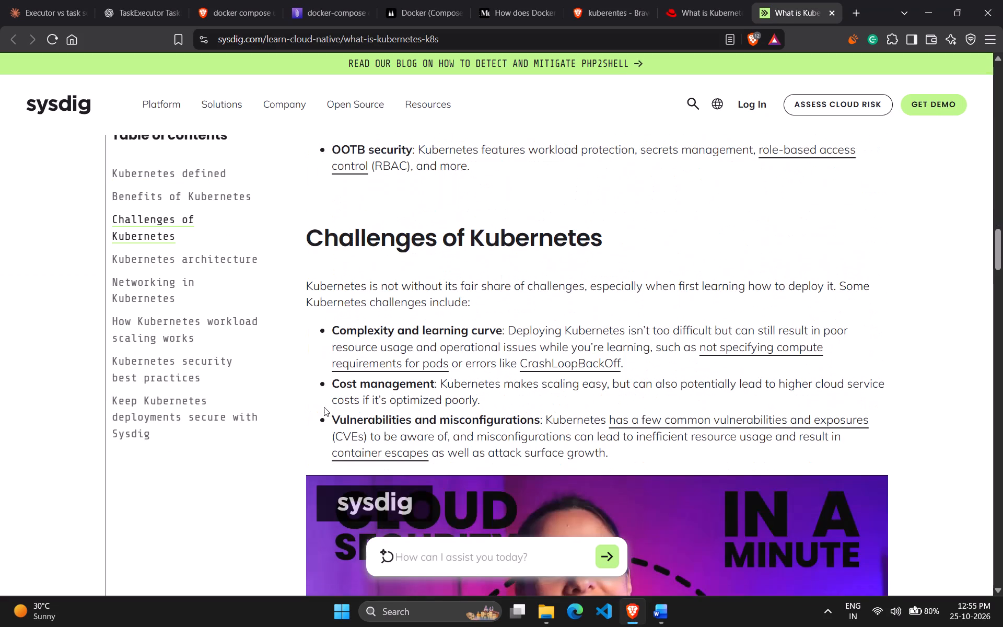
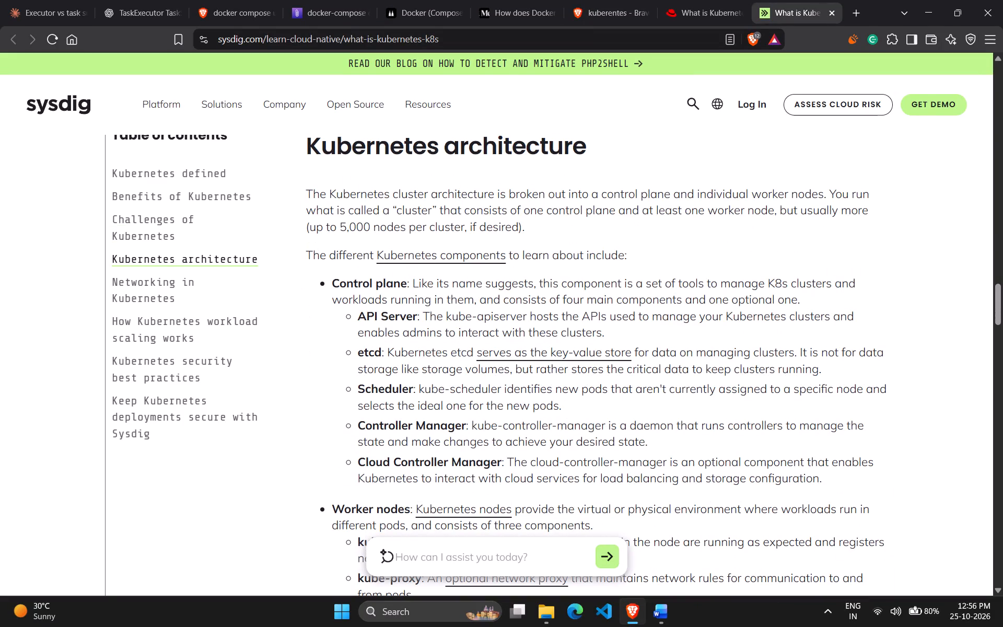
# Copy Sysdig's text from "The different Kubernetes components to learn about include:" through the Namespaces bullet into Word, two line breaks below the Kubernetes definition.
pyautogui.moveTo(304, 253); pyautogui.dragTo(600, 596)
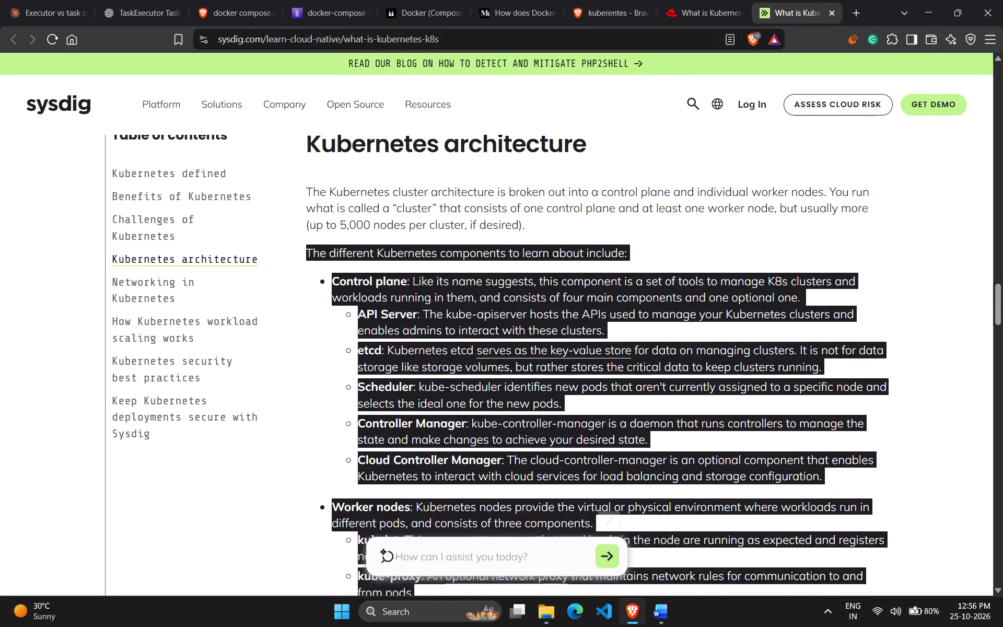
pyautogui.moveTo(600, 596); pyautogui.dragTo(468, 382)
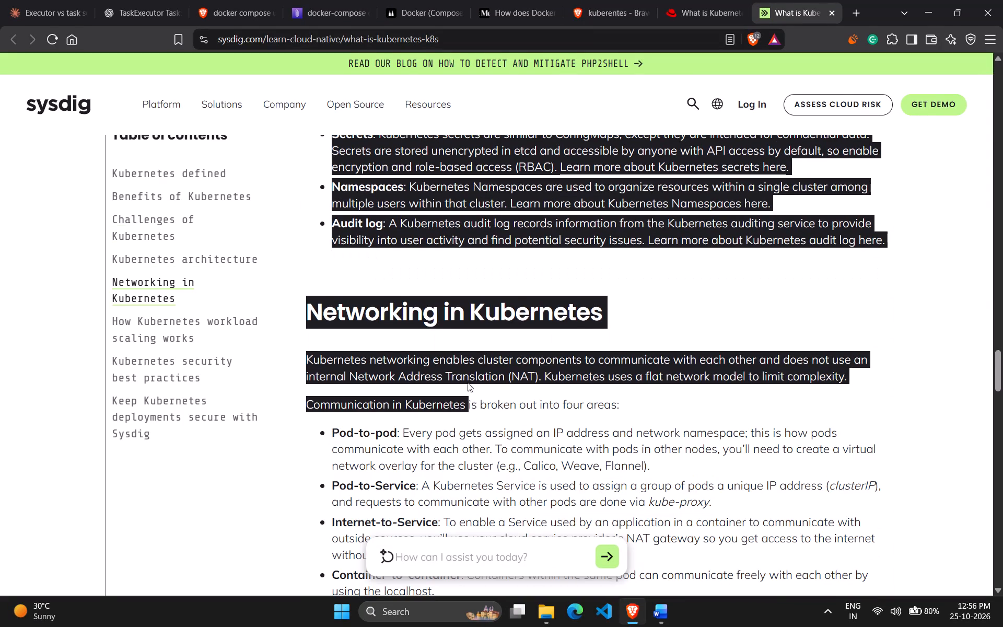
pyautogui.moveTo(468, 382); pyautogui.dragTo(872, 212)
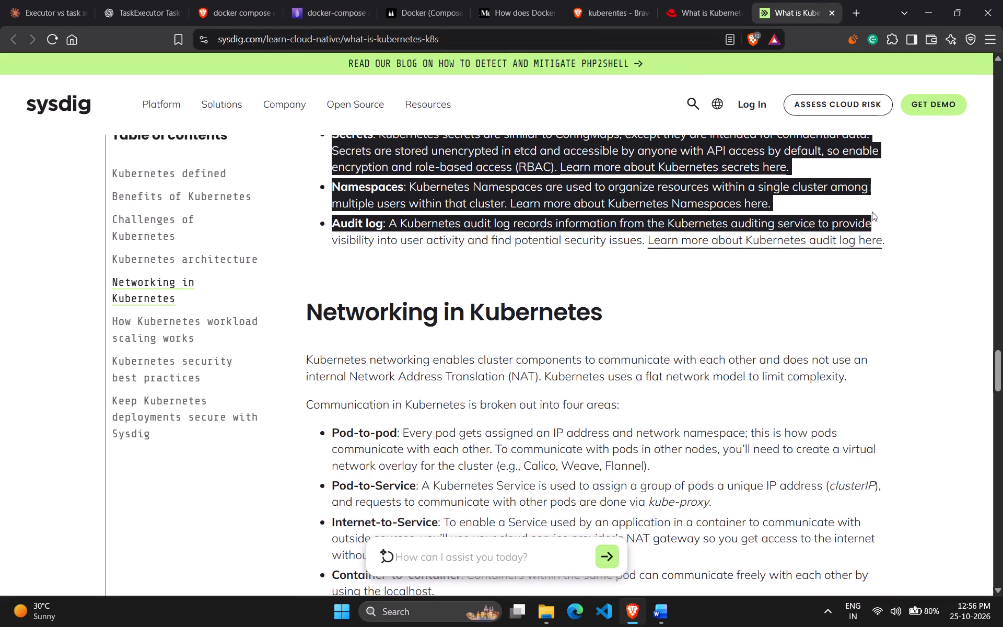
pyautogui.moveTo(872, 212); pyautogui.dragTo(809, 202)
pyautogui.hotkey('ctrl', 'c')
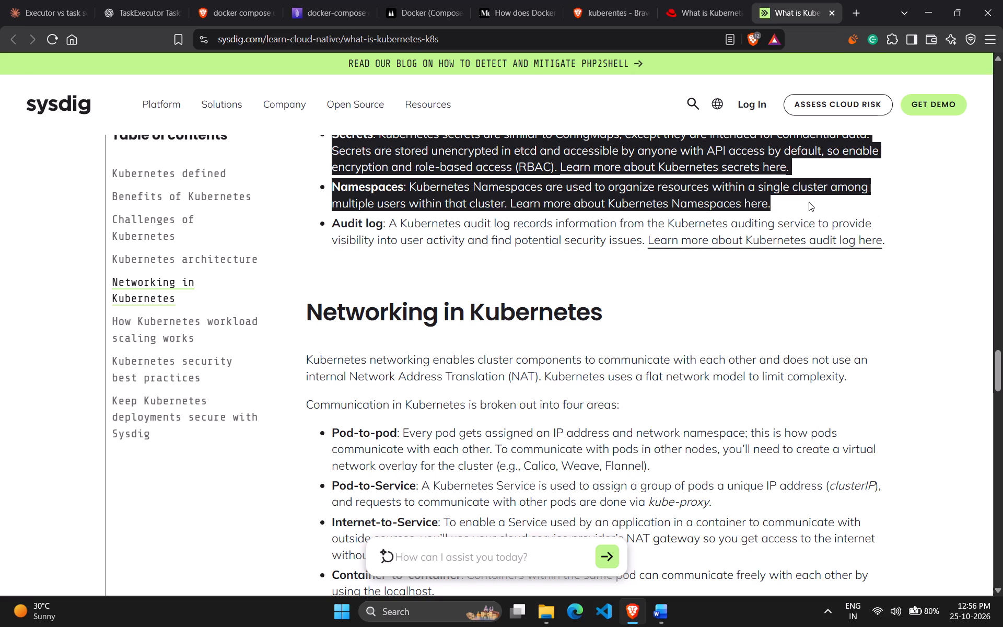
pyautogui.hotkey('alt', 'Tab')
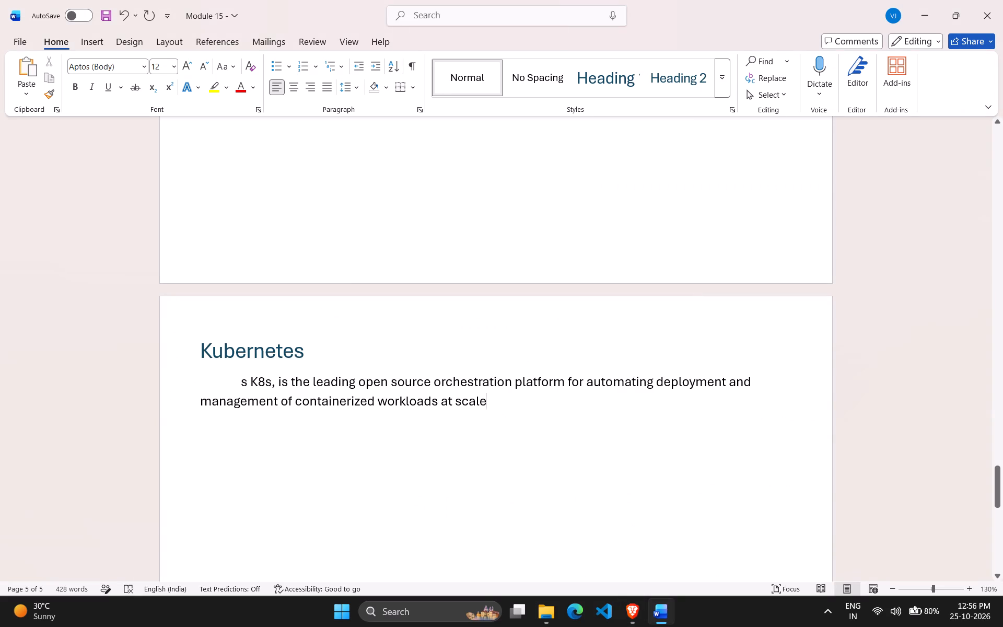
pyautogui.hotkey('shift', 'Return')
pyautogui.hotkey('shift', 'Return')
pyautogui.hotkey('ctrl', 'v')
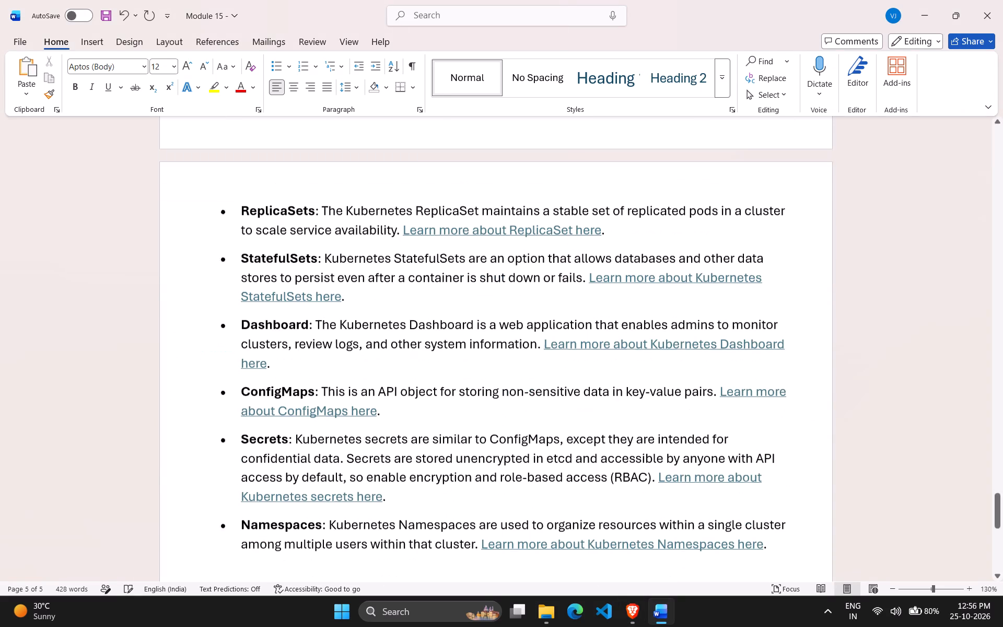
# Review the "Key Kubernetes objects" and "Kubernetes architecture" sections of the Sysdig article, comparing them with the pasted Word notes.
pyautogui.hotkey('alt', 'Tab')
pyautogui.scroll(5, 514, 351)
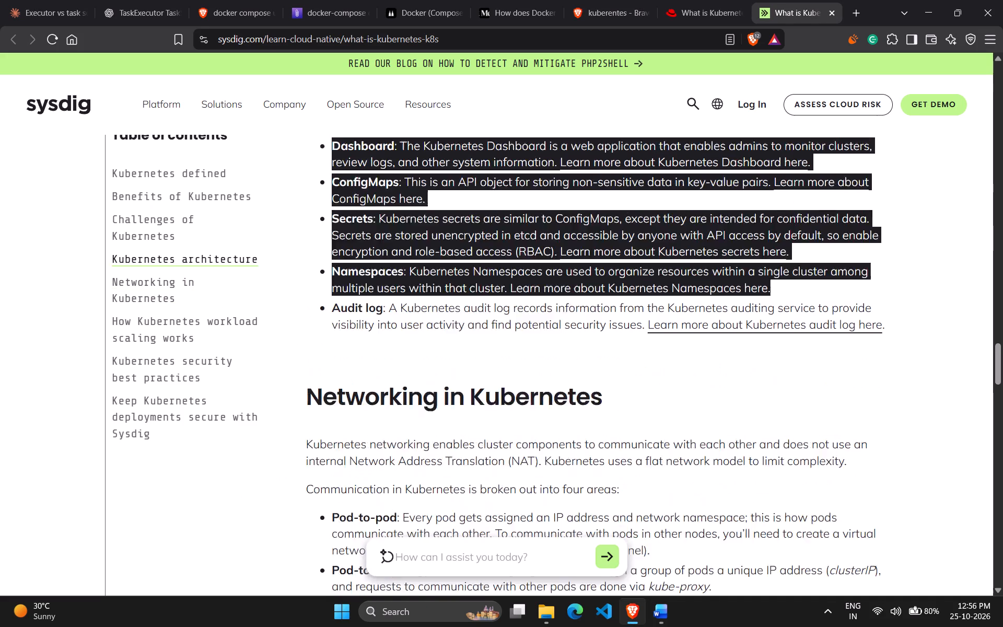
pyautogui.click(928, 370)
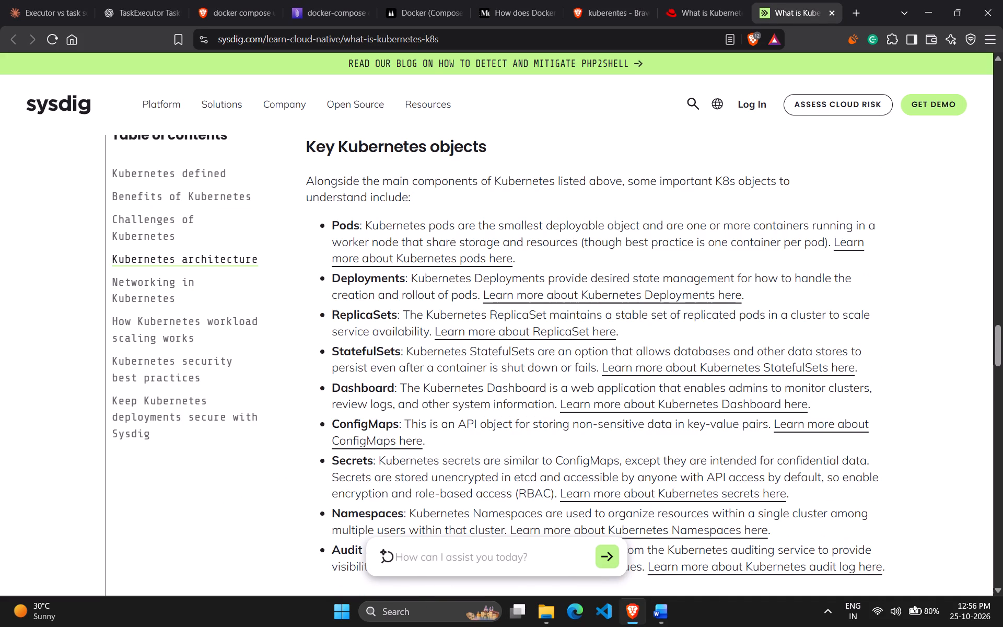
pyautogui.scroll(-3, 599, 403)
pyautogui.scroll(15, 598, 403)
pyautogui.scroll(-6, 598, 403)
pyautogui.hotkey('alt', 'Tab')
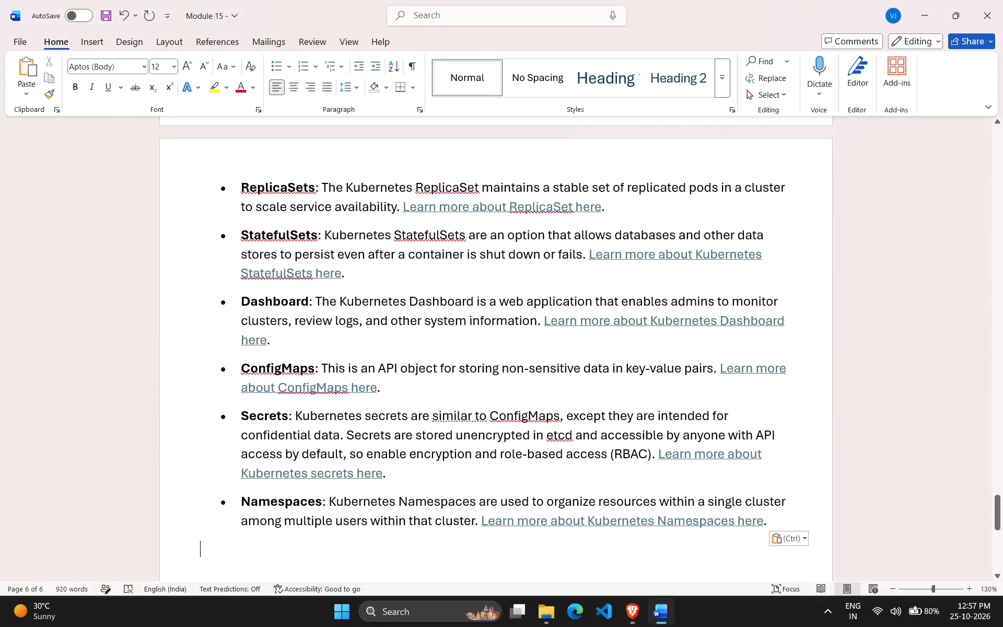
pyautogui.hotkey('alt', 'Tab')
pyautogui.hotkey('alt', 'Tab')
pyautogui.hotkey('alt', 'Tab')
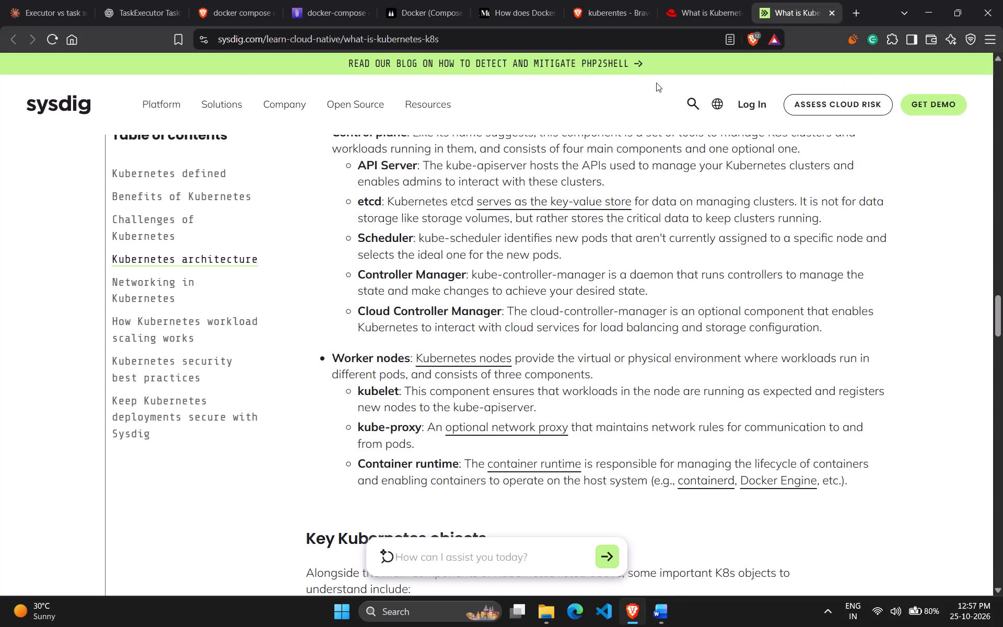
pyautogui.scroll(-7, 409, 249)
# Return to the "kuberentes" web search and browse its image results for Kubernetes diagrams.
pyautogui.click(696, 2)
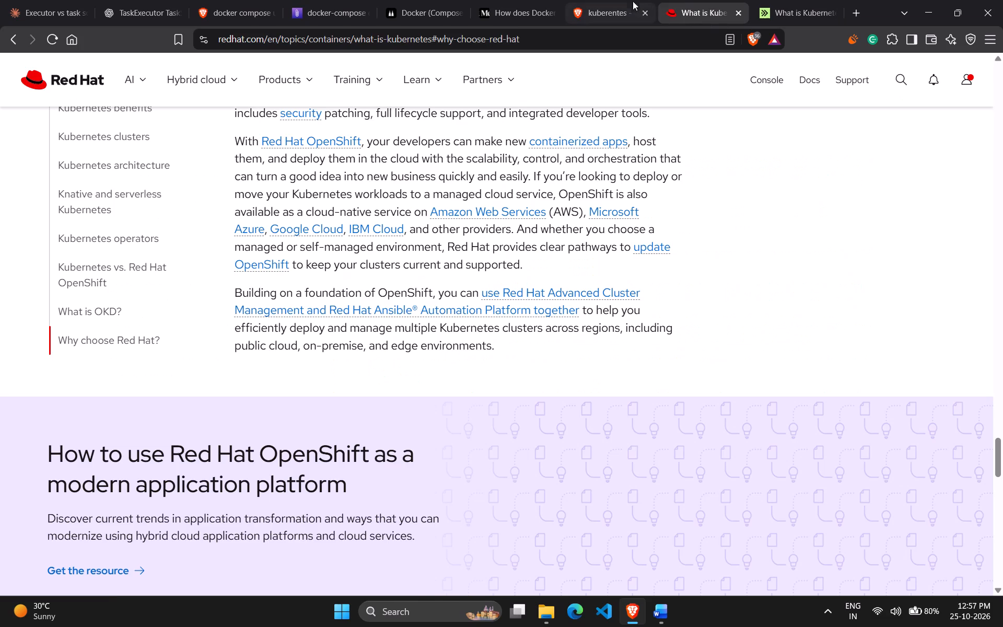
pyautogui.click(627, 1)
pyautogui.scroll(20, 456, 201)
pyautogui.scroll(5, 456, 201)
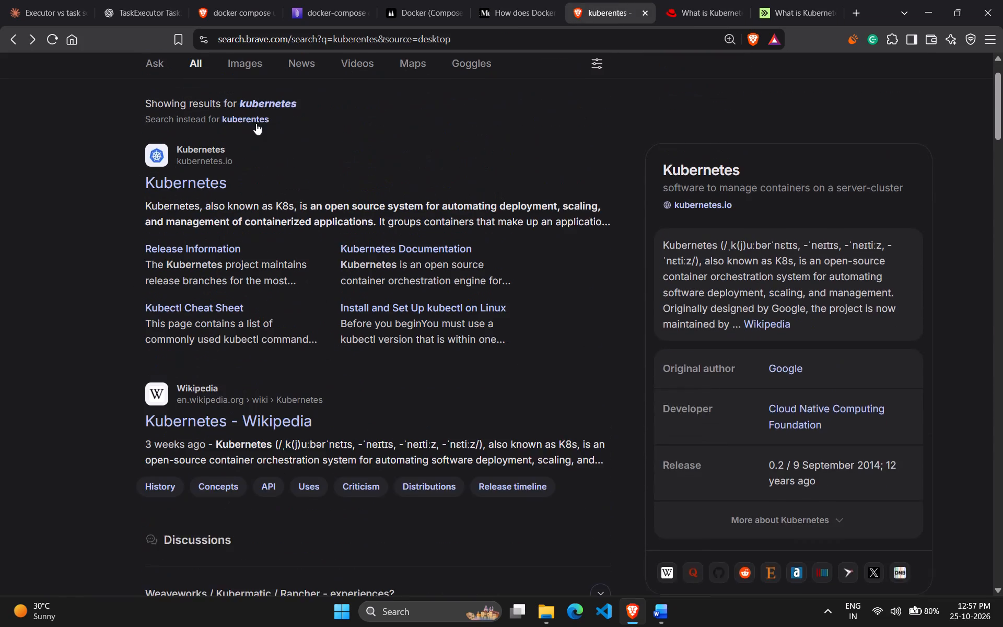
pyautogui.scroll(6, 256, 123)
pyautogui.click(250, 124)
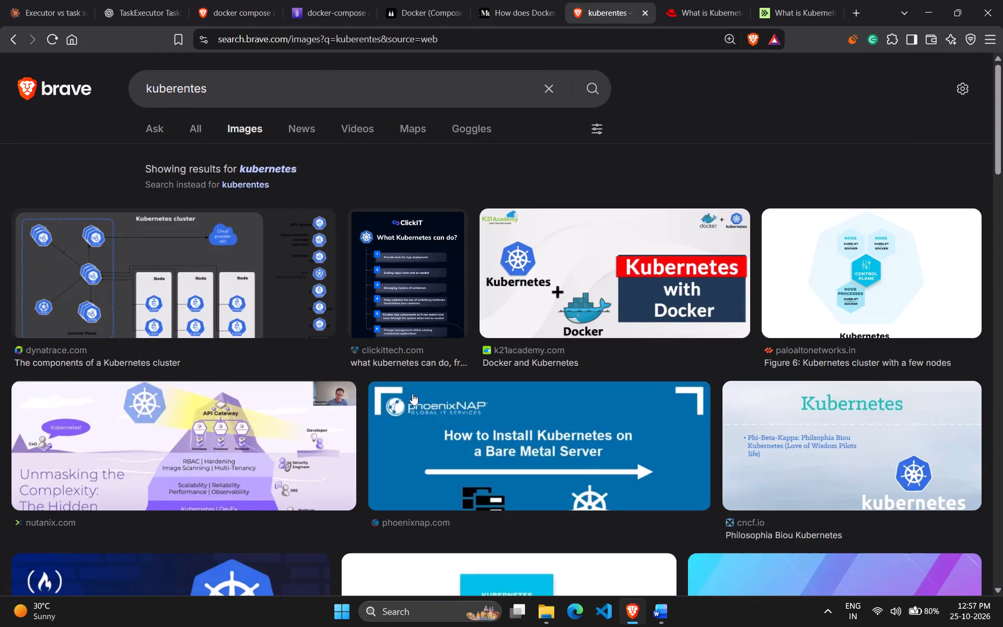
pyautogui.scroll(-12, 412, 393)
pyautogui.scroll(12, 401, 385)
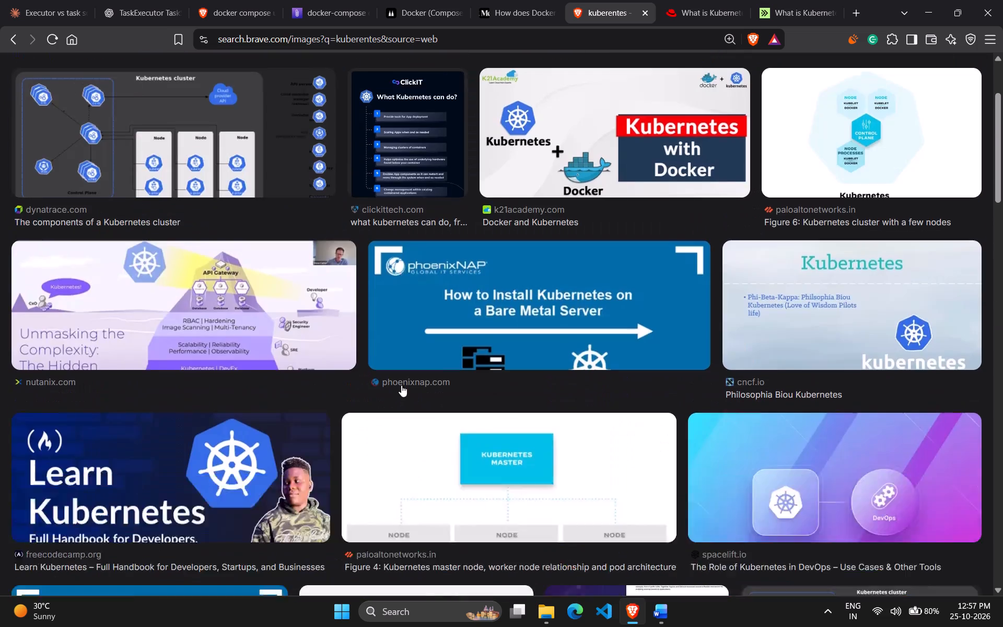
pyautogui.scroll(6, 401, 385)
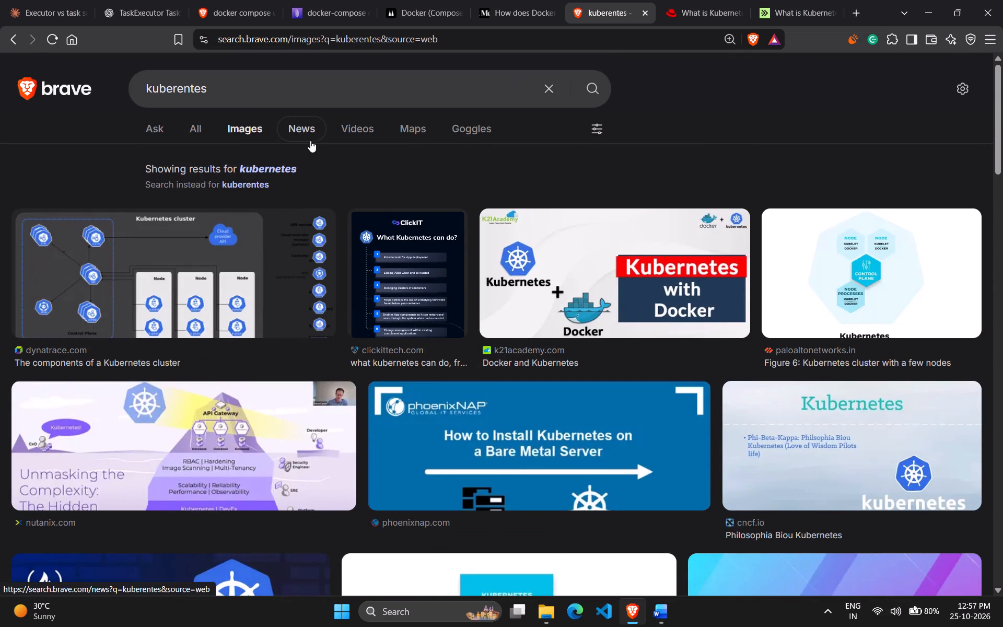
# Extend the image search query to "kuberentes internal architecture" and run it.
pyautogui.click(324, 76)
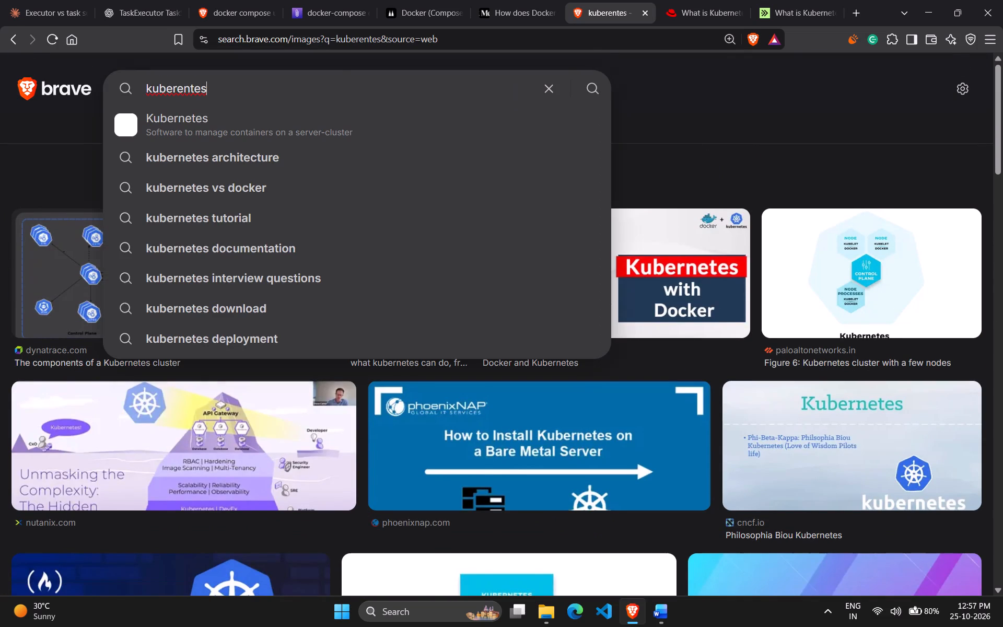
pyautogui.press('space')
pyautogui.write('inter')
pyautogui.press('n')
pyautogui.write('al archte')
pyautogui.press('BackSpace')
pyautogui.press('BackSpace')
pyautogui.write('it')
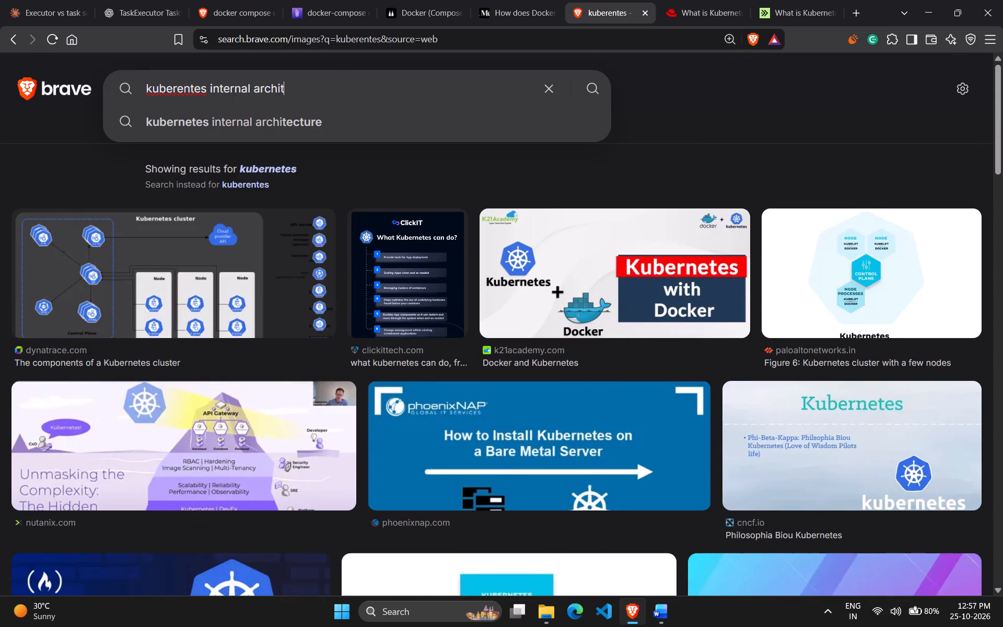
pyautogui.write('ecture')
pyautogui.press('Return')
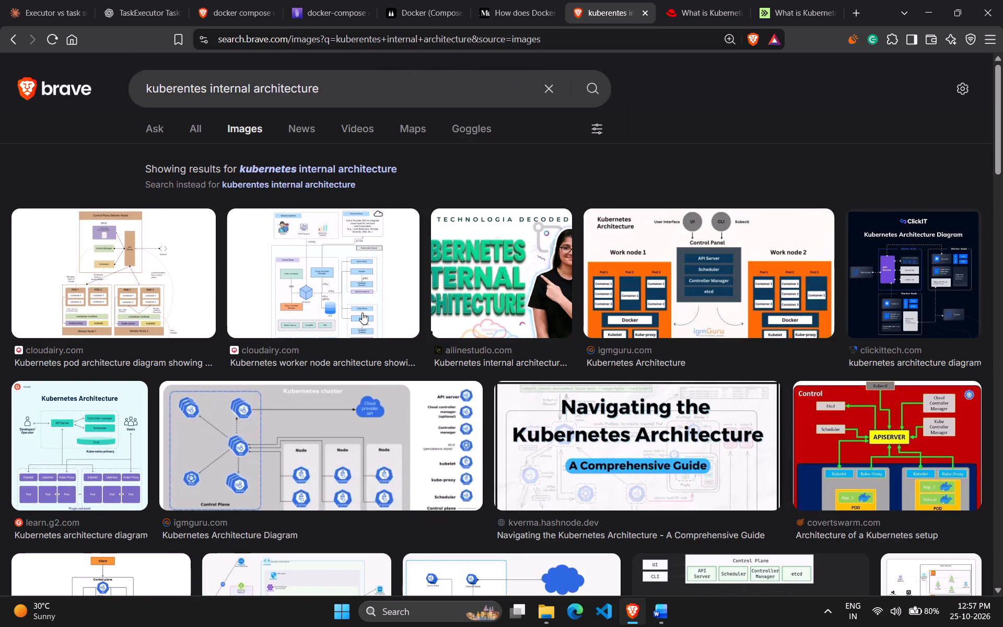
# Open Cloudairy's article behind the worker node architecture image and look over its control plane, runtime, pod, networking and deployment sections and diagrams.
pyautogui.click(359, 312)
pyautogui.click(732, 309)
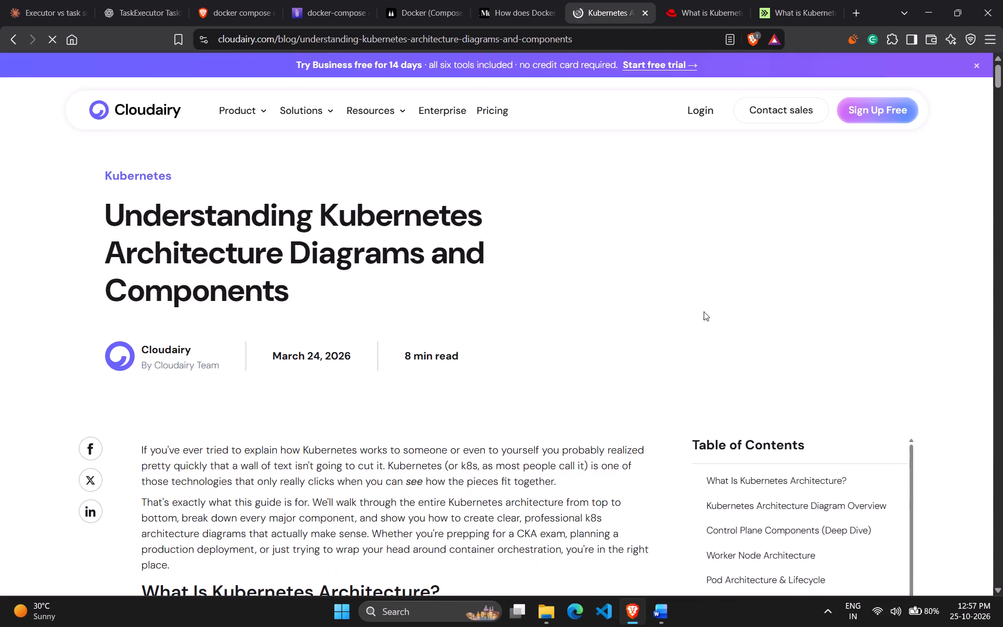
pyautogui.scroll(-19, 512, 346)
pyautogui.scroll(-10, 509, 352)
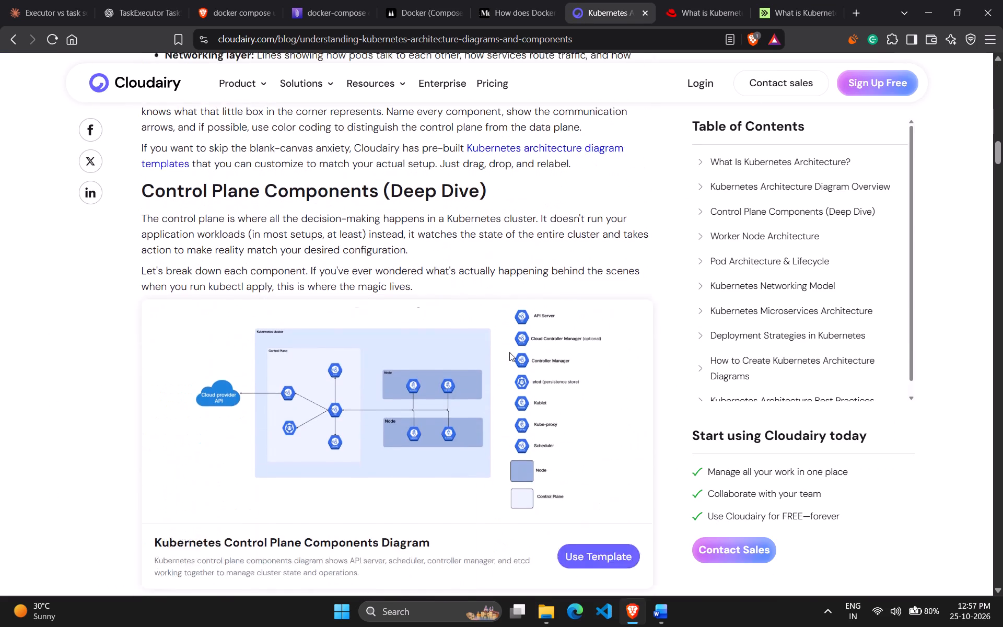
pyautogui.scroll(-20, 508, 351)
pyautogui.scroll(-13, 508, 351)
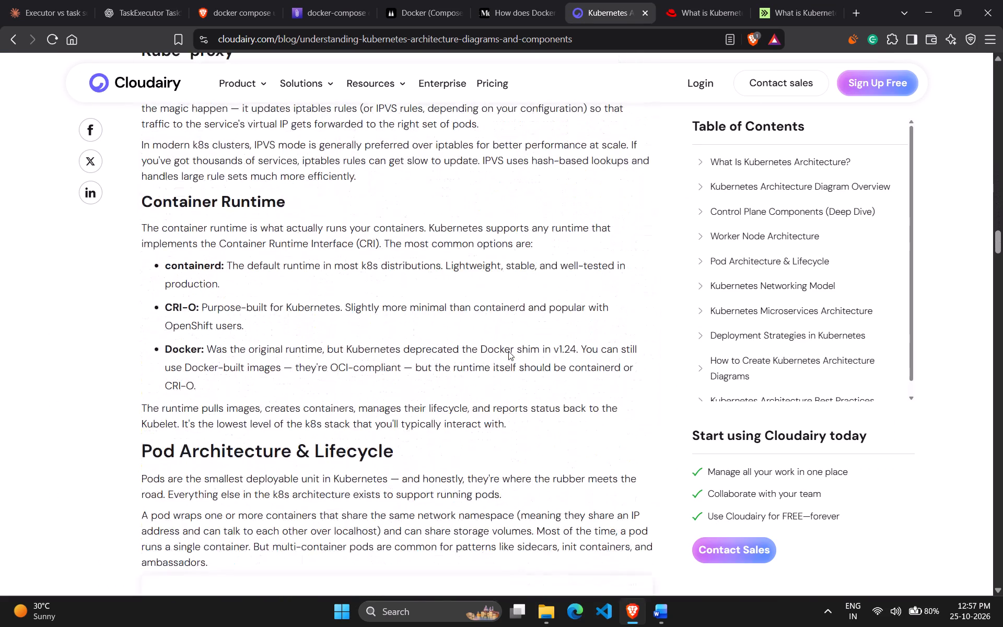
pyautogui.scroll(-8, 508, 351)
pyautogui.scroll(-17, 508, 351)
pyautogui.scroll(1, 508, 351)
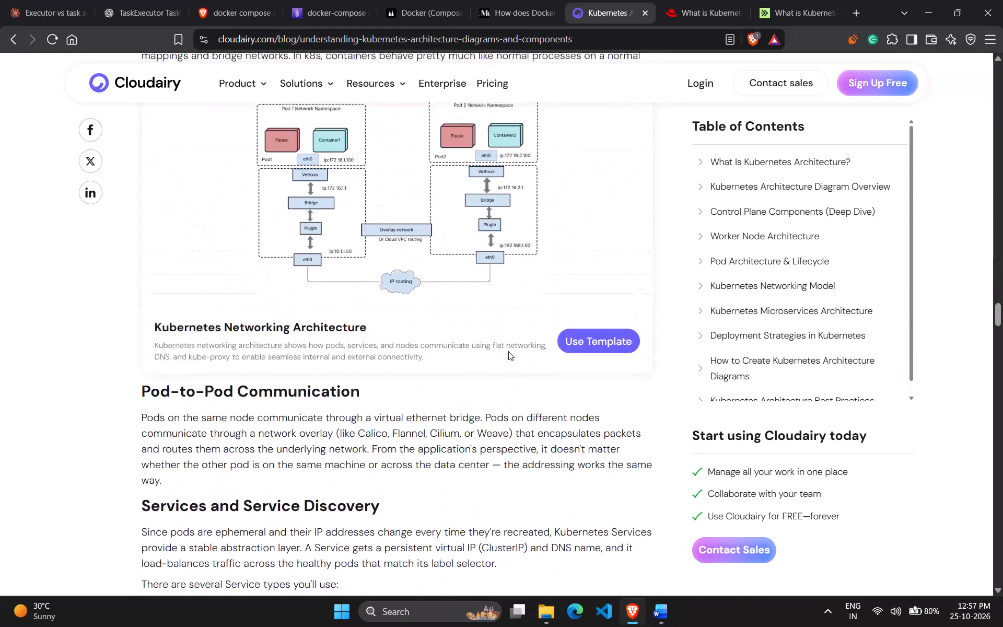
pyautogui.scroll(-20, 508, 351)
pyautogui.scroll(-15, 508, 351)
pyautogui.scroll(1, 508, 351)
pyautogui.scroll(-6, 508, 356)
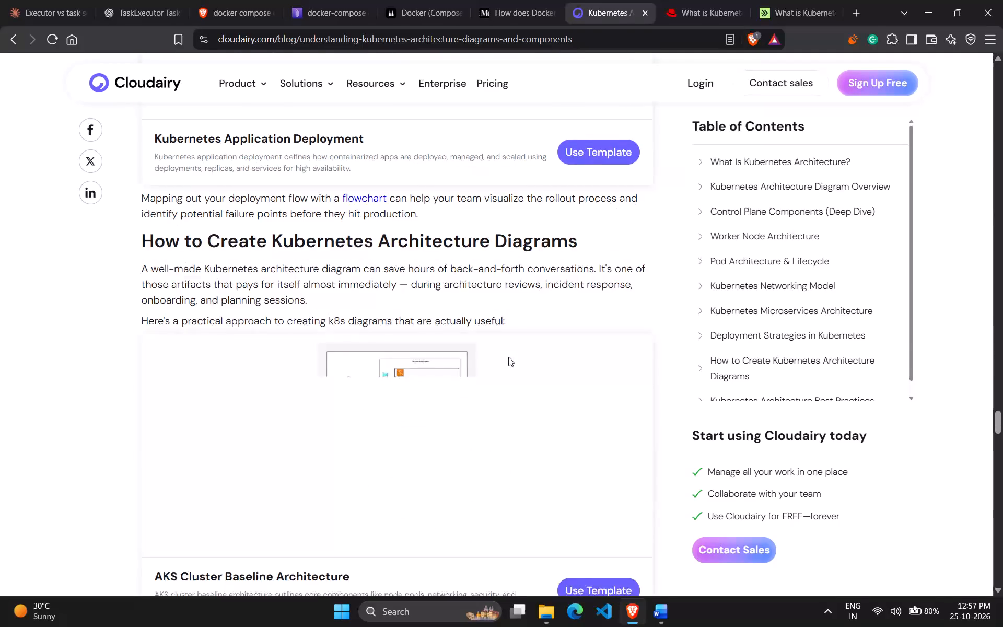
pyautogui.scroll(-10, 508, 357)
pyautogui.scroll(1, 506, 367)
pyautogui.scroll(-1, 506, 367)
# Go back to the image results and select Cloudairy's Kubernetes worker node architecture diagram.
pyautogui.hotkey('alt', 'Left')
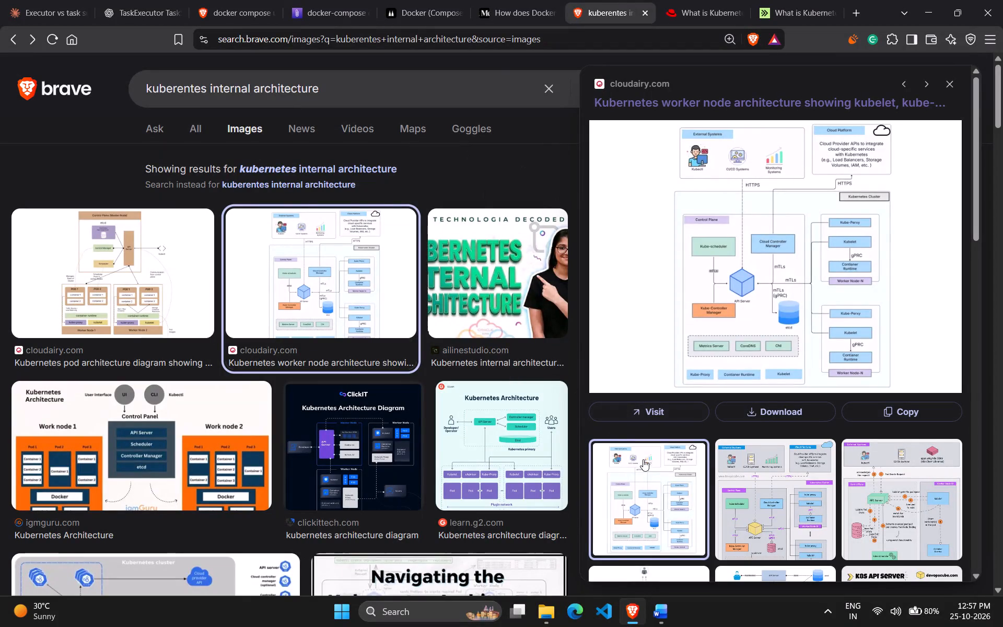
pyautogui.click(642, 479)
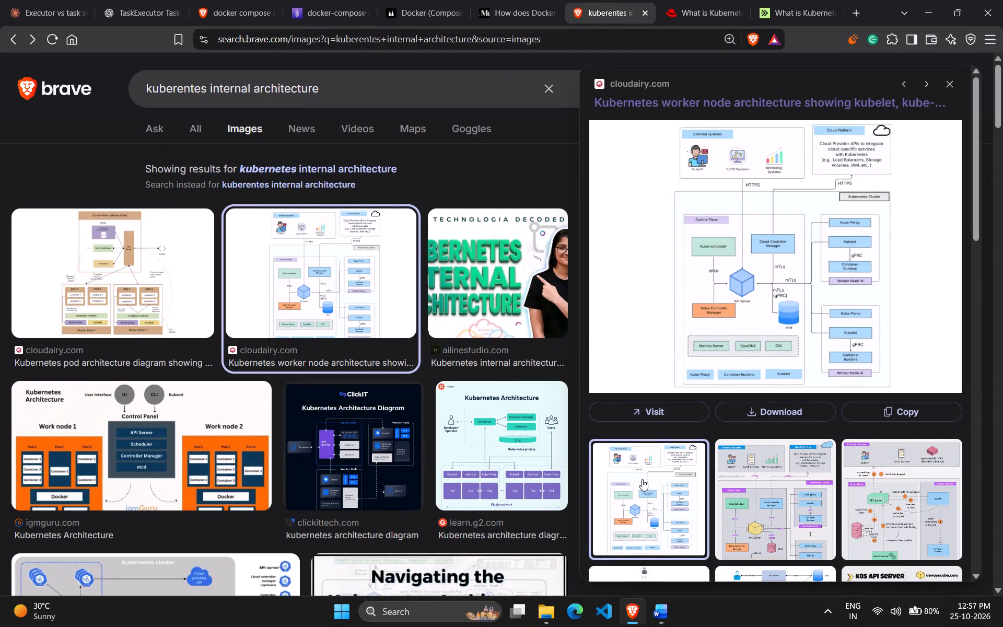
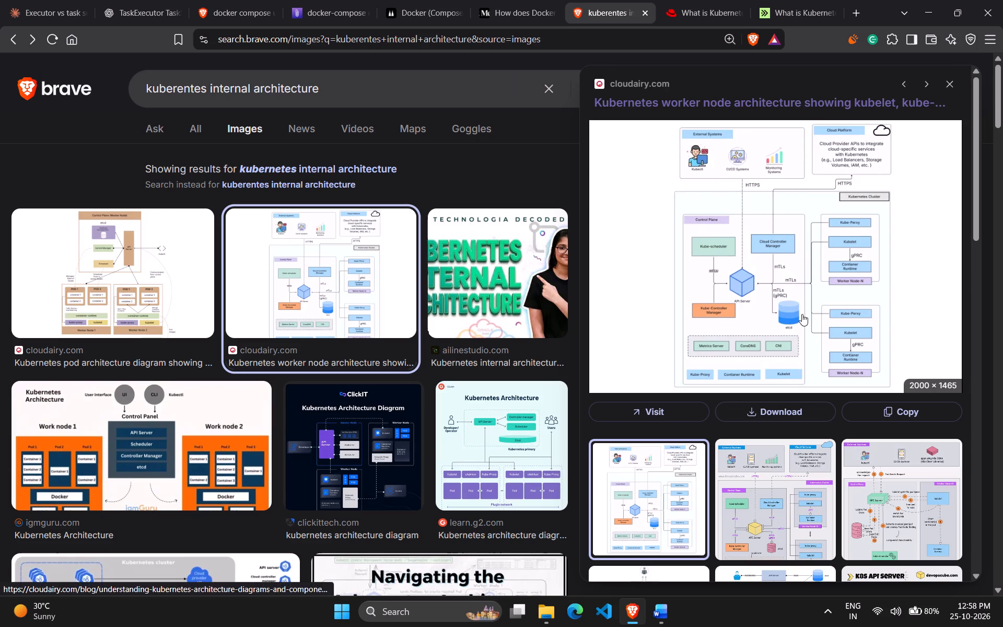
# Copy the learn.g2.com "Kubernetes architecture diagram" picture from the image results.
pyautogui.rightClick(799, 336)
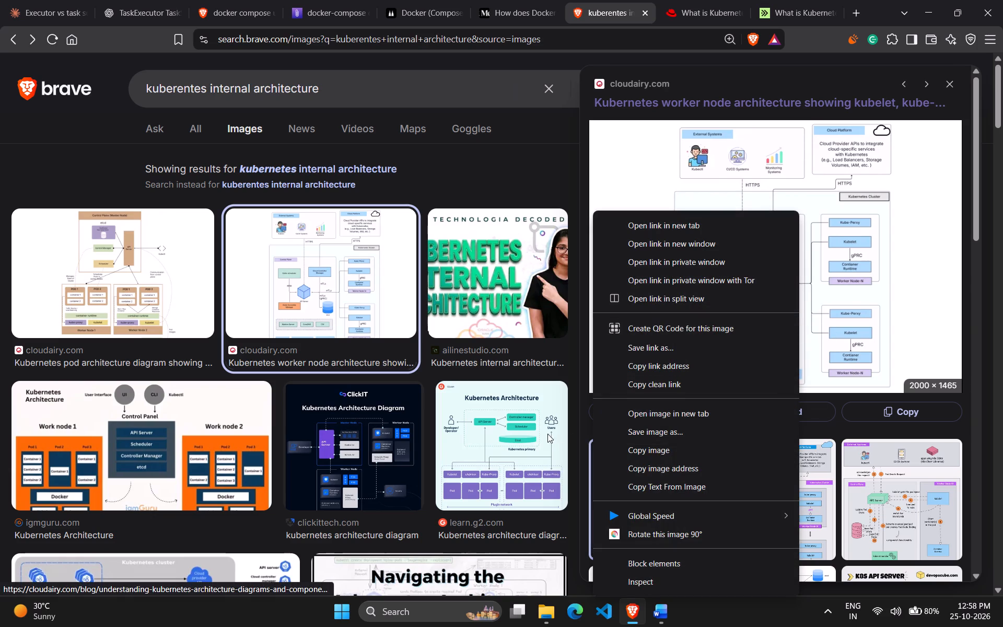
pyautogui.click(496, 460)
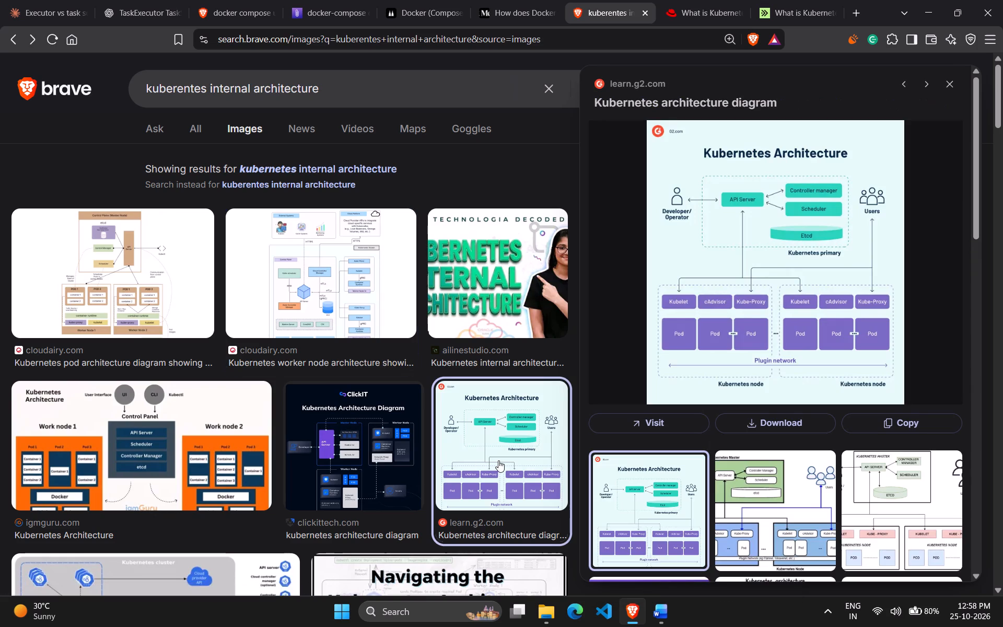
pyautogui.rightClick(803, 277)
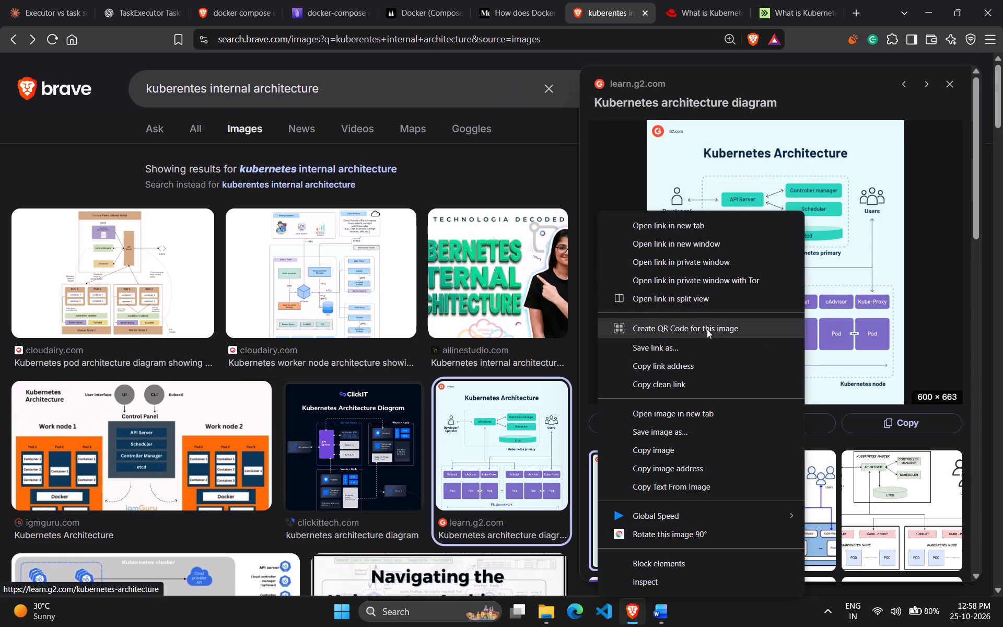
pyautogui.click(687, 447)
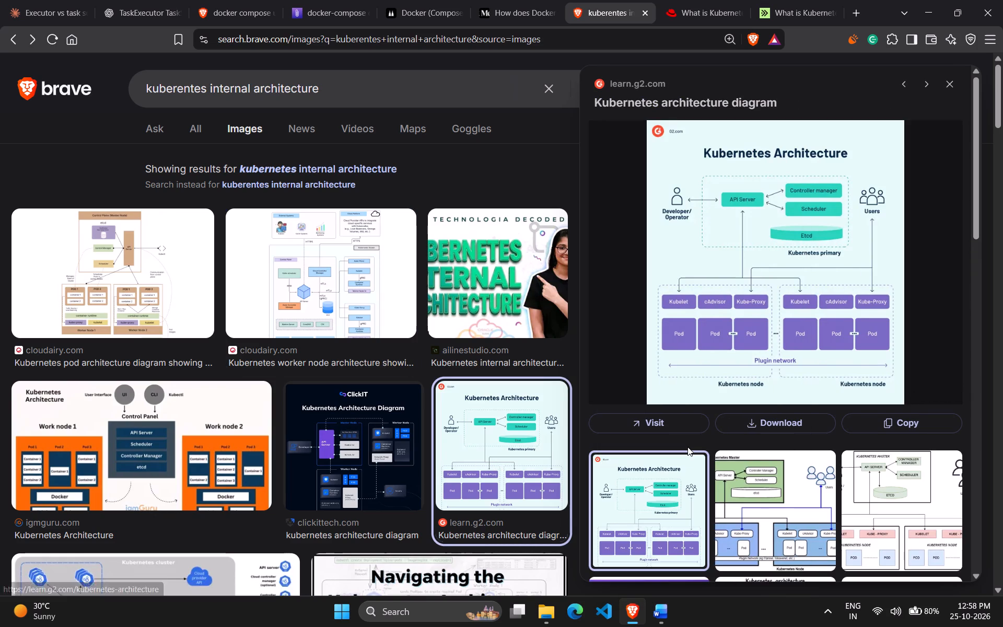
# Switch to the Word notes, paste the diagram below the Namespaces bullet, and add a new line beneath it.
pyautogui.hotkey('alt', 'Tab')
pyautogui.scroll(-4, 591, 453)
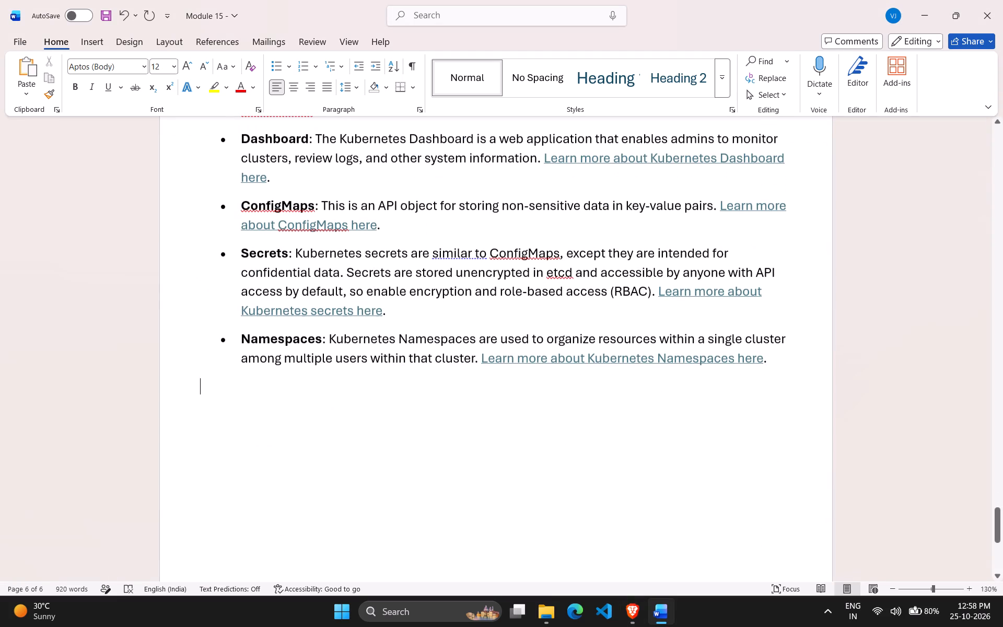
pyautogui.hotkey('ctrl', 'v')
pyautogui.scroll(-4, 595, 461)
pyautogui.scroll(2, 597, 461)
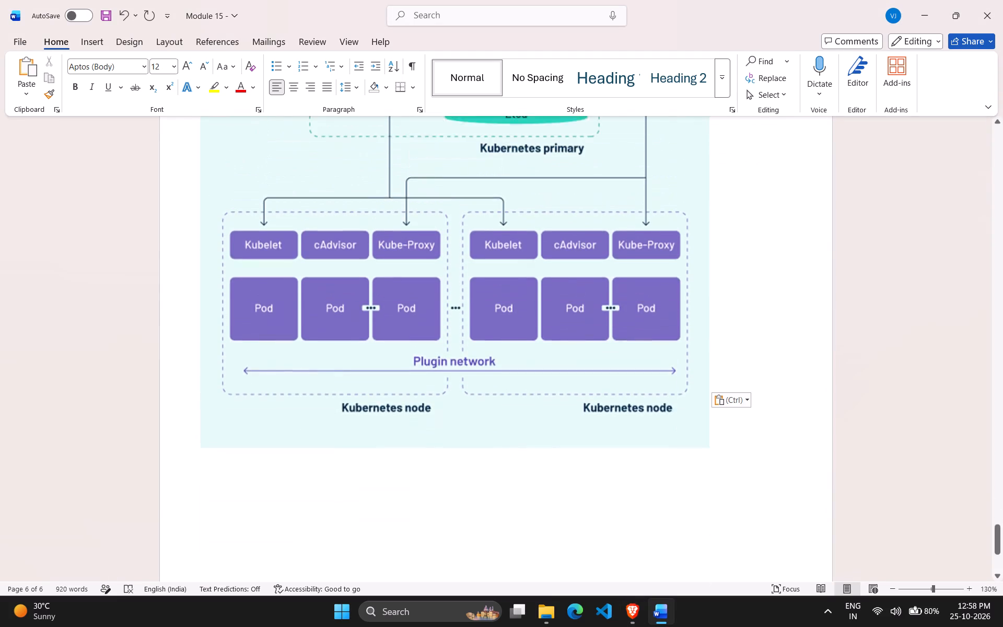
pyautogui.click(736, 406)
pyautogui.click(741, 487)
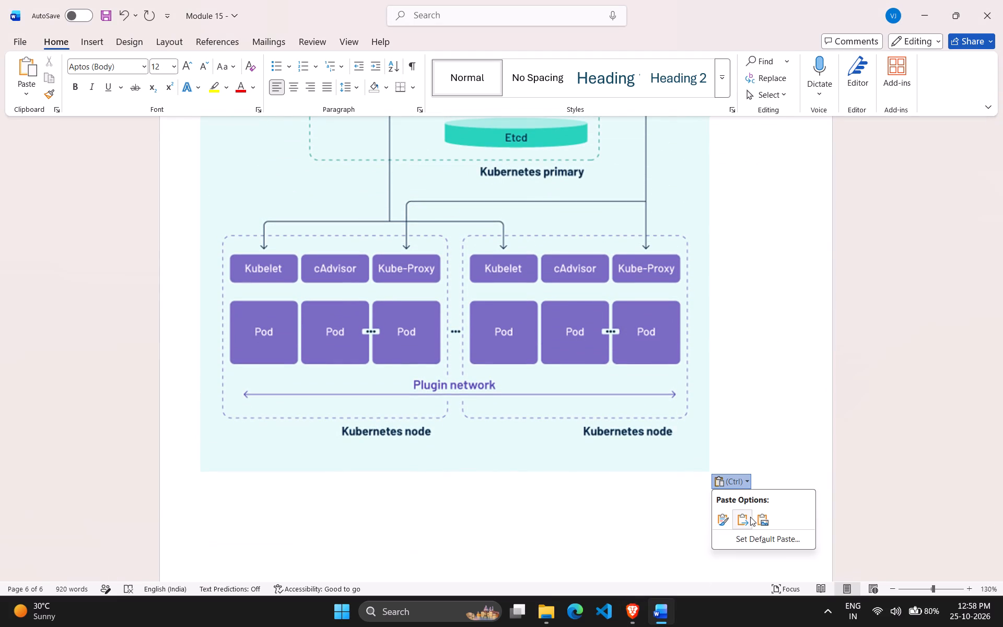
pyautogui.click(750, 517)
pyautogui.click(691, 517)
pyautogui.press('Return')
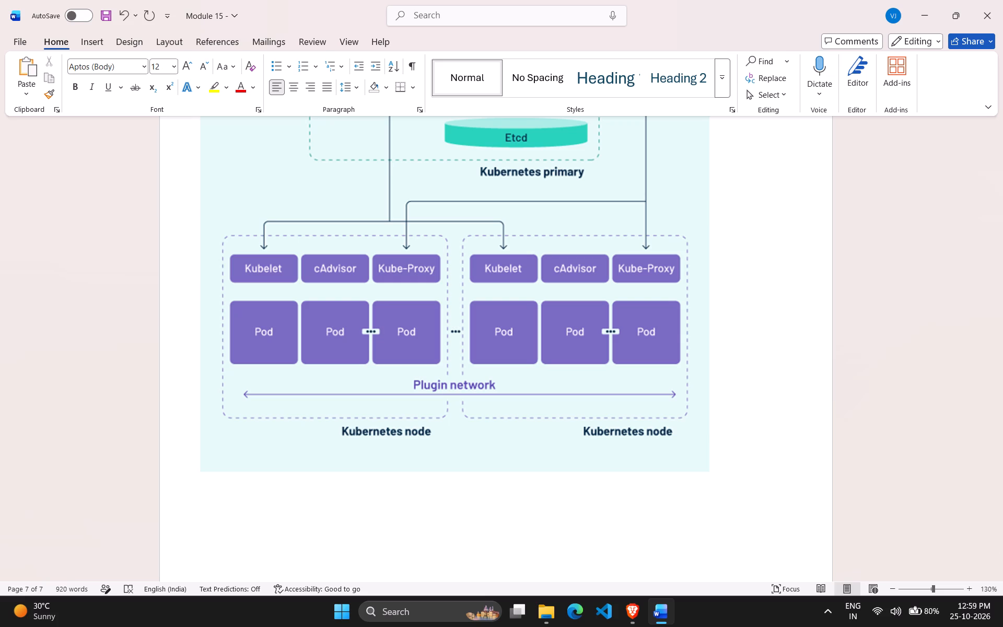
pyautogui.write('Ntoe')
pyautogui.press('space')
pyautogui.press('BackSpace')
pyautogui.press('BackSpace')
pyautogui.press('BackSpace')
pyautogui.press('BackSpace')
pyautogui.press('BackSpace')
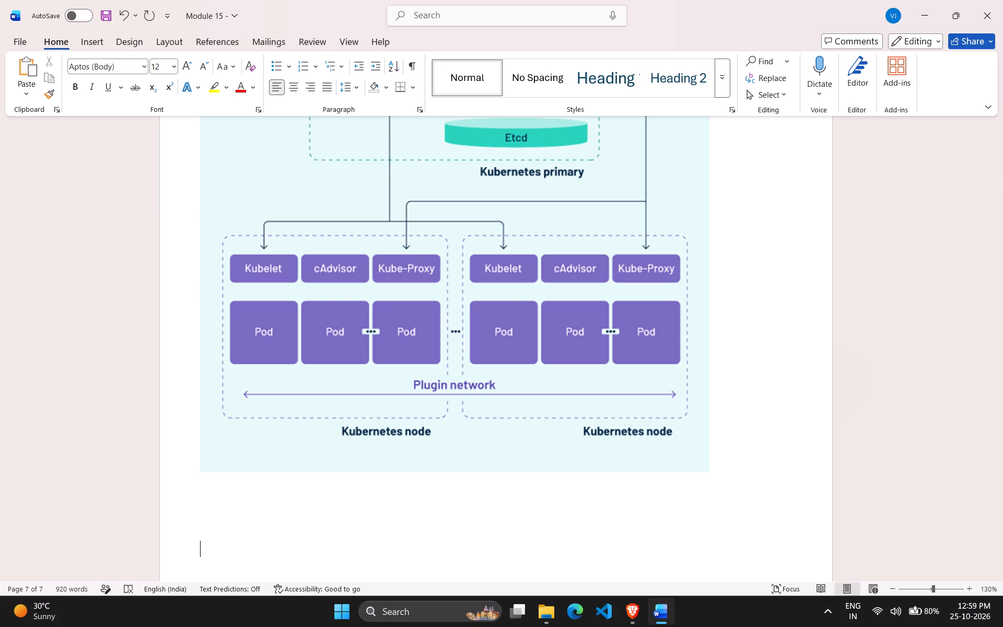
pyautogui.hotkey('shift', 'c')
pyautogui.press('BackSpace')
# Start a definition line below the diagram reading "Ndoe – it is different computer where we".
pyautogui.write('ndoe')
pyautogui.press('space')
pyautogui.write('-- it s')
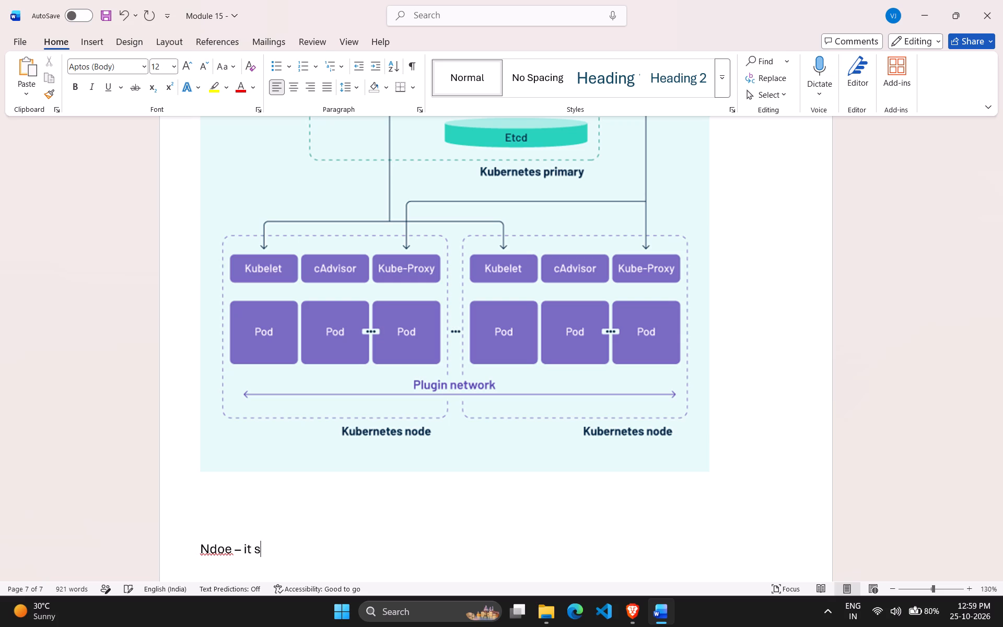
pyautogui.press('BackSpace')
pyautogui.write('is differetn')
pyautogui.press('space')
pyautogui.press('BackSpace')
pyautogui.press('BackSpace')
pyautogui.press('BackSpace')
pyautogui.write('nt')
pyautogui.press('space')
pyautogui.write('computer where')
pyautogui.press('space')
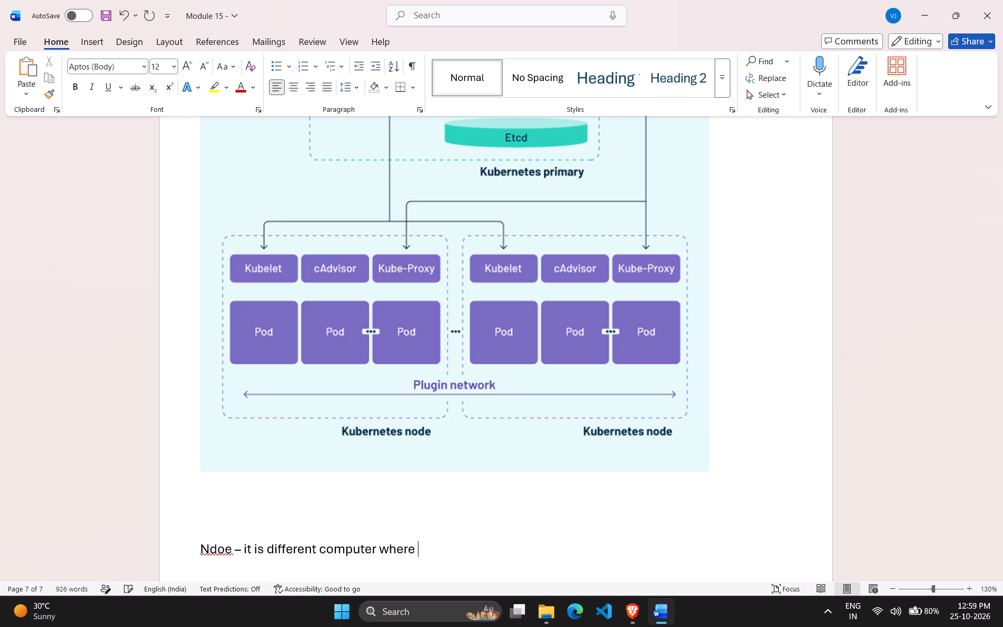
pyautogui.write('we')
pyautogui.press('space')
# Add the label "Note -" on the blank line directly above the definition line at the document's end.
pyautogui.hotkey('ctrl', 'Home')
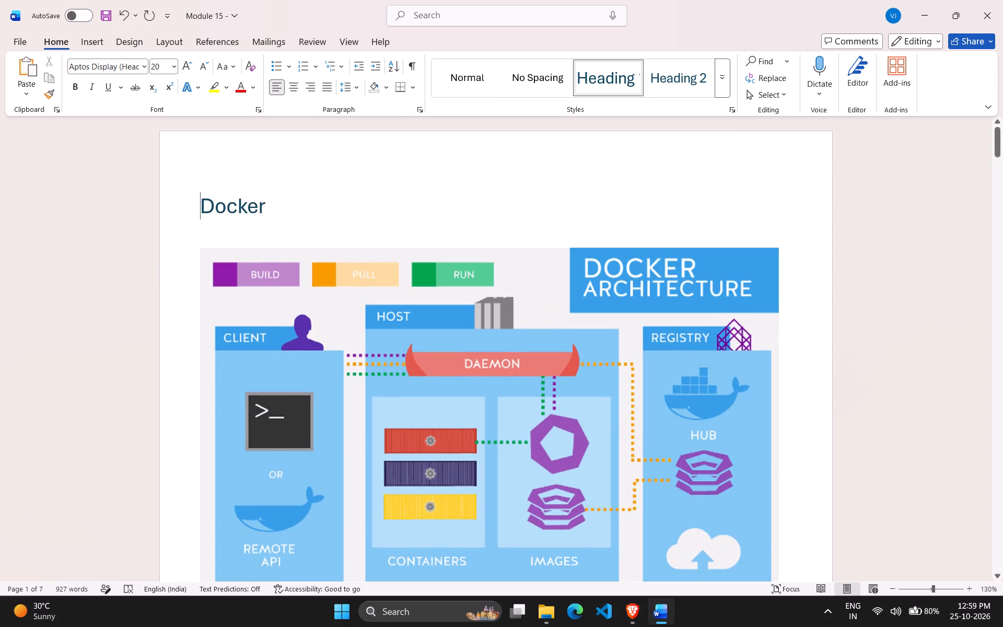
pyautogui.hotkey('ctrl', 'End')
pyautogui.press('Up')
pyautogui.press('Up')
pyautogui.press('Up')
pyautogui.write('Nte')
pyautogui.press('BackSpace')
pyautogui.press('BackSpace')
pyautogui.write('ote')
pyautogui.press('space')
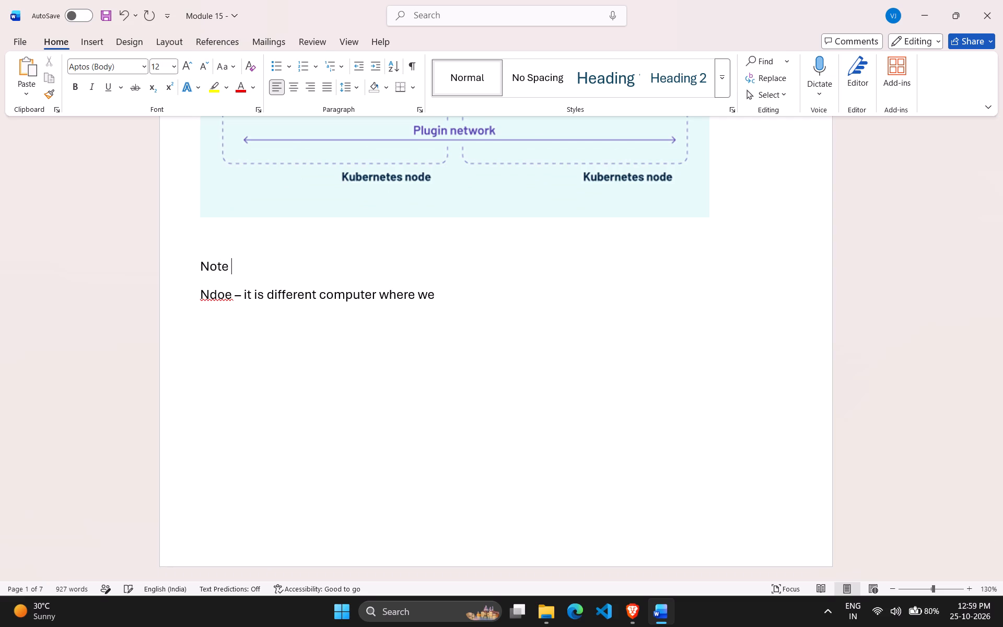
pyautogui.write('-')
pyautogui.press('space')
pyautogui.press('Down')
pyautogui.press('Down')
pyautogui.press('Up')
# Indent the definition line by one tab and correct its first word to "Node".
pyautogui.press('Home')
pyautogui.press('Tab')
pyautogui.press('Right')
pyautogui.press('Delete')
pyautogui.press('Delete')
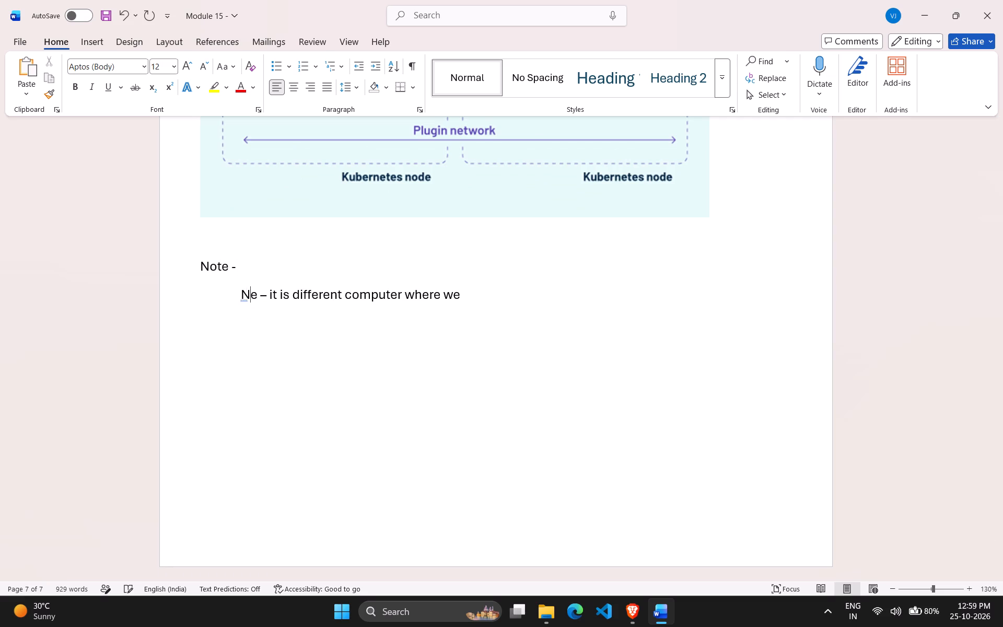
pyautogui.write('od')
pyautogui.press('End')
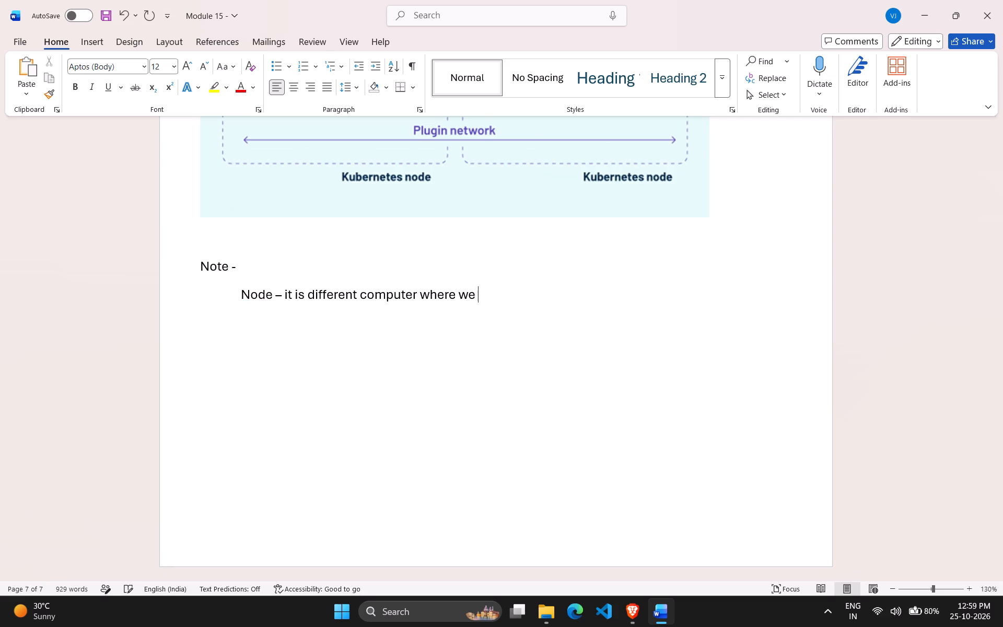
# Complete the Node definition with "run the certain software we make it as node" and start an indented line below.
pyautogui.press('space')
pyautogui.write('runteh')
pyautogui.press('BackSpace')
pyautogui.press('BackSpace')
pyautogui.press('BackSpace')
pyautogui.press('space')
pyautogui.write('the exte')
pyautogui.press('BackSpace')
pyautogui.press('BackSpace')
pyautogui.press('BackSpace')
pyautogui.press('BackSpace')
pyautogui.write('certain software')
pyautogui.press('space')
pyautogui.write('we make it')
pyautogui.press('space')
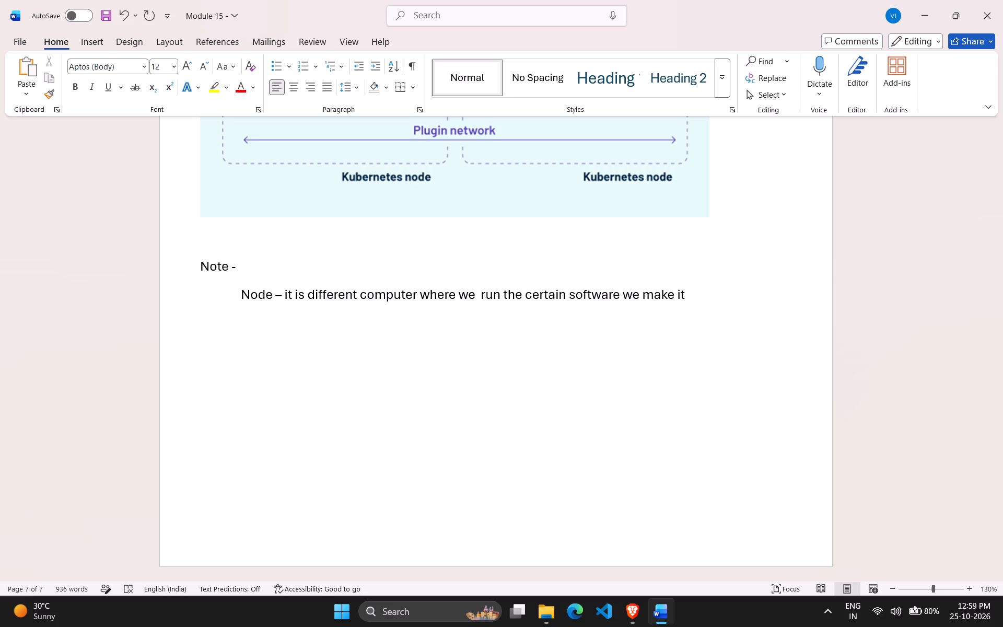
pyautogui.write('as node')
pyautogui.press('space')
pyautogui.press('Return')
pyautogui.press('Tab')
# Insert "( vm or physical computer )" after "computer" in the Node definition, then add two paragraph breaks after the sentence.
pyautogui.press('Up')
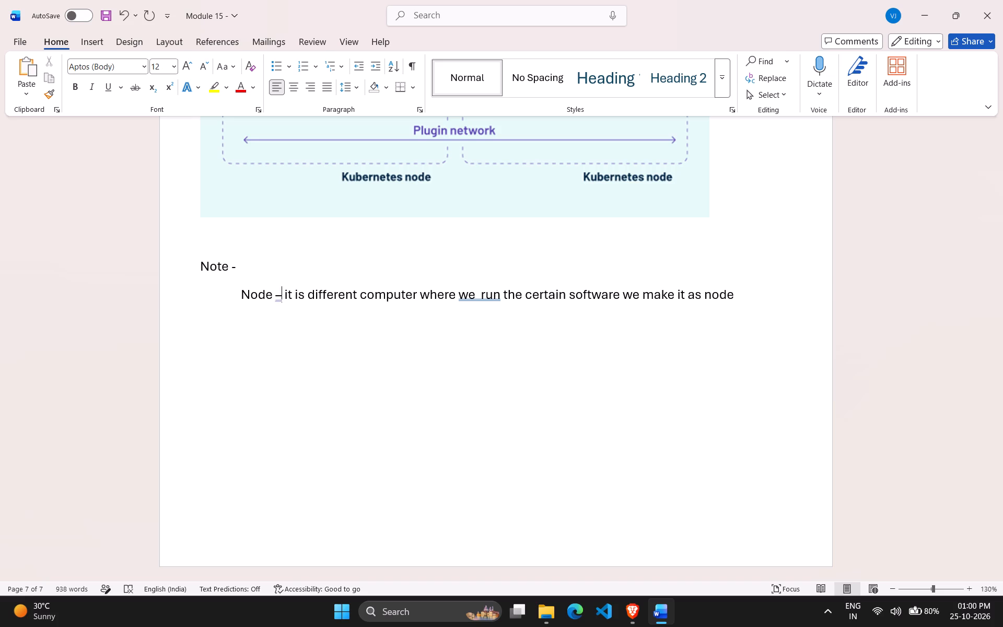
pyautogui.press('End')
pyautogui.hotkey('ctrl', 'Left')
pyautogui.hotkey('ctrl', 'Left')
pyautogui.hotkey('ctrl', 'Left')
pyautogui.hotkey('ctrl', 'Left')
pyautogui.hotkey('ctrl', 'Left')
pyautogui.hotkey('ctrl', 'Left')
pyautogui.hotkey('ctrl', 'Left')
pyautogui.hotkey('ctrl', 'Left')
pyautogui.hotkey('ctrl', 'Left')
pyautogui.hotkey('ctrl', 'Left')
pyautogui.hotkey('ctrl', 'Left')
pyautogui.hotkey('ctrl', 'Left')
pyautogui.hotkey('ctrl', 'Right')
pyautogui.write('( vm or')
pyautogui.press('space')
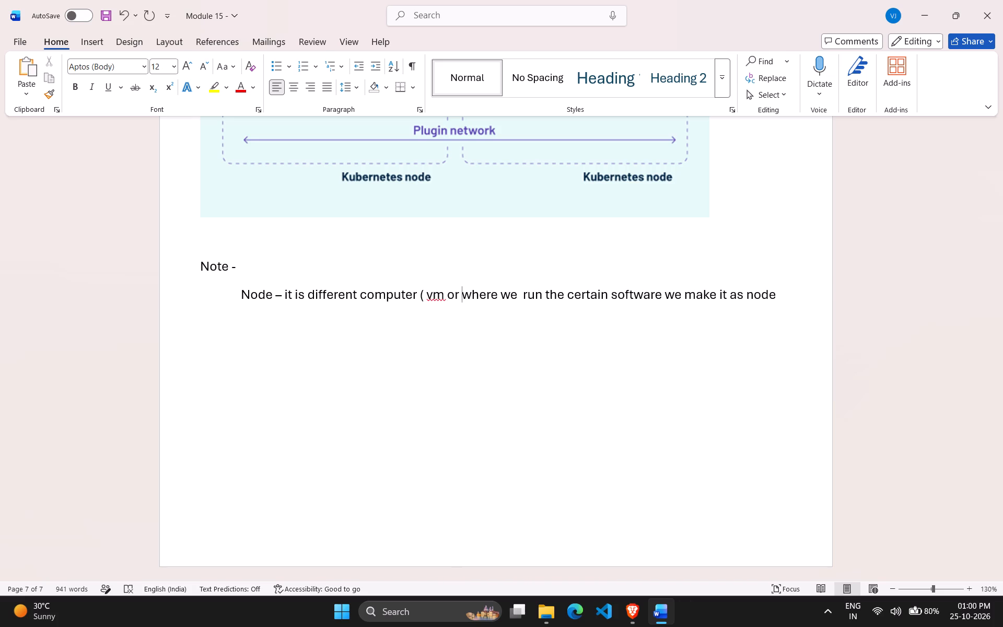
pyautogui.press('space')
pyautogui.write('physical ser')
pyautogui.press('BackSpace')
pyautogui.press('BackSpace')
pyautogui.press('BackSpace')
pyautogui.write('cm')
pyautogui.press('BackSpace')
pyautogui.write('omputr')
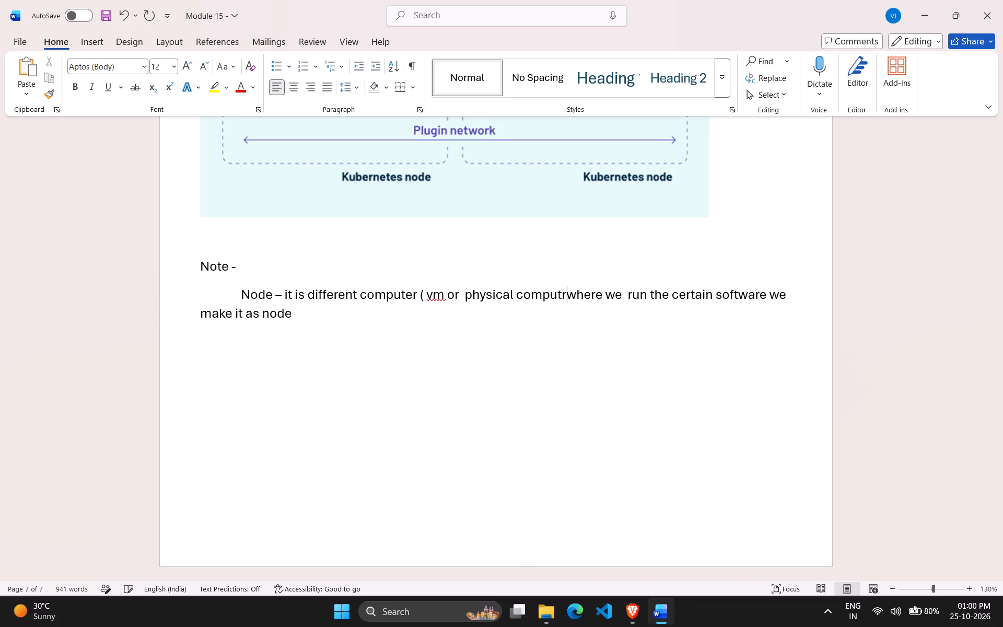
pyautogui.press('BackSpace')
pyautogui.write('er )')
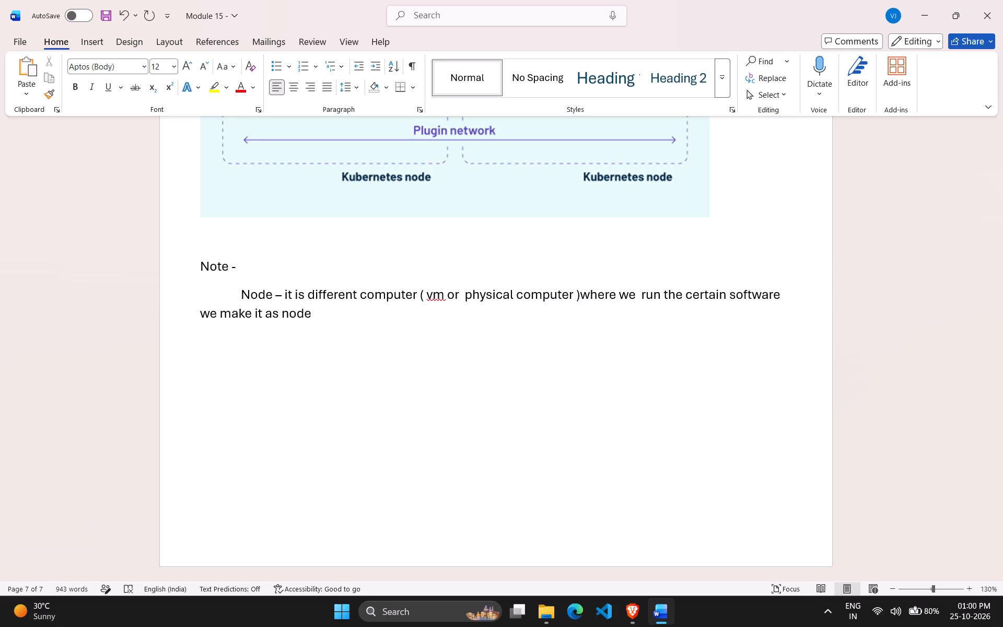
pyautogui.press('Down')
pyautogui.press('Return')
pyautogui.press('Return')
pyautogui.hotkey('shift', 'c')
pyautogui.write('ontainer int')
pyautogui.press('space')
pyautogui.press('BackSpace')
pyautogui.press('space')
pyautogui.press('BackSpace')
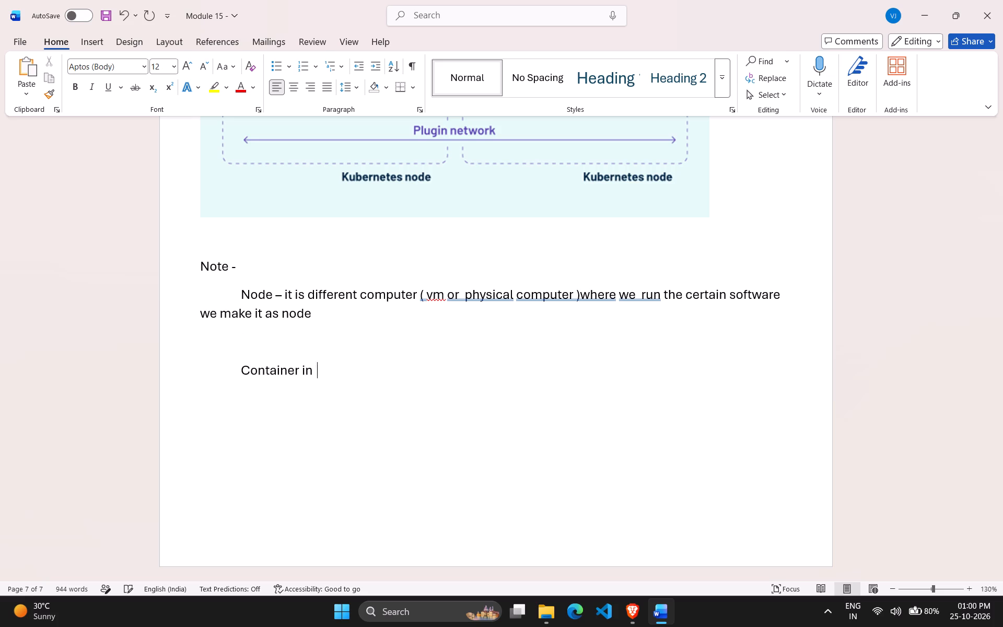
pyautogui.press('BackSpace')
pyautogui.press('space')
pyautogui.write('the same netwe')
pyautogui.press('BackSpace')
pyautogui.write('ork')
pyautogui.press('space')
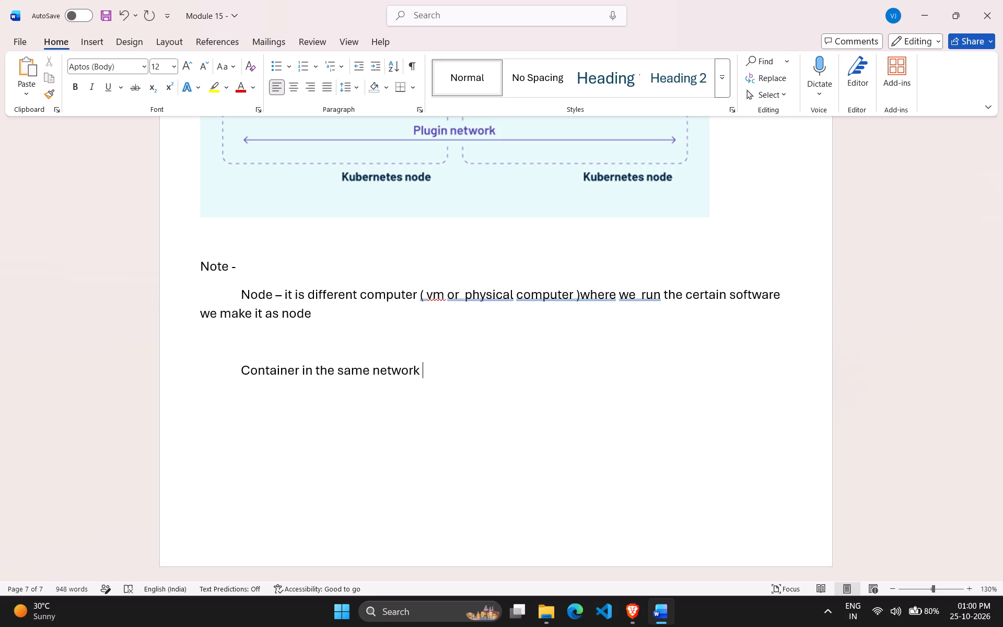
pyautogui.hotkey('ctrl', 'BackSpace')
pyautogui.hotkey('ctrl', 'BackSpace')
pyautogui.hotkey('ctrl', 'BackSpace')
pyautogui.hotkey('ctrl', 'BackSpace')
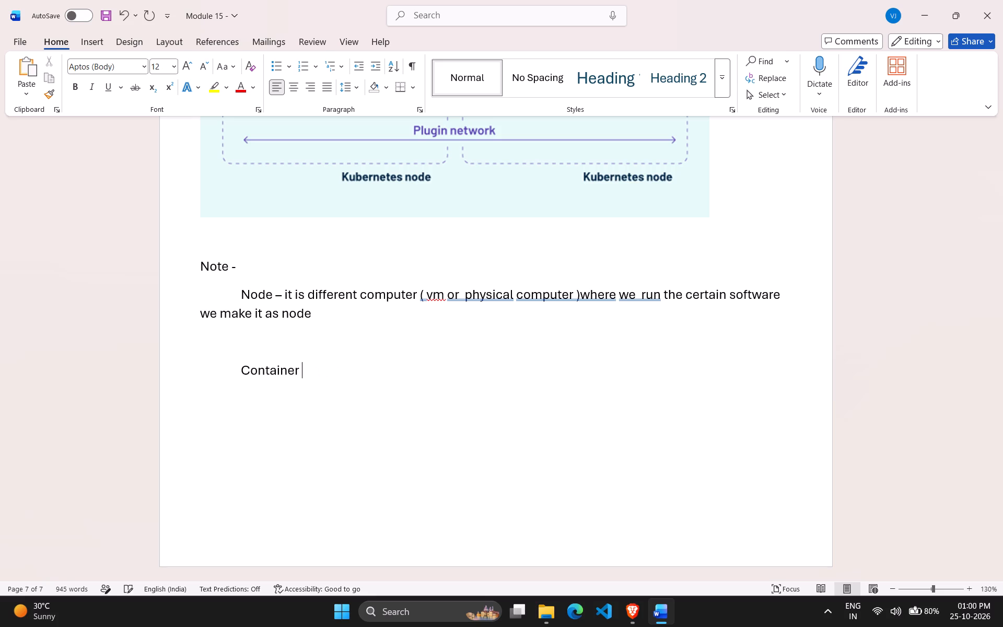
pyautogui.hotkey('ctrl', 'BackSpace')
# Write the line "A container in same pod tie together as they shared network" below the Node definition.
pyautogui.write('a container in smae pod')
pyautogui.press('space')
pyautogui.write('tie')
pyautogui.press('space')
pyautogui.write('toger')
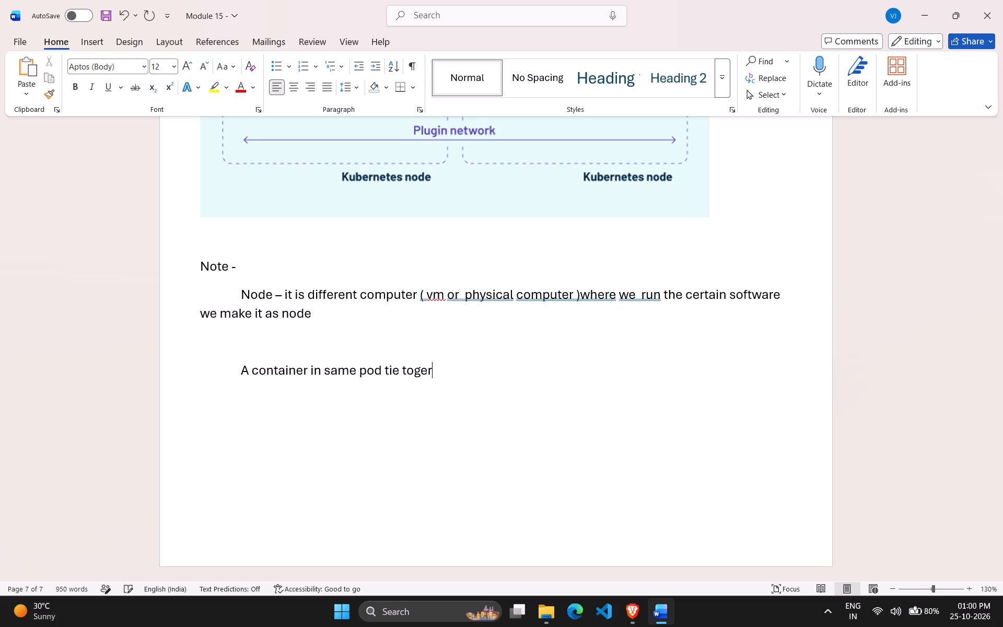
pyautogui.press('BackSpace')
pyautogui.write('ther')
pyautogui.press('space')
pyautogui.press('space')
pyautogui.write('as they shared network')
pyautogui.press('space')
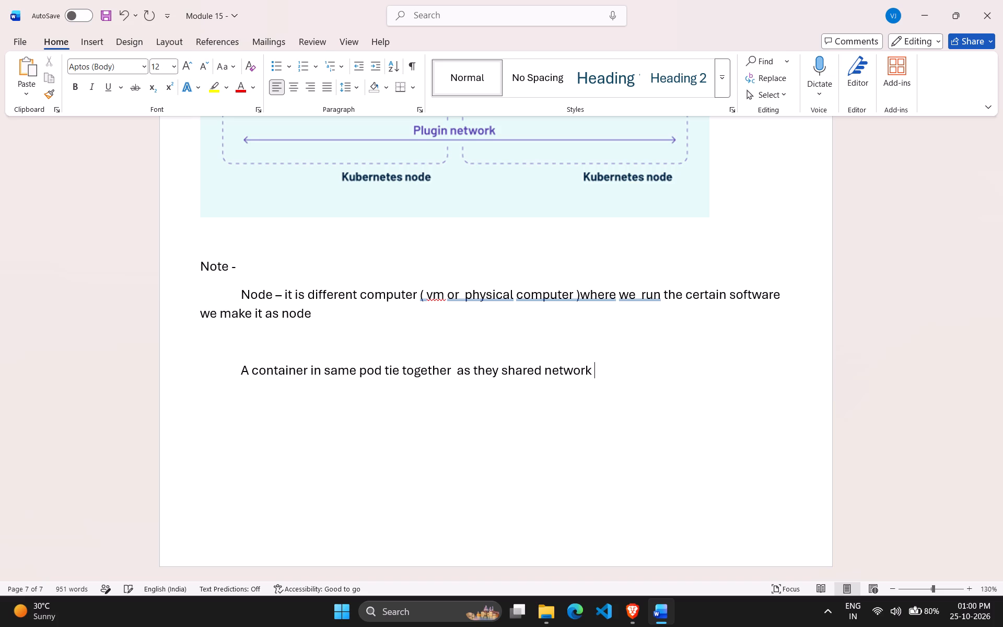
# Break the container sentence after "as" so "they shared network" sits on its own line, indented one tab deeper.
pyautogui.press('Return')
pyautogui.press('Tab')
pyautogui.press('Up')
pyautogui.press('End')
pyautogui.press('Left')
pyautogui.press('Left')
pyautogui.press('Left')
pyautogui.press('Left')
pyautogui.press('Left')
pyautogui.press('Left')
pyautogui.press('Left')
pyautogui.press('Left')
pyautogui.press('Left')
pyautogui.press('Left')
pyautogui.press('Left')
pyautogui.press('Left')
pyautogui.press('Left')
pyautogui.press('Left')
pyautogui.press('Left')
pyautogui.press('Left')
pyautogui.press('Left')
pyautogui.press('Left')
pyautogui.press('Left')
pyautogui.press('Left')
pyautogui.press('Return')
pyautogui.press('Tab')
pyautogui.press('End')
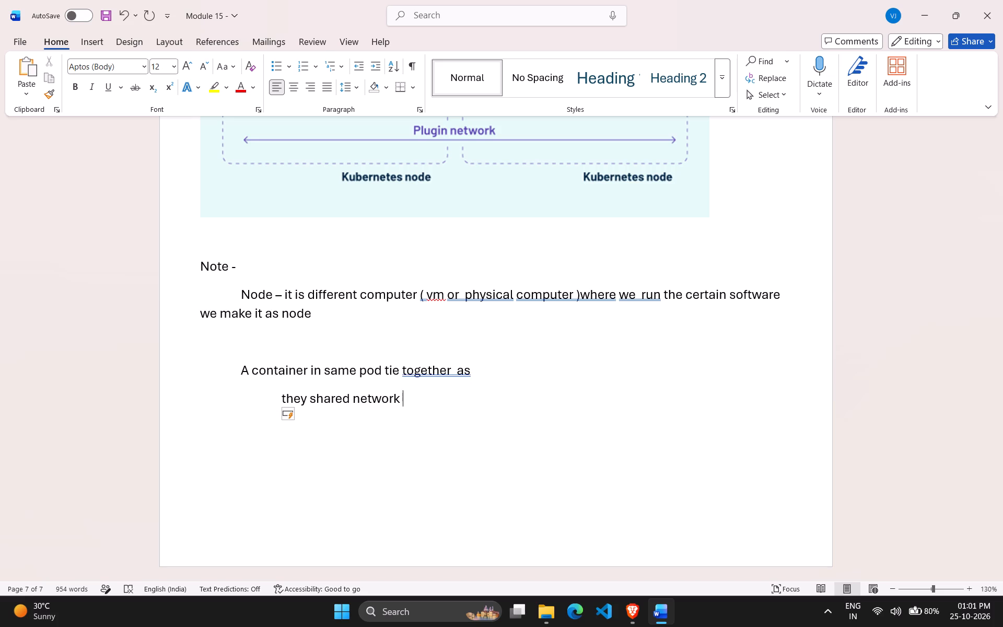
# Add "shared storage" on a new line beneath "they shared network", indented one more tab.
pyautogui.press('Return')
pyautogui.press('Tab')
pyautogui.press('BackSpace')
pyautogui.press('Tab')
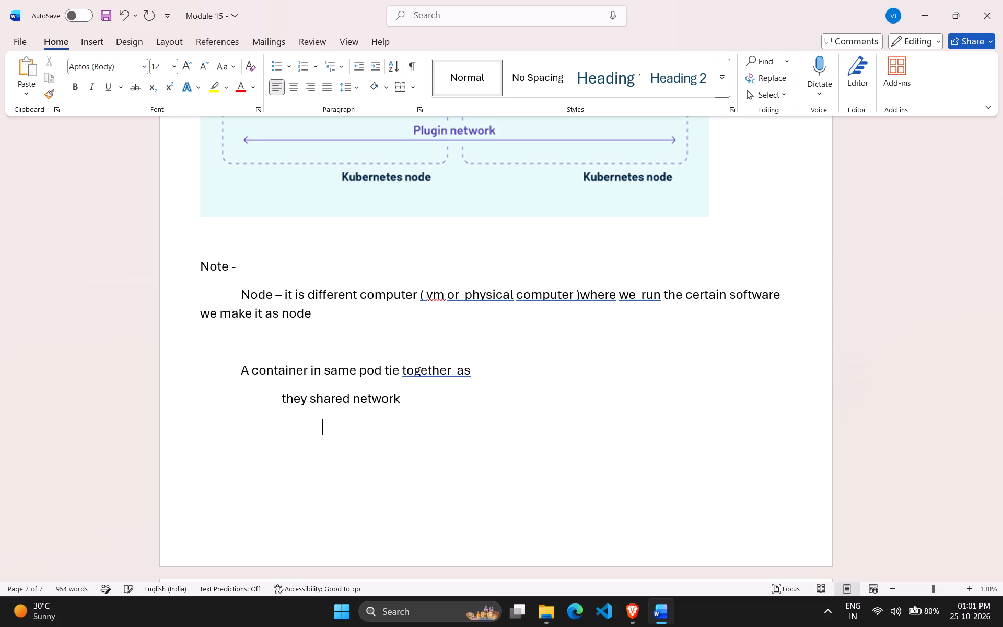
pyautogui.write('shared storage')
# Add "shared lifecycle" on a new line at the same indent as "shared storage".
pyautogui.press('Return')
pyautogui.press('Tab')
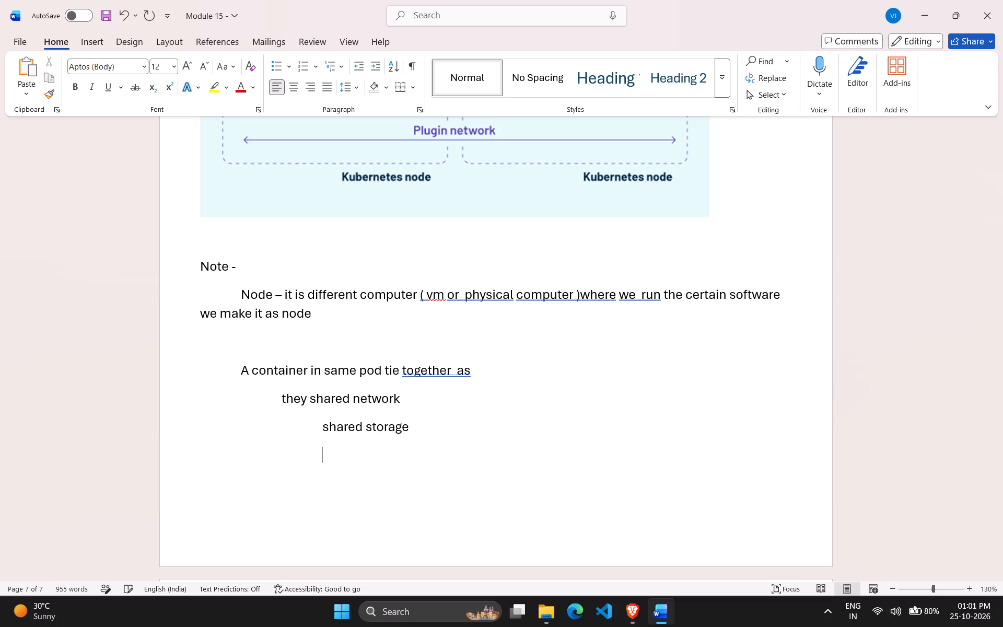
pyautogui.write('ah')
pyautogui.press('BackSpace')
pyautogui.press('BackSpace')
pyautogui.write('shared fl')
pyautogui.press('BackSpace')
pyautogui.press('BackSpace')
pyautogui.write('lifecyle')
pyautogui.press('BackSpace')
pyautogui.press('BackSpace')
pyautogui.write('cel')
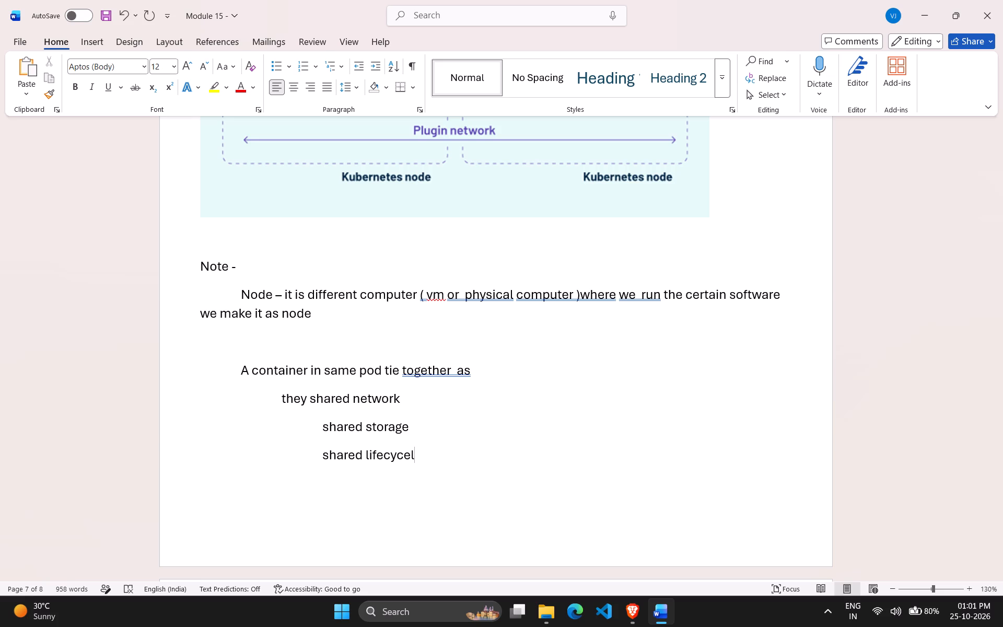
# Leave a few blank lines after the shared-resources list, reduce the indent one level, and write "Structure of kubectl command".
pyautogui.press('Return')
pyautogui.press('Return')
pyautogui.press('BackSpace')
pyautogui.press('Return')
pyautogui.press('Return')
pyautogui.press('Return')
pyautogui.press('BackSpace')
pyautogui.write('Streuc')
pyautogui.press('BackSpace')
pyautogui.press('BackSpace')
pyautogui.press('BackSpace')
pyautogui.write('ucture fo kb')
pyautogui.press('BackSpace')
pyautogui.press('BackSpace')
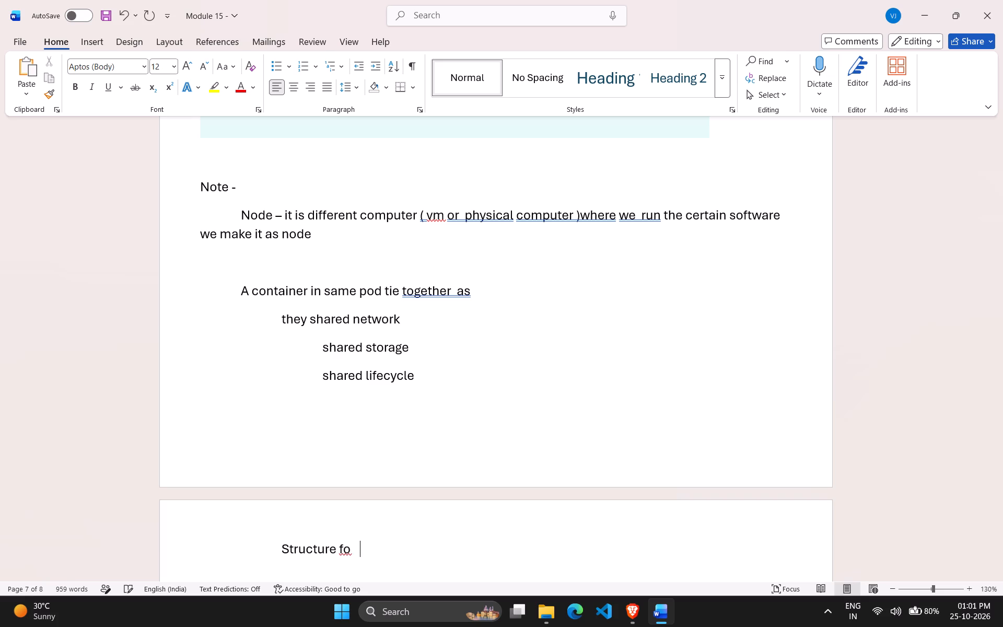
pyautogui.press('BackSpace')
pyautogui.press('BackSpace')
pyautogui.press('BackSpace')
pyautogui.write('of jub')
pyautogui.press('BackSpace')
pyautogui.press('BackSpace')
pyautogui.press('BackSpace')
pyautogui.write('kubectl c')
pyautogui.write('ommand')
# Start a syntax line with "Kubectl" below "Structure of kubectl command", indented one tab deeper.
pyautogui.press('Return')
pyautogui.press('Tab')
pyautogui.write('kubectl')
pyautogui.press('space')
pyautogui.press('space')
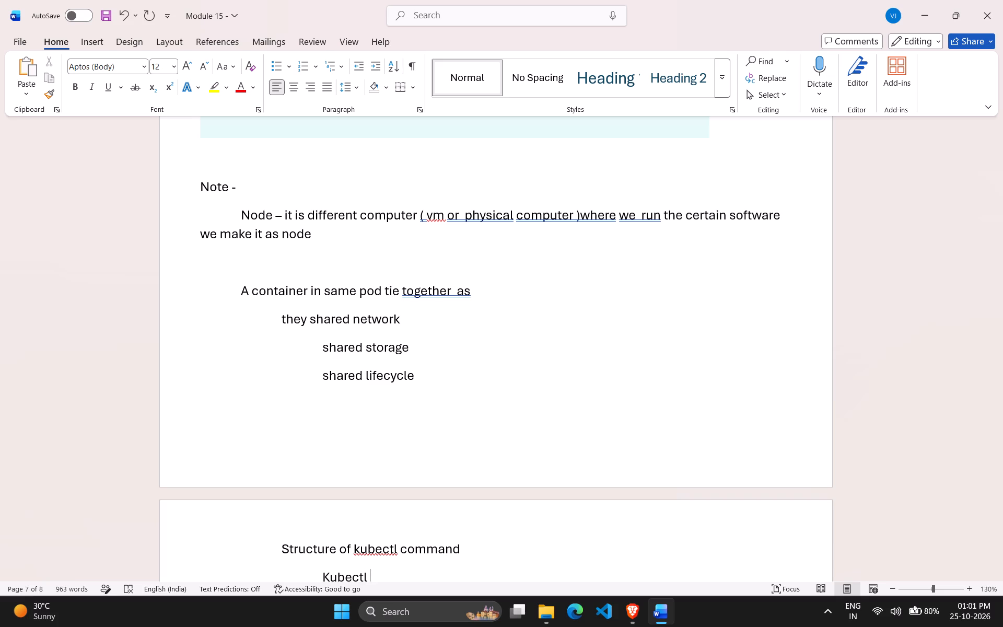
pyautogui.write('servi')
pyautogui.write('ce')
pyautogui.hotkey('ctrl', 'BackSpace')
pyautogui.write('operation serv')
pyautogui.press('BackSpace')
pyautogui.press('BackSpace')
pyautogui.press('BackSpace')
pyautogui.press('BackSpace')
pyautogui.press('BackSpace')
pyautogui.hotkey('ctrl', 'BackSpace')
# Add the placeholder "<operation>" after "Kubectl" on the syntax line.
pyautogui.press(',')
pyautogui.press('BackSpace')
pyautogui.write('<operateion')
pyautogui.press('space')
pyautogui.press('BackSpace')
pyautogui.press('BackSpace')
pyautogui.press('BackSpace')
pyautogui.press('BackSpace')
pyautogui.press('BackSpace')
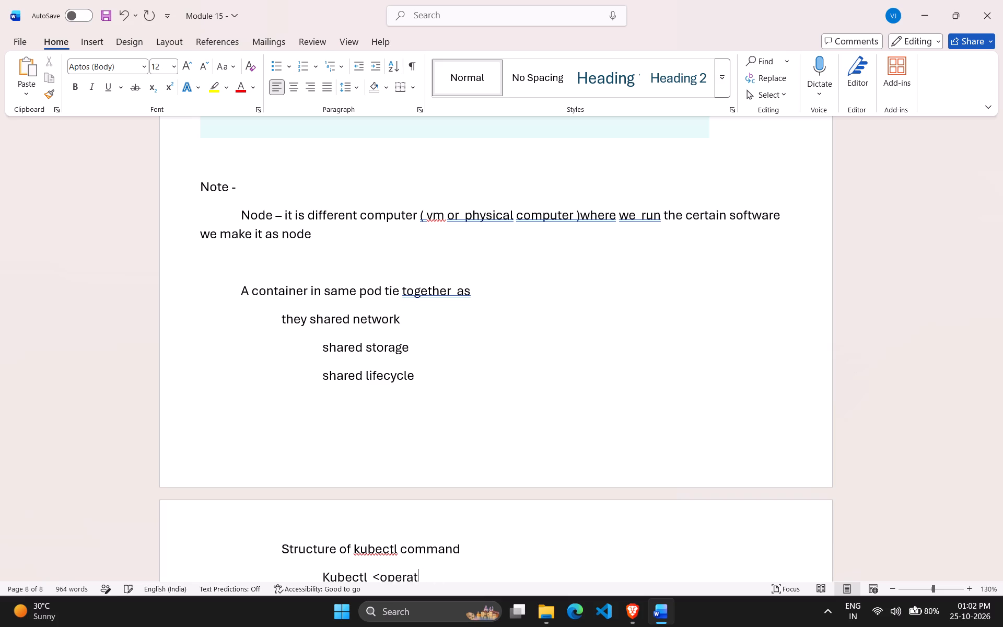
pyautogui.write('ion')
pyautogui.press('space')
pyautogui.press('BackSpace')
pyautogui.press('.')
pyautogui.press('BackSpace')
pyautogui.write('> servic')
# Complete the syntax line with the placeholder "<serviceName>" after "<operation>" and start a new line below.
pyautogui.hotkey('ctrl', 'BackSpace')
pyautogui.press('space')
pyautogui.write('<serviceName>')
pyautogui.press('space')
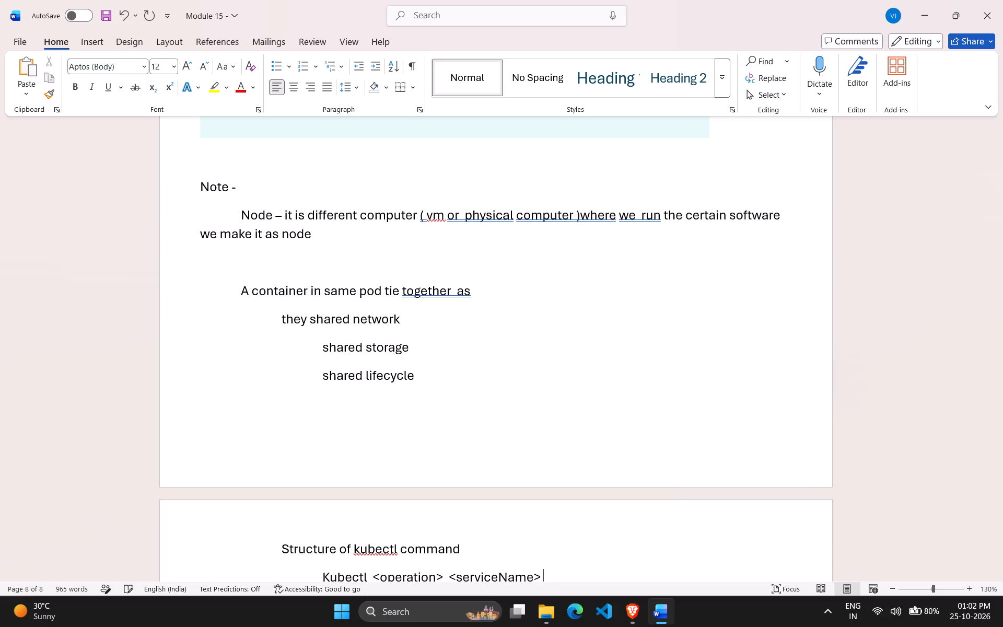
pyautogui.press('Return')
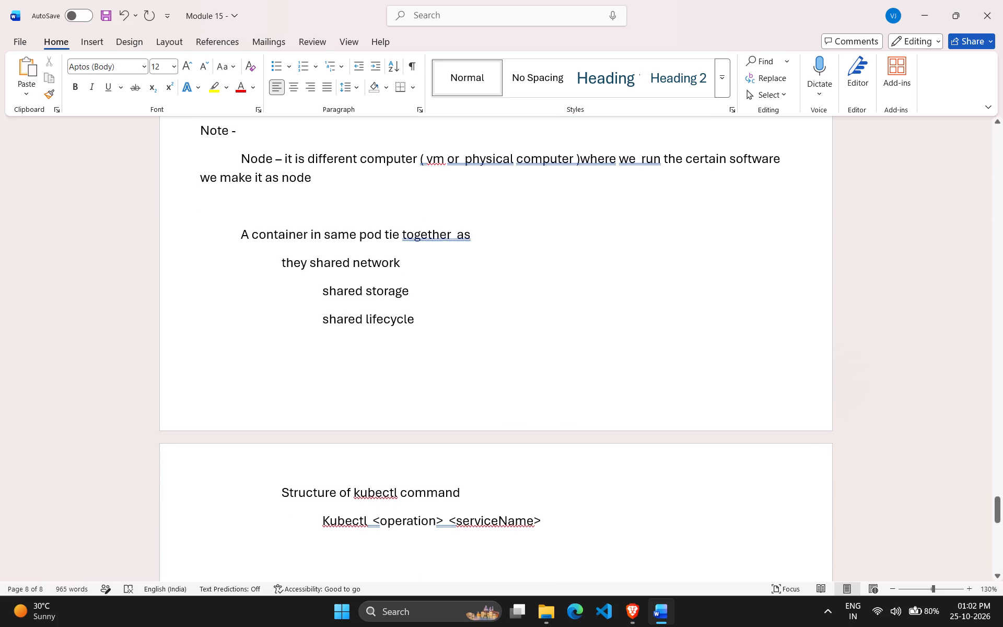
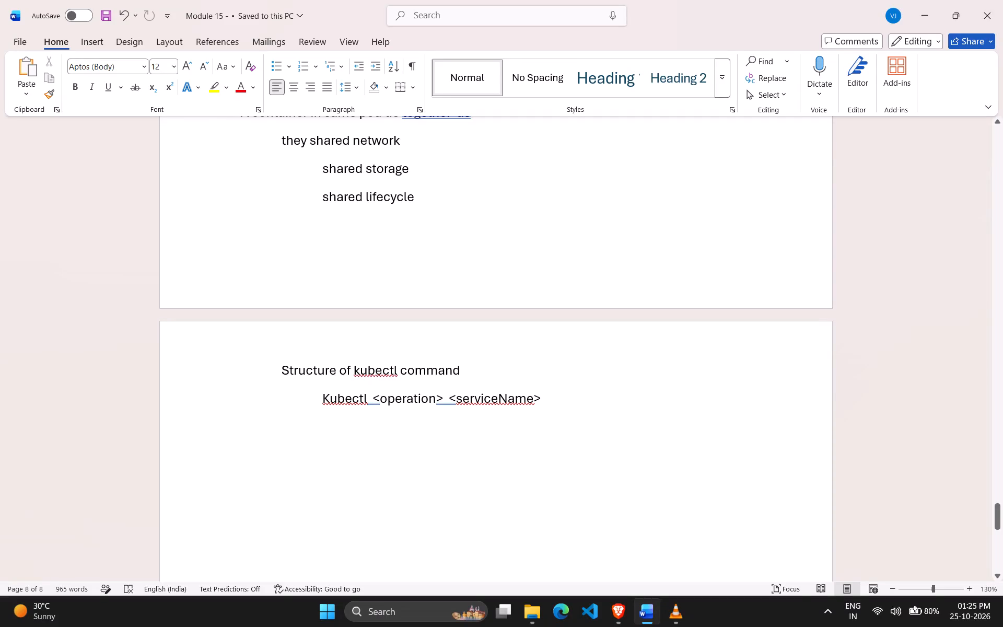
# Switch to the Brave browser and search the web for "kubernetes cheat sheet".
pyautogui.hotkey('alt', 'Tab')
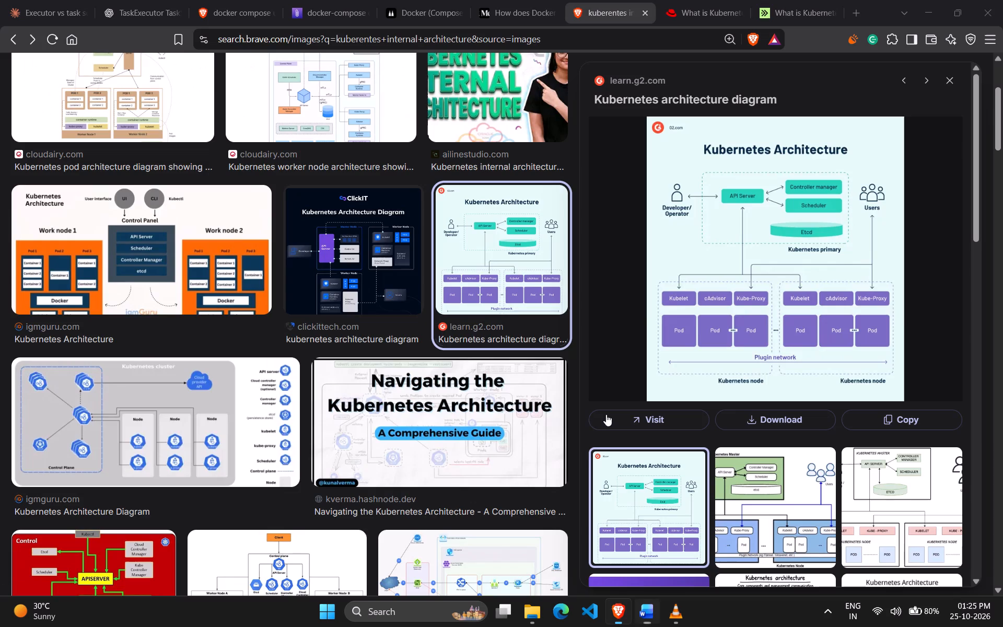
pyautogui.hotkey('alt', 'Tab')
pyautogui.hotkey('alt', 'Tab')
pyautogui.click(608, 36)
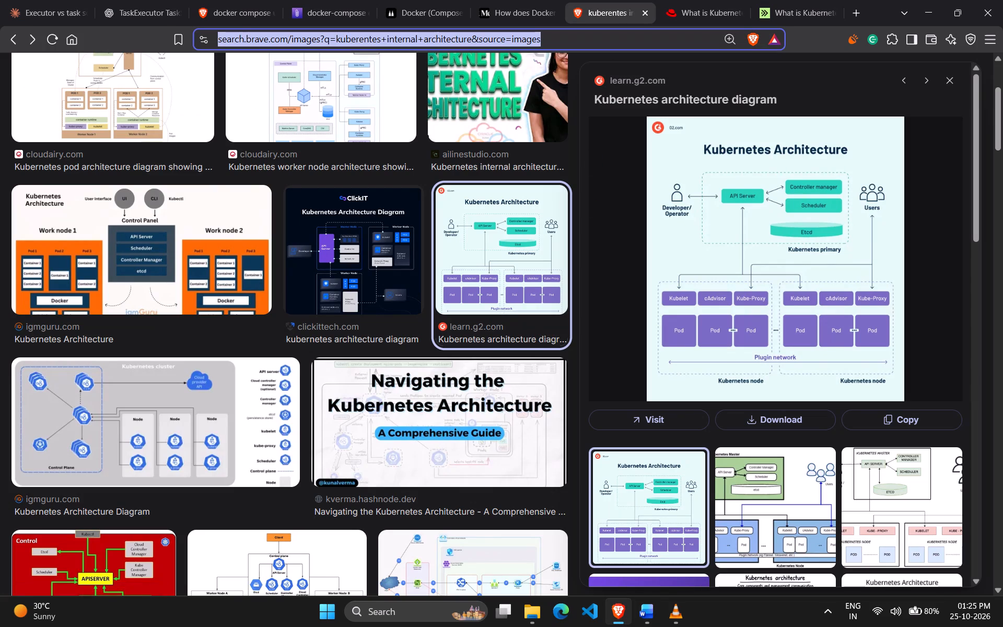
pyautogui.write('kubernet')
pyautogui.press('BackSpace')
pyautogui.press('BackSpace')
pyautogui.press('BackSpace')
pyautogui.write('netes cheate s')
pyautogui.press('BackSpace')
pyautogui.press('BackSpace')
pyautogui.press('BackSpace')
pyautogui.press('space')
pyautogui.write('sheet')
pyautogui.press('Return')
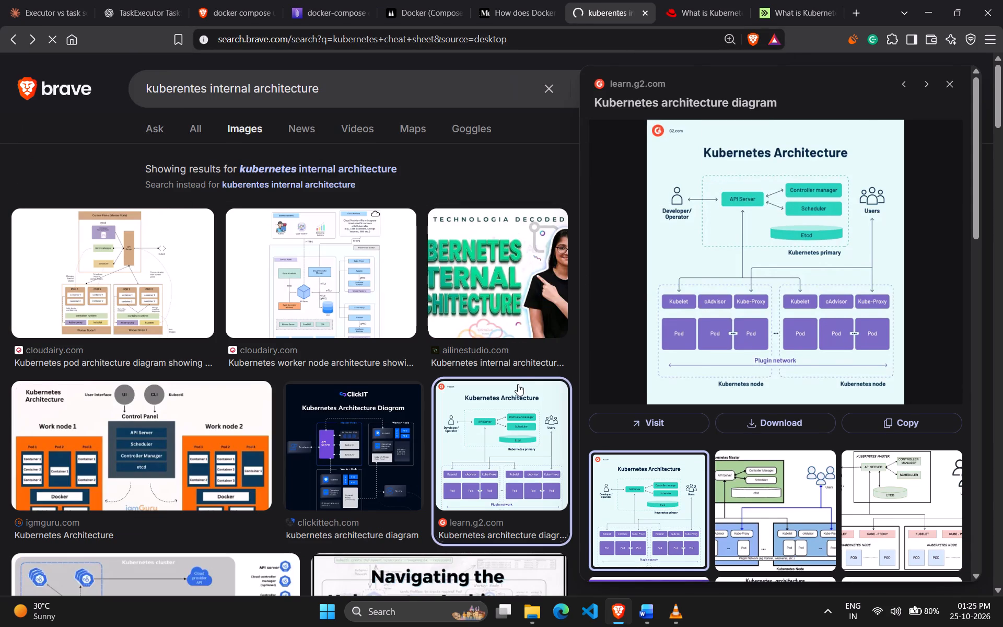
# Open Trilio's "Kubectl Cheat Sheet: A Quick Reference for Common Commands" from the search results.
pyautogui.scroll(-3, 433, 501)
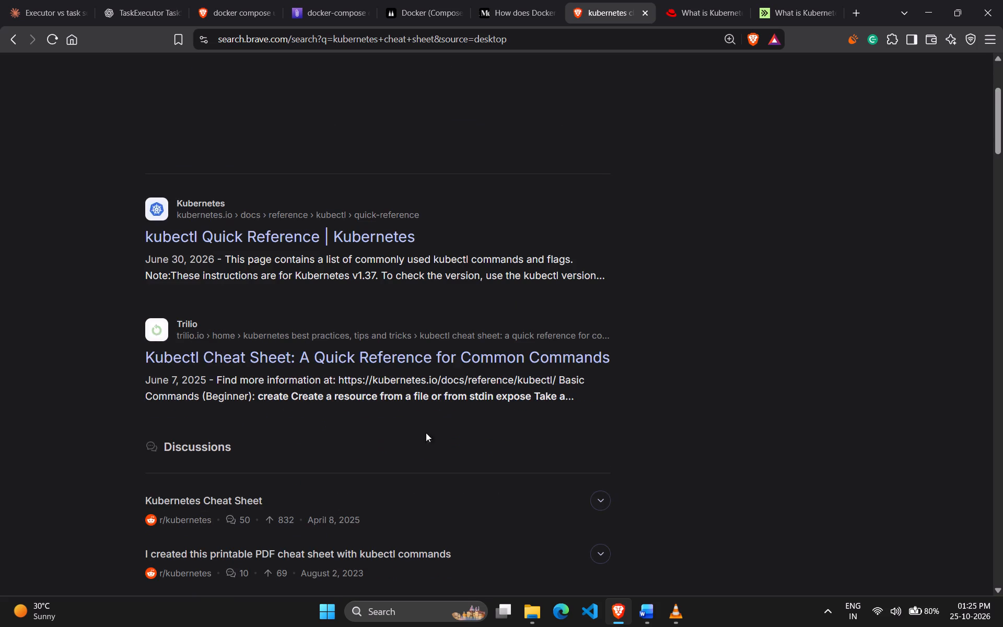
pyautogui.scroll(5, 414, 414)
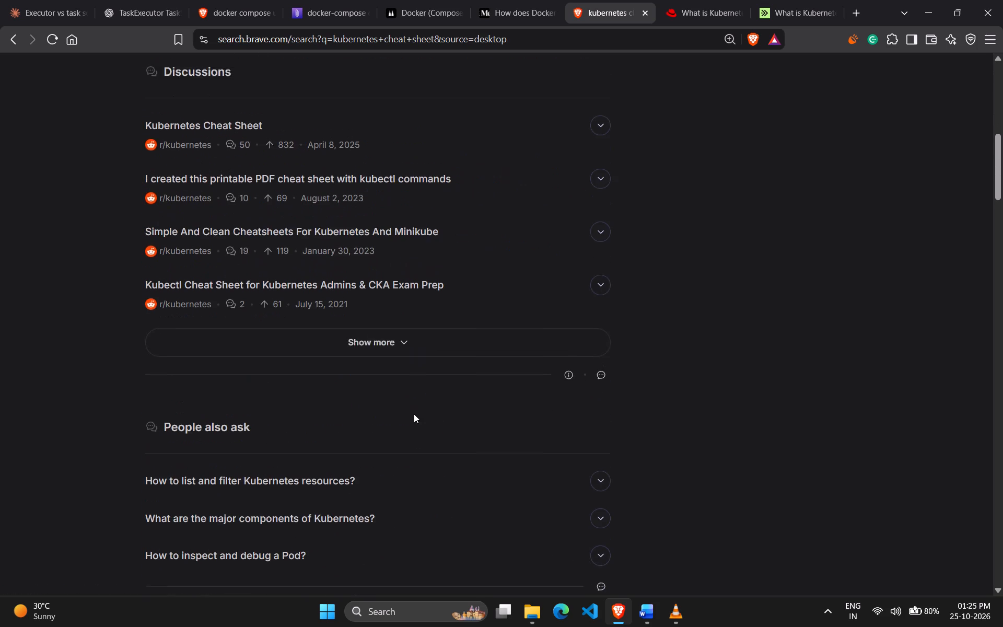
pyautogui.click(454, 284)
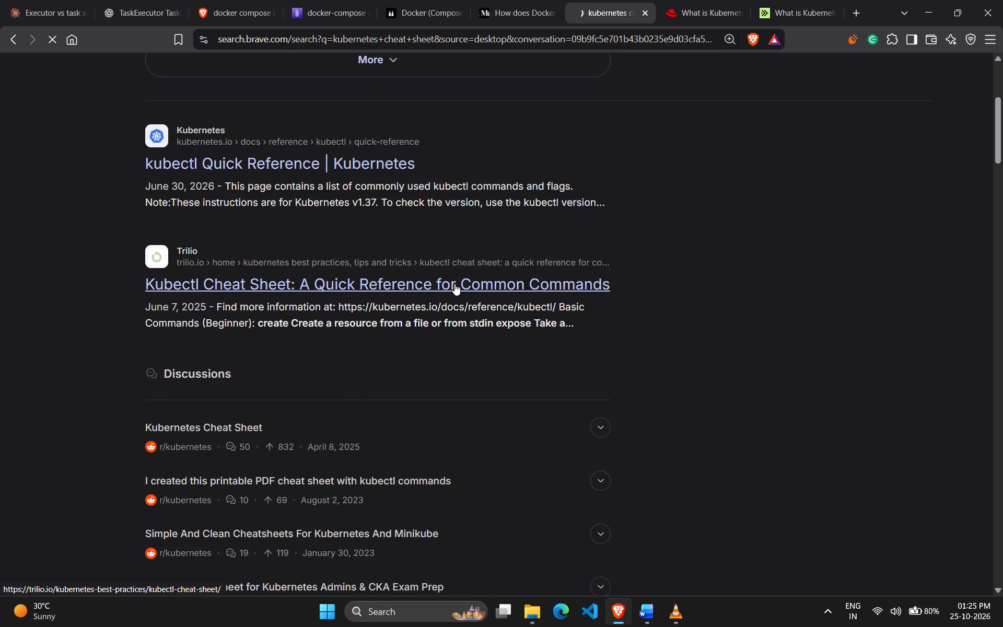
# Read through the article's commonly used kubectl commands table, best practices summary and Kubernetes components introduction.
pyautogui.scroll(-14, 492, 410)
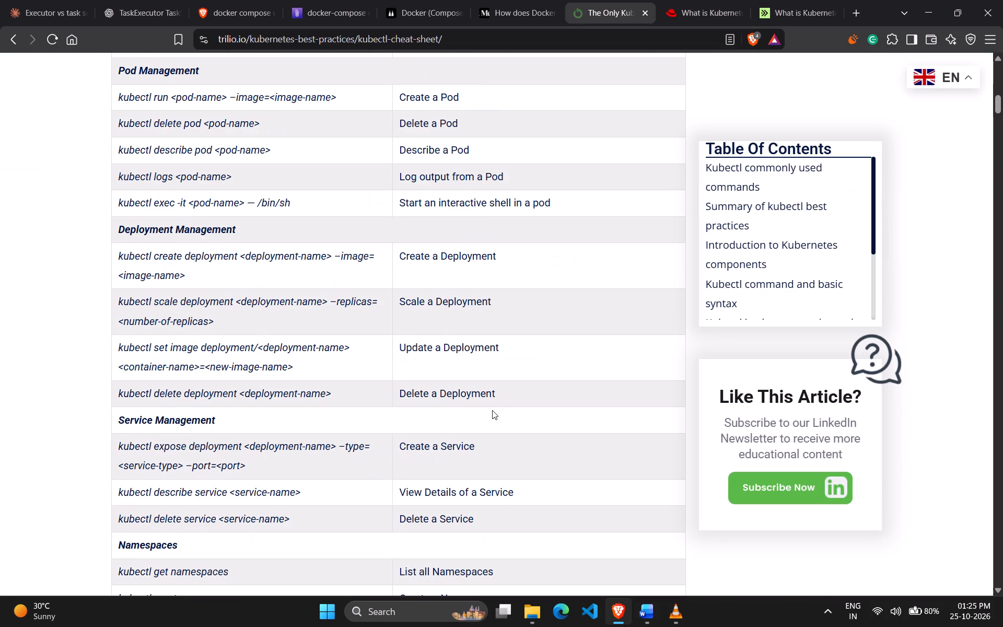
pyautogui.scroll(-12, 492, 410)
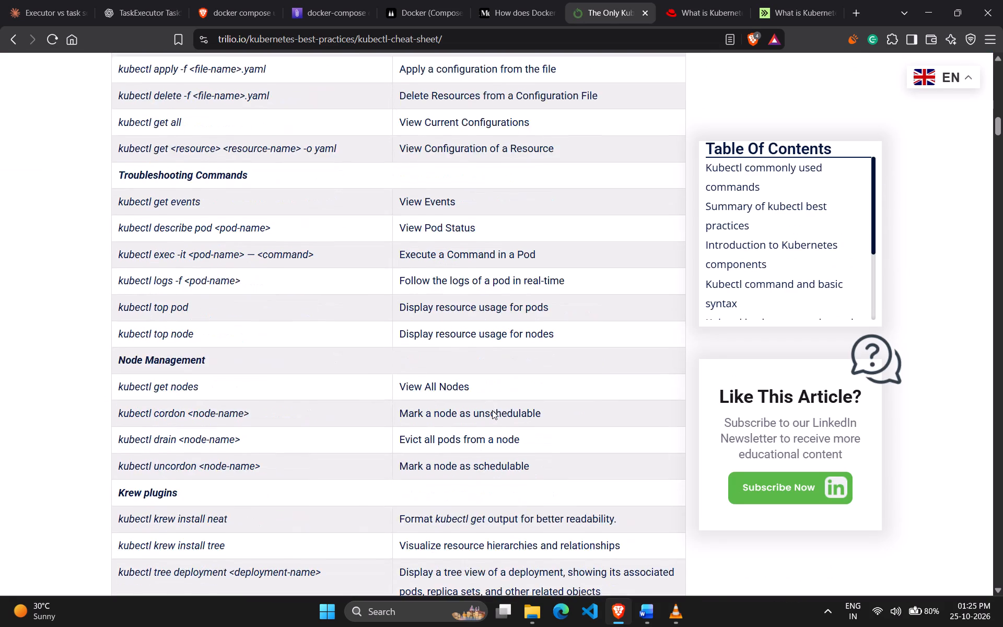
pyautogui.scroll(-2, 492, 410)
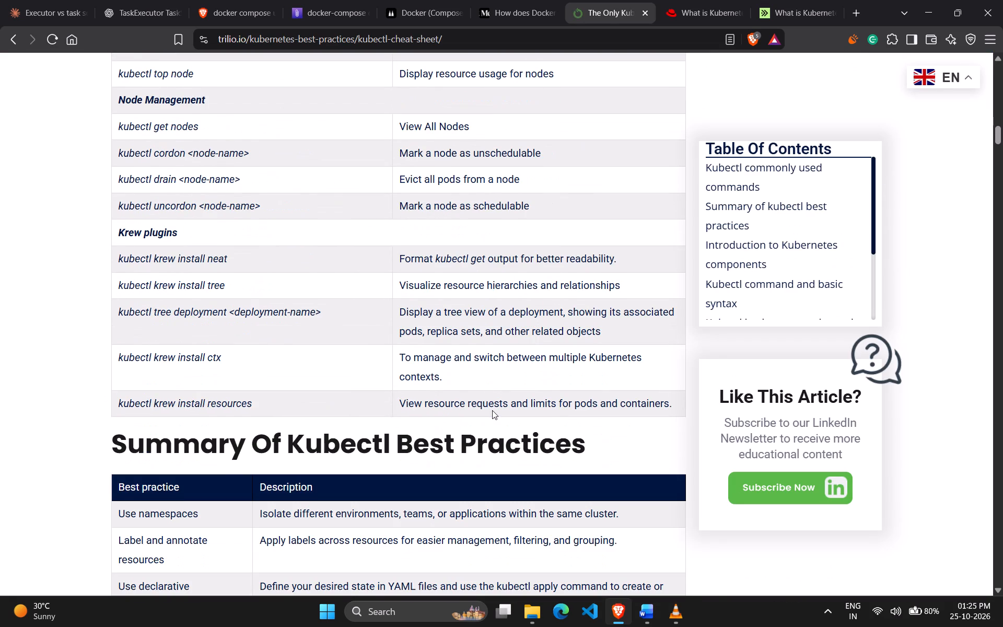
pyautogui.scroll(-13, 492, 410)
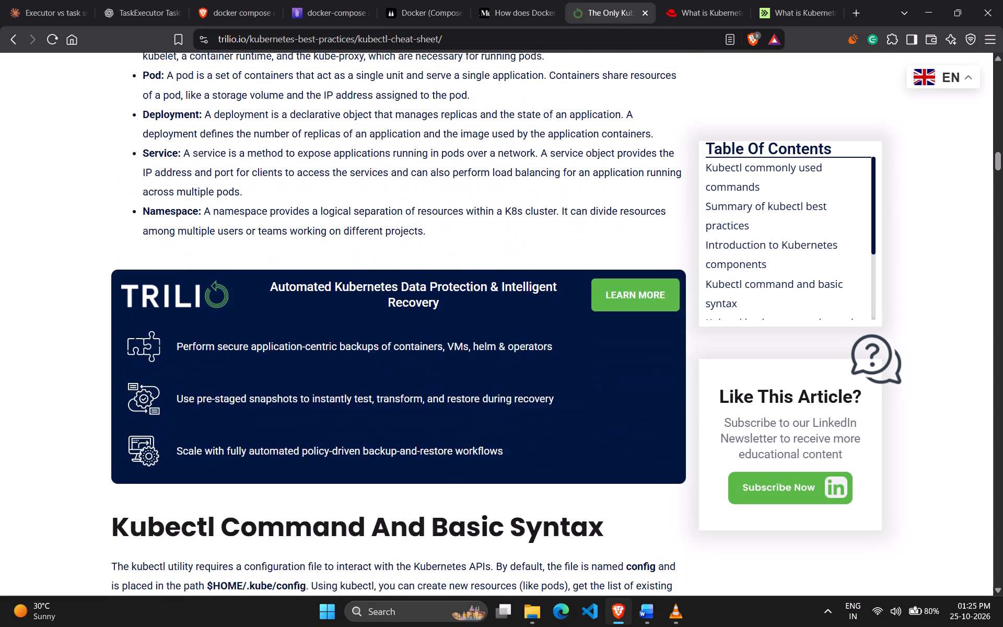
# Examine the article's kubectl syntax, basic information commands and NGINX web server deployment sections.
pyautogui.scroll(-13, 492, 410)
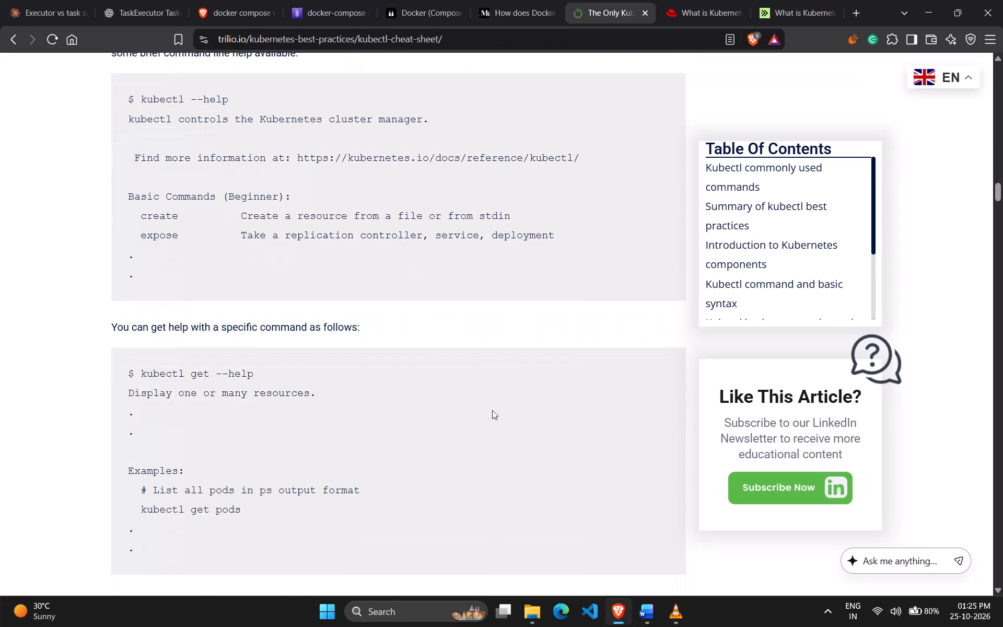
pyautogui.scroll(-8, 492, 410)
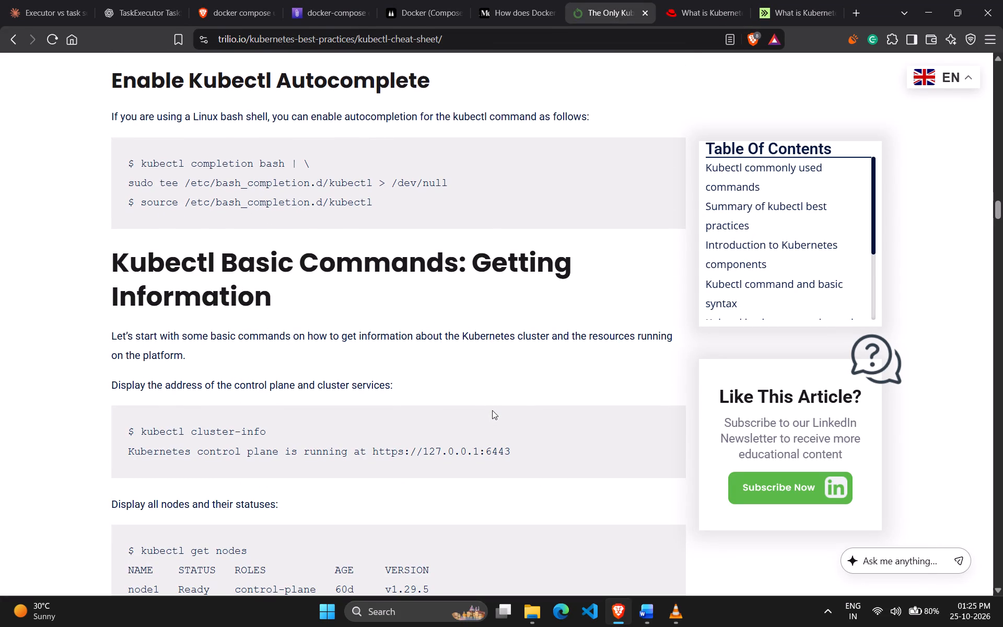
pyautogui.scroll(-11, 492, 410)
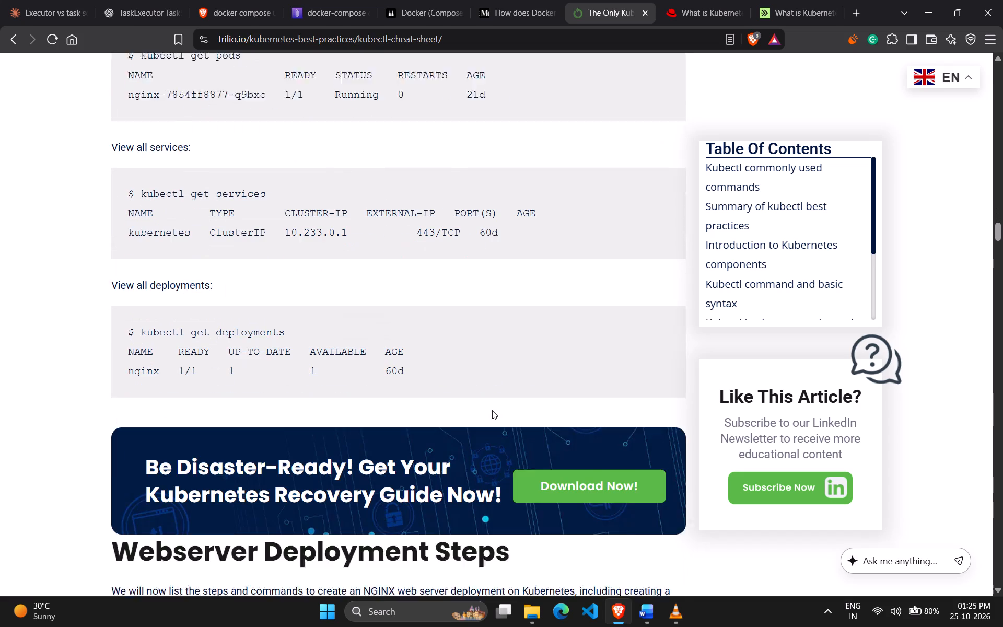
pyautogui.scroll(-12, 492, 410)
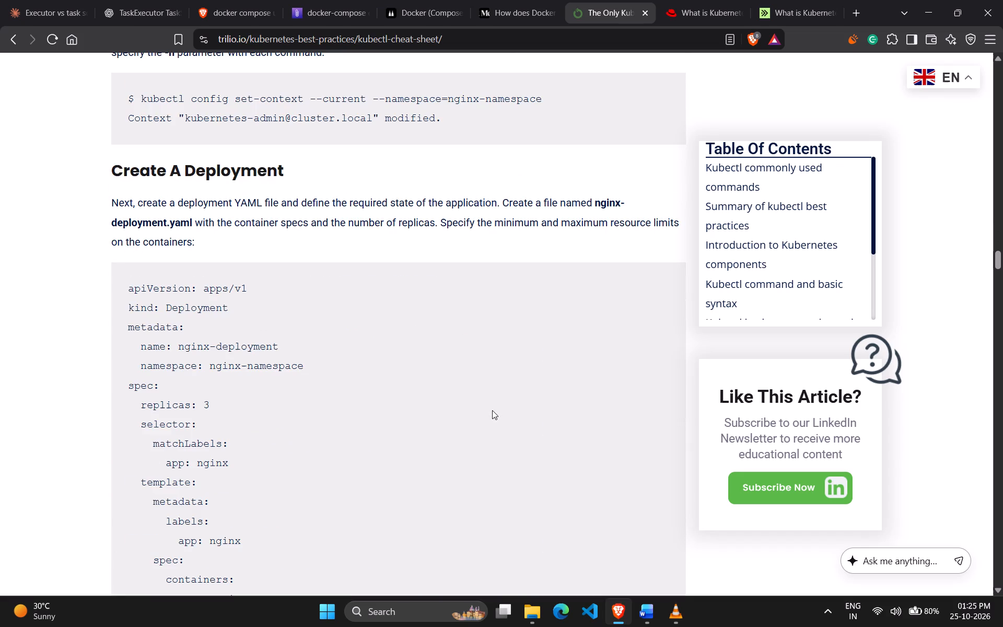
pyautogui.scroll(4, 492, 410)
pyautogui.scroll(-11, 492, 410)
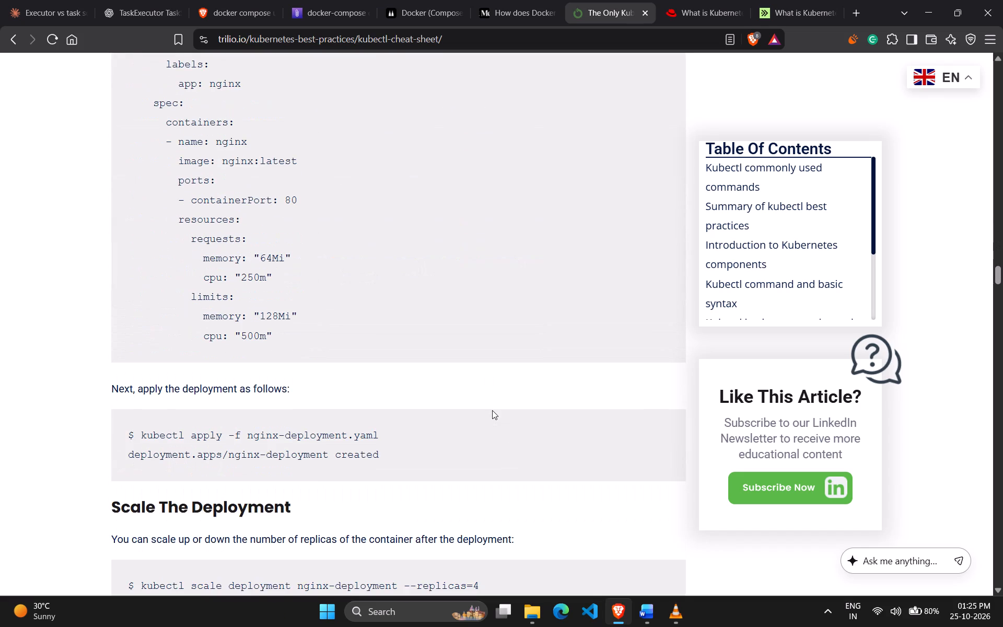
pyautogui.scroll(-19, 492, 410)
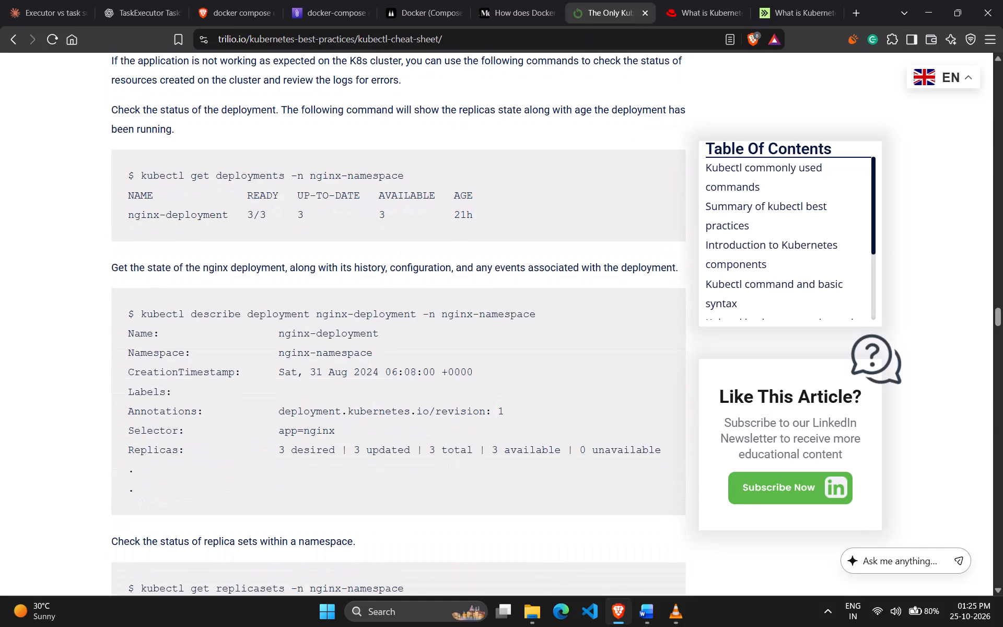
# Review the article's troubleshooting, namespace deletion and Trilio backup plan sections.
pyautogui.scroll(-17, 492, 410)
pyautogui.scroll(-6, 492, 410)
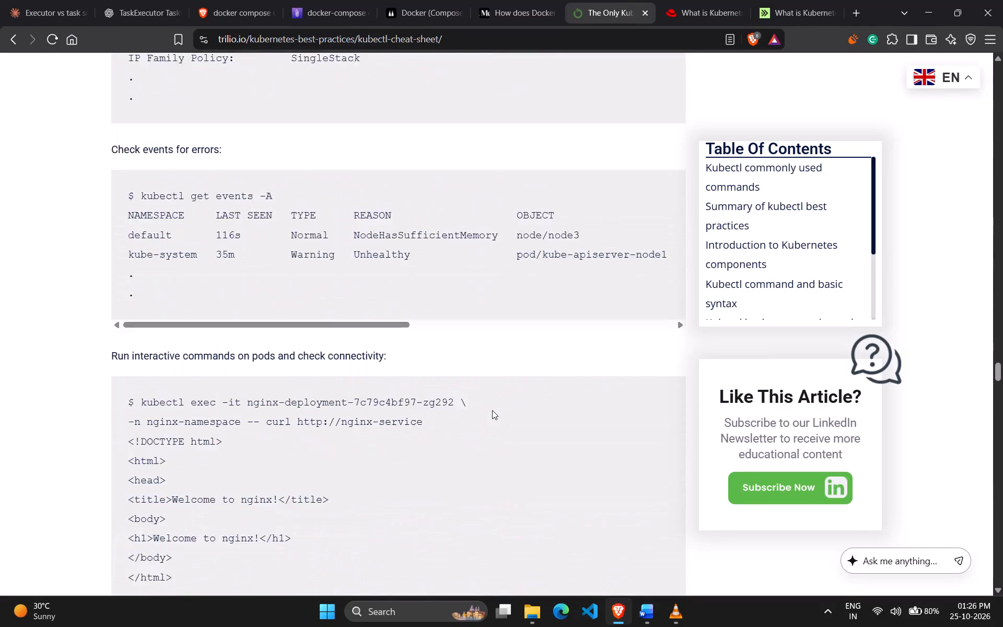
pyautogui.scroll(-19, 492, 410)
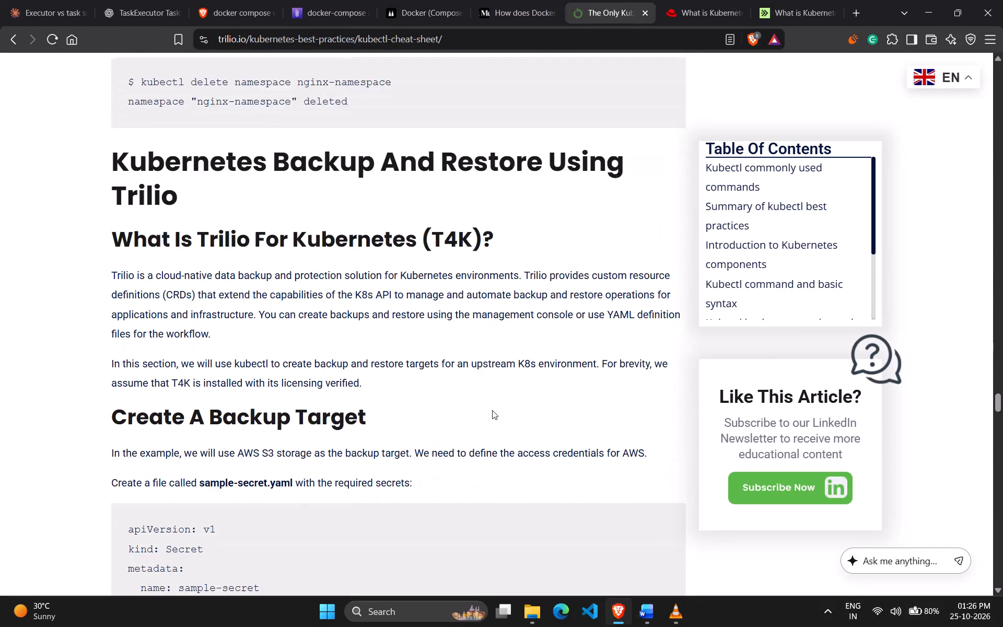
pyautogui.scroll(-13, 492, 410)
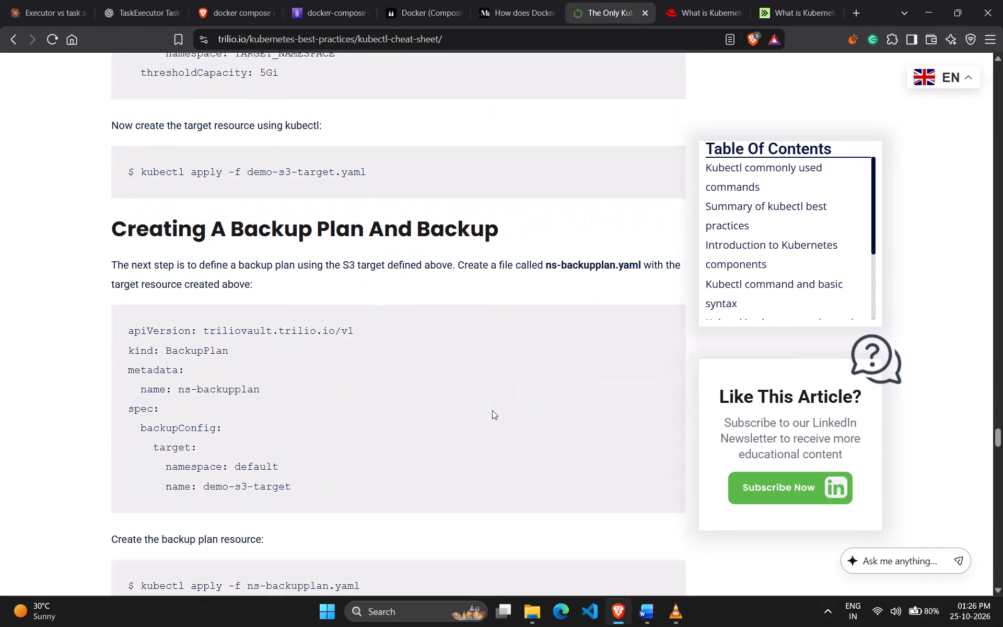
pyautogui.scroll(-16, 492, 410)
pyautogui.scroll(11, 492, 410)
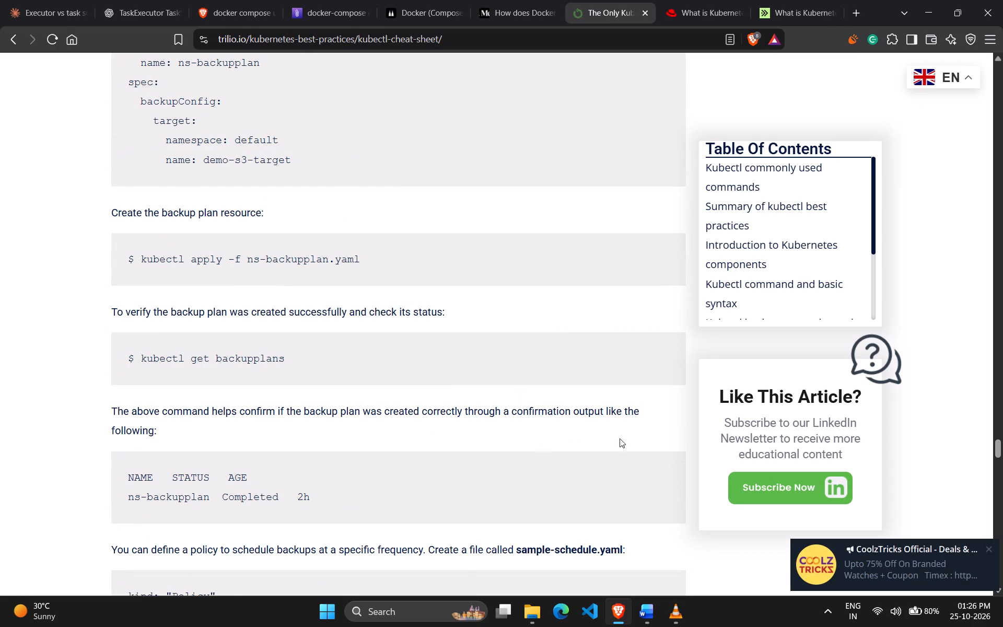
pyautogui.moveTo(1002, 456); pyautogui.dragTo(987, 250)
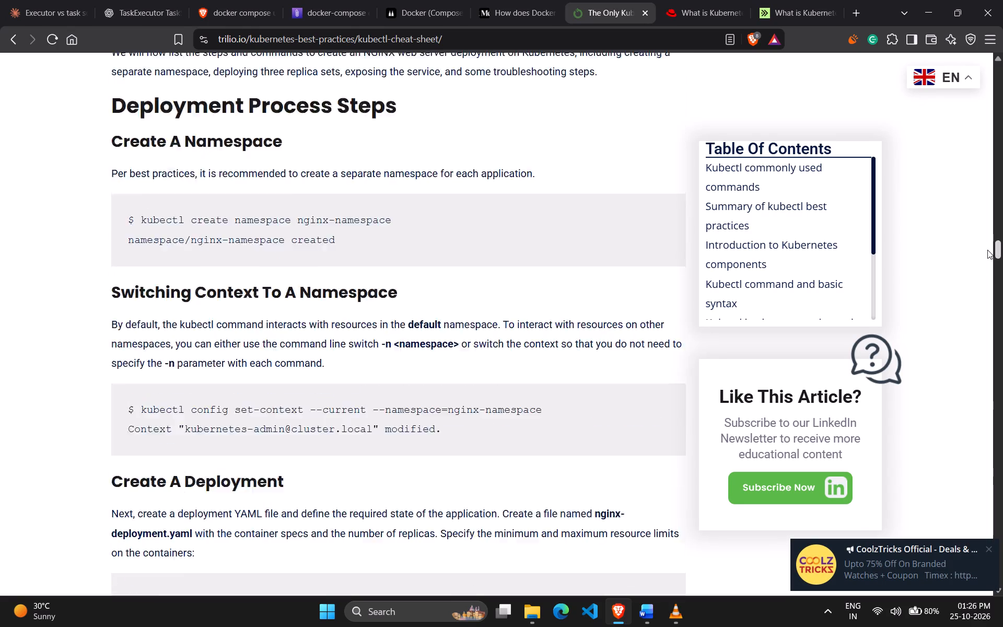
pyautogui.moveTo(987, 250); pyautogui.dragTo(955, 97)
pyautogui.scroll(-7, 447, 389)
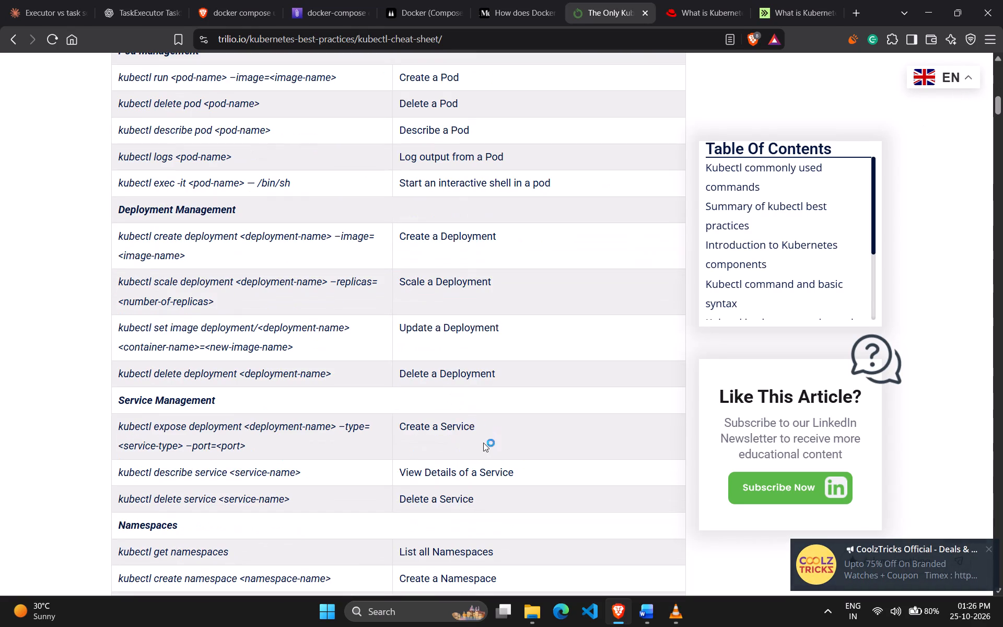
pyautogui.scroll(5, 382, 473)
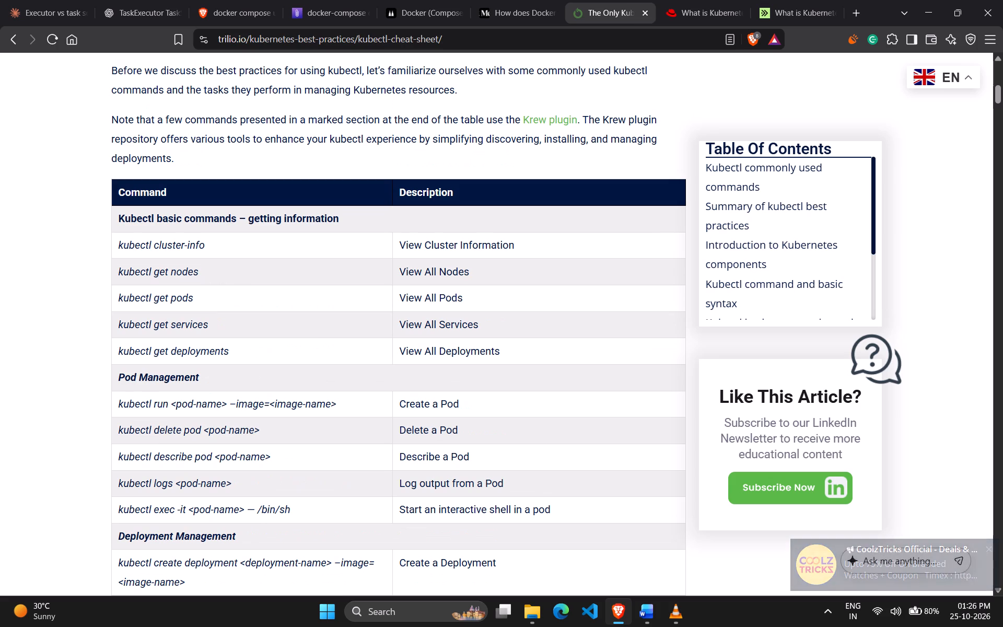
pyautogui.moveTo(119, 191); pyautogui.dragTo(409, 594)
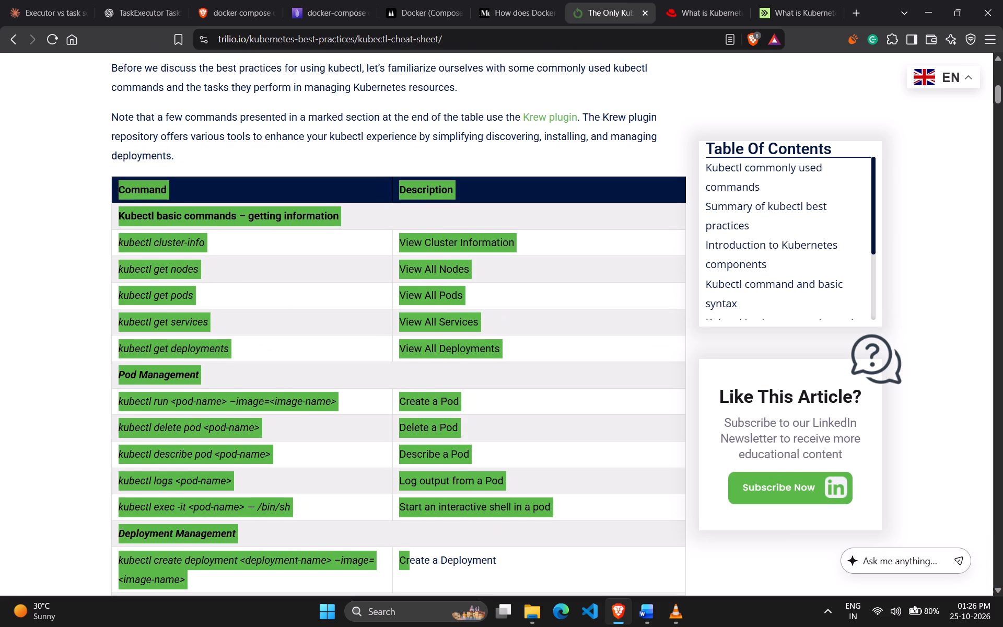
pyautogui.moveTo(409, 594); pyautogui.dragTo(557, 580)
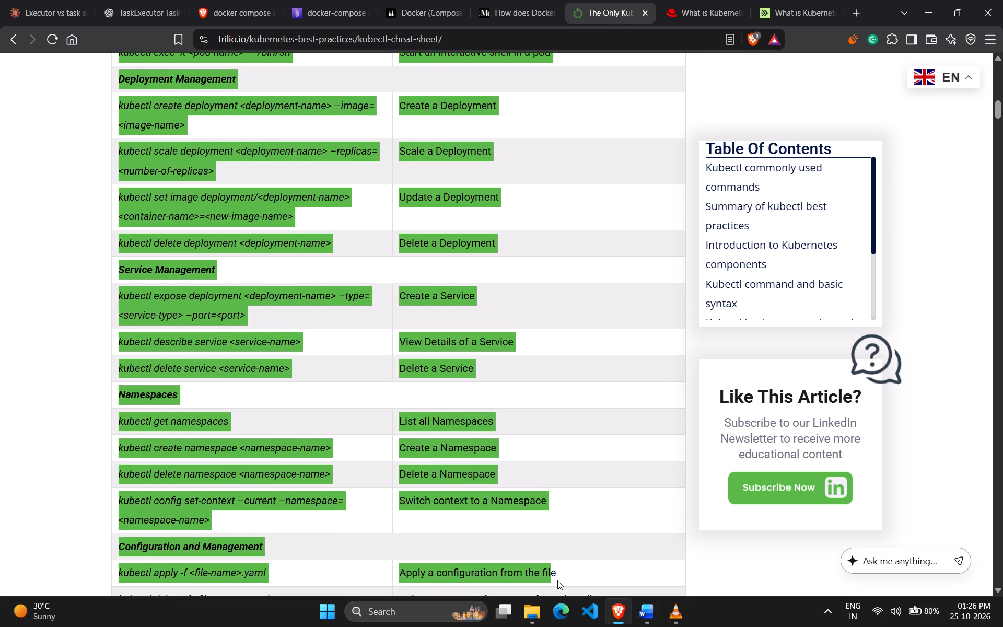
pyautogui.moveTo(557, 580); pyautogui.dragTo(112, 127)
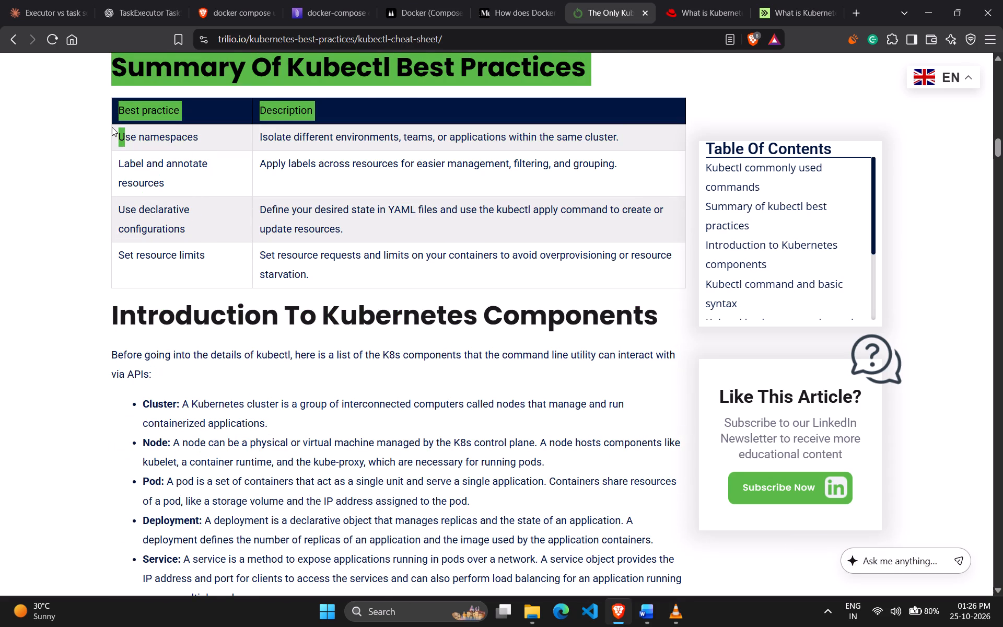
pyautogui.moveTo(112, 127); pyautogui.dragTo(414, 278)
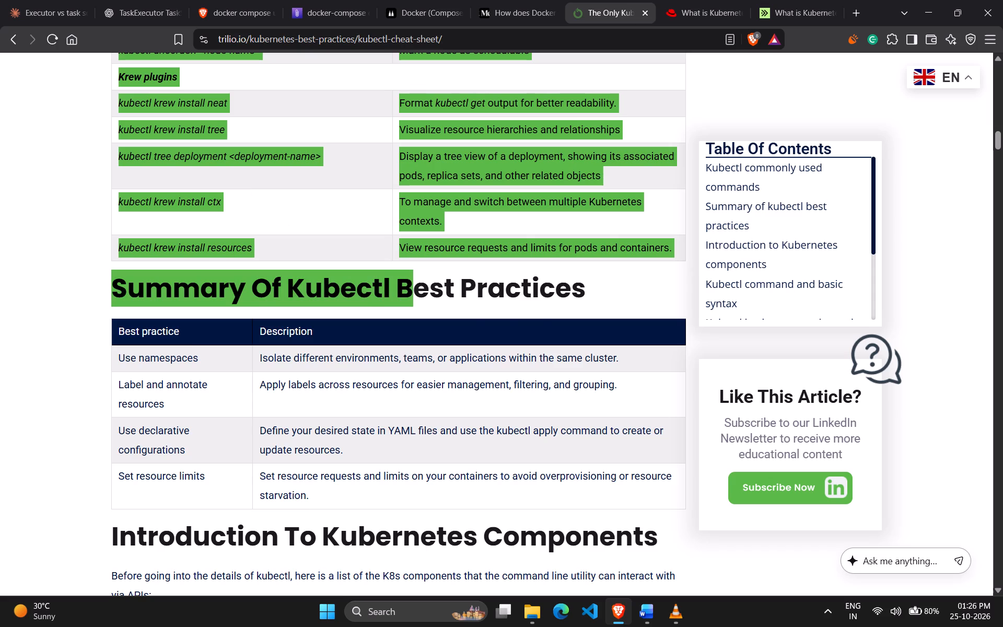
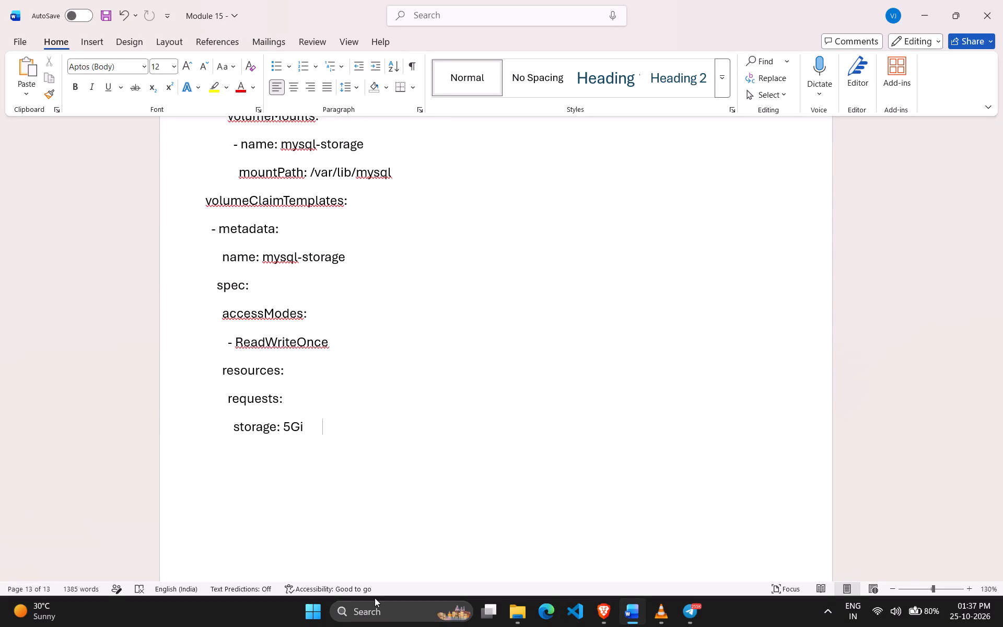
# Add six blank lines after the final "storage: 5Gi" line of the MySQL YAML and insert a page break.
pyautogui.press('Return')
pyautogui.press('Return')
pyautogui.press('Return')
pyautogui.press('Return')
pyautogui.press('Return')
pyautogui.press('Return')
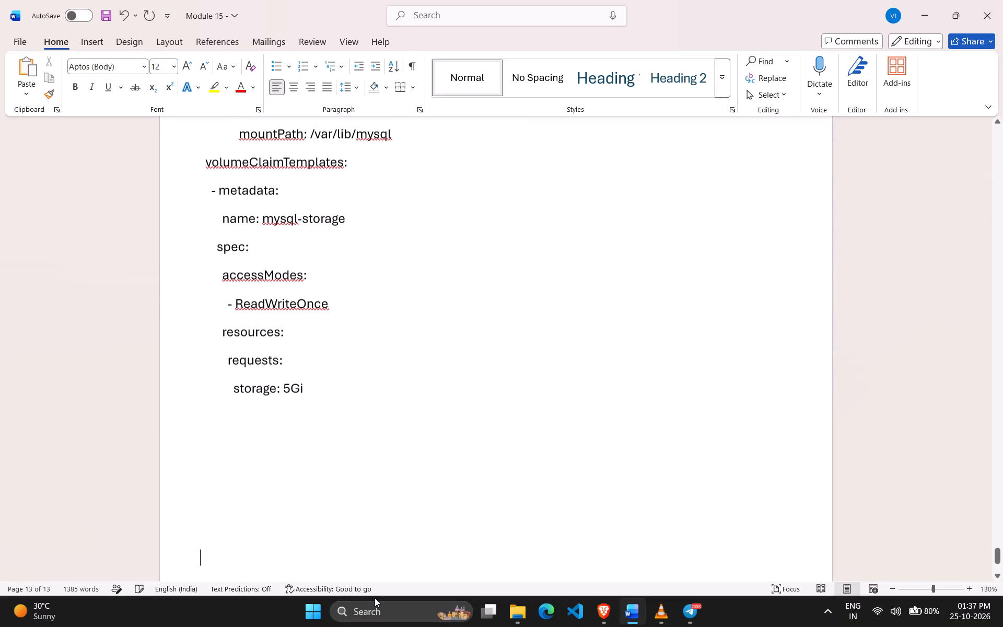
pyautogui.hotkey('ctrl', 'Return')
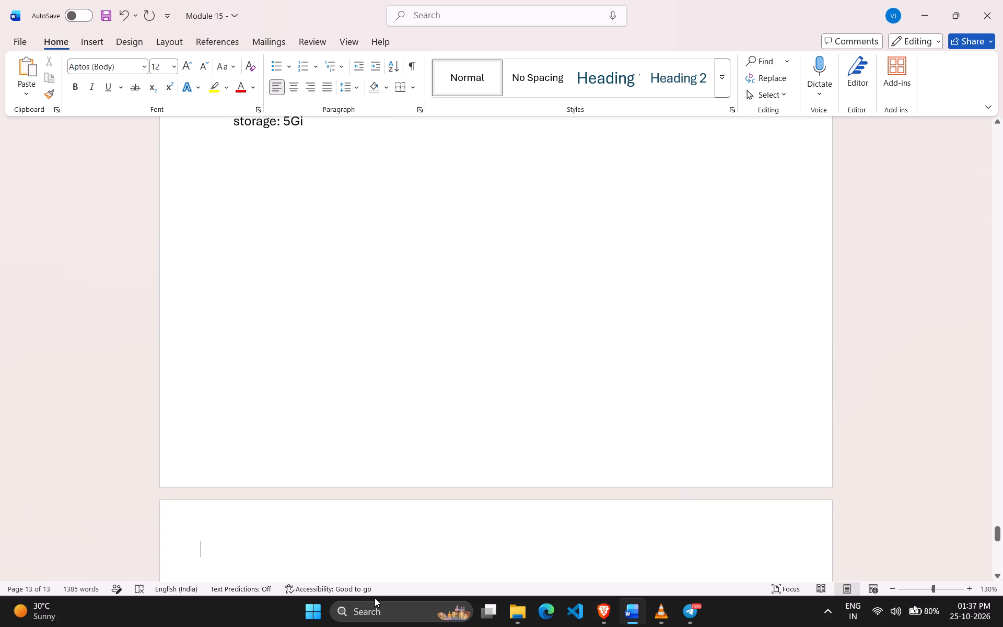
# Enter "Kafka" at the top of the new page and bring up the paragraph style choices for that word.
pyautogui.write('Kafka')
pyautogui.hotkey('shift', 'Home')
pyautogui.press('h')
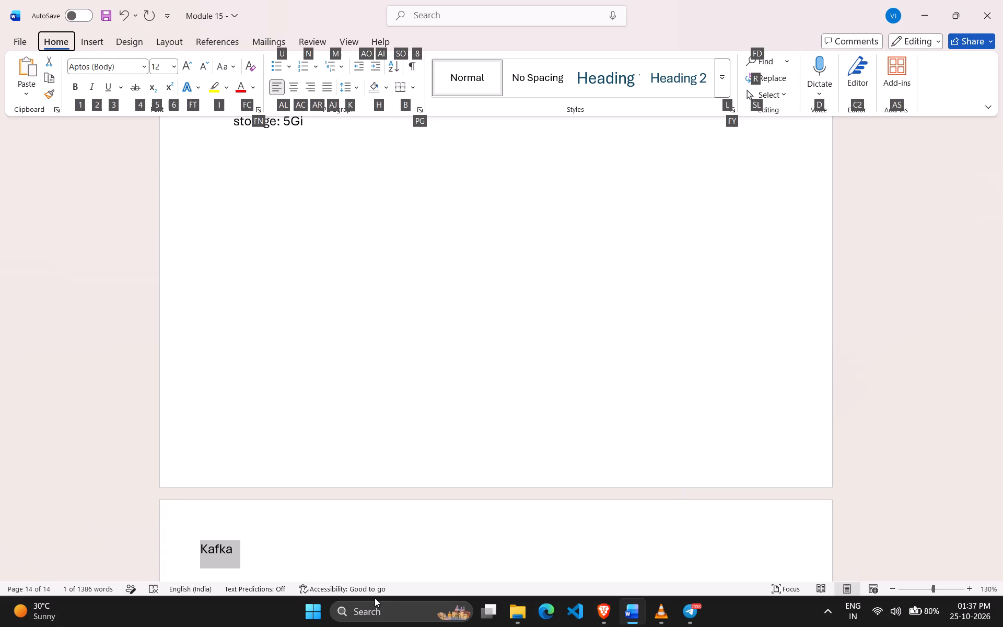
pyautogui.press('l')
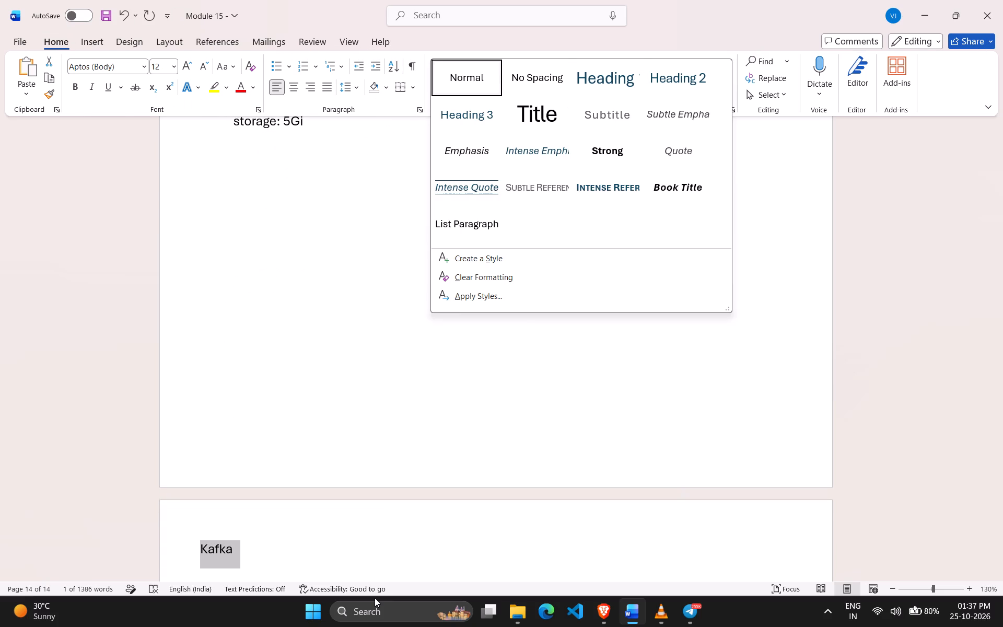
# Apply the Heading 1 style to the word Kafka on the last page and start an indented body line beneath it.
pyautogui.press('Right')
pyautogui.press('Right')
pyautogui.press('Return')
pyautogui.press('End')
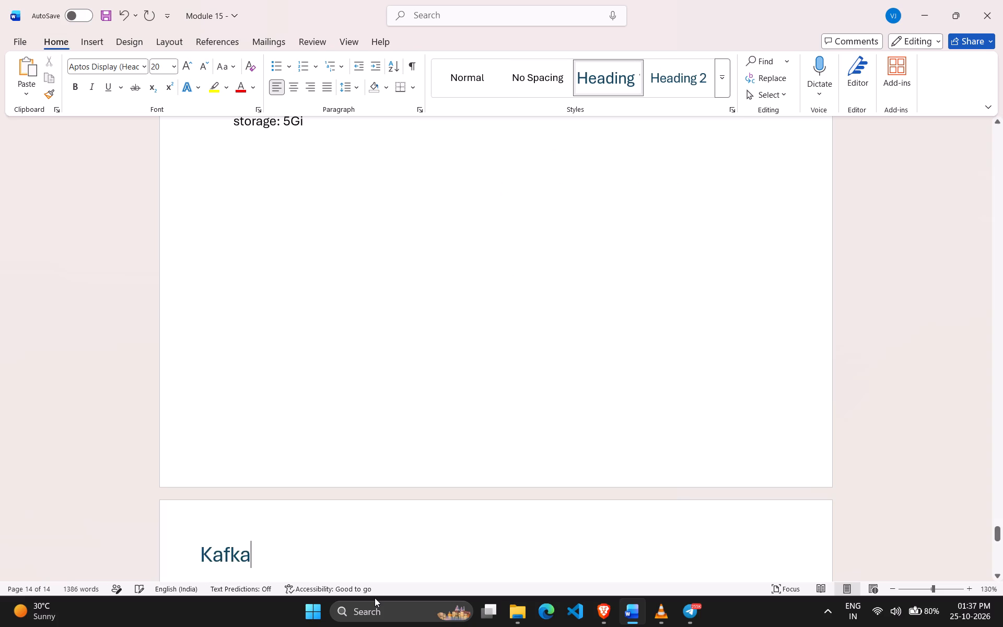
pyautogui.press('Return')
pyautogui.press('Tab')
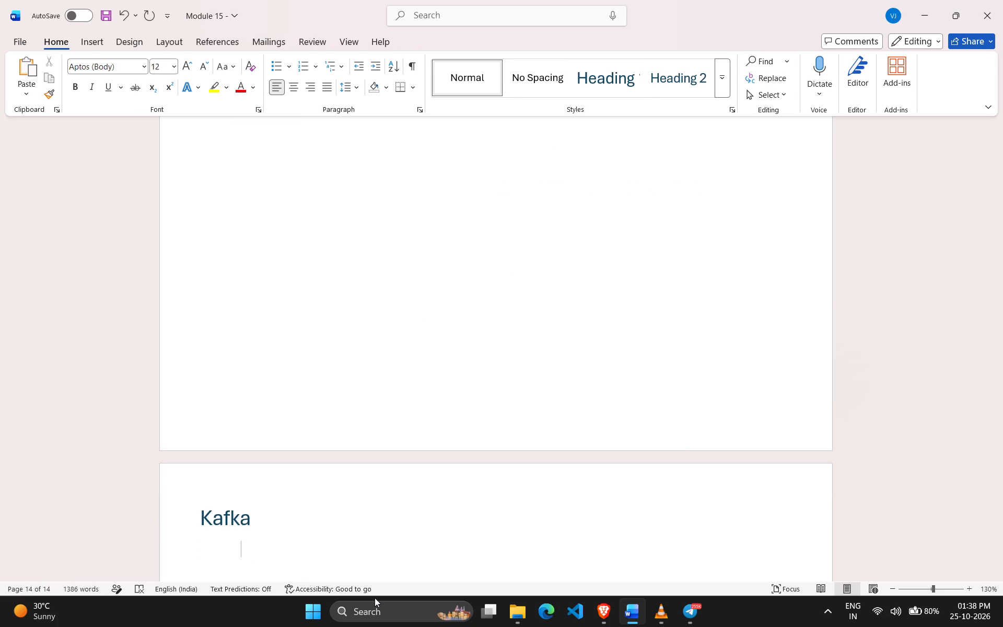
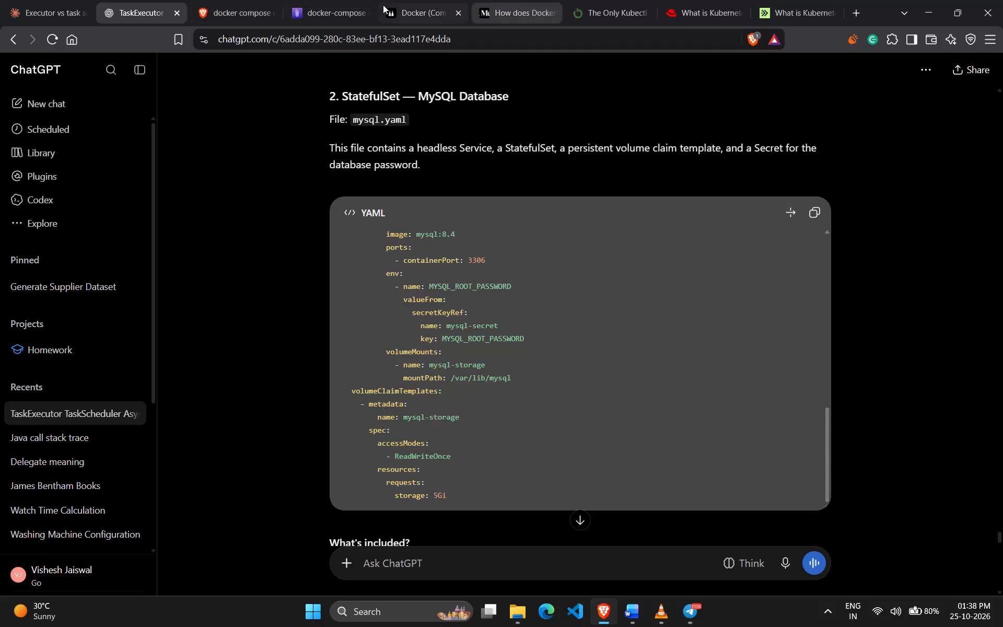
# Search the web for "codingshuttle handbook" in the tab holding the docker compose cheat sheet results.
pyautogui.click(236, 3)
pyautogui.click(255, 40)
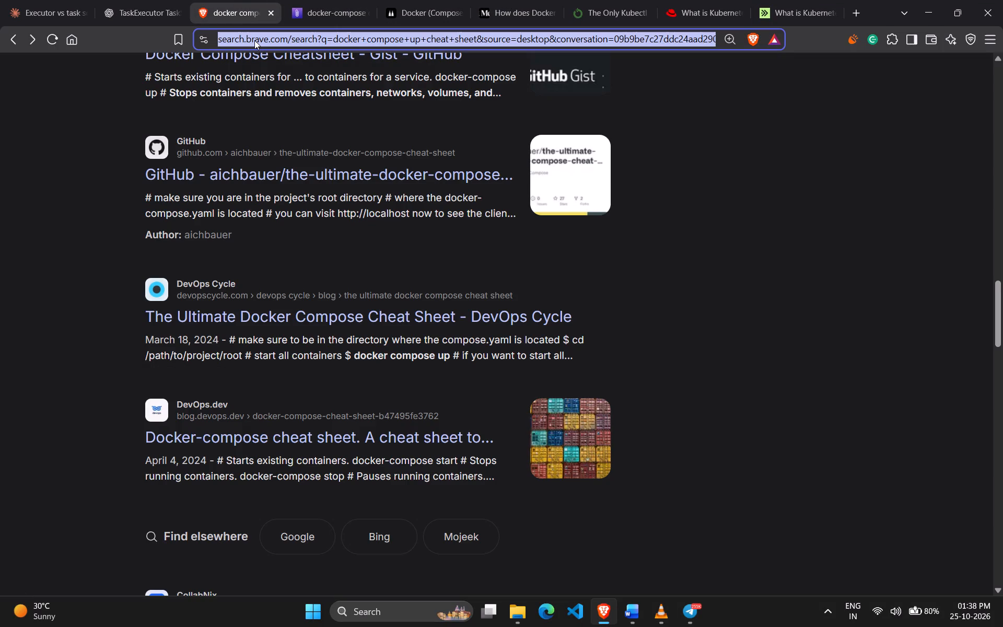
pyautogui.write('co')
pyautogui.press('BackSpace')
pyautogui.press('BackSpace')
pyautogui.press('BackSpace')
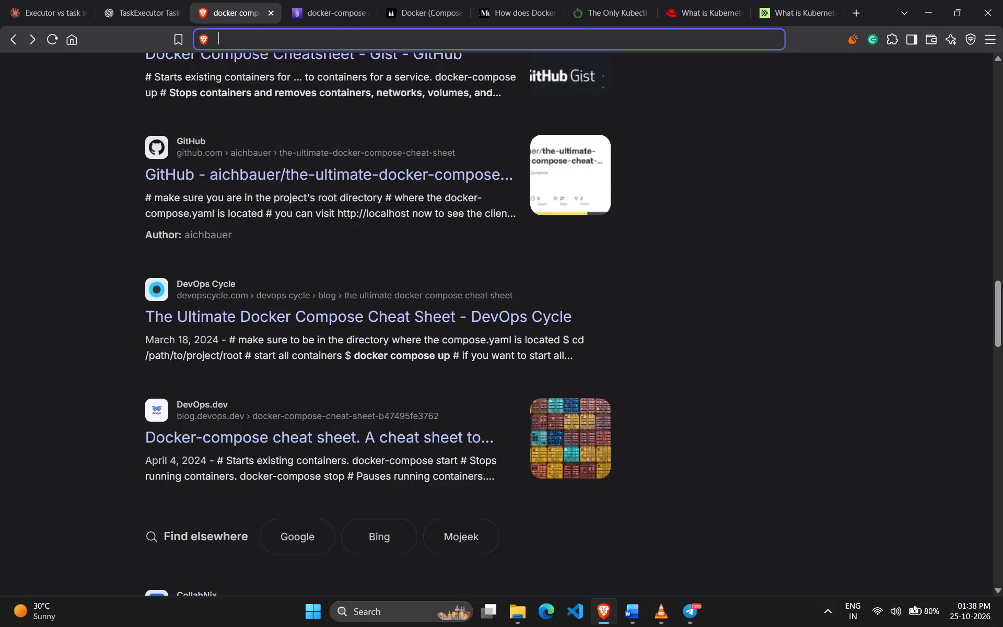
pyautogui.write('codingshtu')
pyautogui.press('BackSpace')
pyautogui.press('BackSpace')
pyautogui.write('uttle')
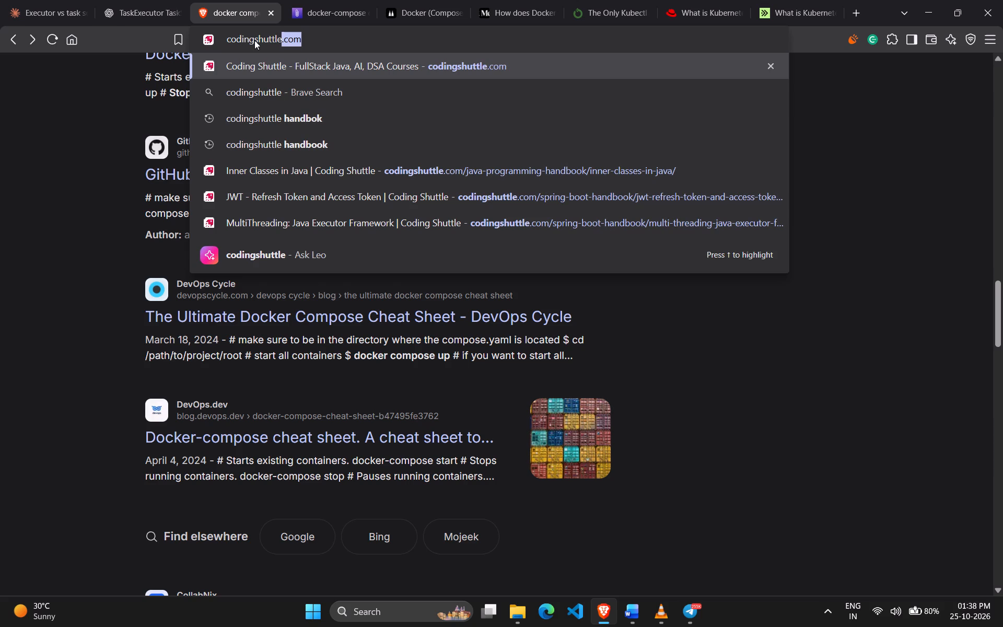
pyautogui.write('.com')
pyautogui.hotkey('ctrl', 'BackSpace')
pyautogui.press('BackSpace')
pyautogui.press('space')
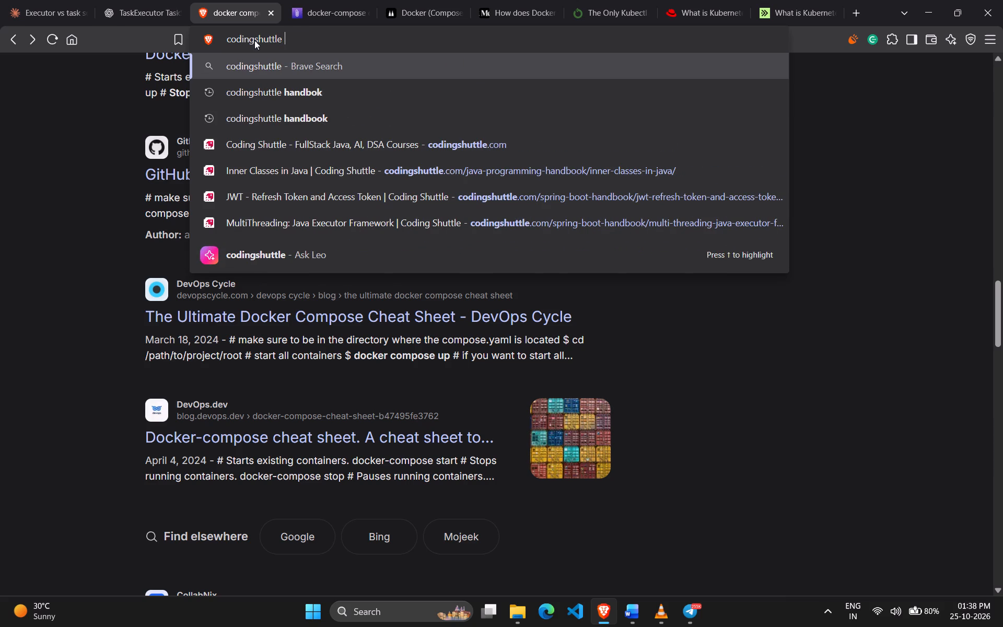
pyautogui.press('d')
pyautogui.press('BackSpace')
pyautogui.press('Down')
pyautogui.press('Down')
pyautogui.press('Return')
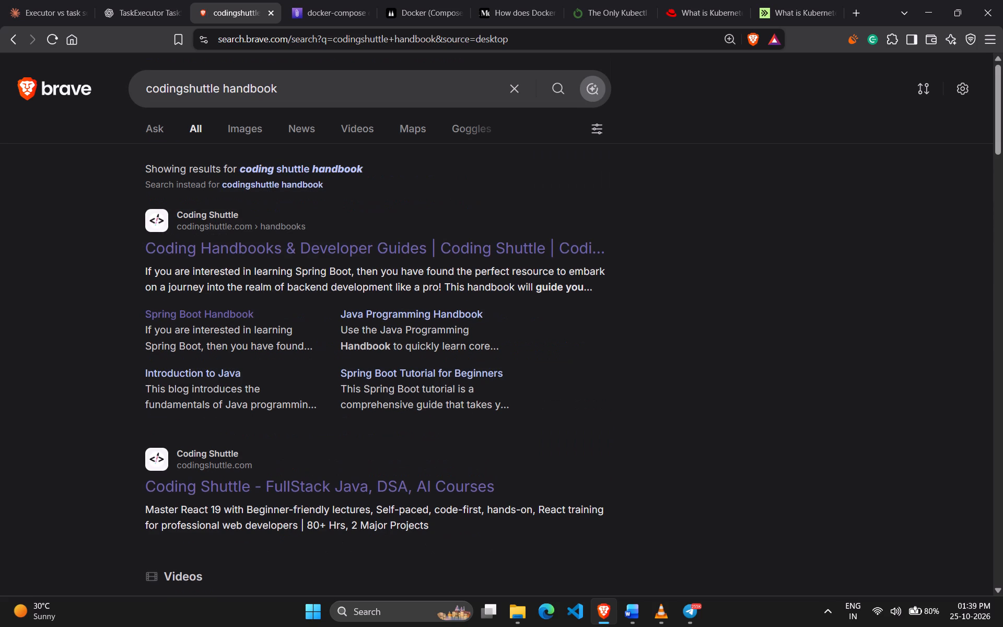
# Open Coding Shuttle's handbooks page from the search results and open the Spring Boot Handbook.
pyautogui.click(241, 239)
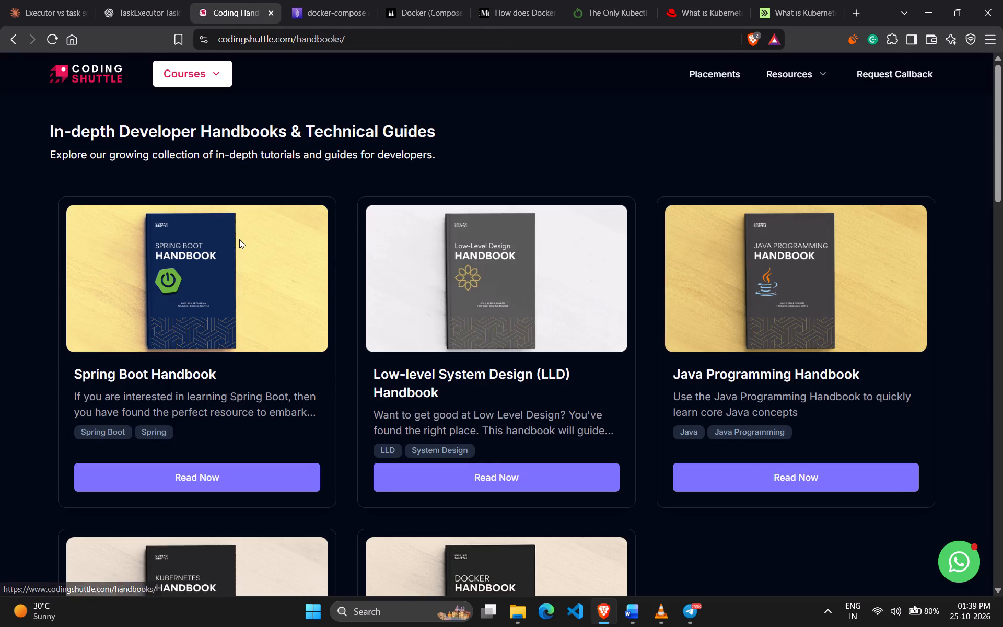
pyautogui.scroll(-2, 199, 404)
pyautogui.click(205, 400)
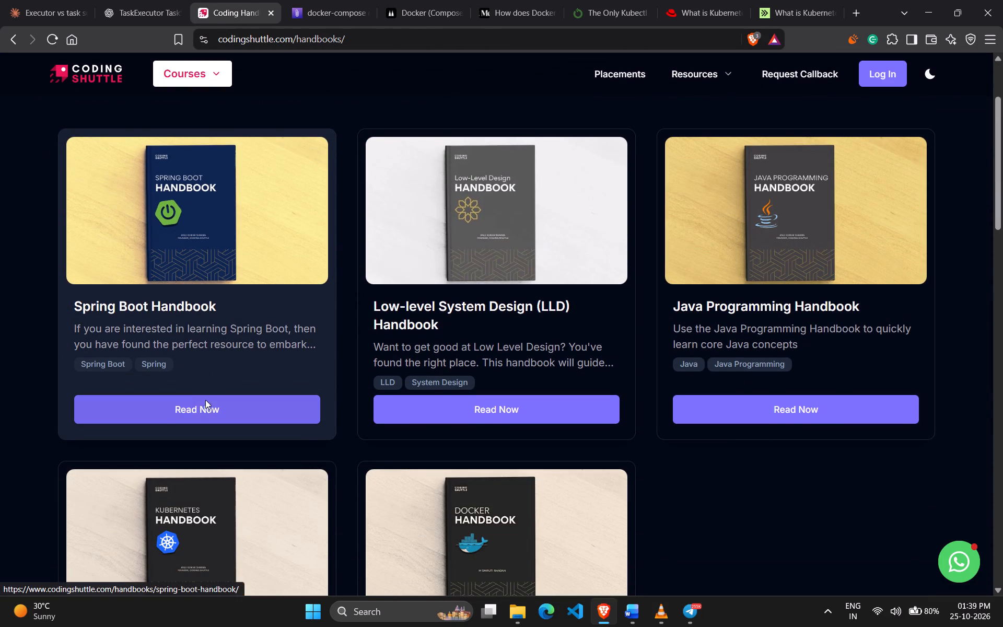
# Expand module 13, Spring Boot Kafka, in the handbook and open its Introduction to Apache Kafka lesson.
pyautogui.scroll(-16, 232, 357)
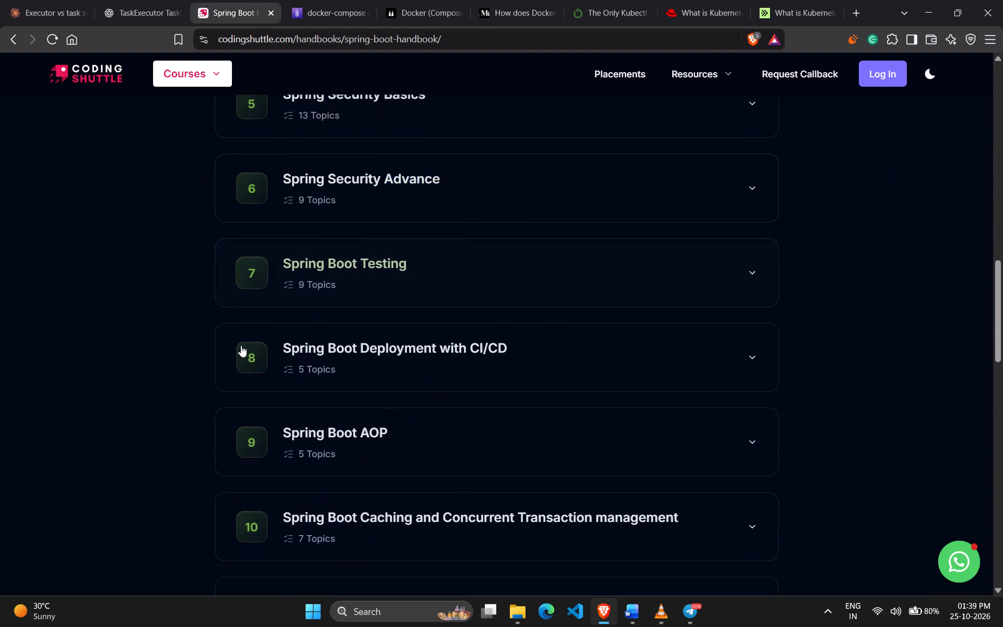
pyautogui.scroll(-2, 241, 345)
pyautogui.scroll(-3, 315, 321)
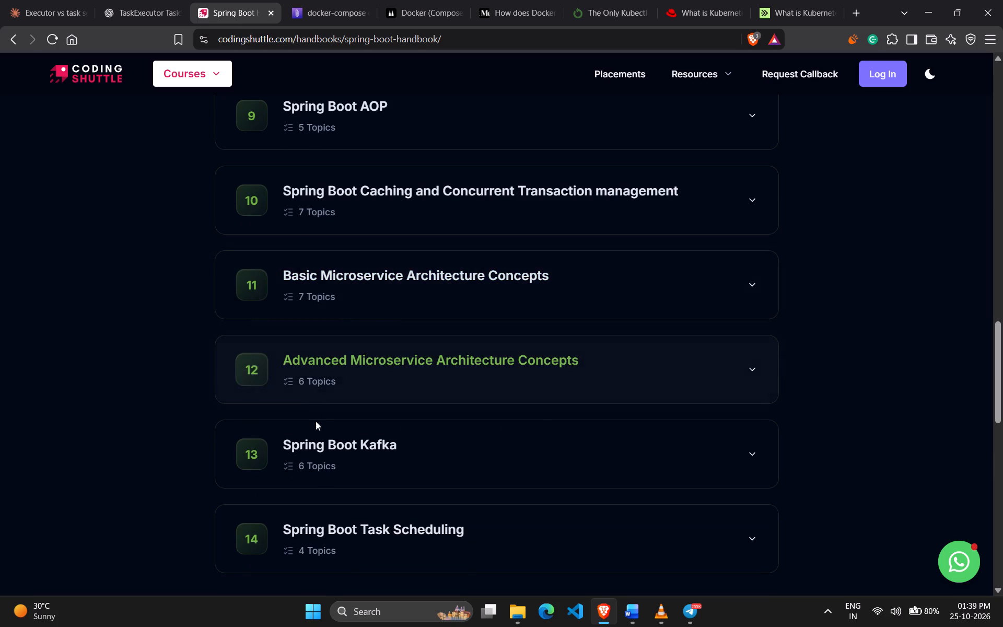
pyautogui.click(334, 433)
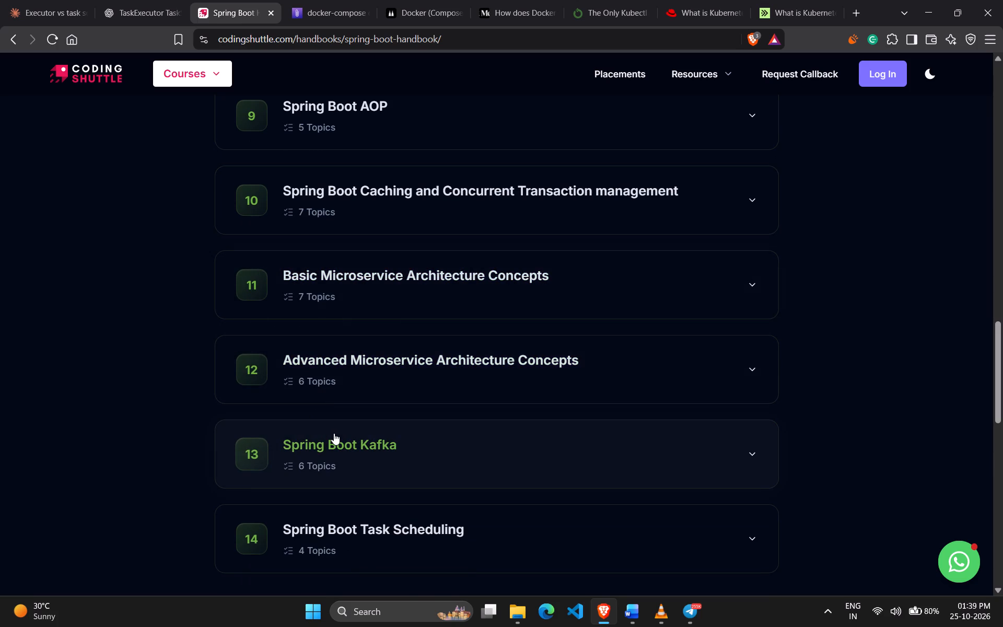
pyautogui.scroll(-2, 334, 433)
pyautogui.click(370, 338)
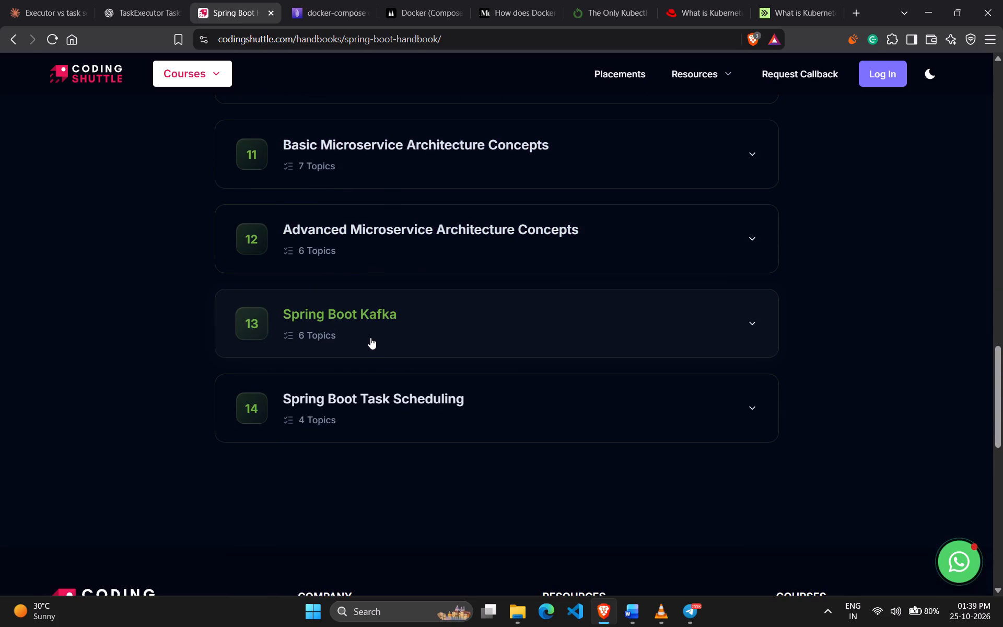
pyautogui.click(356, 313)
pyautogui.click(356, 389)
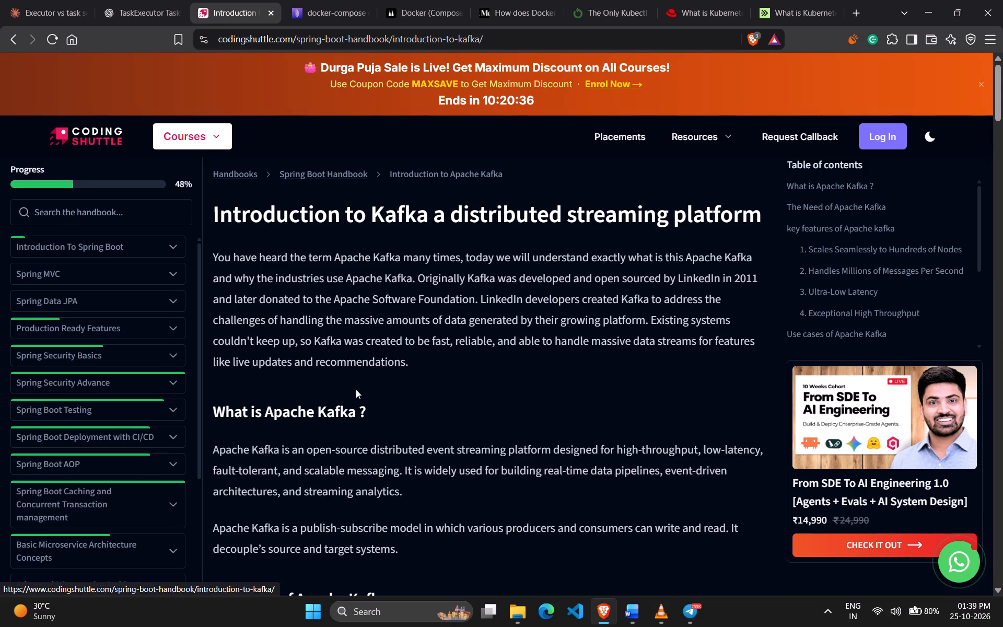
# Skim the Introduction to Kafka lesson through its need, key features, use cases and "Don't use Kafka for" sections.
pyautogui.scroll(-3, 331, 384)
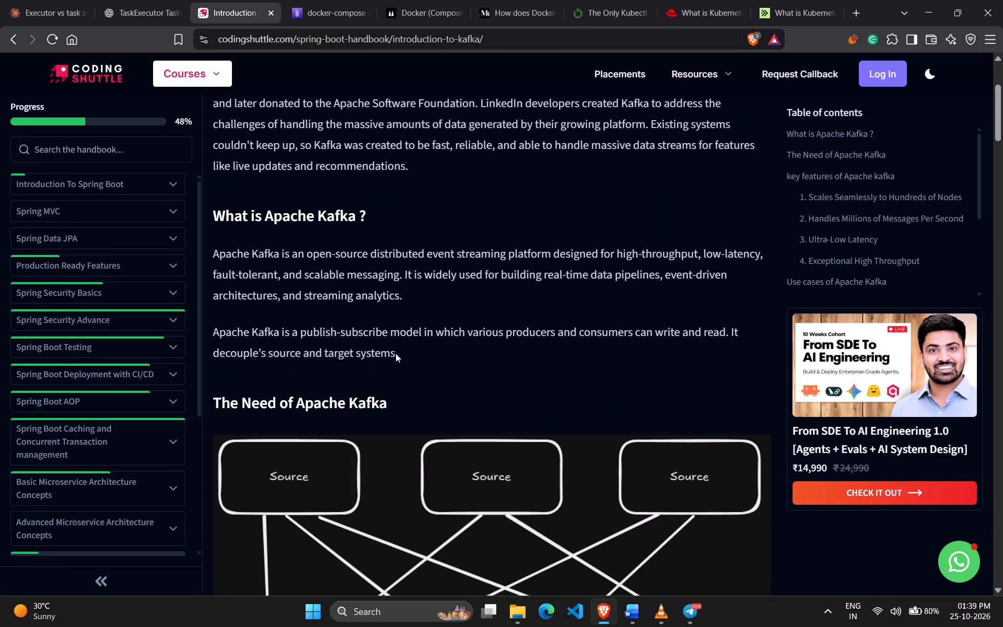
pyautogui.scroll(-12, 392, 356)
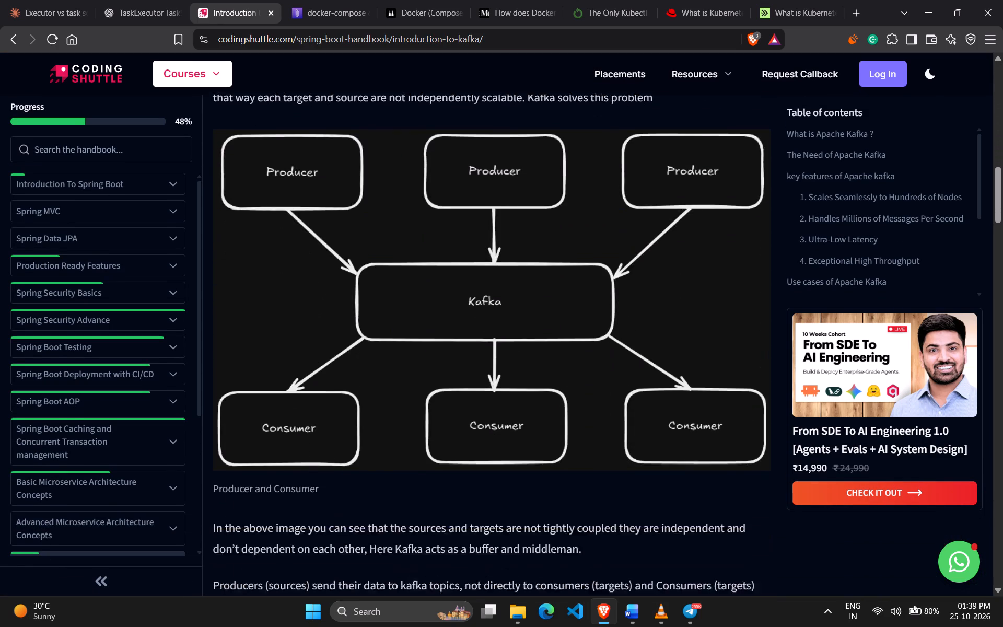
pyautogui.scroll(-8, 392, 356)
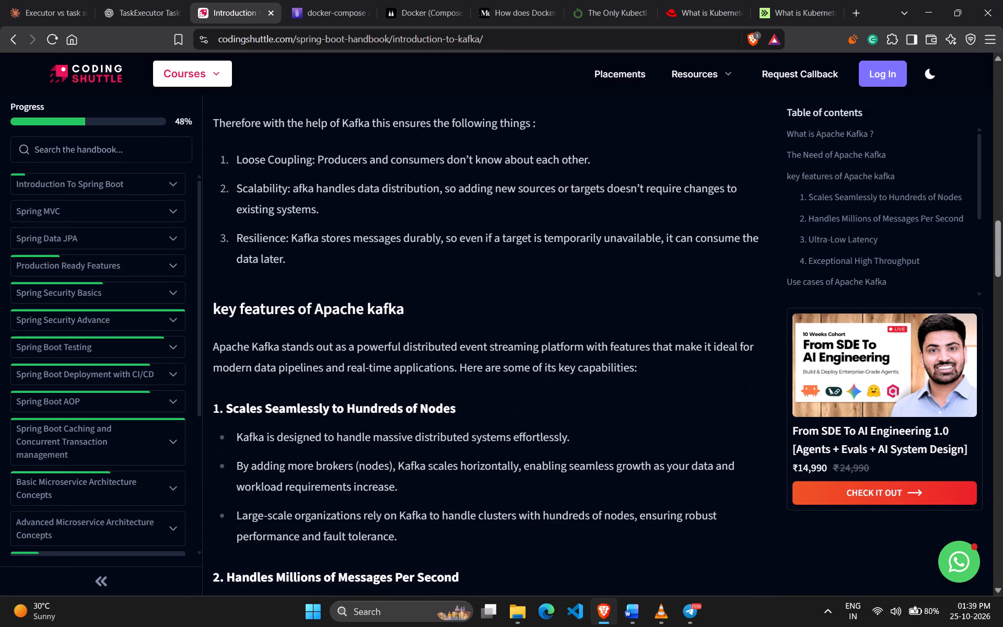
pyautogui.scroll(-11, 392, 360)
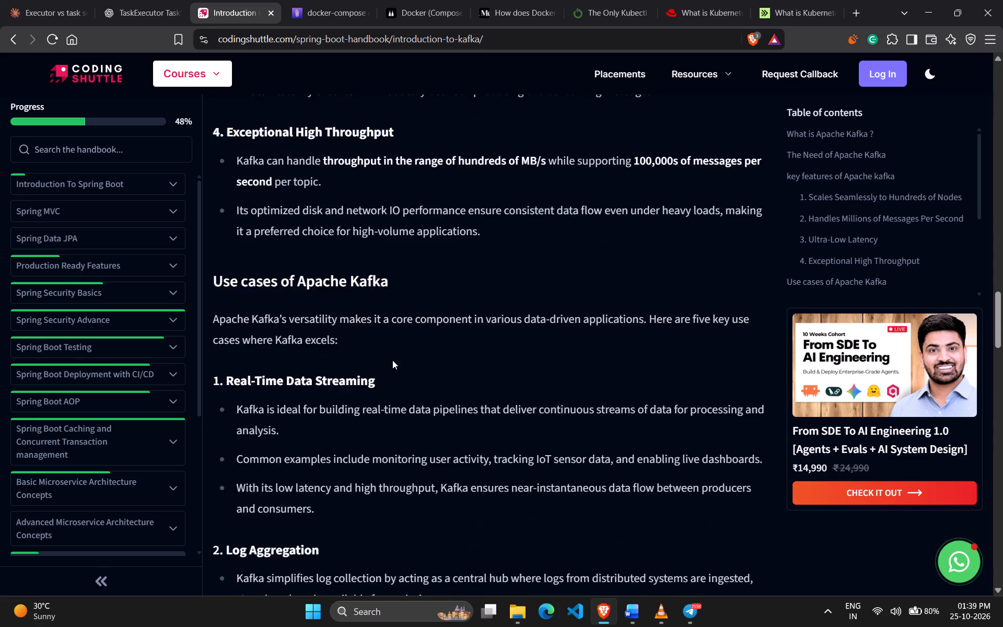
pyautogui.scroll(-12, 392, 360)
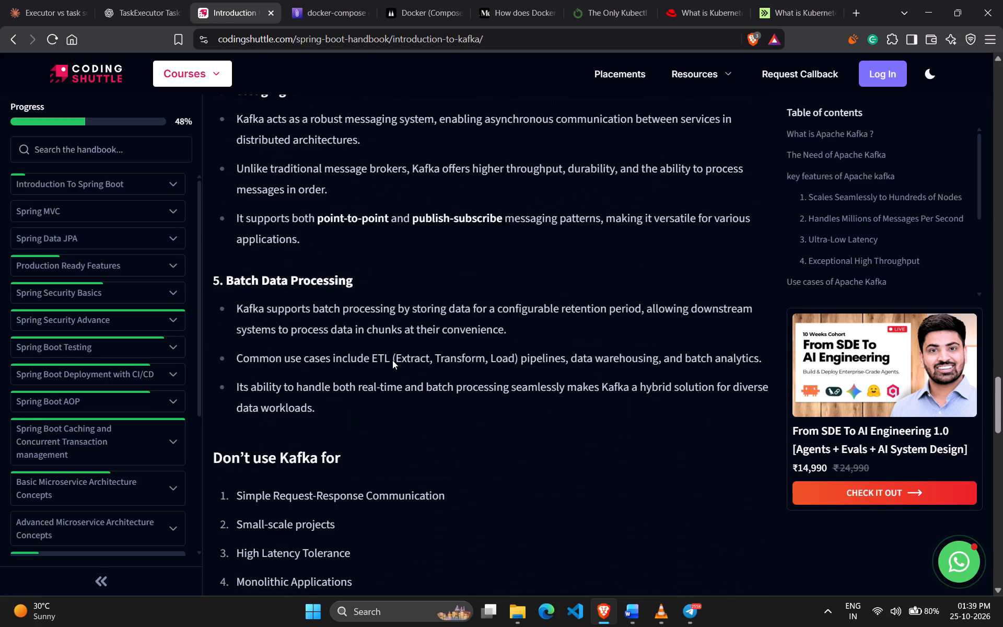
pyautogui.scroll(-12, 392, 360)
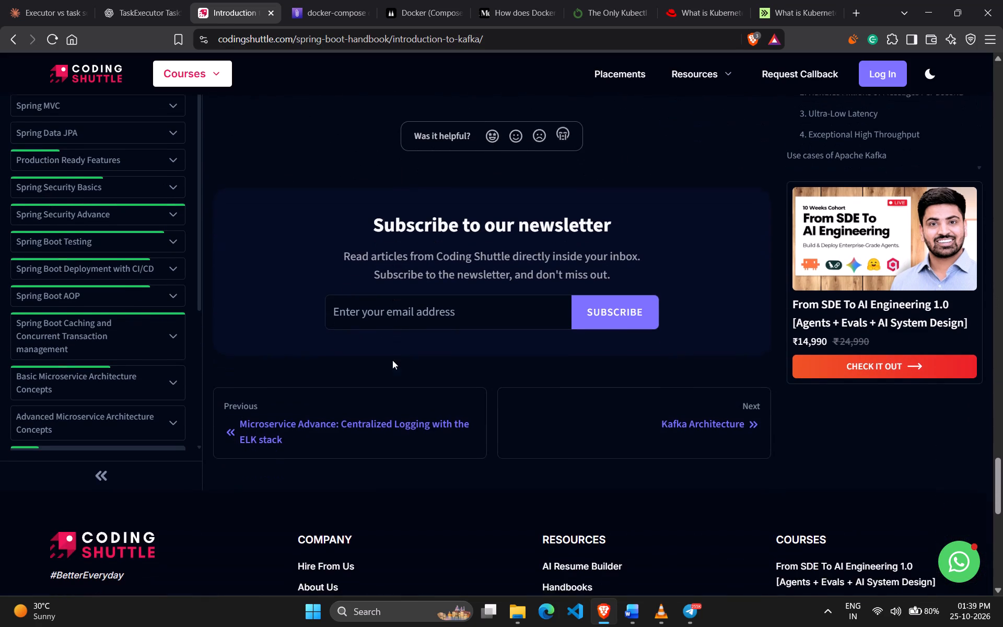
# Open the next lesson, Kafka Architecture, and select its introductory paragraph describing Apache Kafka as a distributed event streaming platform.
pyautogui.click(654, 417)
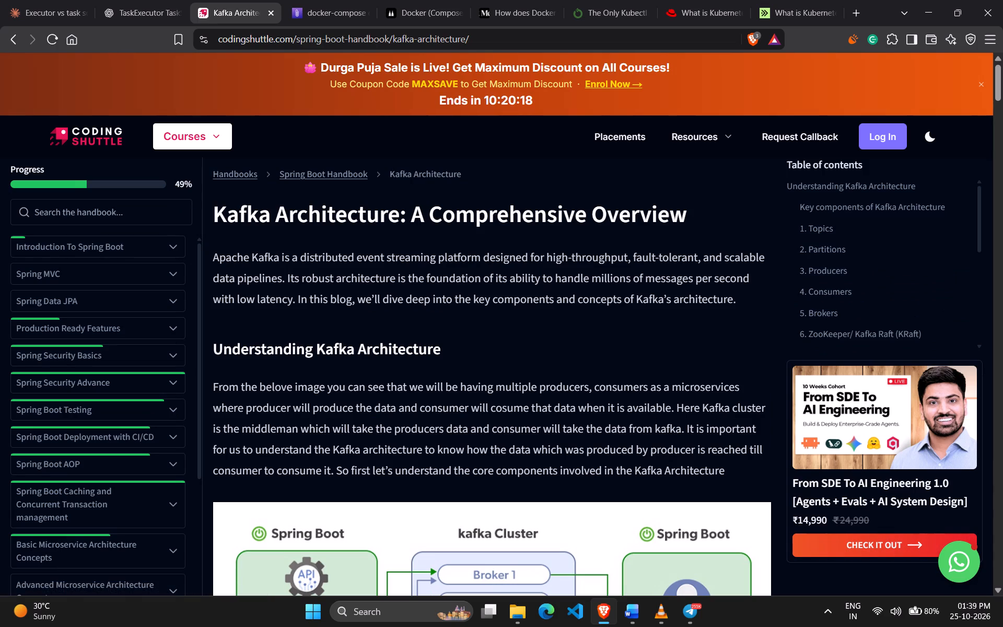
pyautogui.scroll(-1, 518, 308)
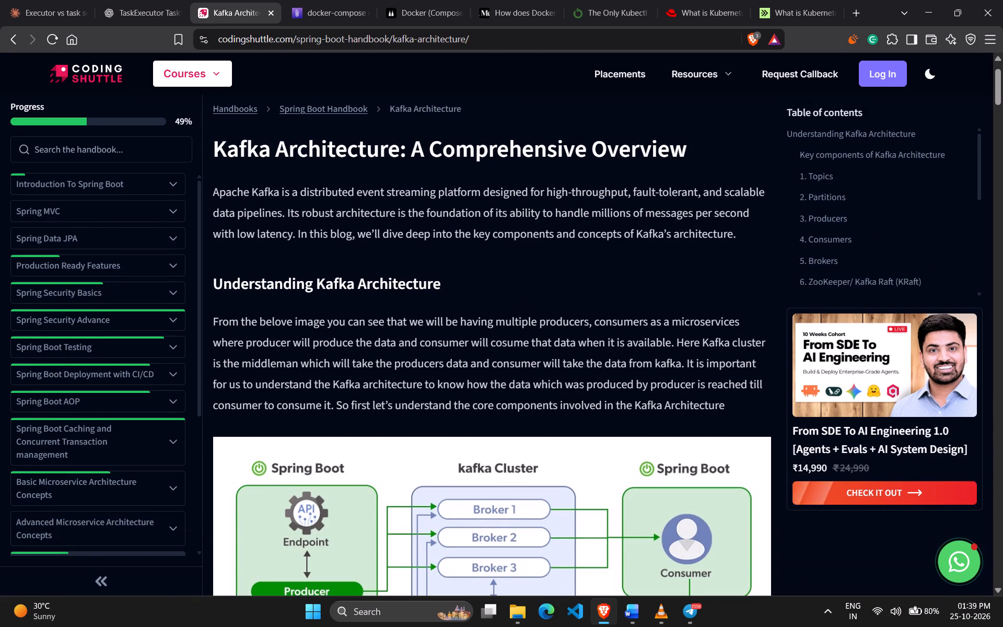
pyautogui.moveTo(214, 196); pyautogui.dragTo(744, 231)
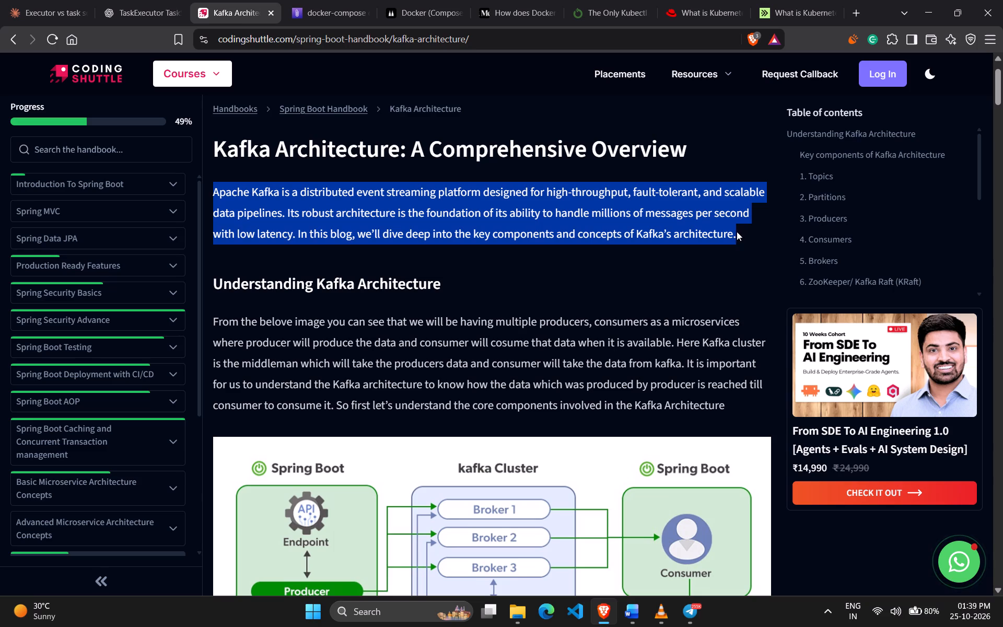
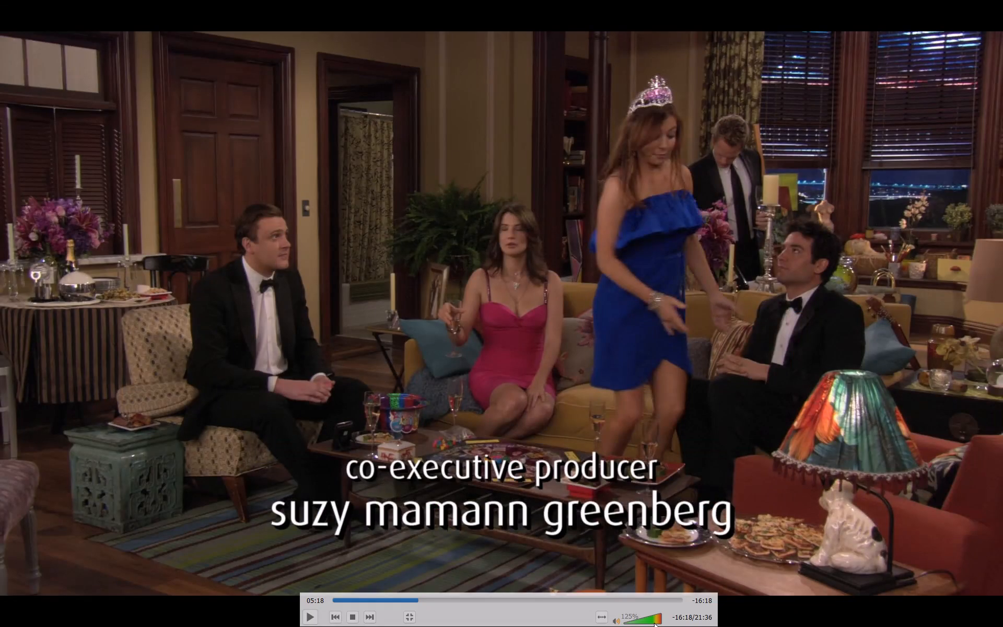
# Leave the video, switch to the Word notes and paste the copied Apache Kafka introduction paragraph under the Kafka heading.
pyautogui.press('Escape')
pyautogui.hotkey('alt', 'Tab')
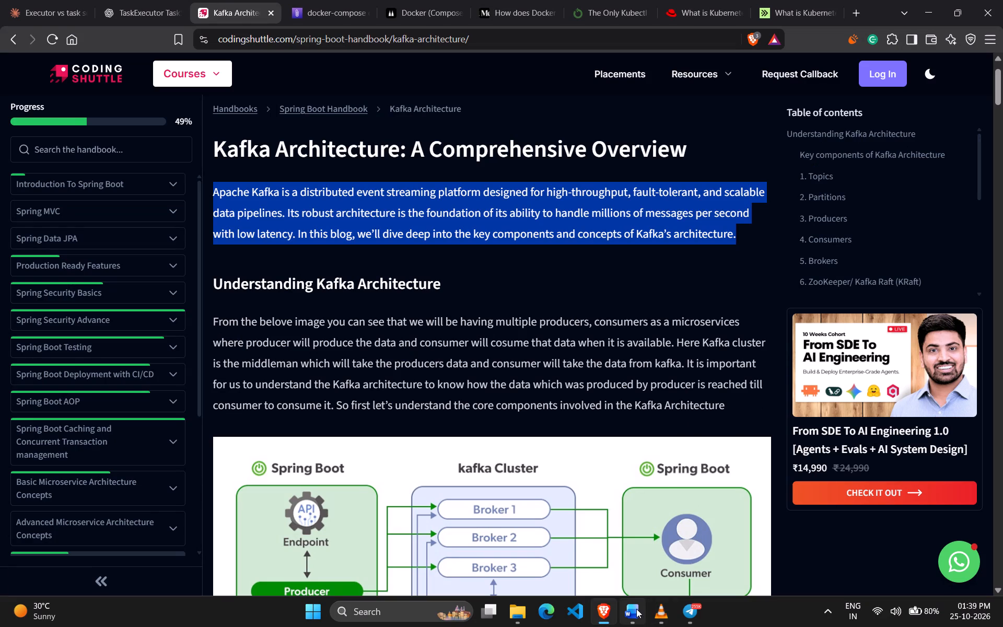
pyautogui.click(623, 611)
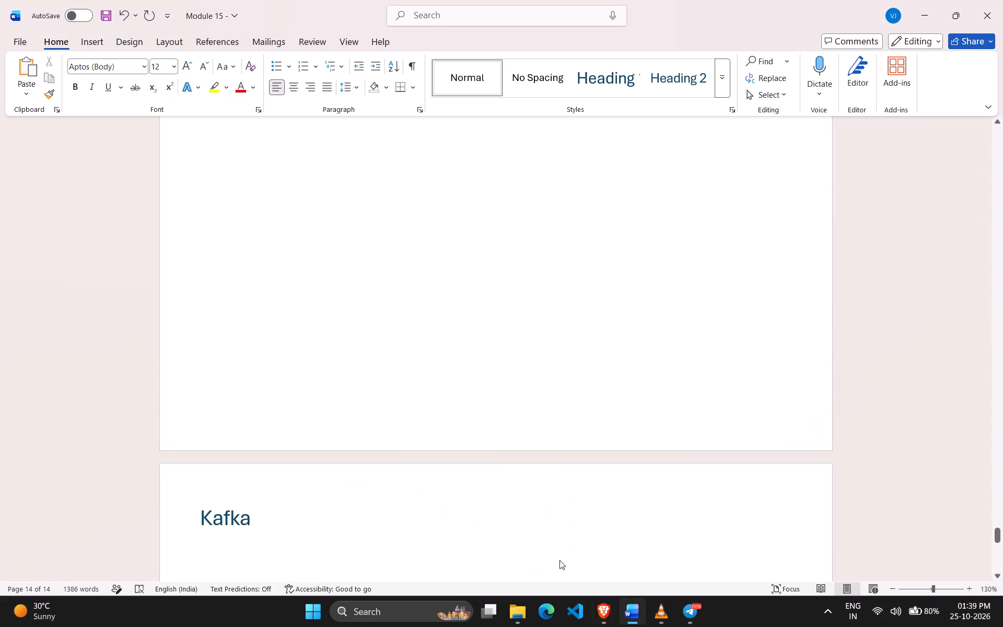
pyautogui.hotkey('ctrl', 'v')
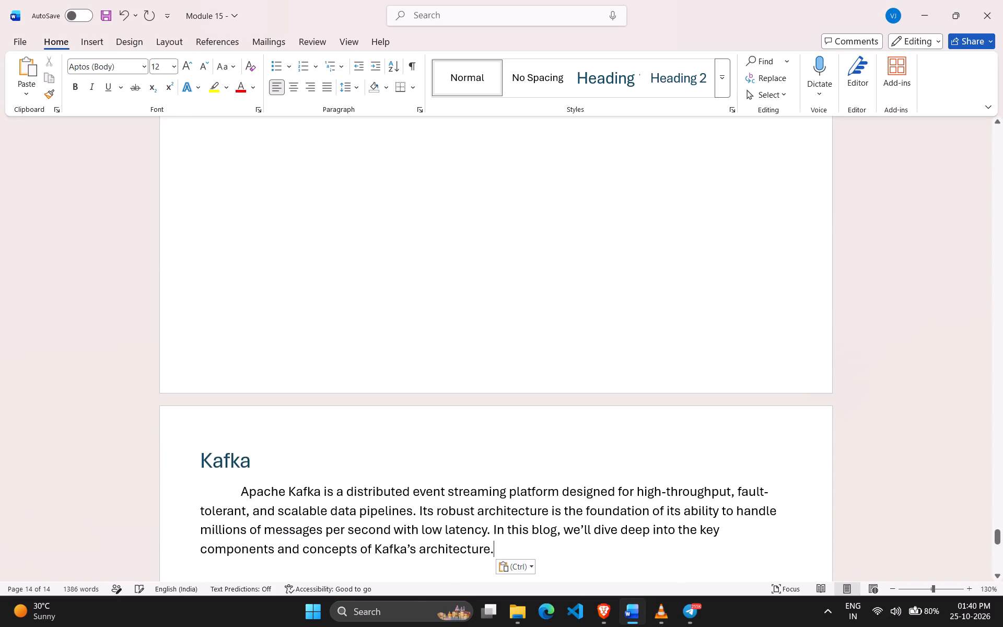
# Switch to the Brave browser and skim the Kafka Architecture article from the architecture diagram through its core components to Understanding the flow.
pyautogui.hotkey('alt', 'Tab')
pyautogui.scroll(-3, 441, 392)
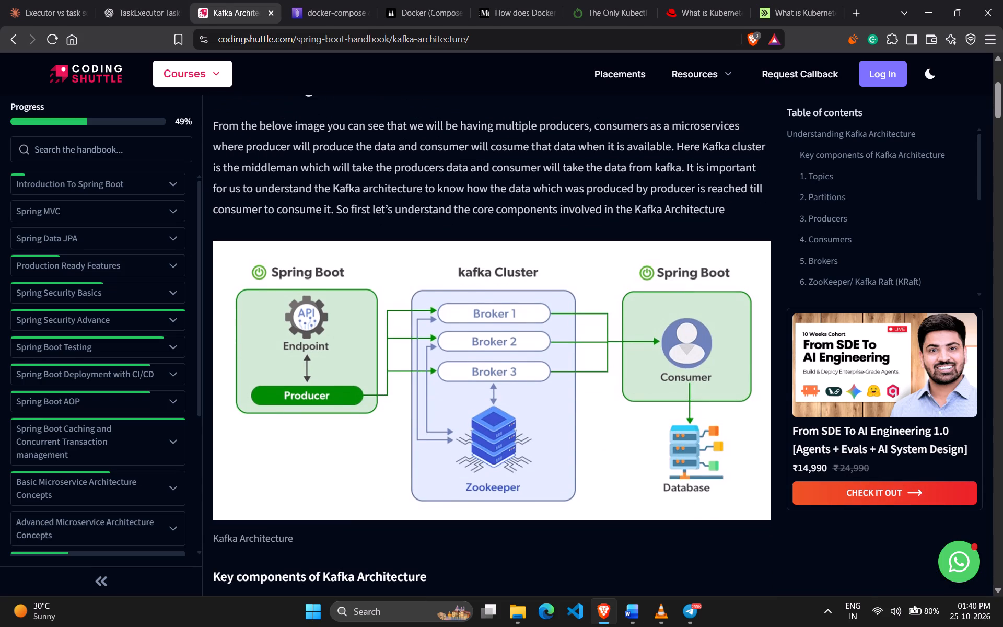
pyautogui.scroll(-5, 512, 402)
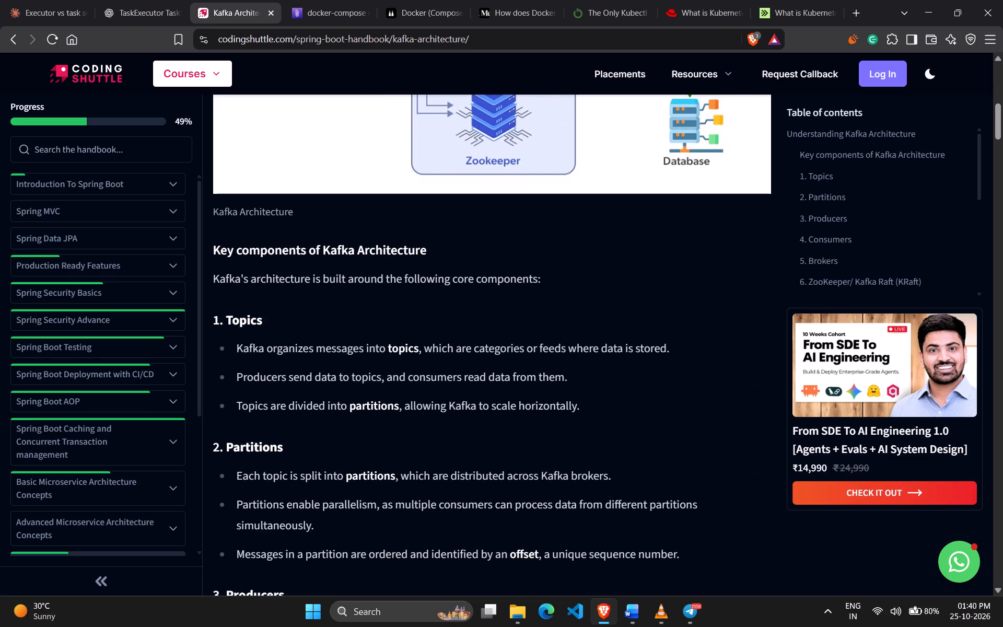
pyautogui.scroll(-8, 515, 402)
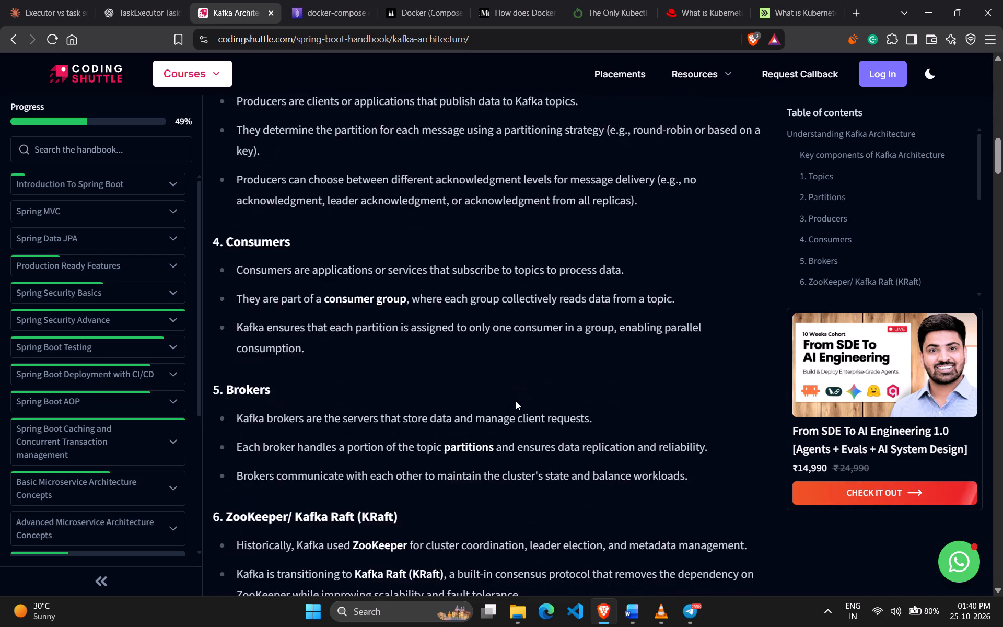
pyautogui.scroll(-5, 516, 401)
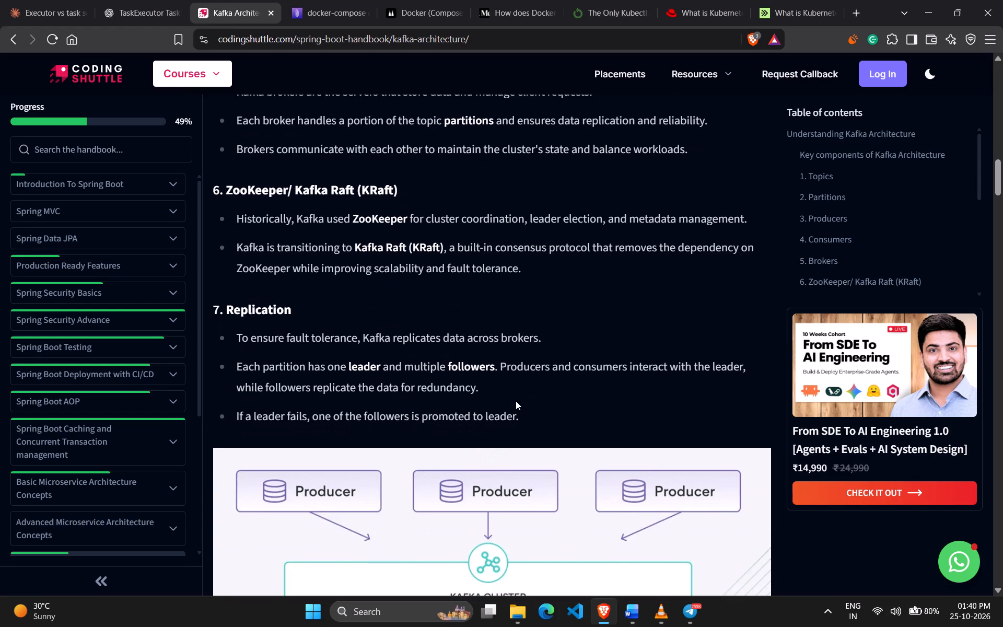
pyautogui.scroll(-6, 516, 401)
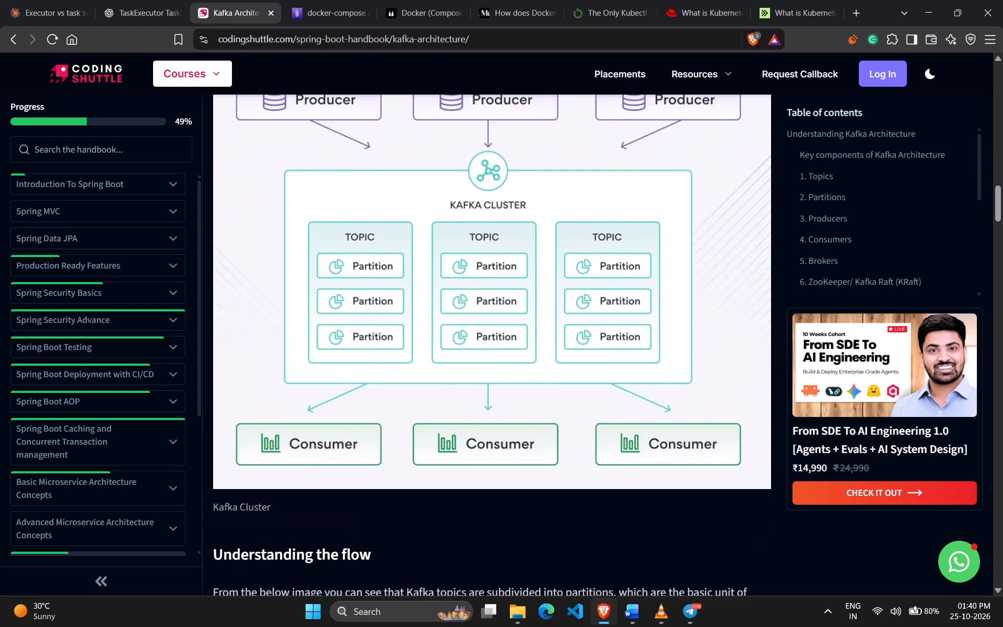
pyautogui.scroll(-6, 516, 401)
# Return to the Kafka Architecture diagram showing Spring Boot, the Kafka cluster and Zookeeper, and copy the image.
pyautogui.scroll(20, 516, 401)
pyautogui.scroll(5, 516, 401)
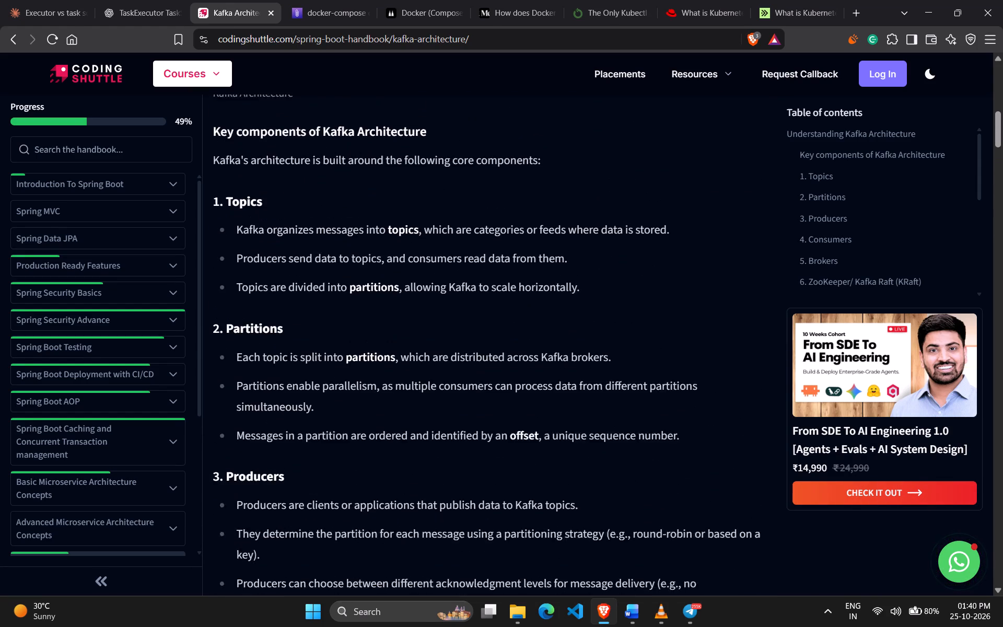
pyautogui.scroll(1, 516, 398)
pyautogui.scroll(2, 424, 398)
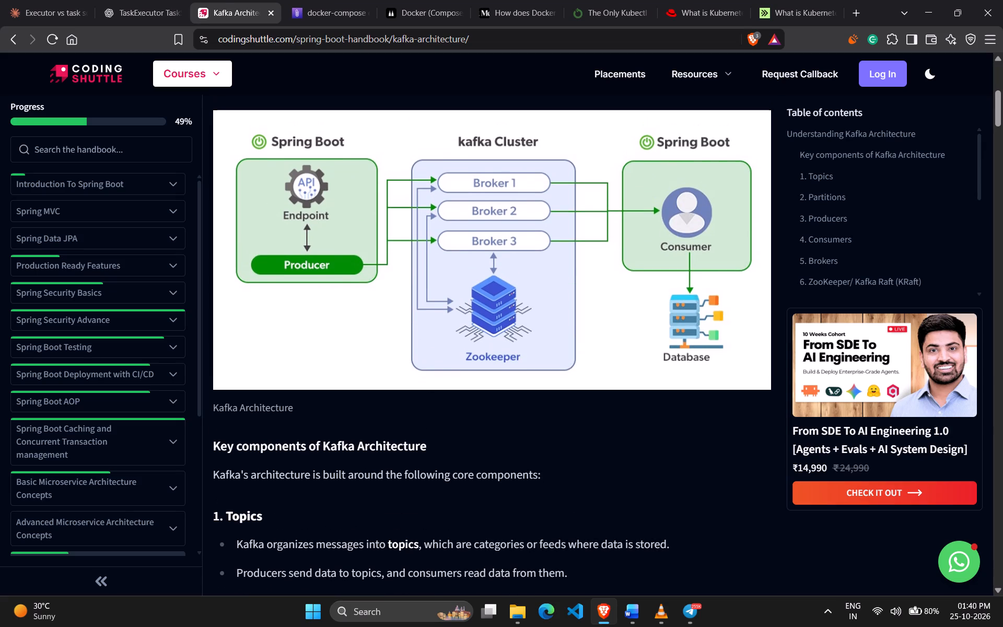
pyautogui.rightClick(496, 288)
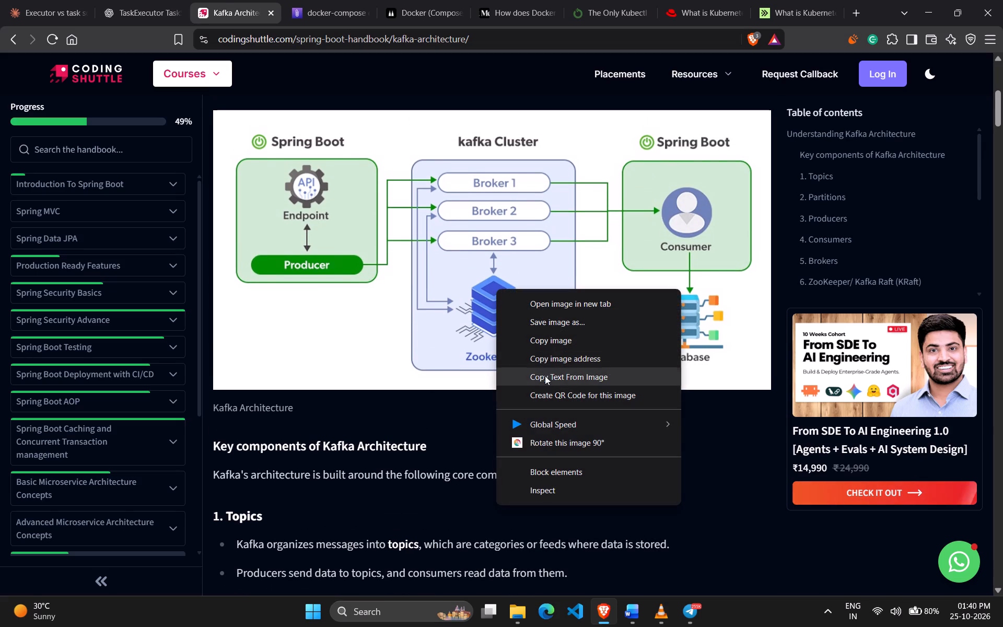
pyautogui.click(546, 349)
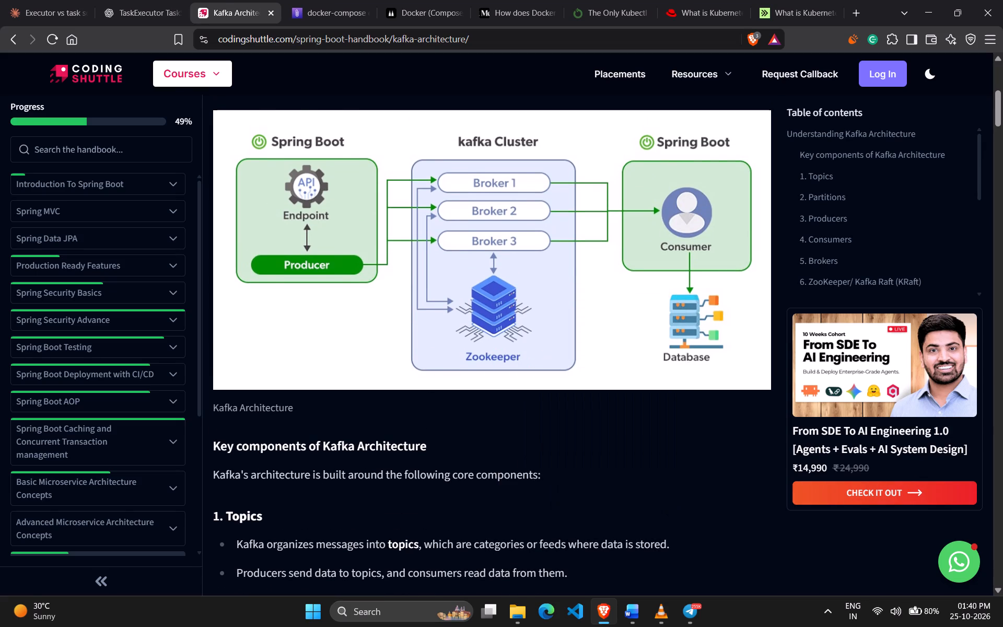
# Switch to Word, paste the architecture diagram below the Kafka introduction with blank lines above it, and start a new line after it.
pyautogui.hotkey('alt', 'Tab')
pyautogui.scroll(-5, 359, 460)
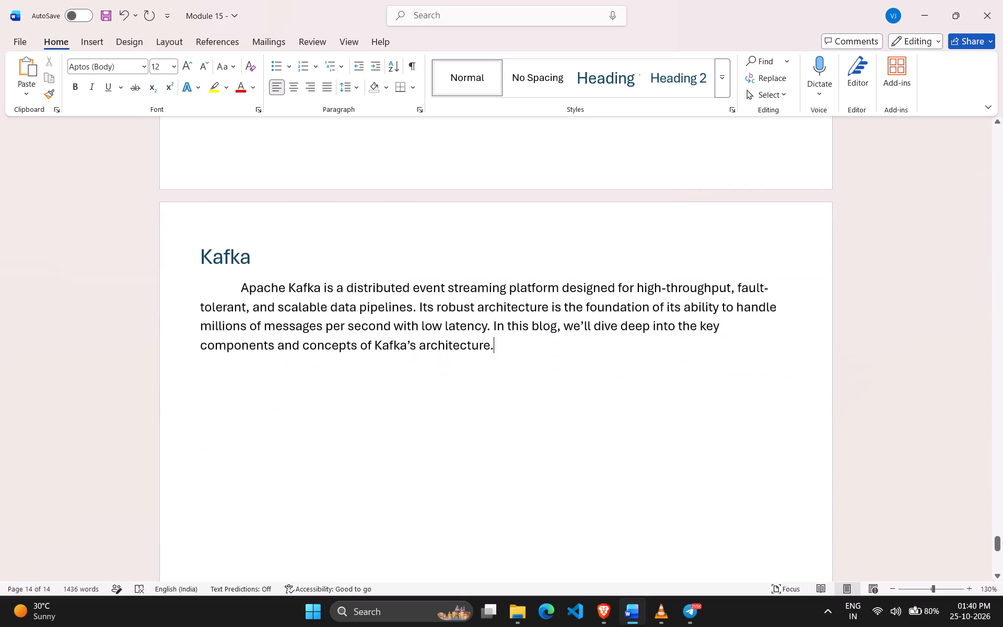
pyautogui.hotkey('ctrl', 'Return')
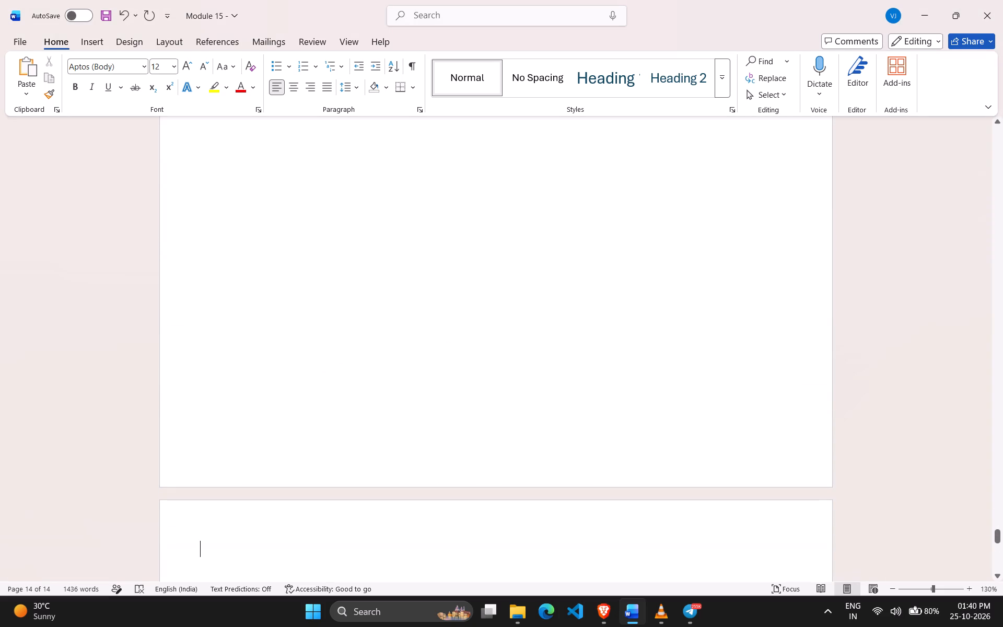
pyautogui.hotkey('ctrl', 'z')
pyautogui.hotkey('shift', 'Return')
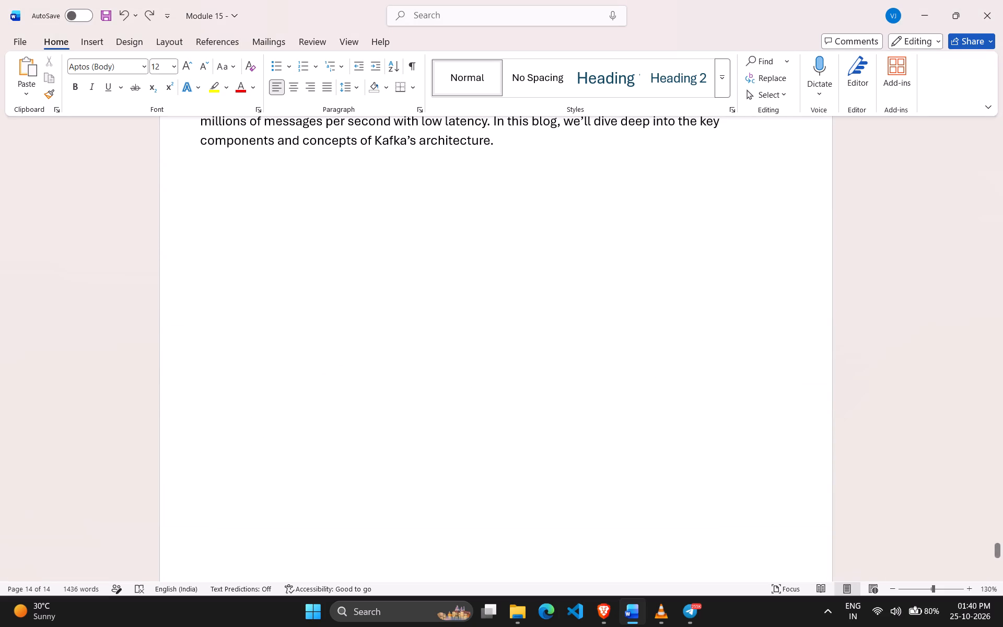
pyautogui.press('Return')
pyautogui.press('Return')
pyautogui.hotkey('ctrl', 'v')
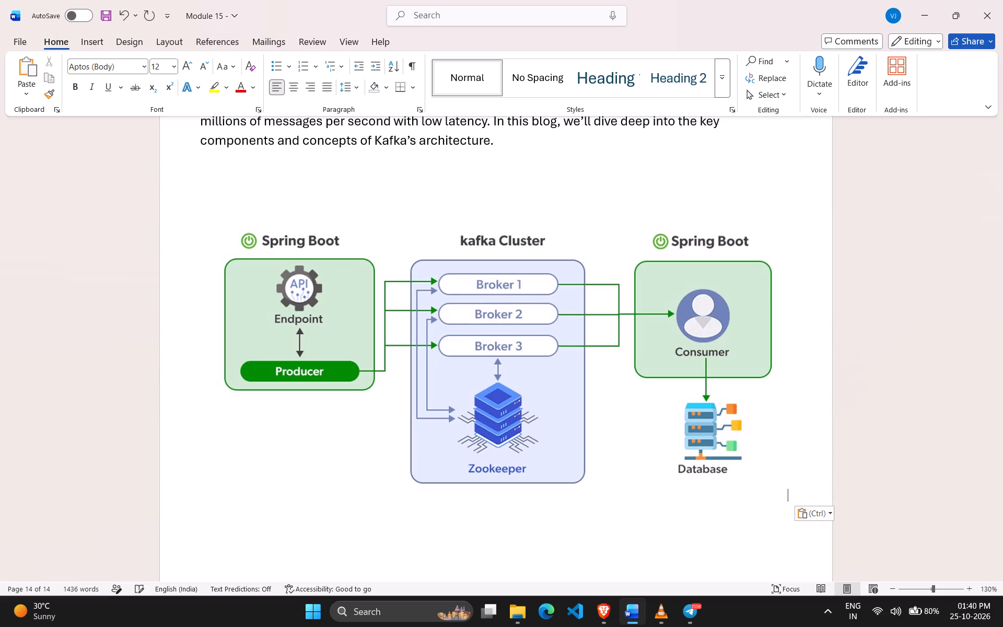
pyautogui.click(799, 507)
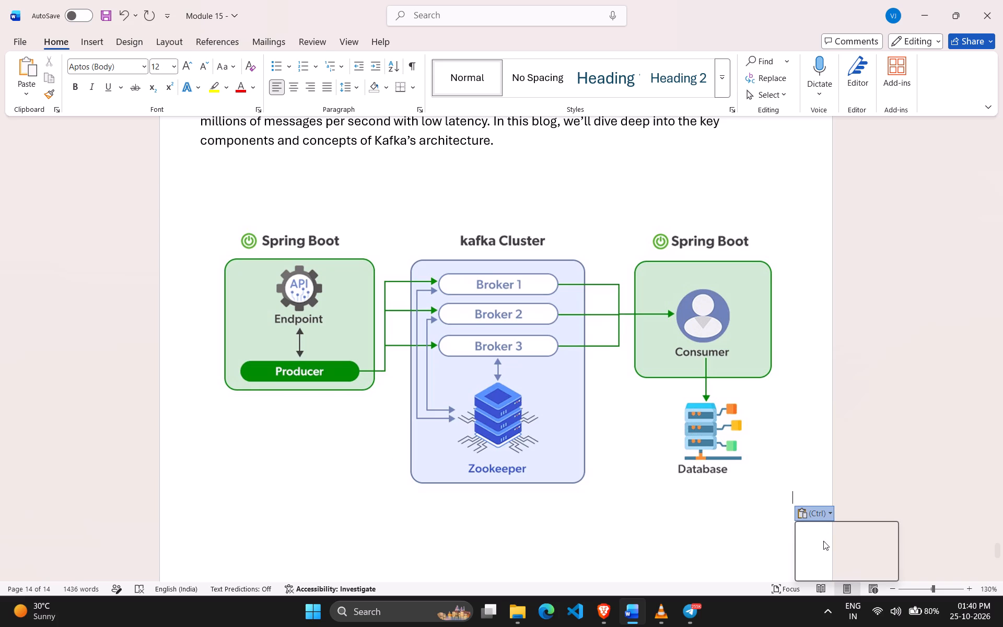
pyautogui.click(824, 560)
pyautogui.press('Return')
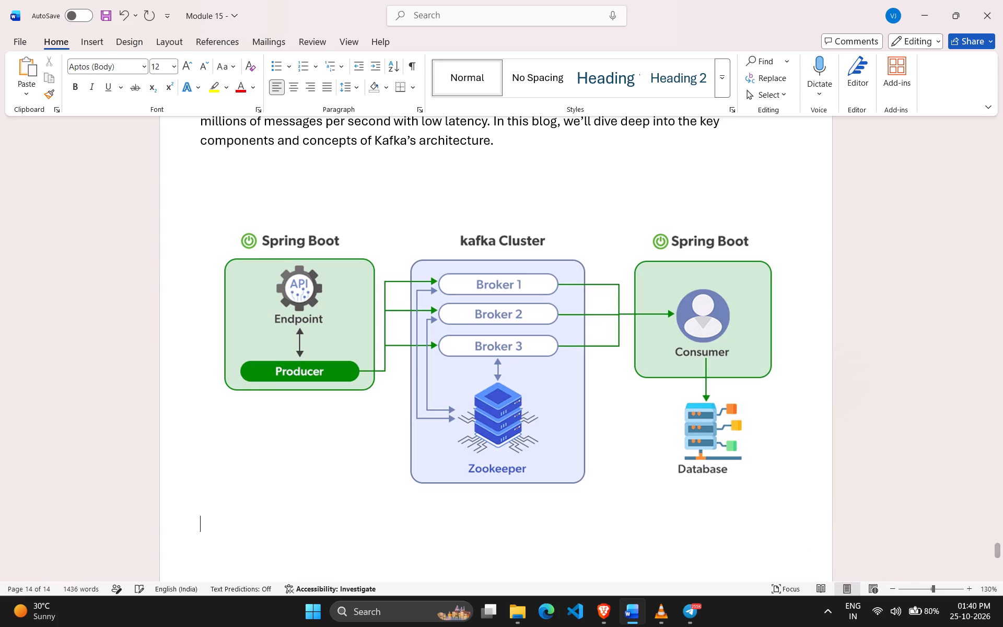
# Switch to Brave and copy the article text from the heading "Key components of Kafka Architecture" through the last bullet of "7. Replication".
pyautogui.hotkey('alt', 'Tab')
pyautogui.scroll(-5, 514, 526)
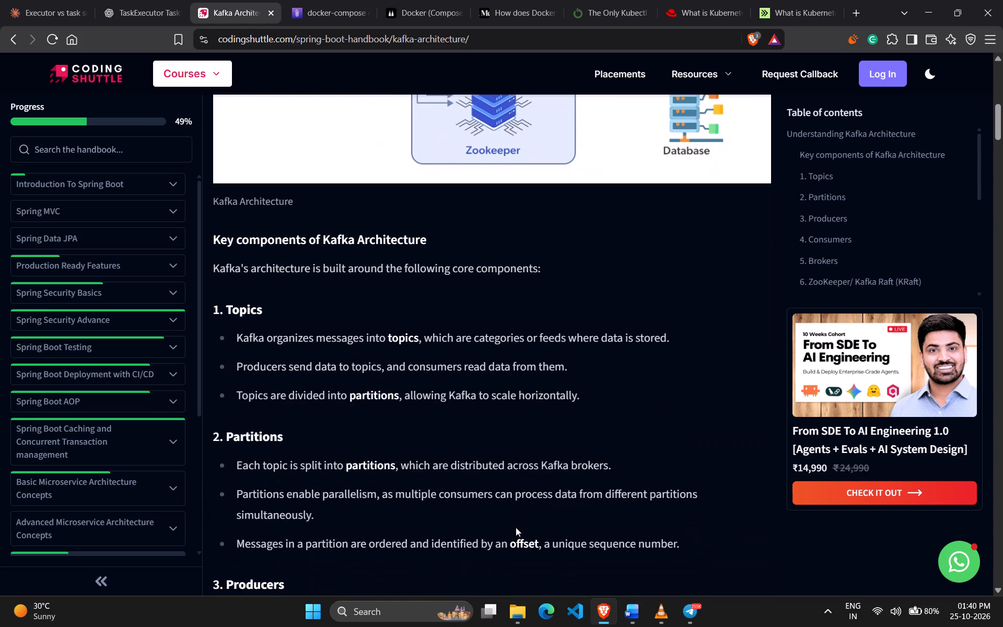
pyautogui.scroll(-1, 516, 527)
pyautogui.scroll(2, 448, 435)
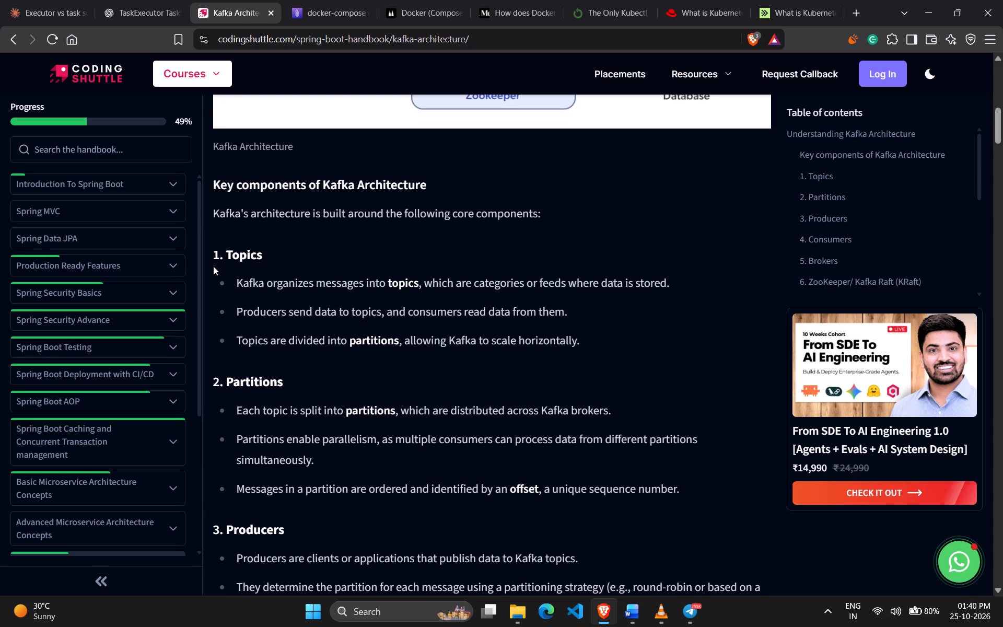
pyautogui.moveTo(208, 183); pyautogui.dragTo(406, 508)
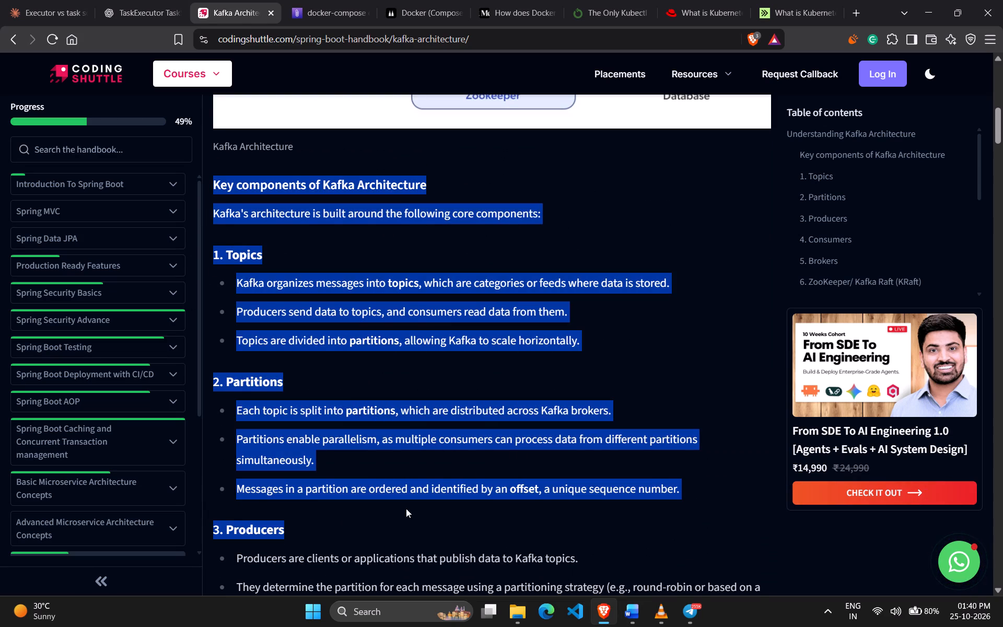
pyautogui.moveTo(406, 508); pyautogui.dragTo(335, 432)
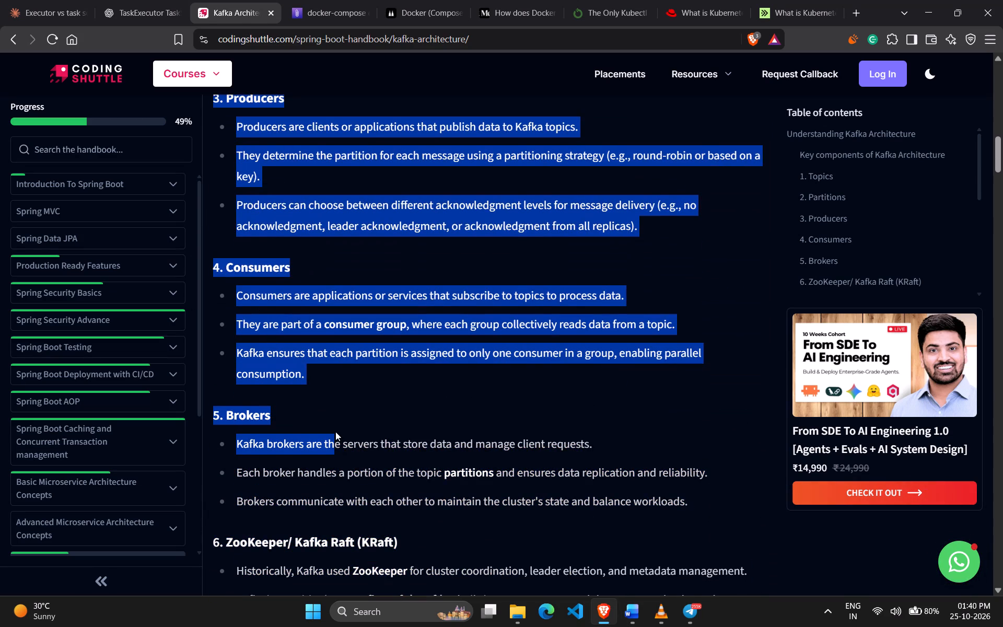
pyautogui.moveTo(335, 432); pyautogui.dragTo(516, 570)
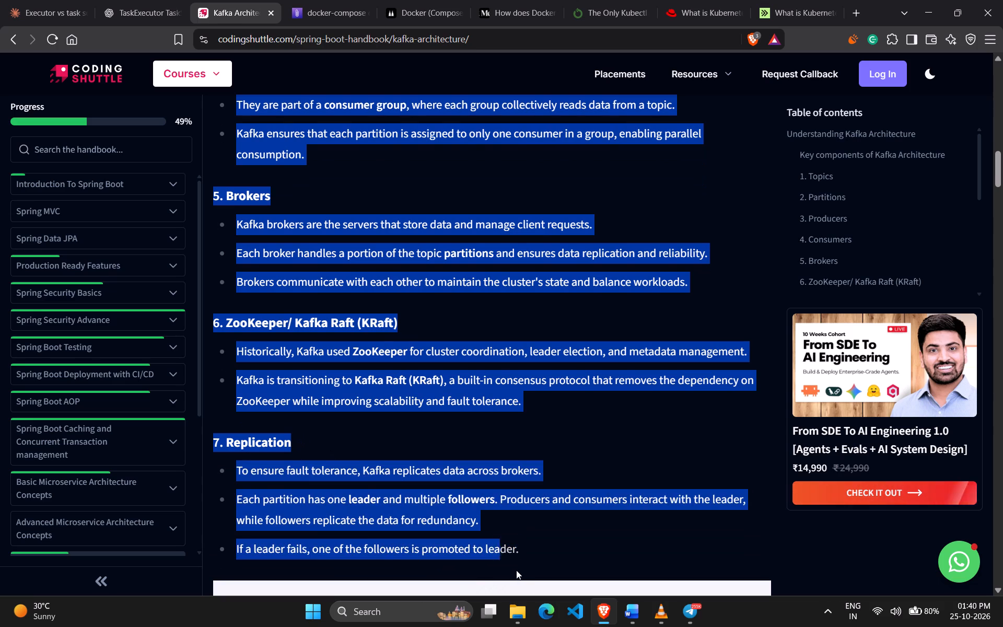
pyautogui.moveTo(516, 570); pyautogui.dragTo(485, 126)
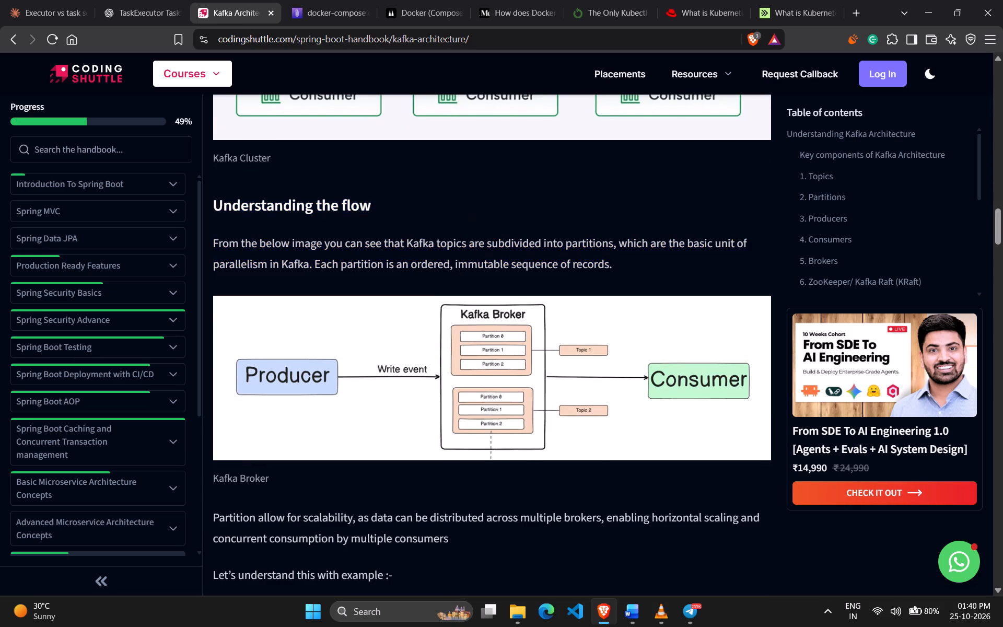
pyautogui.moveTo(485, 126); pyautogui.dragTo(554, 324)
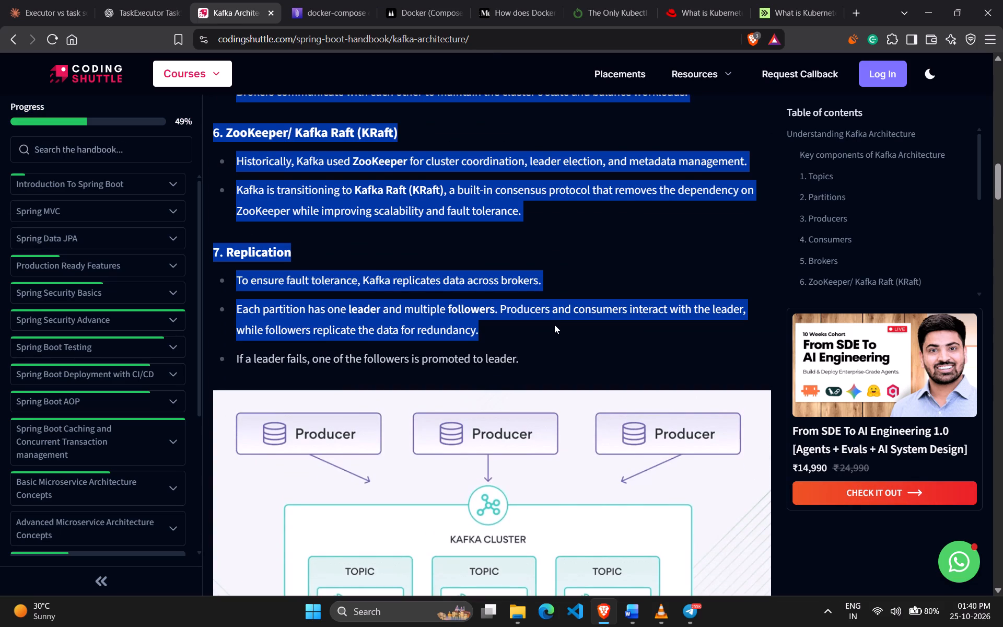
pyautogui.moveTo(554, 324); pyautogui.dragTo(533, 349)
pyautogui.hotkey('ctrl', 'c')
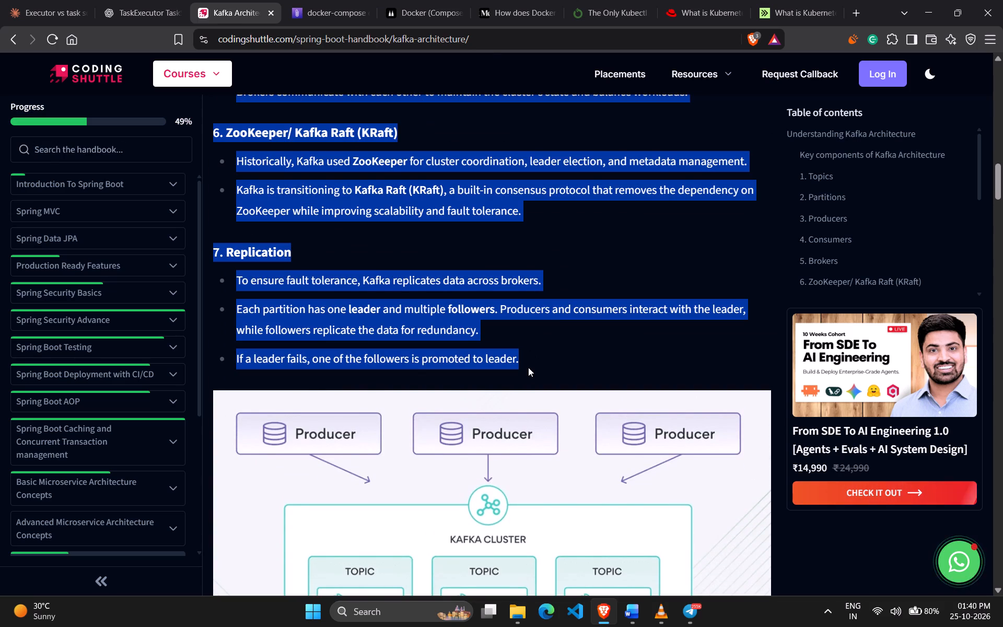
# Switch to Word, paste the key components text below the architecture diagram and look over the pasted sections.
pyautogui.hotkey('alt', 'Tab')
pyautogui.hotkey('ctrl', 'v')
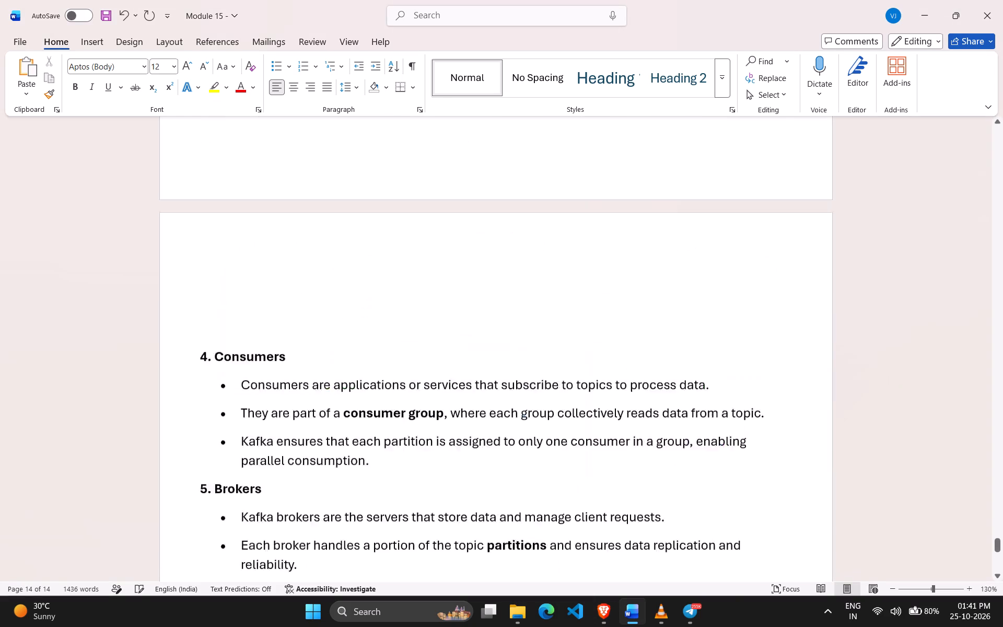
pyautogui.scroll(2, 407, 454)
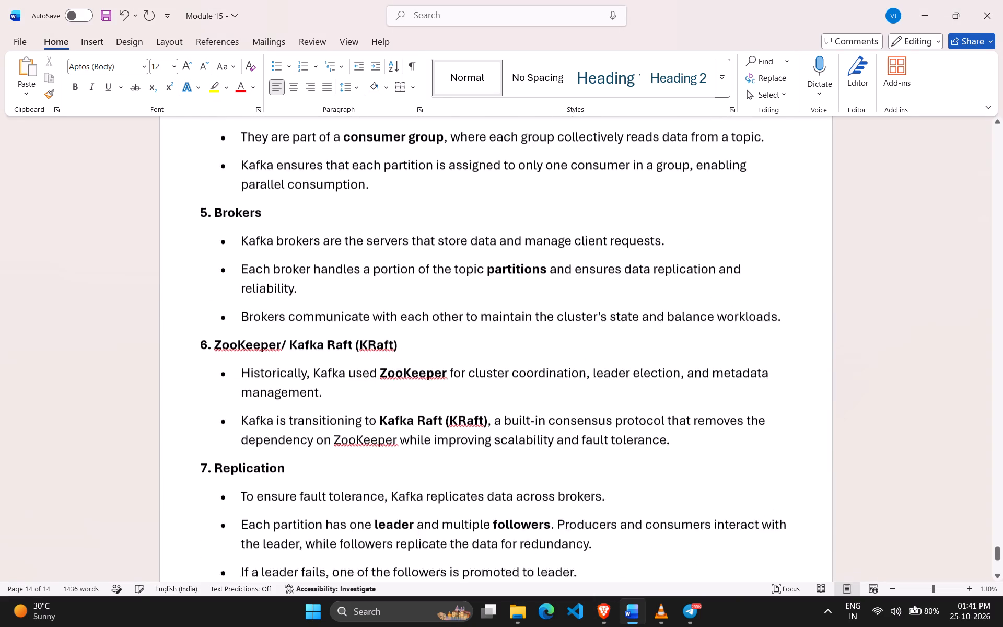
pyautogui.scroll(14, 404, 454)
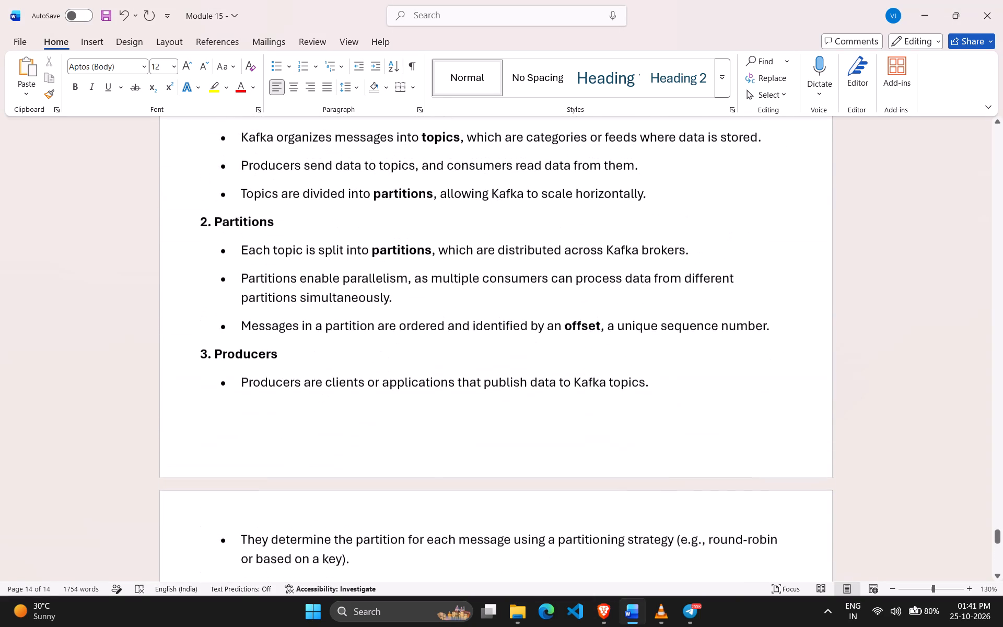
pyautogui.scroll(7, 402, 456)
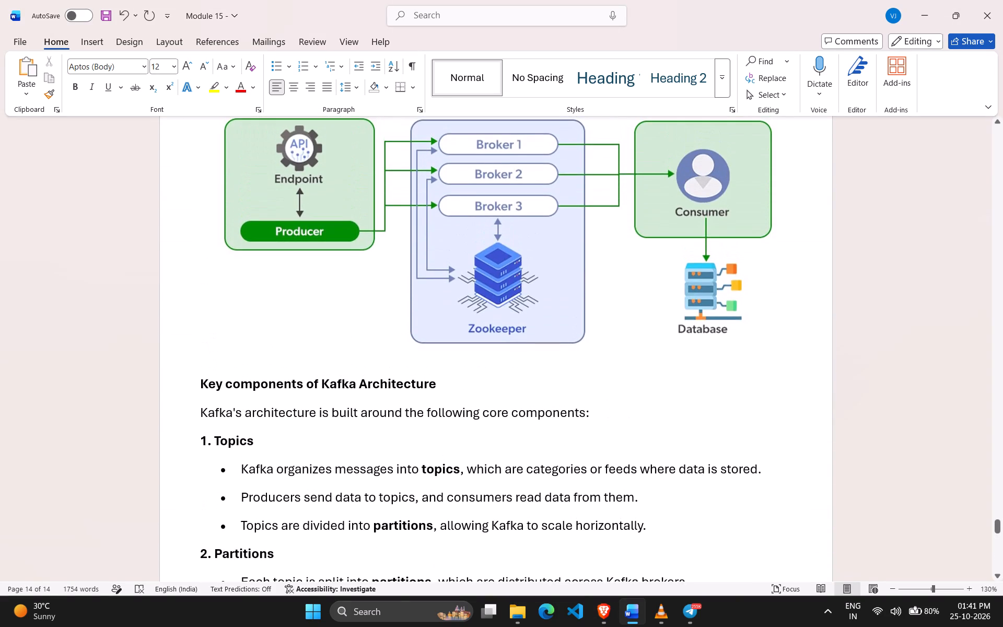
# Switch to Brave and skim the Kafka Architecture article from the Kafka Cluster diagram through the message consumption section and back.
pyautogui.hotkey('alt', 'Tab')
pyautogui.scroll(-5, 416, 478)
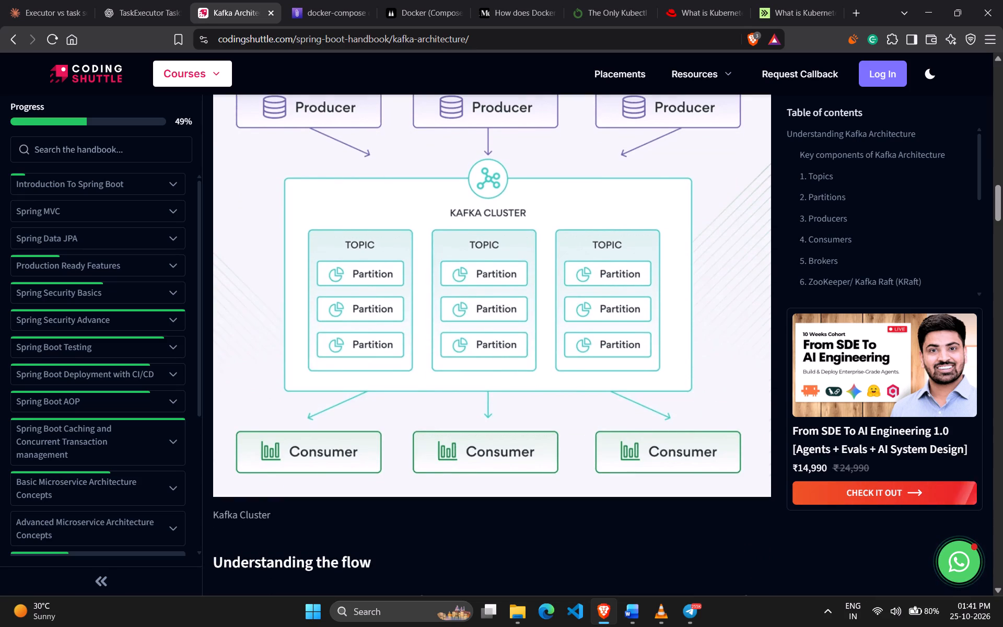
pyautogui.scroll(-5, 399, 468)
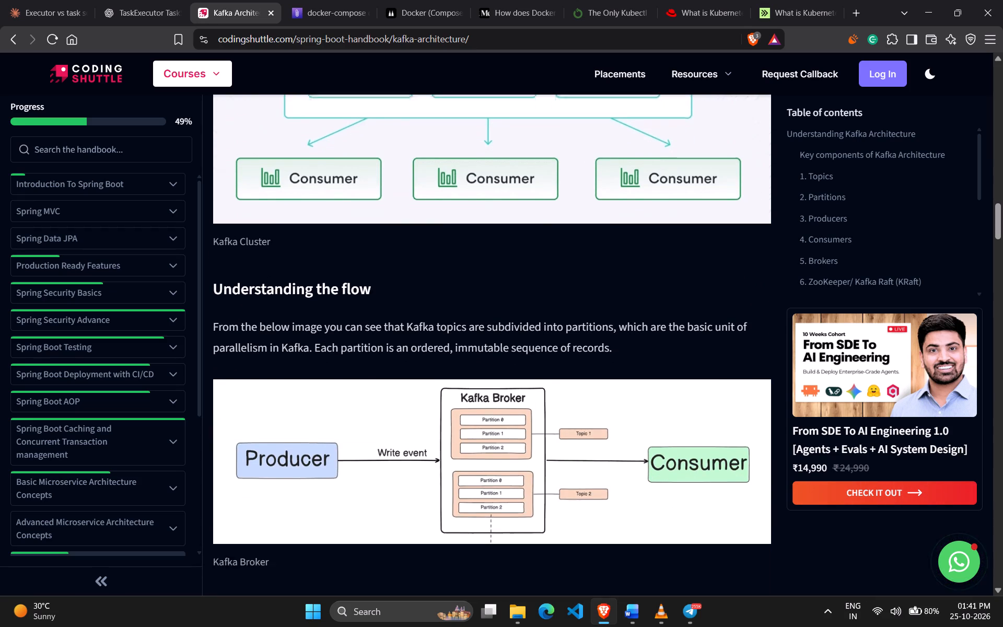
pyautogui.scroll(-4, 399, 468)
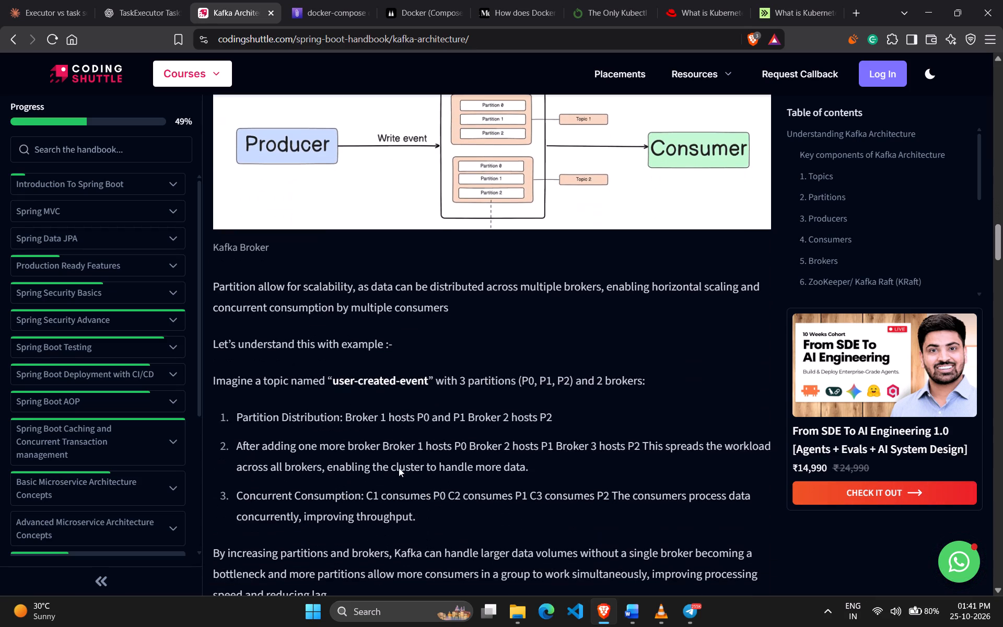
pyautogui.scroll(-5, 399, 468)
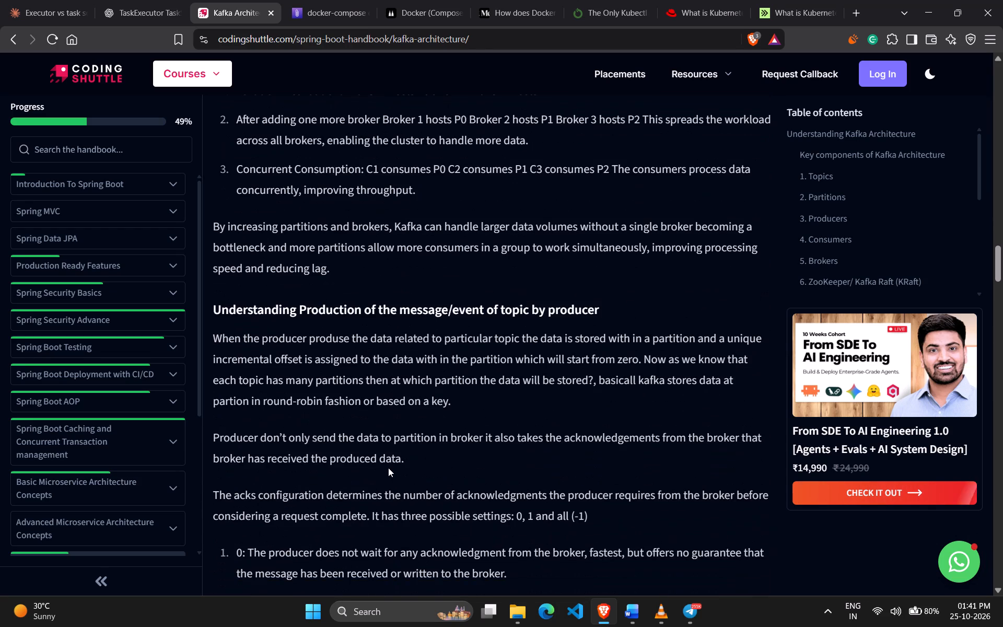
pyautogui.scroll(-9, 388, 468)
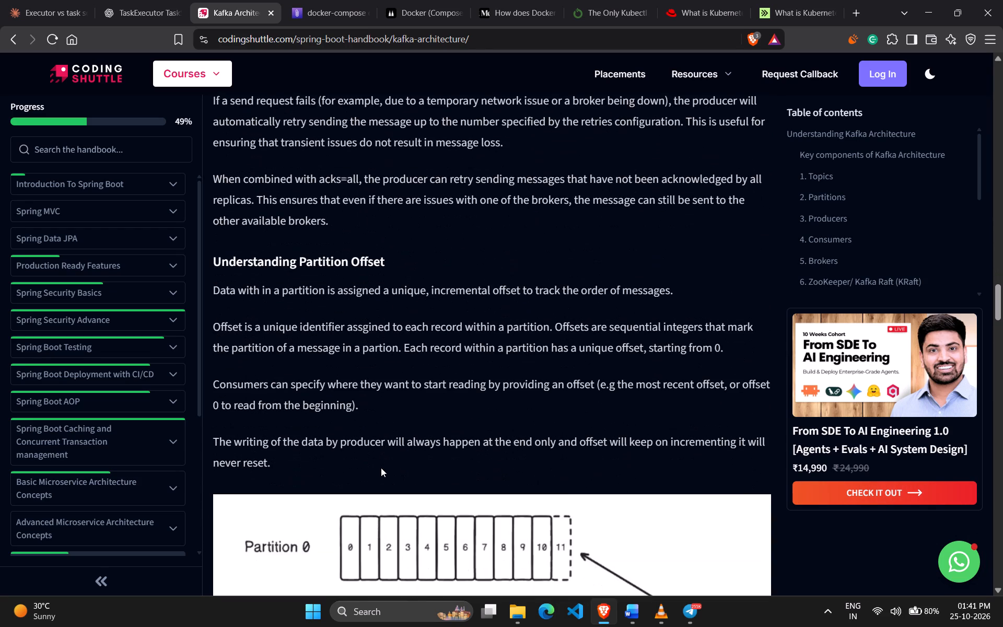
pyautogui.scroll(-13, 380, 468)
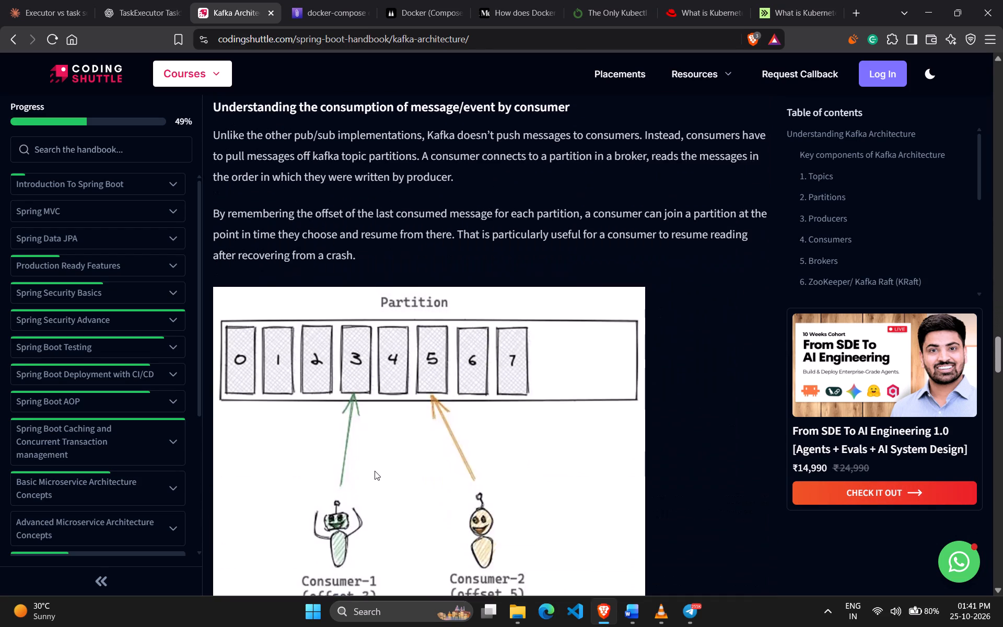
pyautogui.scroll(-2, 375, 471)
pyautogui.scroll(20, 375, 471)
pyautogui.scroll(1, 375, 471)
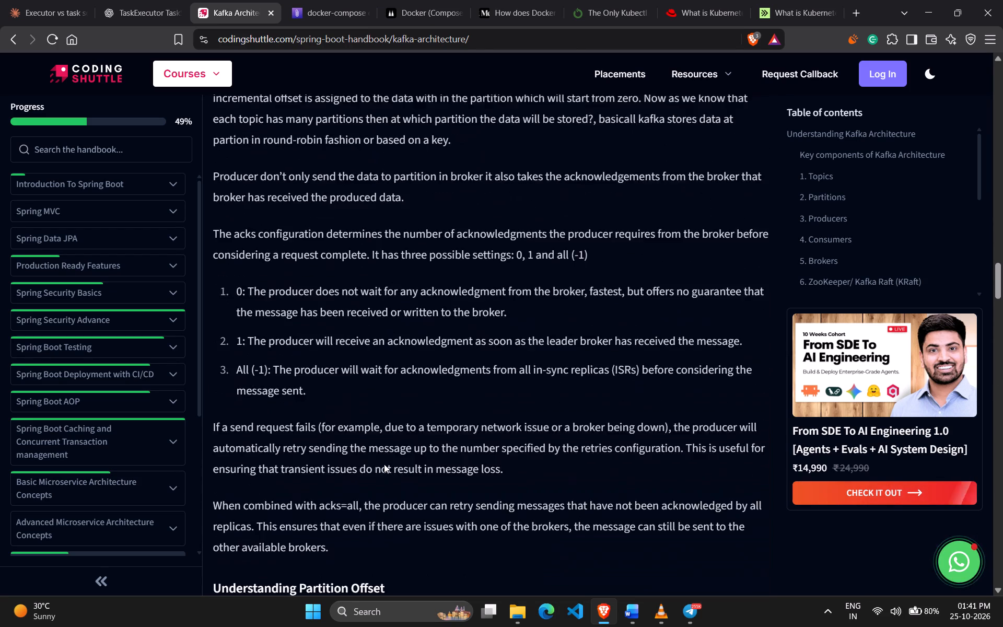
pyautogui.scroll(17, 384, 464)
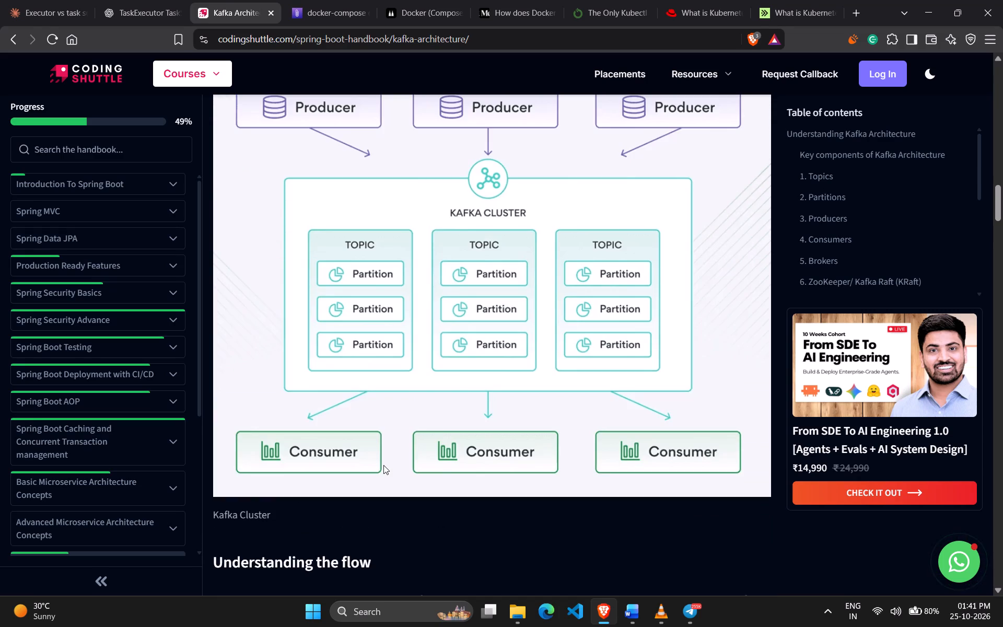
pyautogui.scroll(-3, 383, 465)
pyautogui.scroll(1, 383, 465)
pyautogui.scroll(-1, 383, 465)
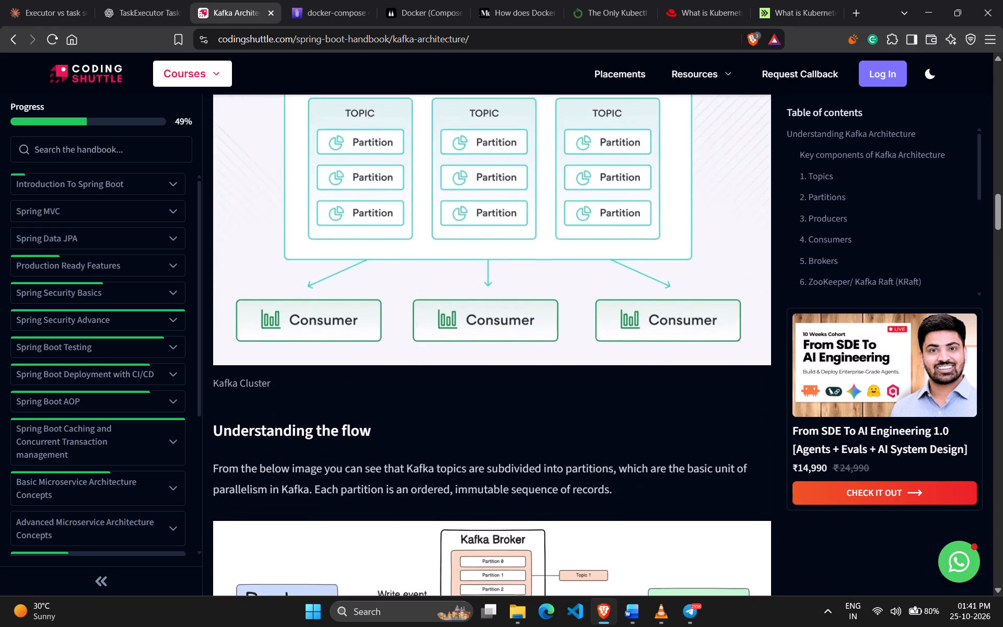
pyautogui.scroll(-1, 383, 465)
pyautogui.scroll(7, 380, 467)
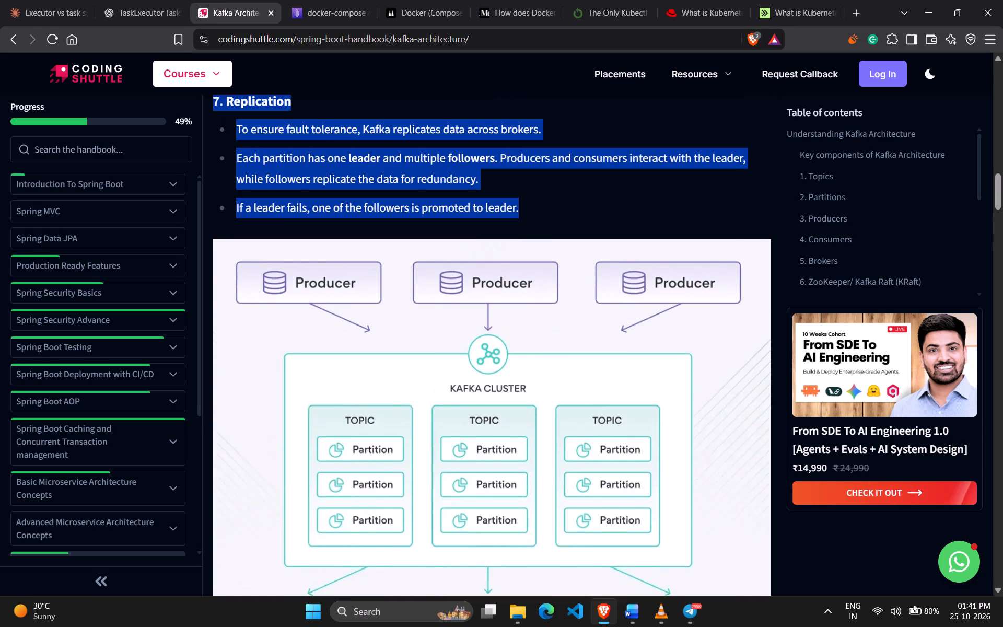
pyautogui.scroll(1, 380, 467)
pyautogui.scroll(-5, 380, 467)
pyautogui.scroll(8, 378, 466)
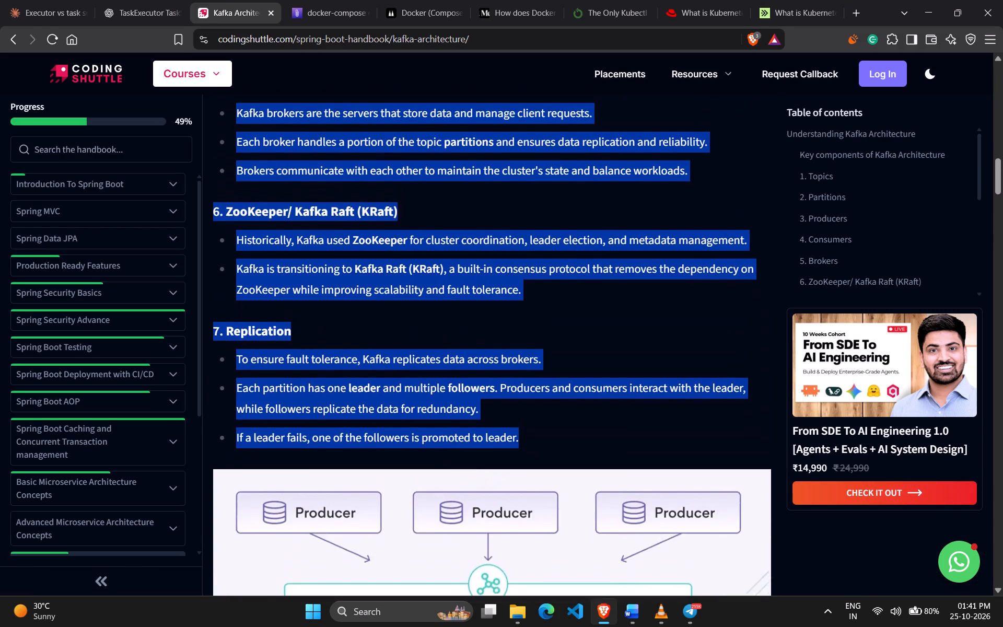
pyautogui.scroll(17, 378, 466)
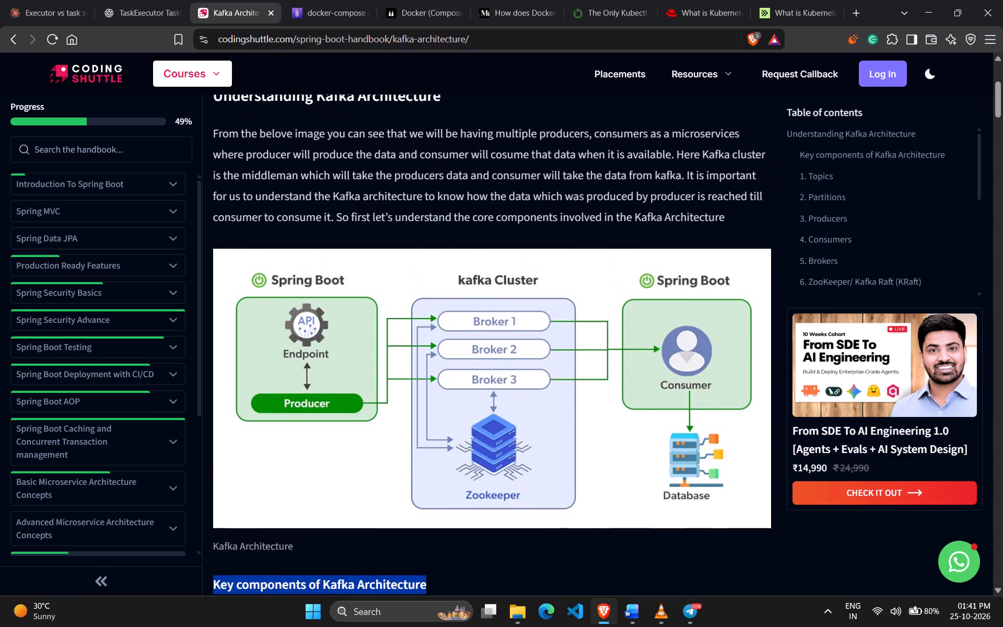
# Enlarge the Kafka Cluster diagram showing producers, topics with partitions and consumers, and copy the image.
pyautogui.scroll(-20, 377, 466)
pyautogui.scroll(-4, 377, 466)
pyautogui.scroll(1, 377, 466)
pyautogui.click(462, 367)
pyautogui.rightClick(462, 367)
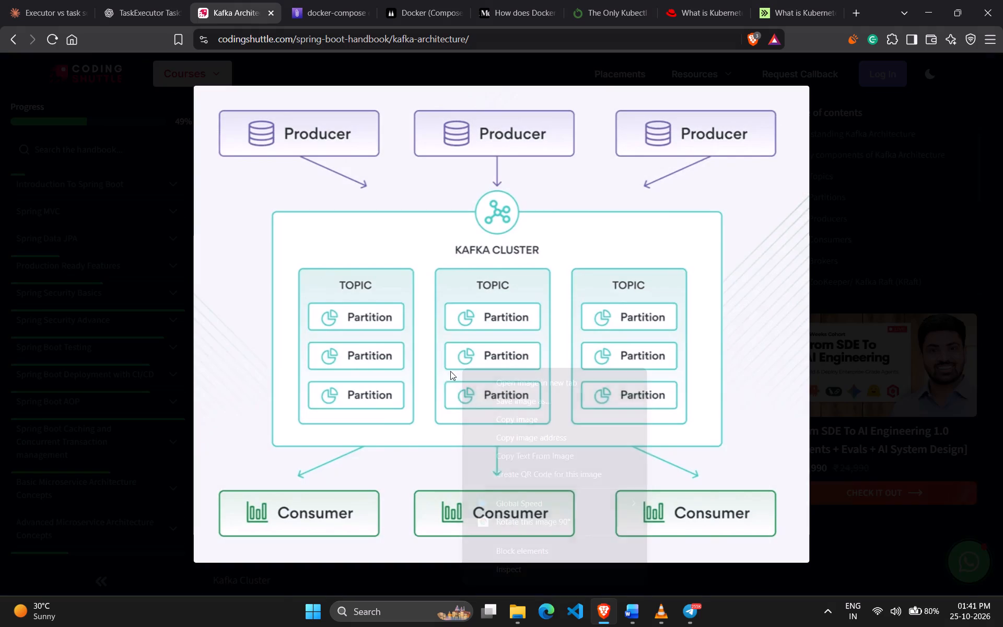
pyautogui.click(508, 423)
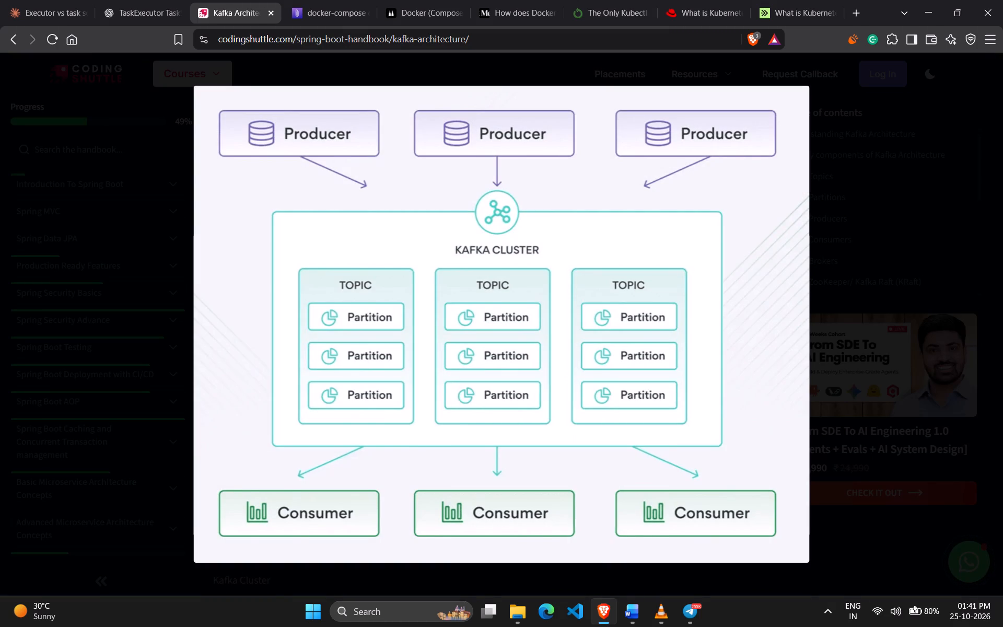
# Switch to Word, paste the Kafka Cluster diagram at the end of the document, and add two new lines after it.
pyautogui.hotkey('alt', 'Tab')
pyautogui.scroll(-20, 447, 457)
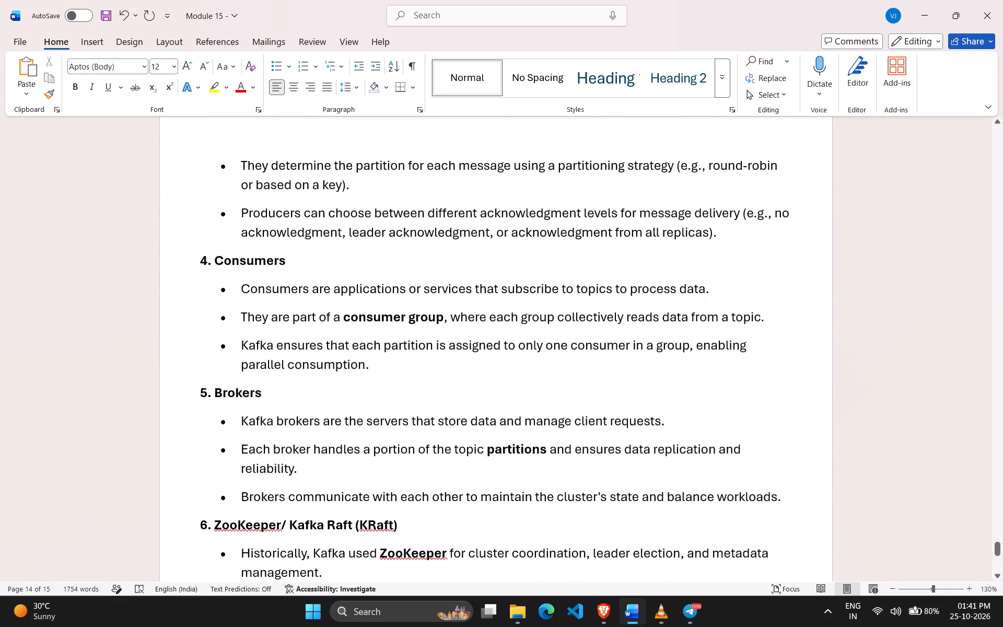
pyautogui.scroll(-2, 447, 458)
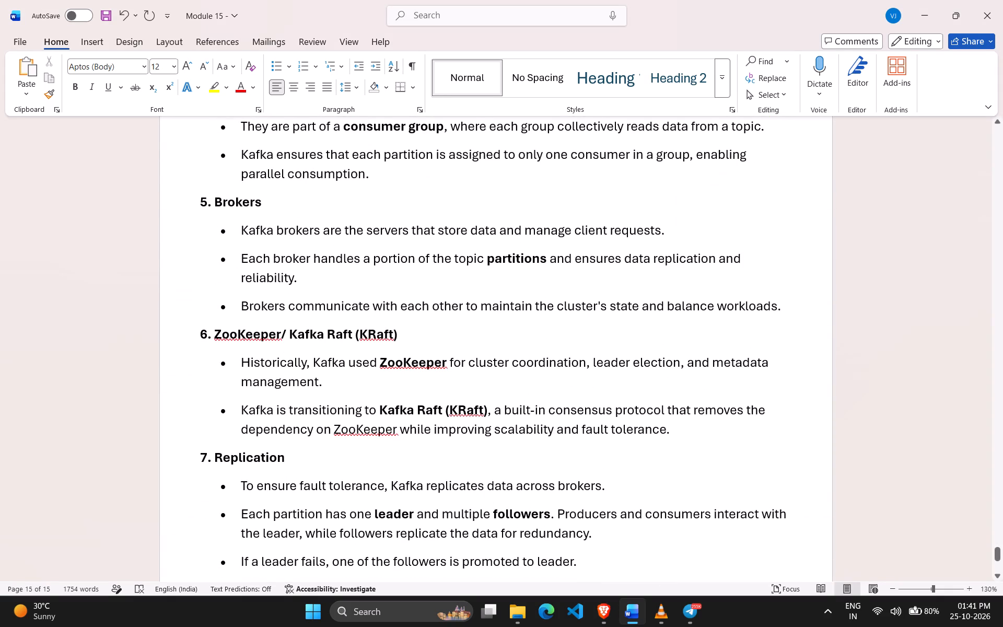
pyautogui.hotkey('ctrl', 'End')
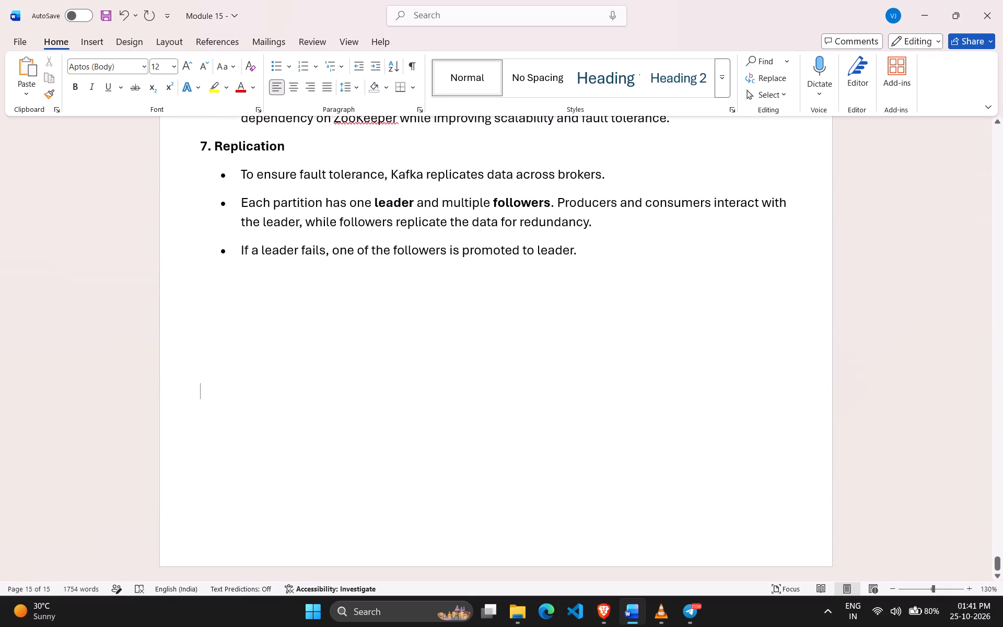
pyautogui.hotkey('ctrl', 'v')
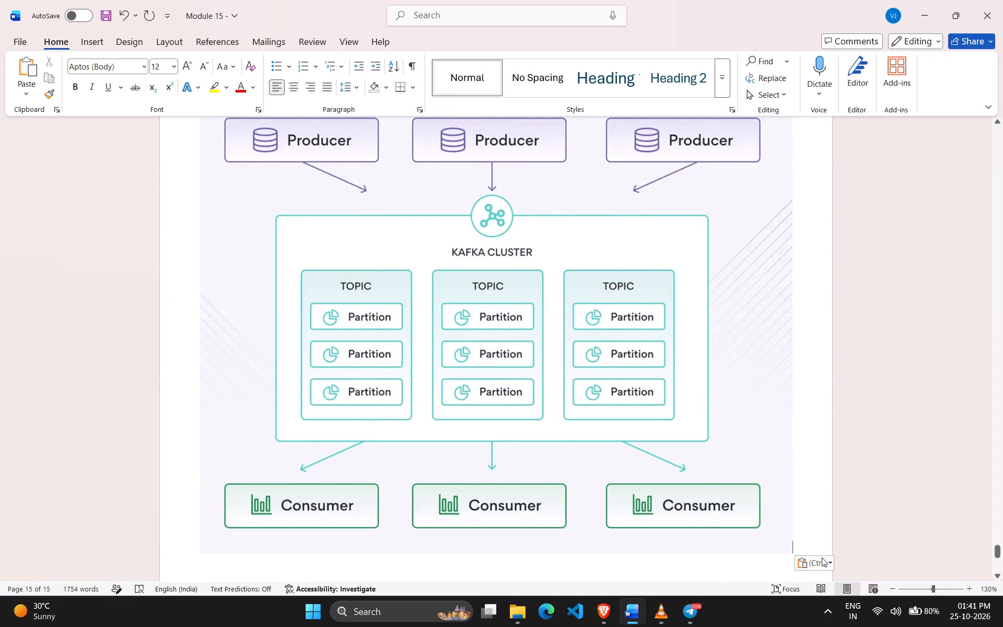
pyautogui.click(821, 567)
pyautogui.click(821, 528)
pyautogui.scroll(-5, 724, 535)
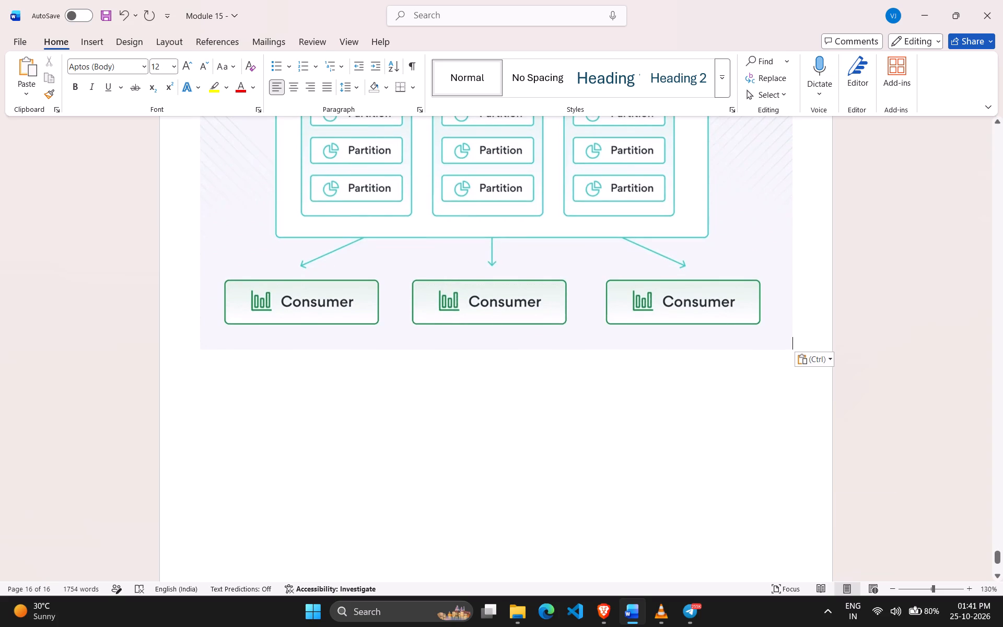
pyautogui.press('Return')
pyautogui.press('Return')
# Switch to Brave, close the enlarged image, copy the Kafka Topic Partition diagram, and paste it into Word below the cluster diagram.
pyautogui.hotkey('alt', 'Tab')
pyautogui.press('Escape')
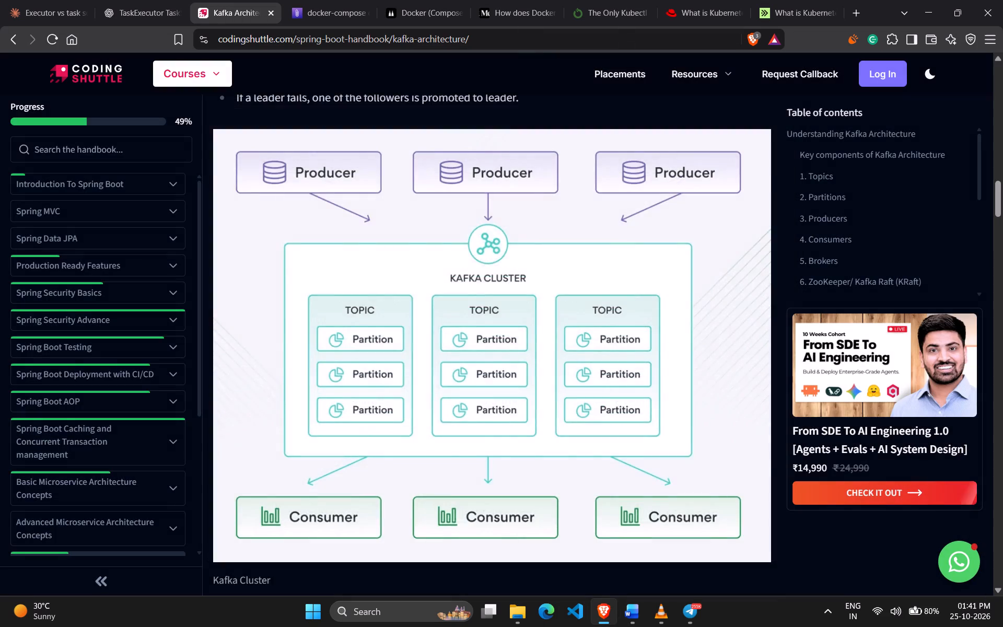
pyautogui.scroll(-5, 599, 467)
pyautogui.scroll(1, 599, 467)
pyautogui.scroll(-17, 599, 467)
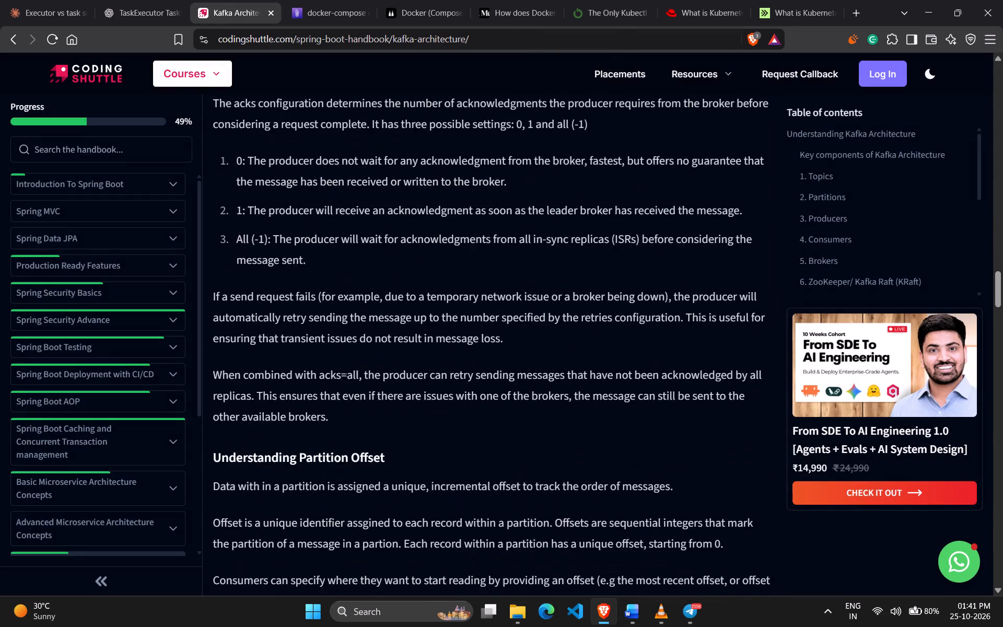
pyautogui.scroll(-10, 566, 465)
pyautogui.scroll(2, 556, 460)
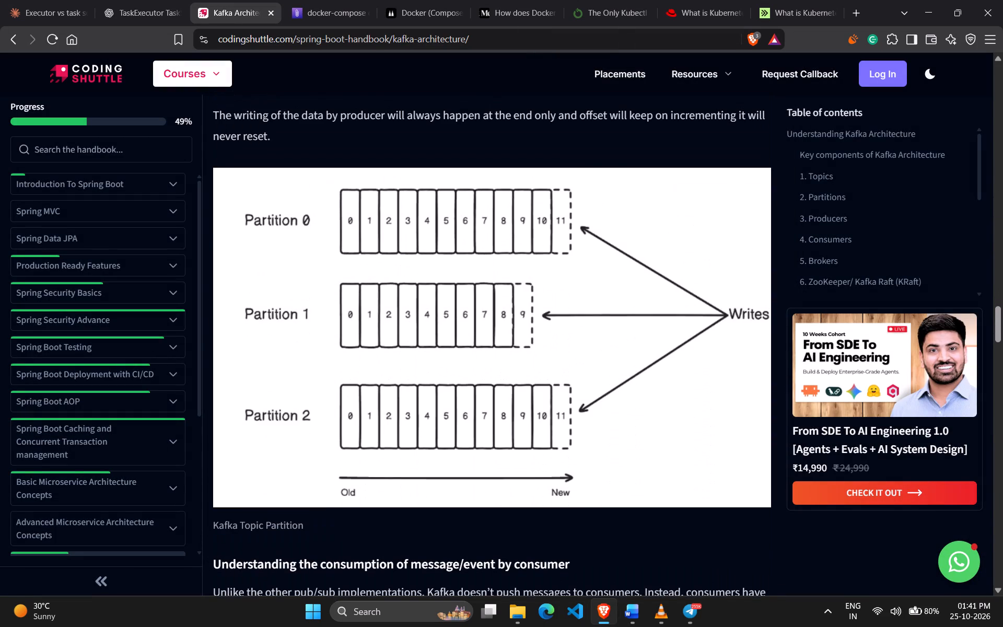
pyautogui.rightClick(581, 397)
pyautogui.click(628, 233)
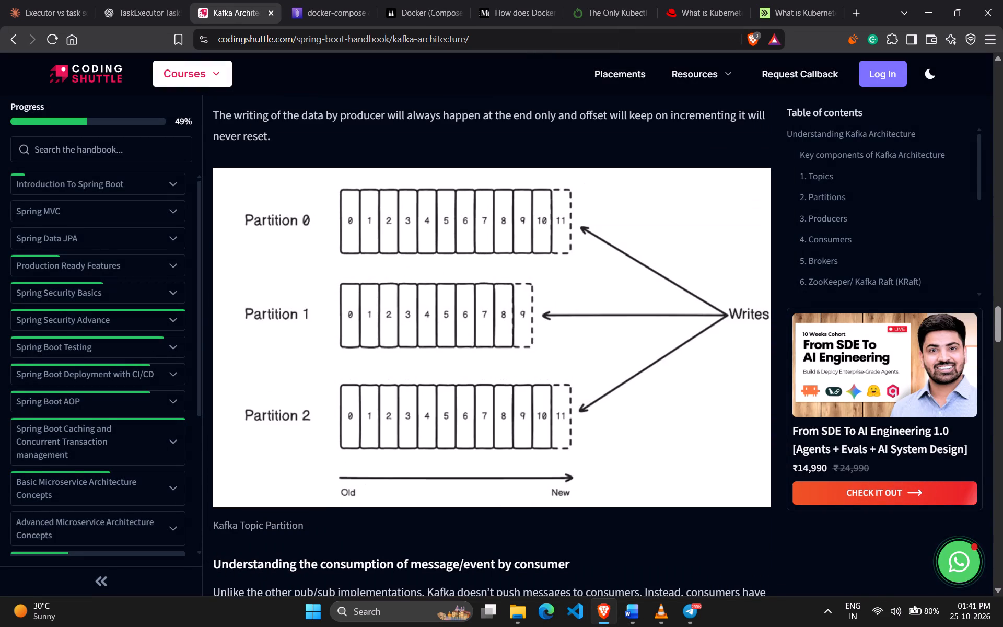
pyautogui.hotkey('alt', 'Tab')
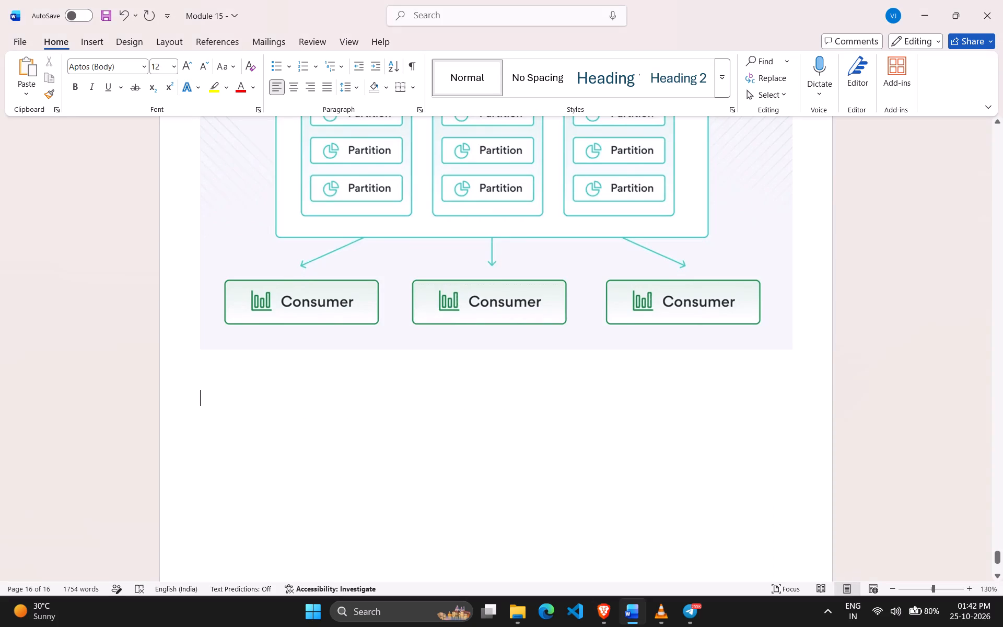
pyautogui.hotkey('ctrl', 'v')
# Switch to Brave and copy the Kafka Consumer Groups diagram showing myTopic with Consumer Groups A and B.
pyautogui.hotkey('alt', 'Tab')
pyautogui.scroll(-3, 442, 460)
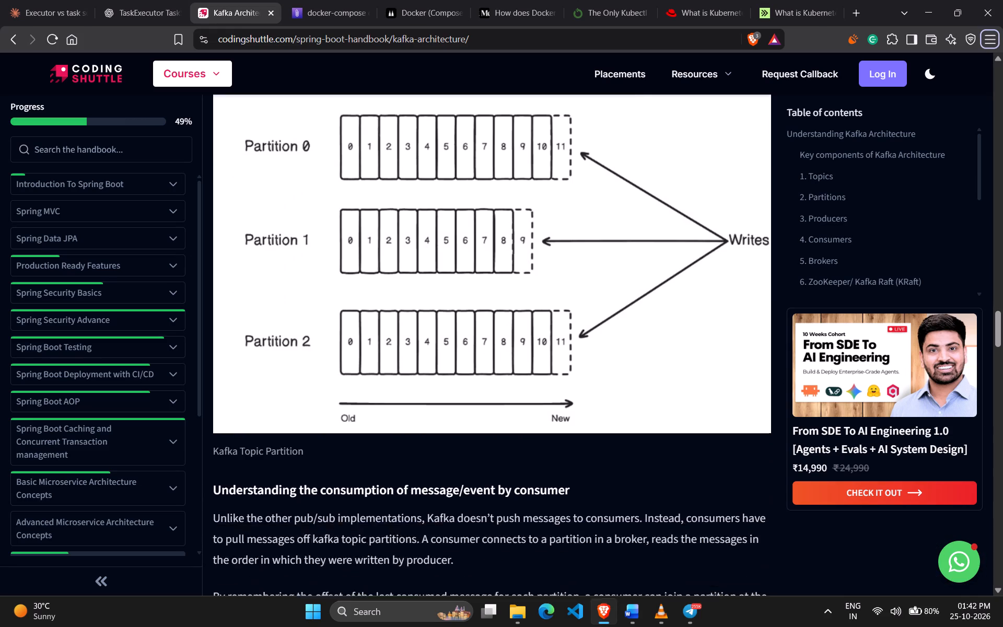
pyautogui.scroll(-6, 441, 458)
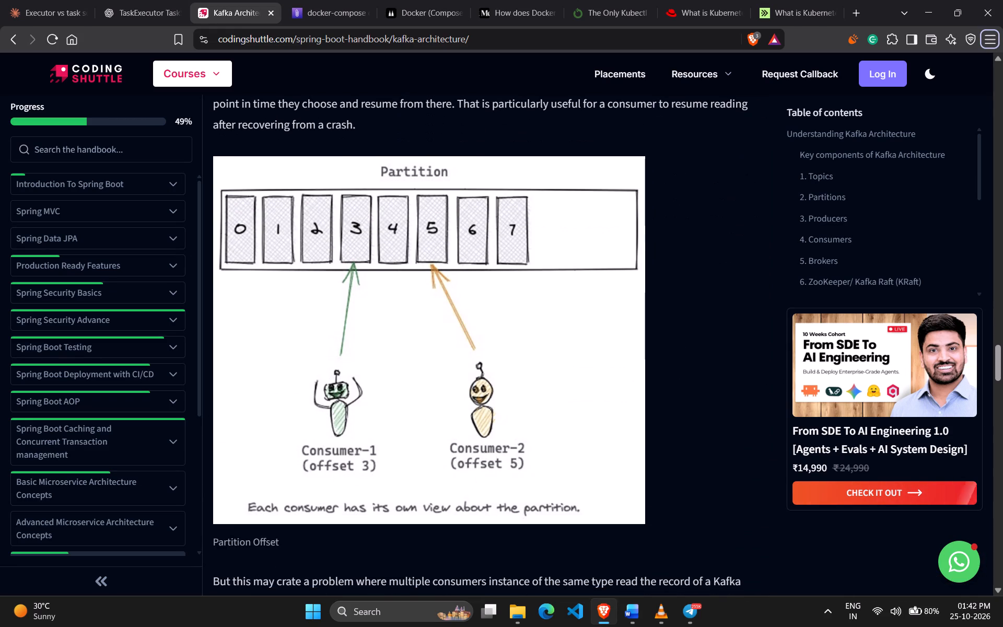
pyautogui.scroll(-6, 428, 449)
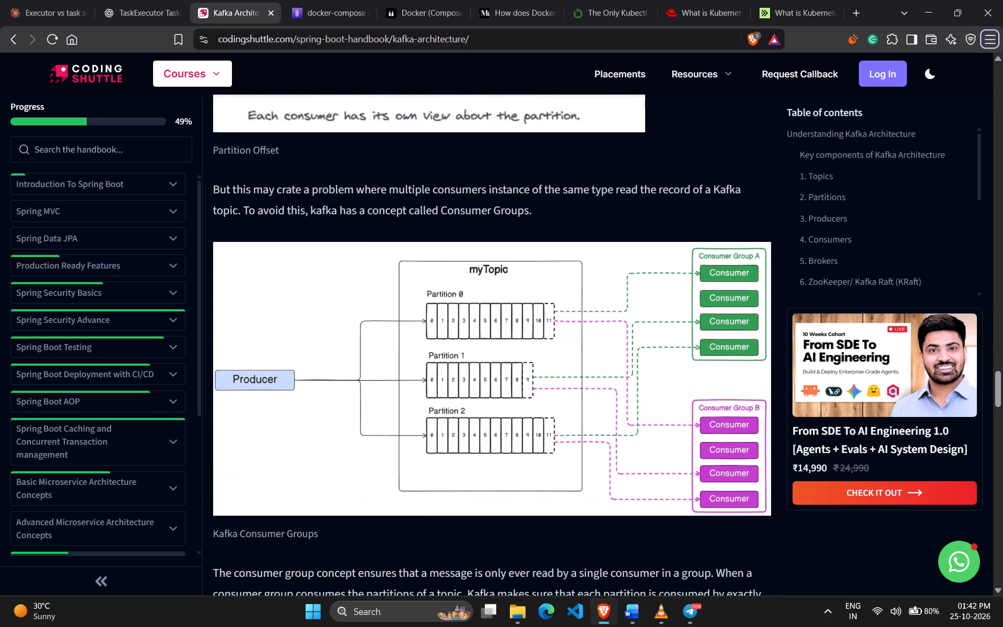
pyautogui.rightClick(496, 422)
pyautogui.click(555, 266)
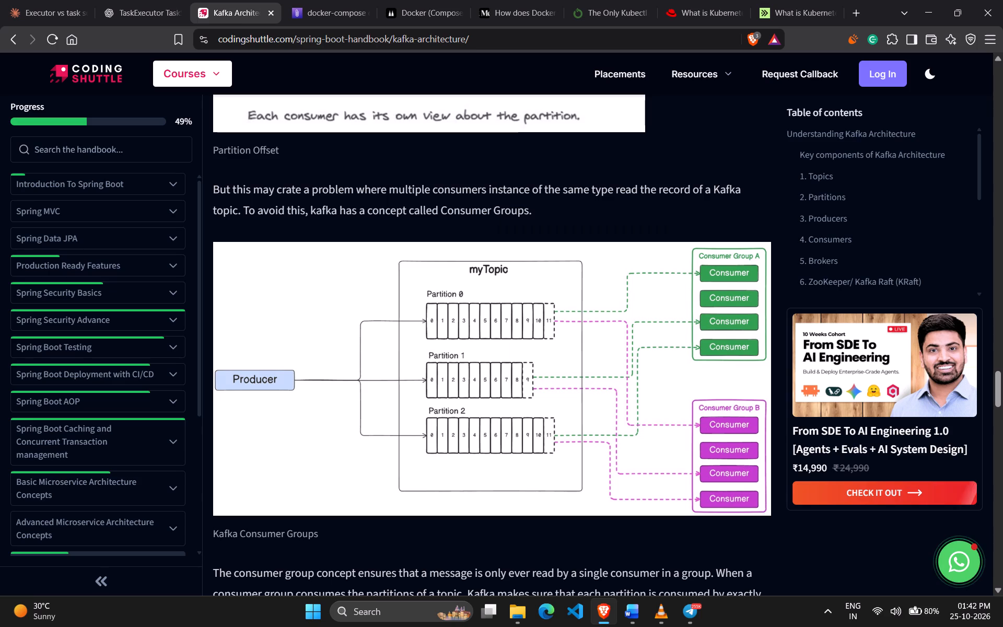
# Switch to Word, replace the pasted Topic Partition diagram with the Consumer Groups diagram, and start a new line after it.
pyautogui.hotkey('alt', 'Tab')
pyautogui.scroll(1, 452, 469)
pyautogui.click(460, 462)
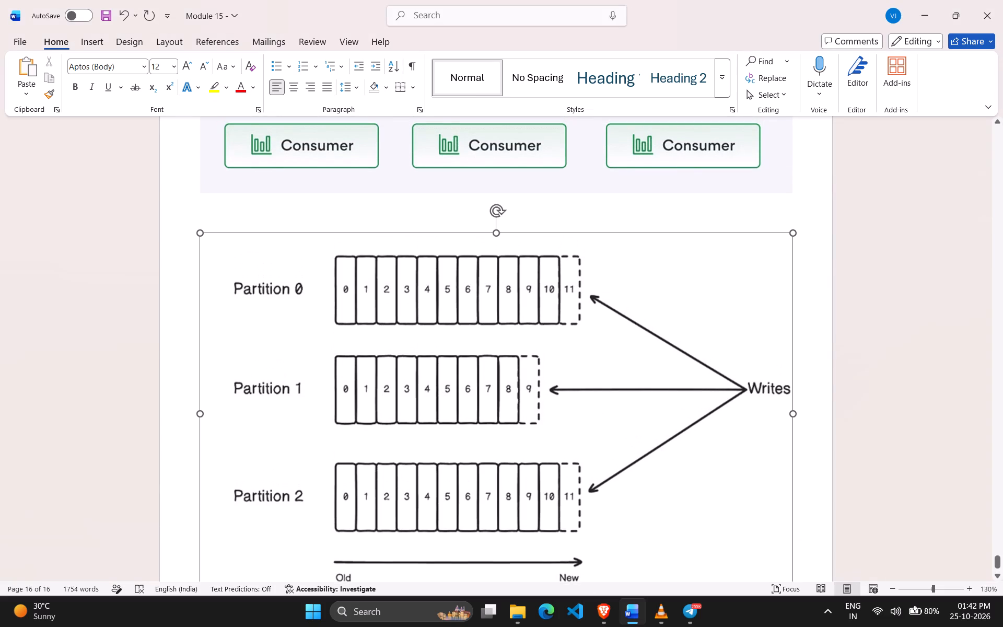
pyautogui.press('Delete')
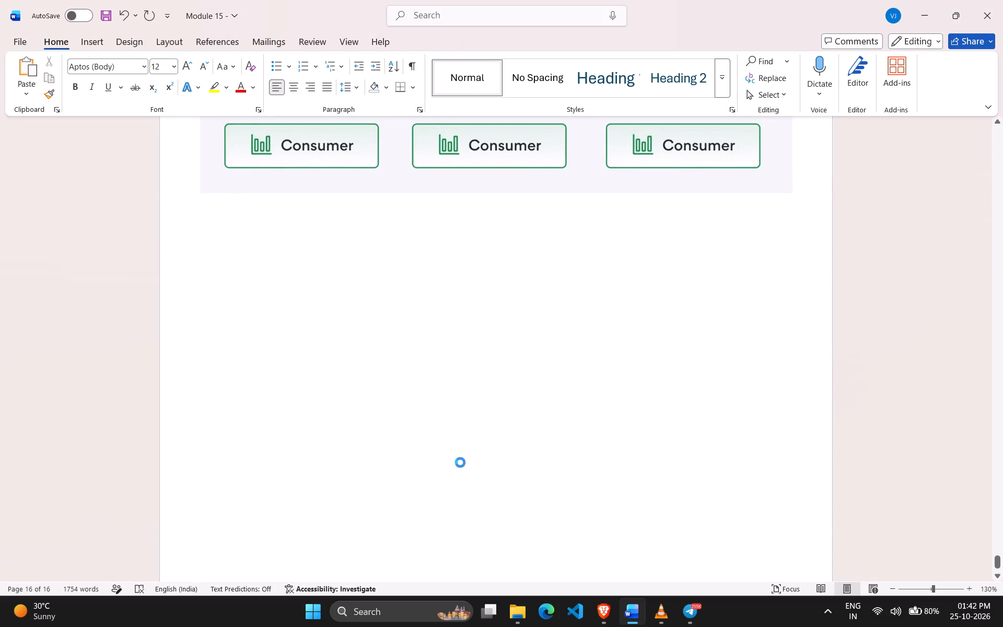
pyautogui.hotkey('ctrl', 'v')
pyautogui.hotkey('alt', 'Tab')
pyautogui.hotkey('alt', 'Tab')
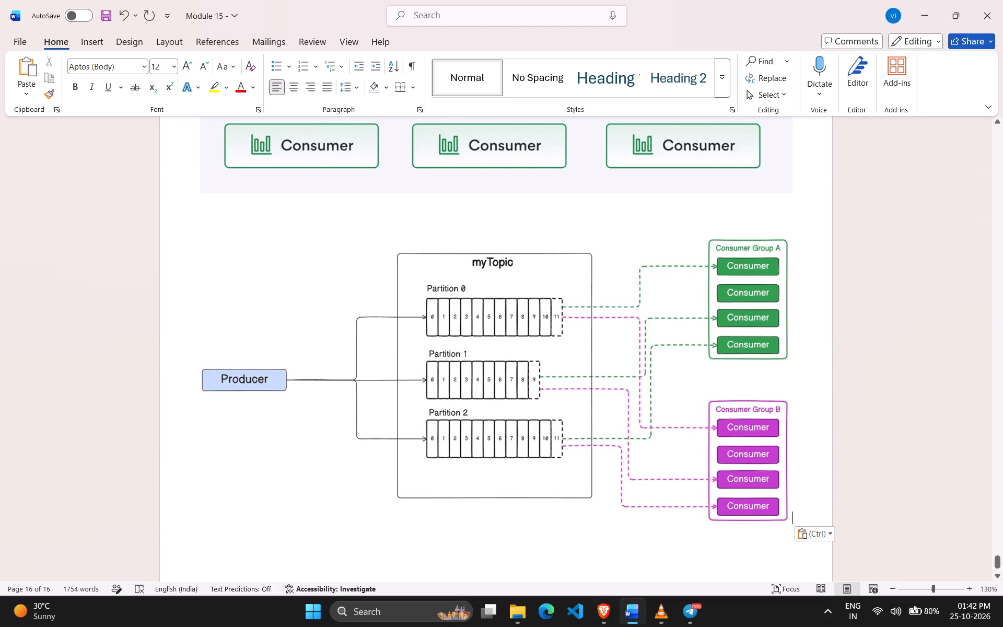
pyautogui.press('Return')
# Switch to Brave and copy the Partition Replication diagram under Understanding Partition Replication.
pyautogui.hotkey('alt', 'Tab')
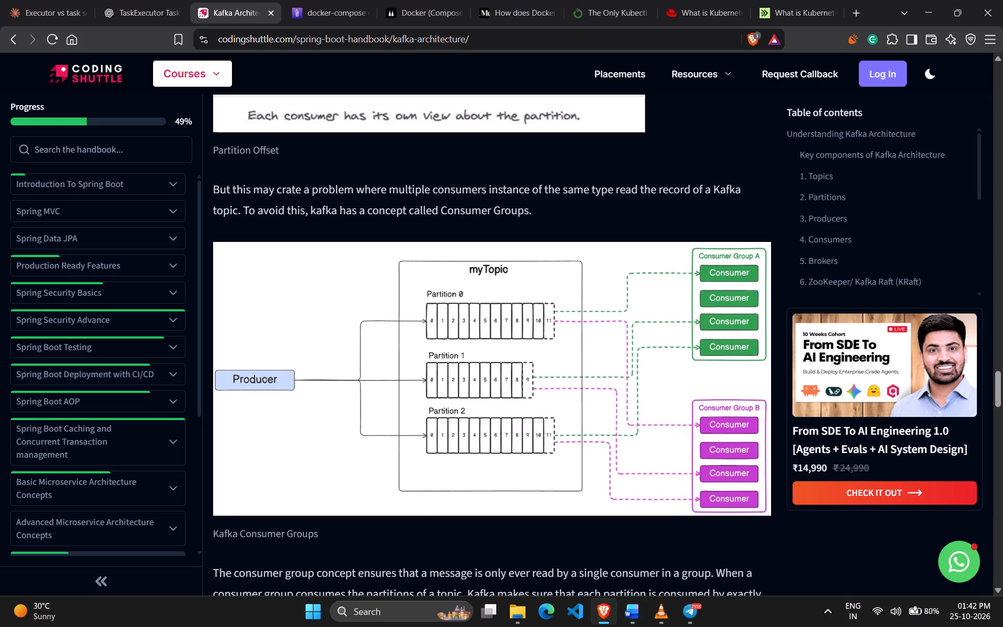
pyautogui.scroll(-9, 411, 358)
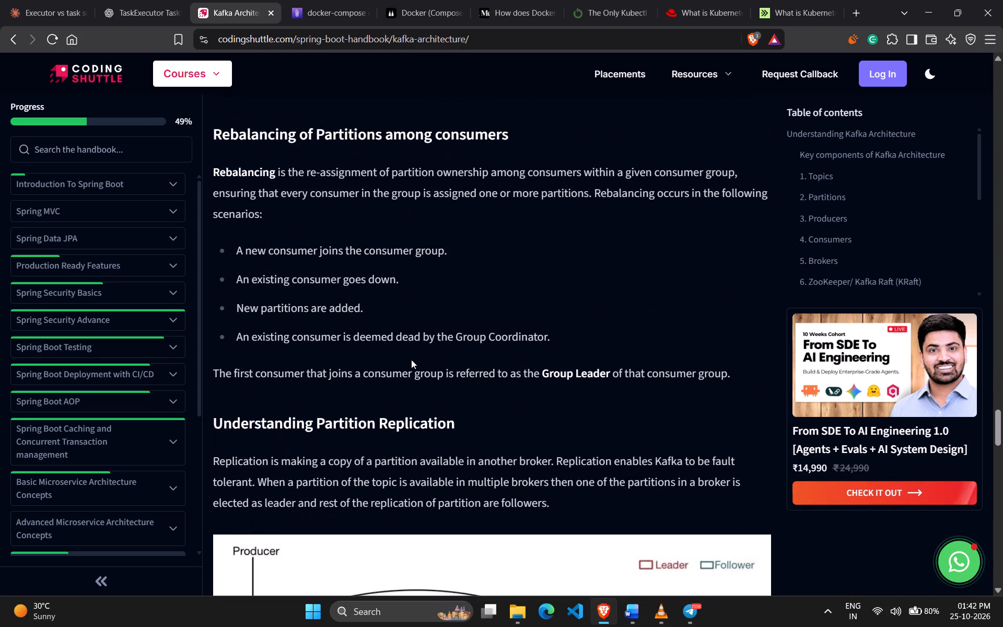
pyautogui.scroll(-4, 411, 359)
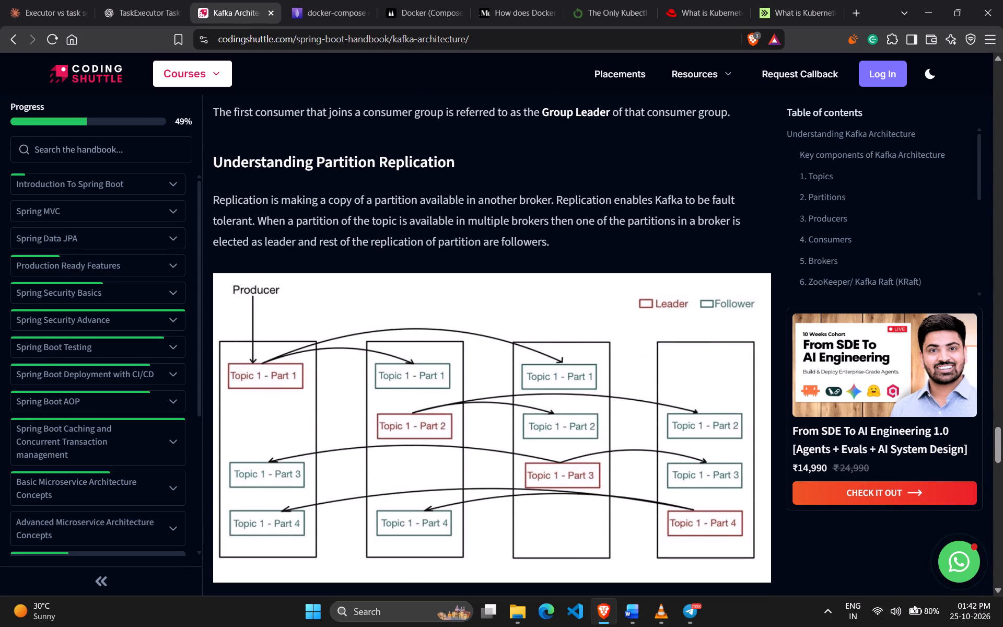
pyautogui.rightClick(463, 360)
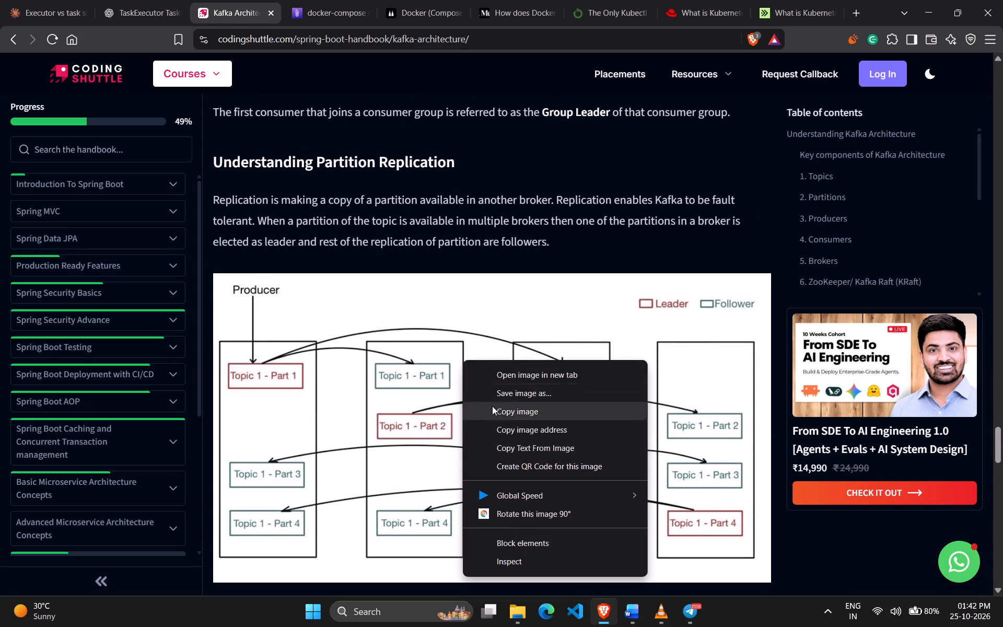
pyautogui.click(532, 411)
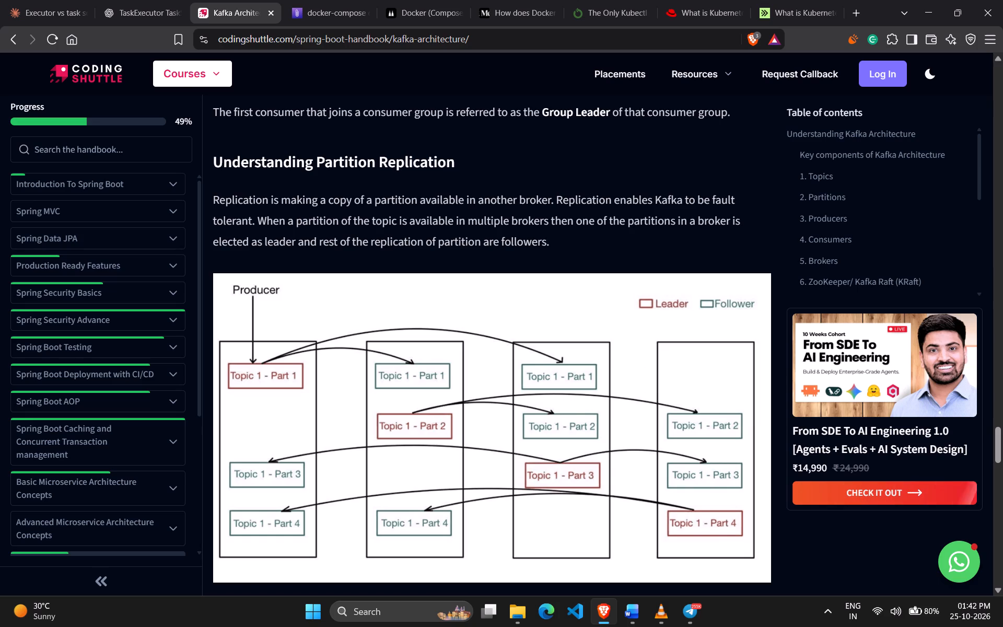
# Switch to Word, add the heading "Partition Replication" below the Consumer Groups diagram, and paste the replication diagram under it.
pyautogui.hotkey('alt', 'Tab')
pyautogui.scroll(-6, 392, 559)
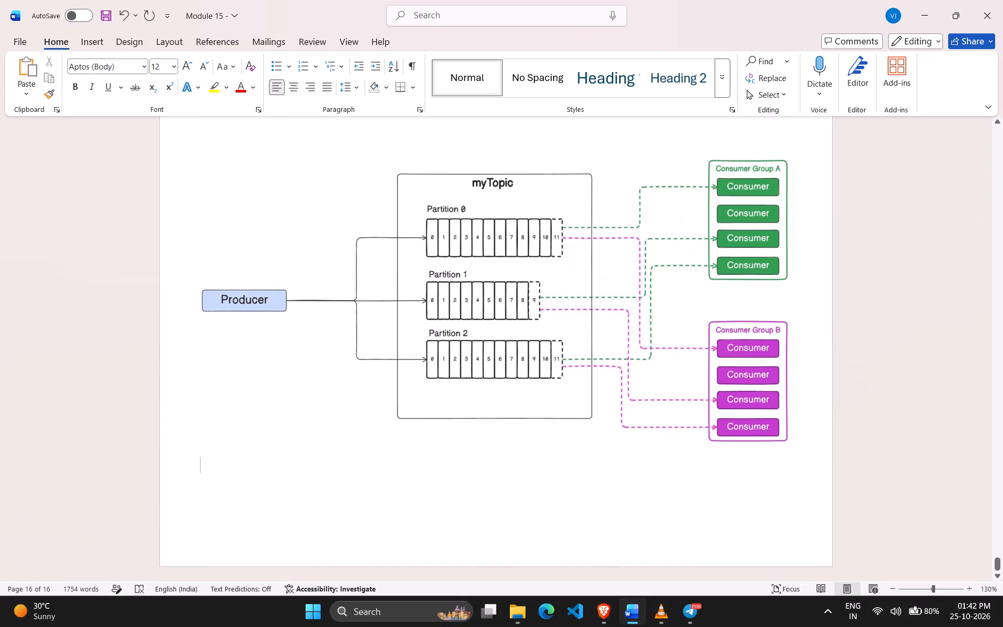
pyautogui.press('Return')
pyautogui.press('Return')
pyautogui.press('Return')
pyautogui.press('BackSpace')
pyautogui.write('Partition Replicatin')
pyautogui.press('BackSpace')
pyautogui.write('on')
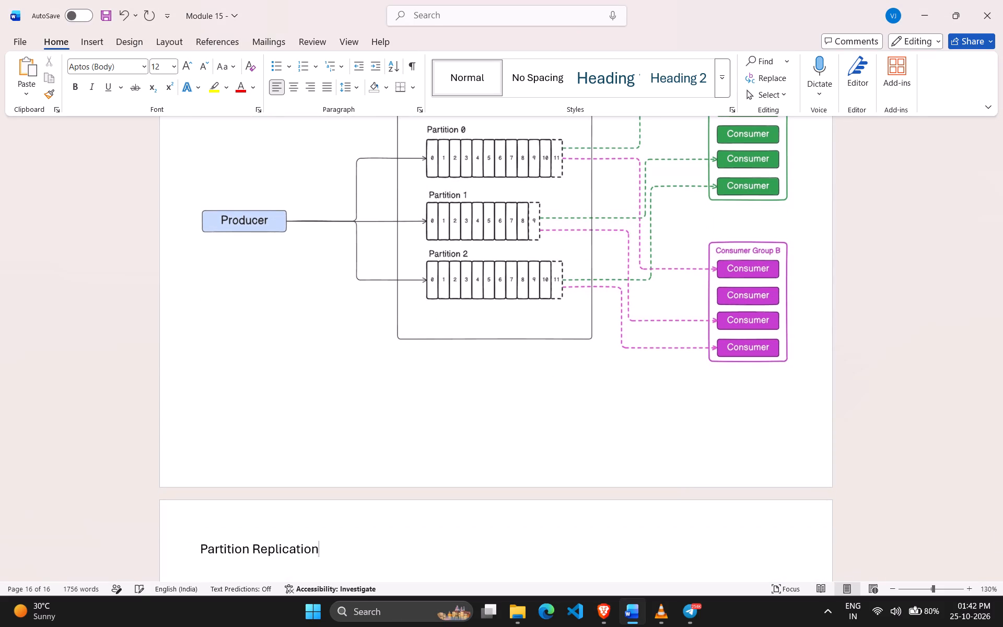
pyautogui.press('space')
pyautogui.press('Return')
pyautogui.press('Tab')
pyautogui.hotkey('ctrl', 'v')
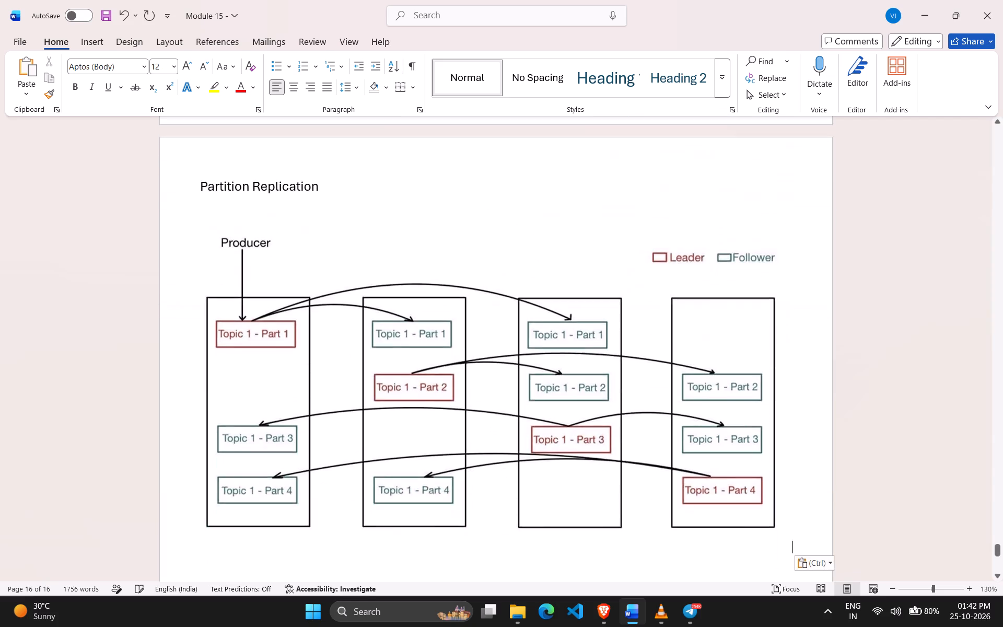
# Switch to Brave and review the Kafka Architecture article's remaining and earlier sections for further content worth adding to the notes.
pyautogui.hotkey('alt', 'Tab')
pyautogui.scroll(-14, 363, 432)
pyautogui.scroll(3, 381, 437)
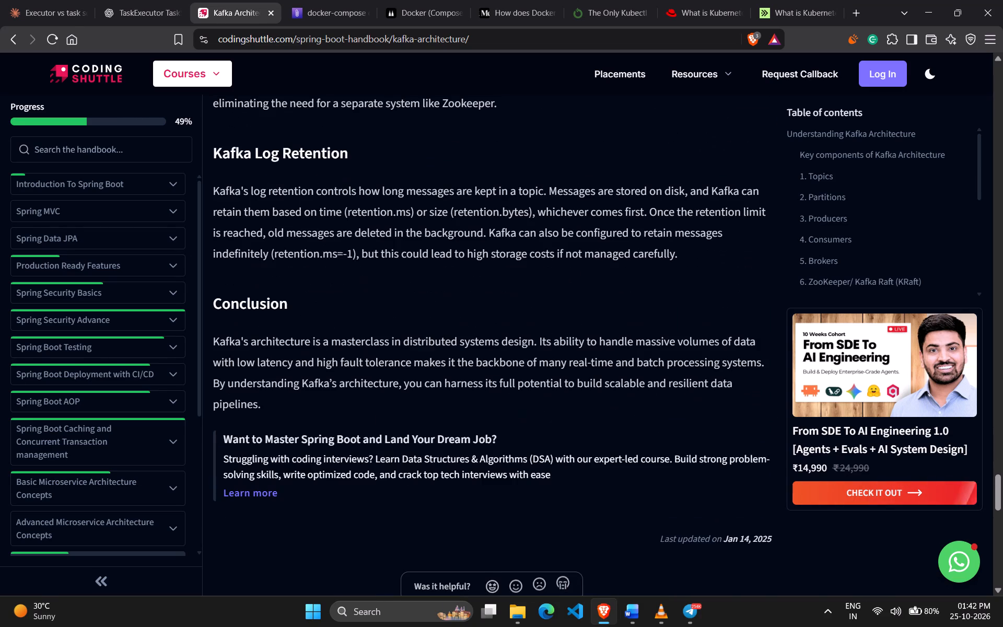
pyautogui.scroll(-8, 122, 480)
pyautogui.scroll(8, 417, 408)
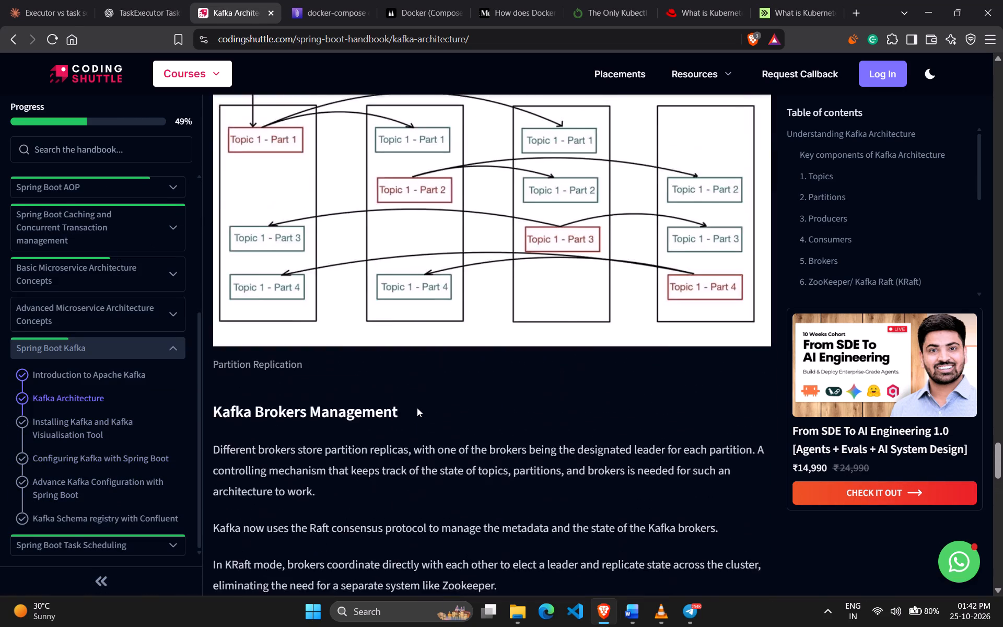
pyautogui.scroll(20, 417, 408)
pyautogui.scroll(10, 417, 408)
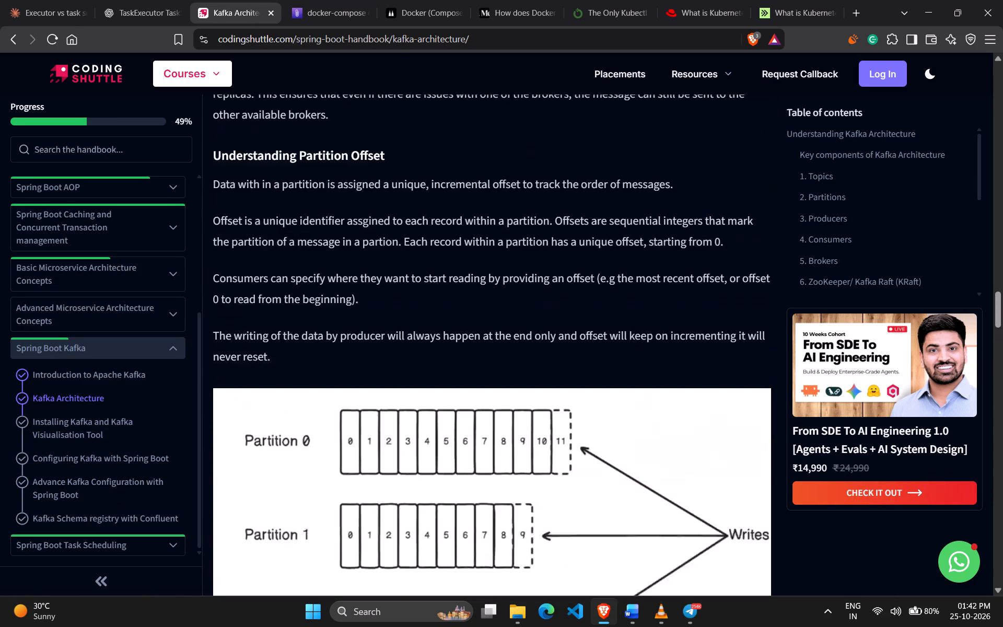
pyautogui.scroll(20, 417, 408)
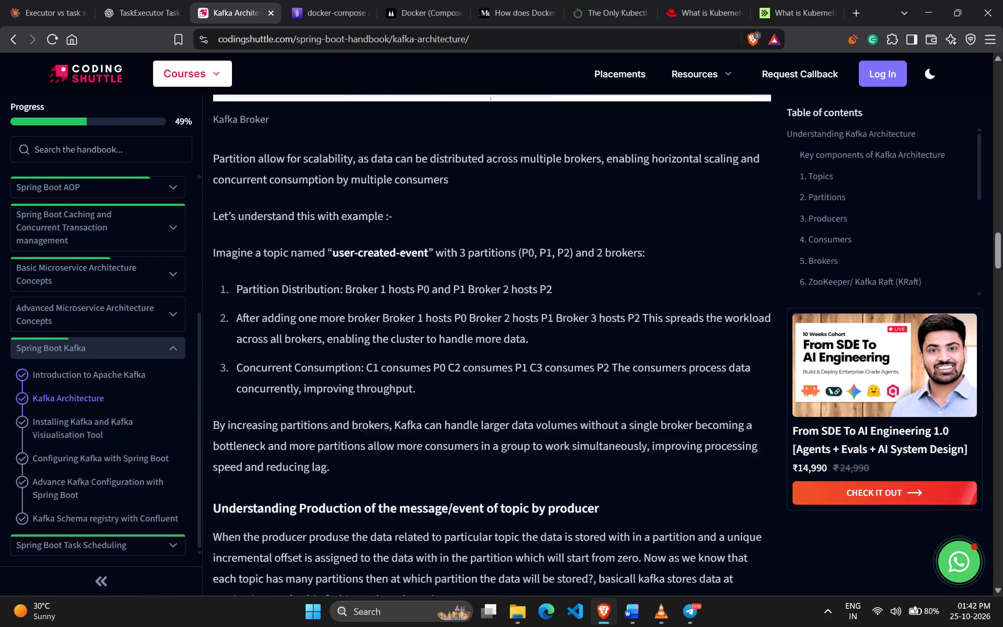
pyautogui.scroll(17, 418, 408)
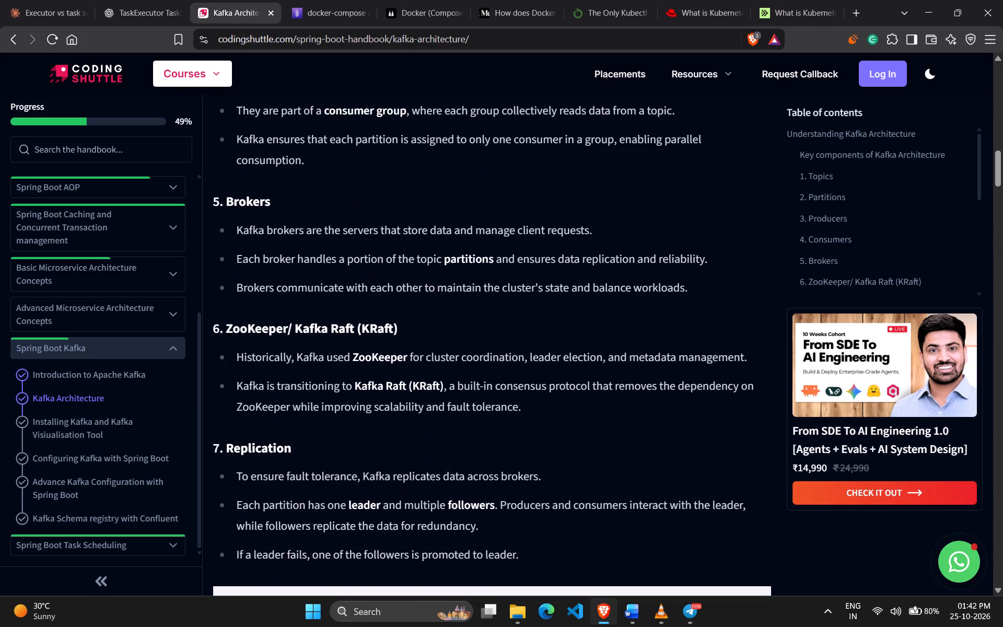
pyautogui.scroll(-18, 419, 408)
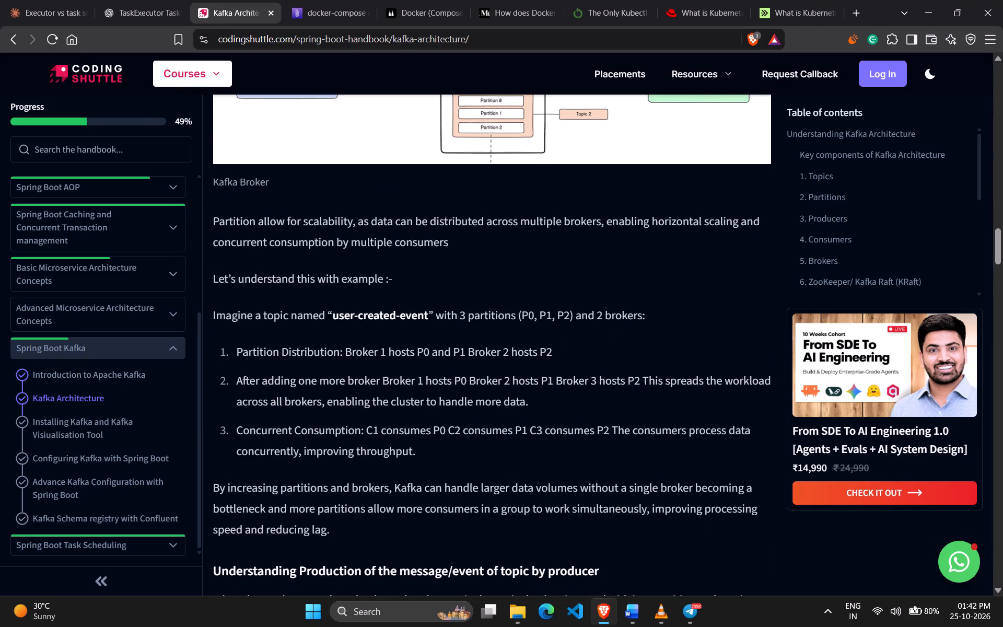
pyautogui.scroll(-1, 406, 434)
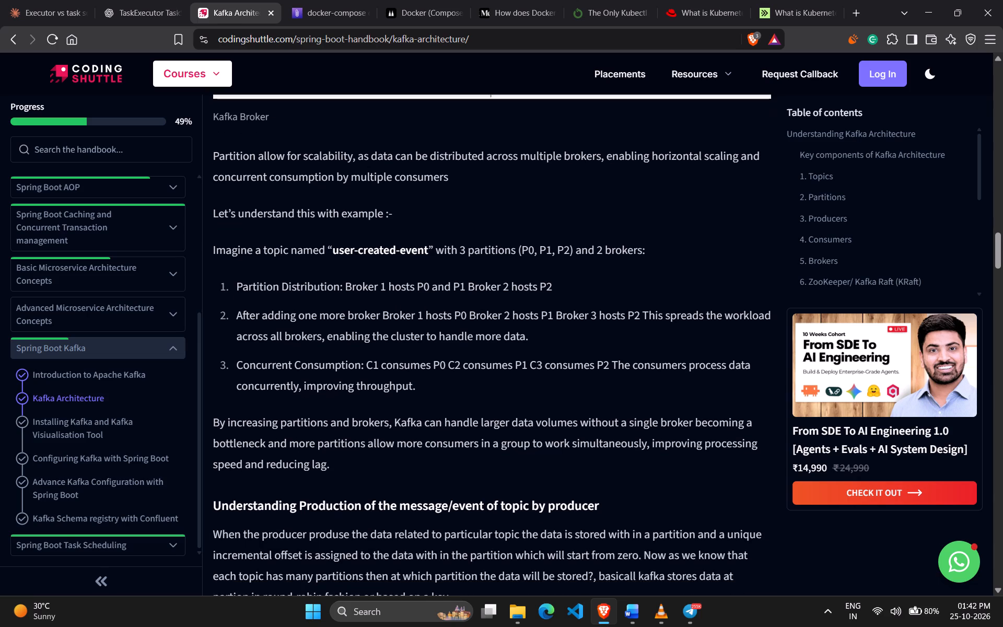
pyautogui.scroll(-2, 405, 434)
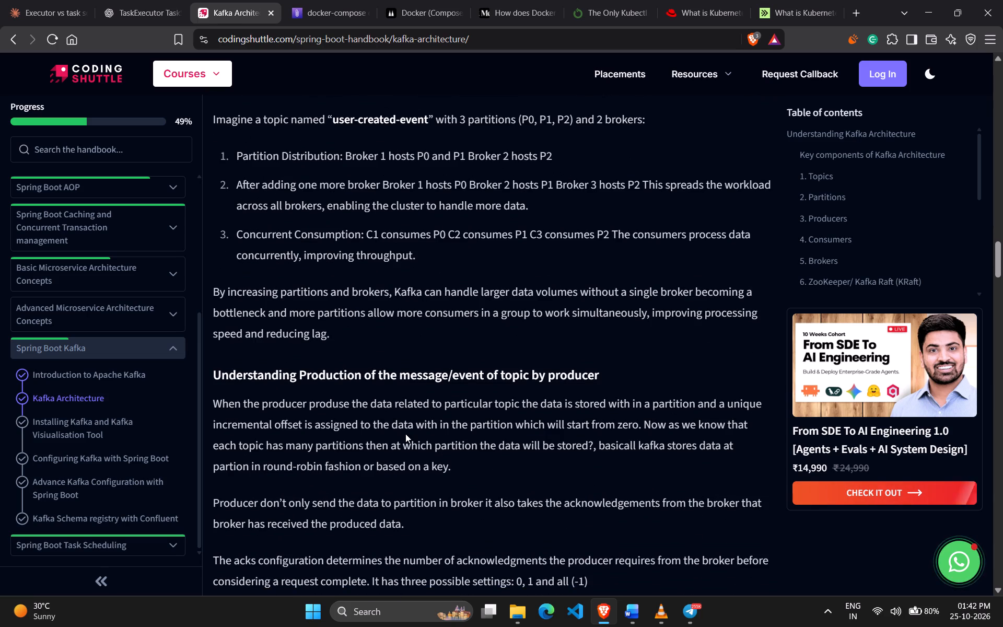
pyautogui.scroll(2, 405, 434)
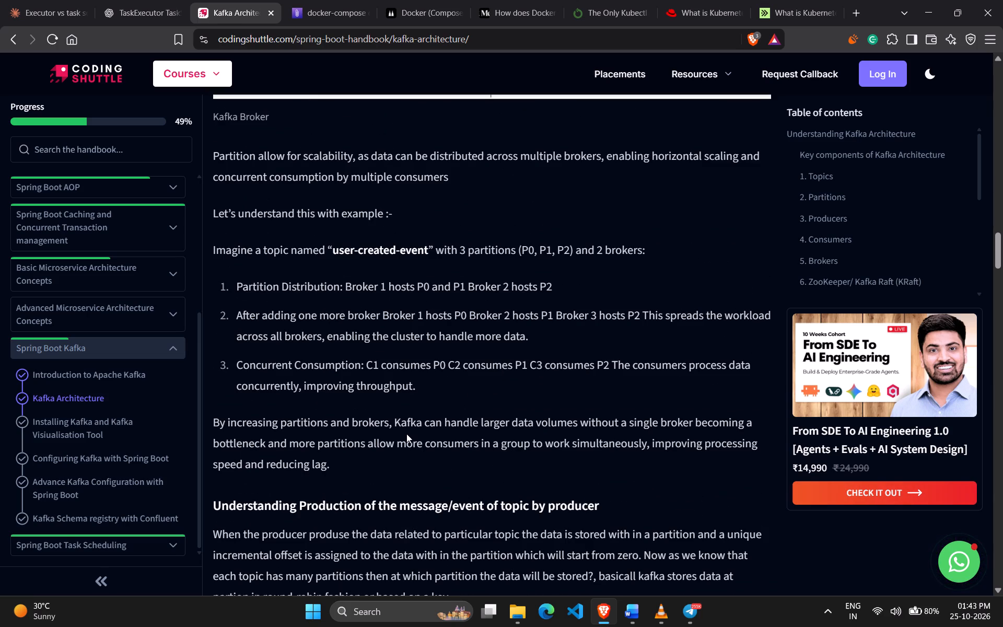
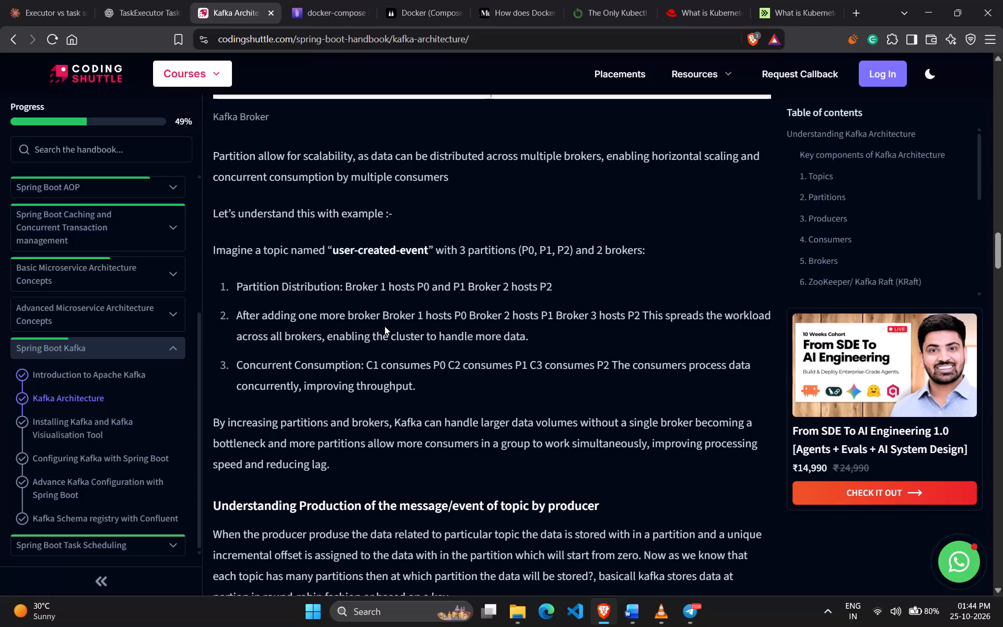
# Read through the remaining Kafka Architecture sections, from message production to Kafka Log Retention and the Conclusion.
pyautogui.scroll(-5, 302, 353)
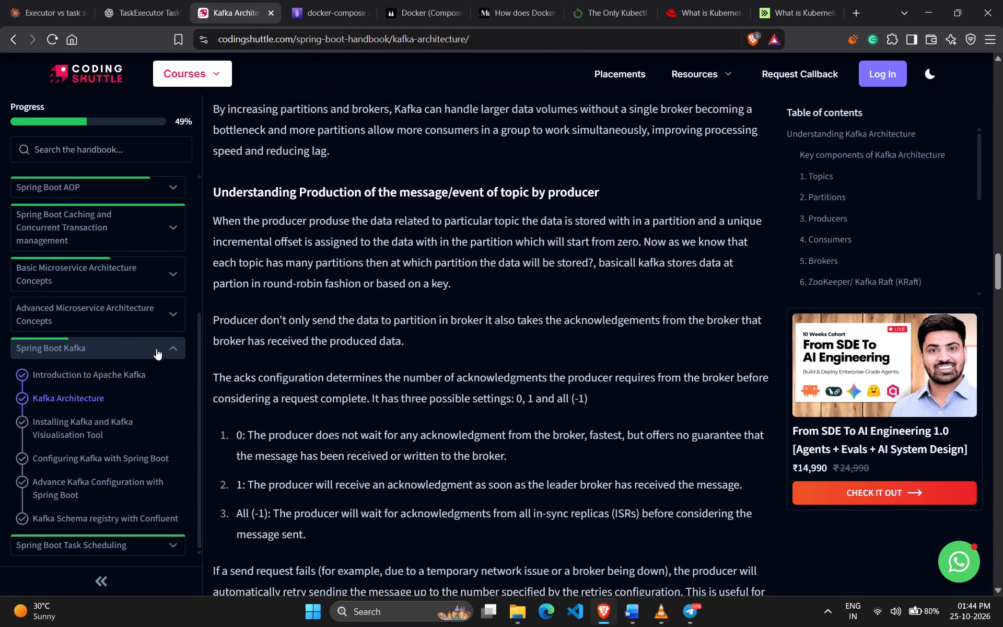
pyautogui.scroll(-19, 127, 349)
pyautogui.scroll(-4, 126, 356)
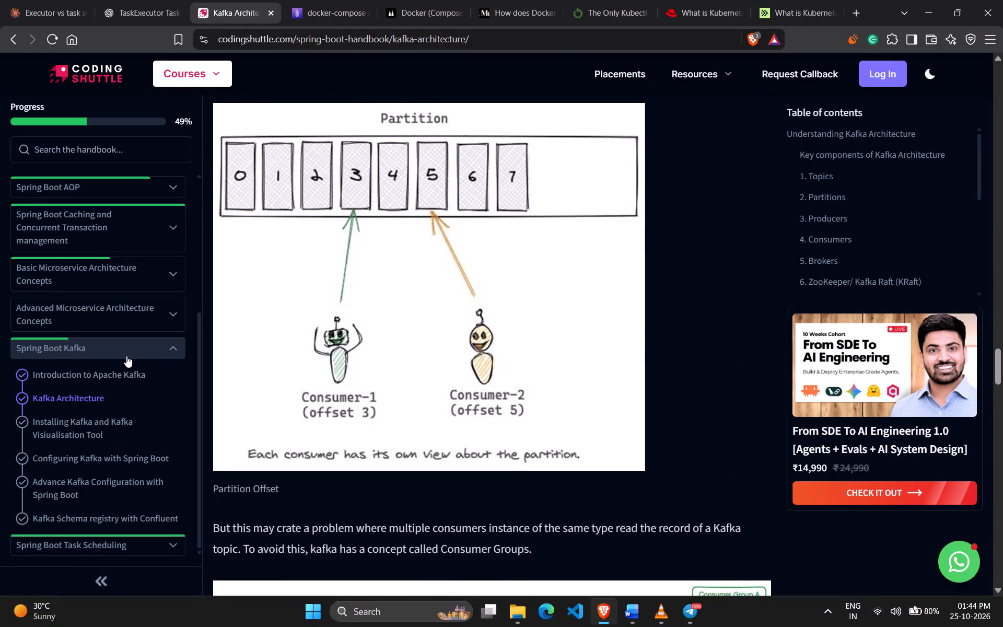
pyautogui.scroll(-14, 126, 356)
pyautogui.scroll(-8, 126, 356)
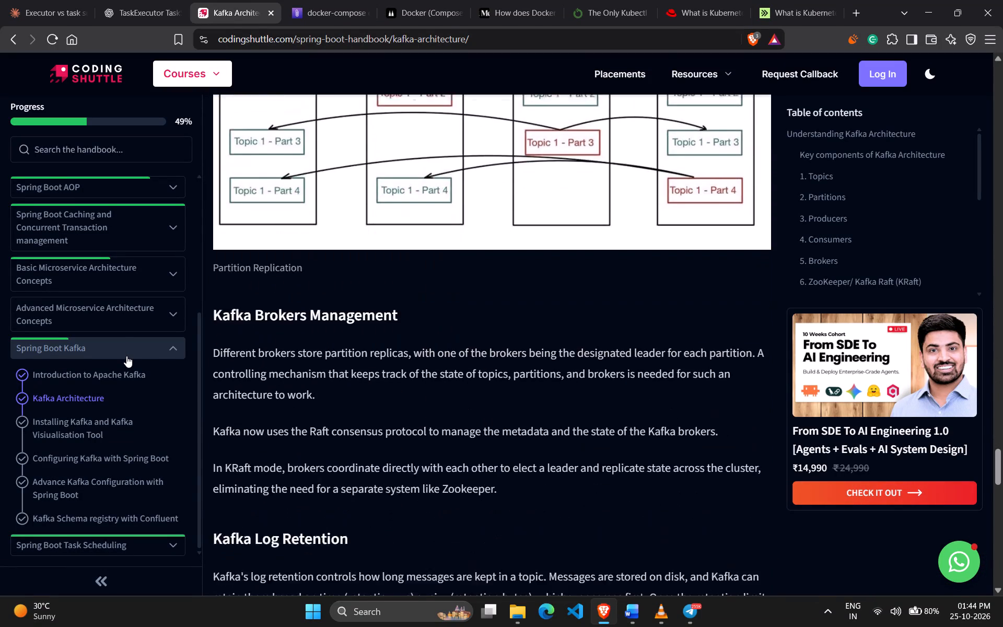
pyautogui.scroll(-3, 126, 356)
pyautogui.scroll(-3, 114, 420)
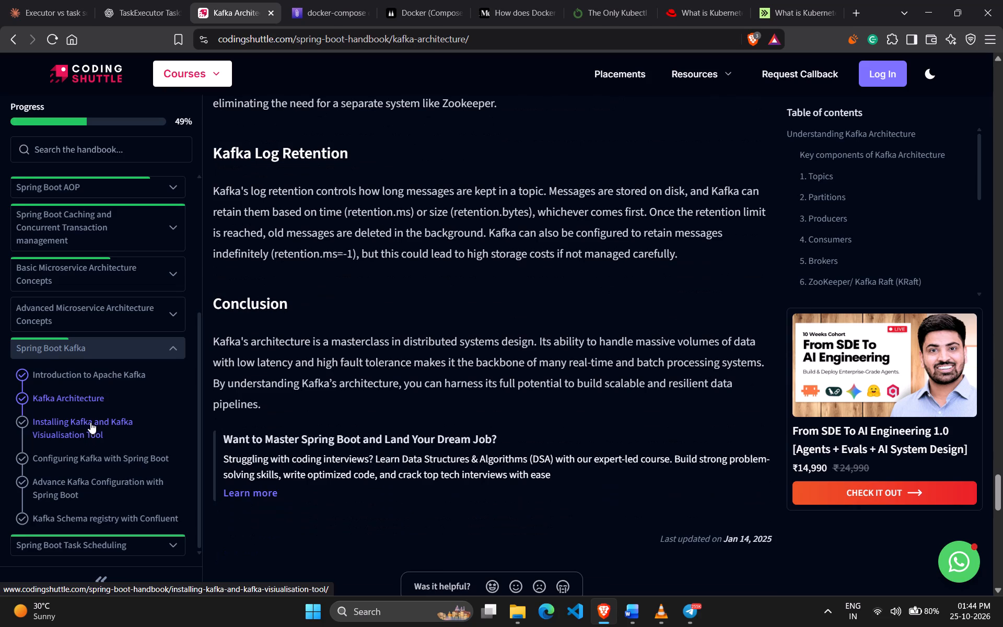
pyautogui.click(91, 422)
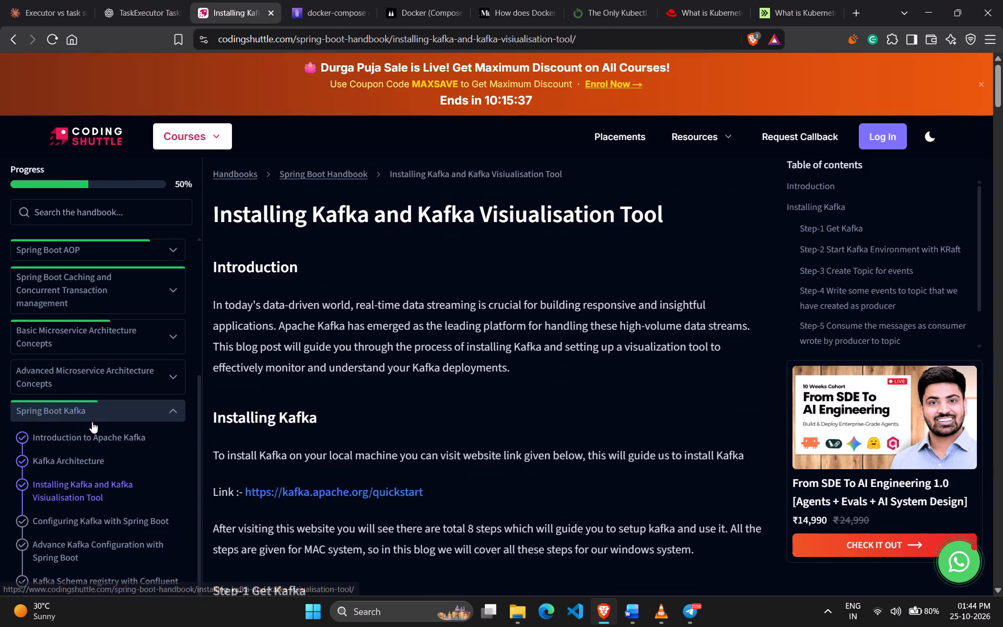
pyautogui.scroll(-6, 206, 420)
pyautogui.scroll(-20, 596, 328)
pyautogui.scroll(-5, 596, 328)
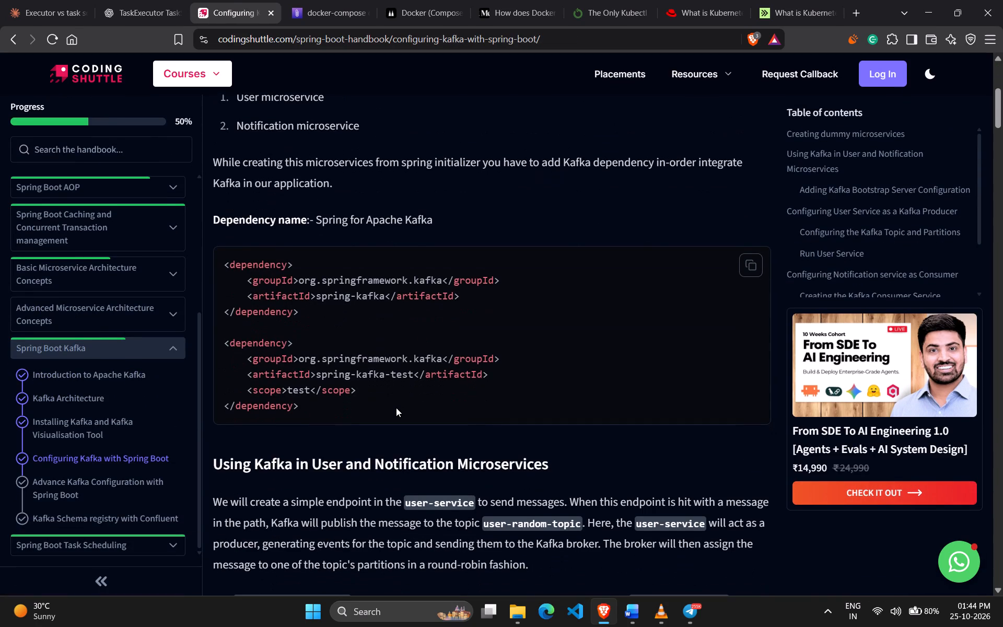
pyautogui.scroll(-9, 396, 408)
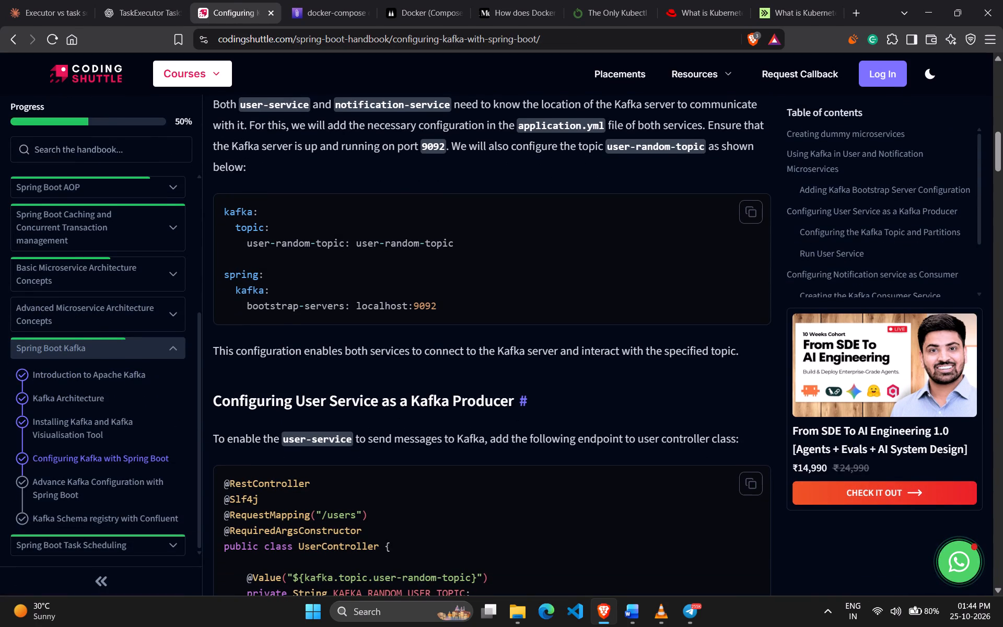
pyautogui.scroll(-5, 396, 408)
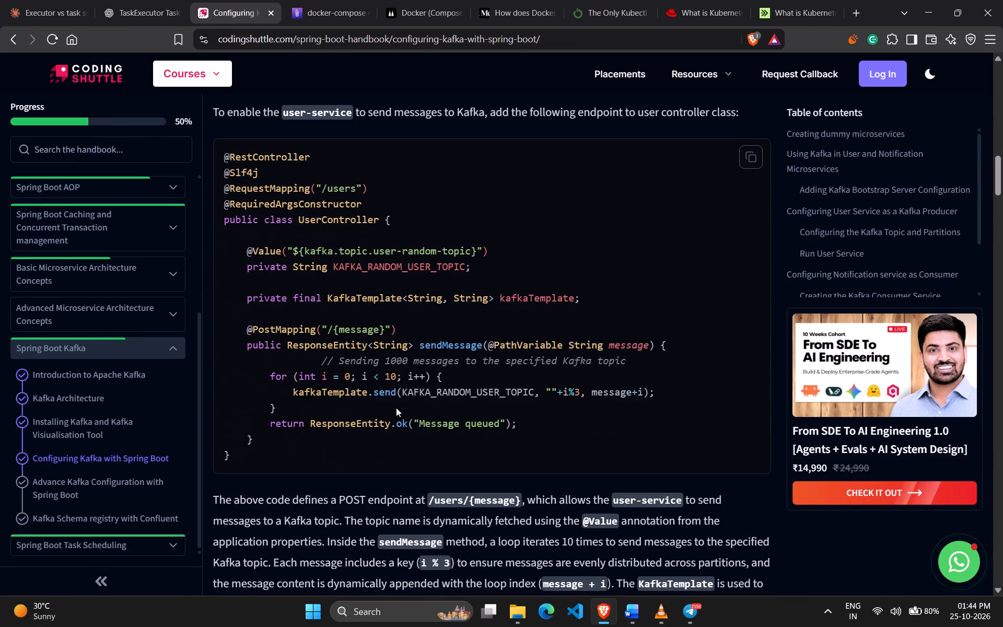
pyautogui.scroll(-6, 396, 408)
pyautogui.scroll(-20, 396, 408)
pyautogui.scroll(-7, 396, 408)
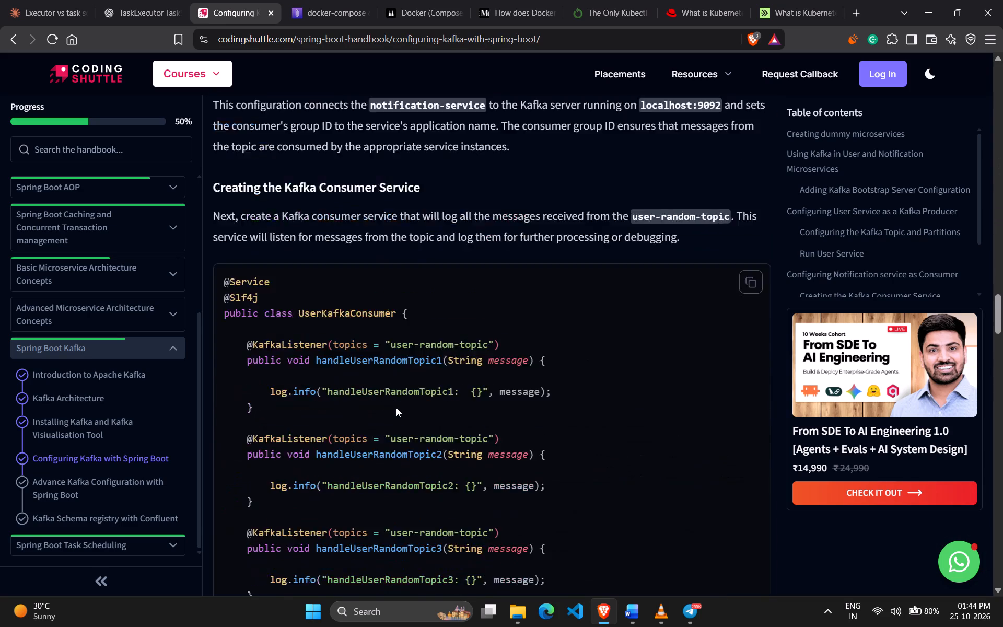
pyautogui.scroll(-18, 396, 408)
pyautogui.scroll(1, 396, 408)
pyautogui.scroll(-7, 396, 408)
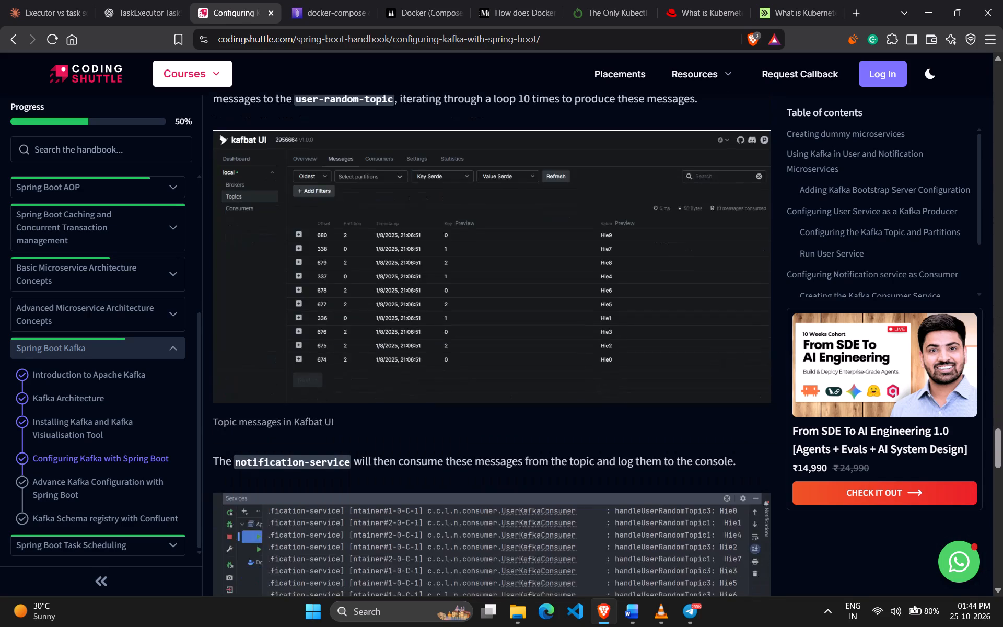
pyautogui.scroll(-13, 409, 390)
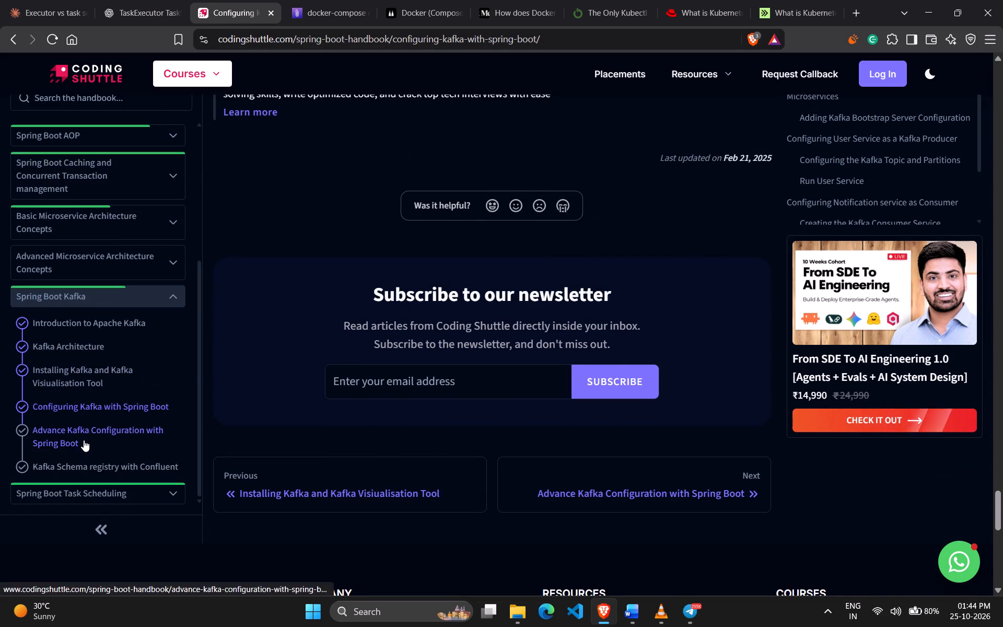
# Open the Advance Kafka Configuration with Spring Boot article and review its serializer configuration, topic, event, and notification service sections.
pyautogui.click(84, 440)
pyautogui.scroll(-8, 293, 393)
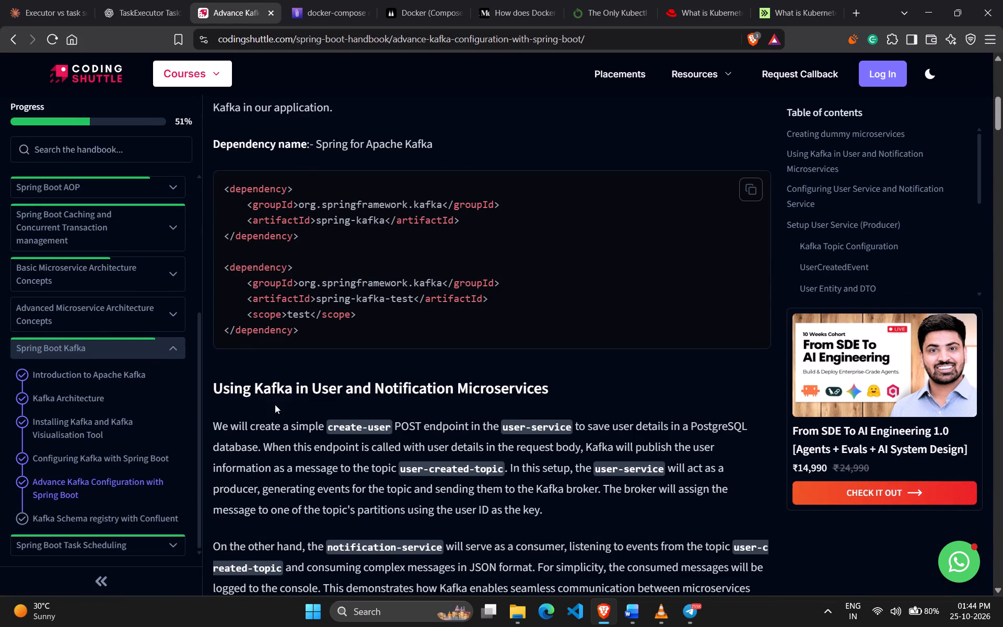
pyautogui.scroll(-8, 277, 411)
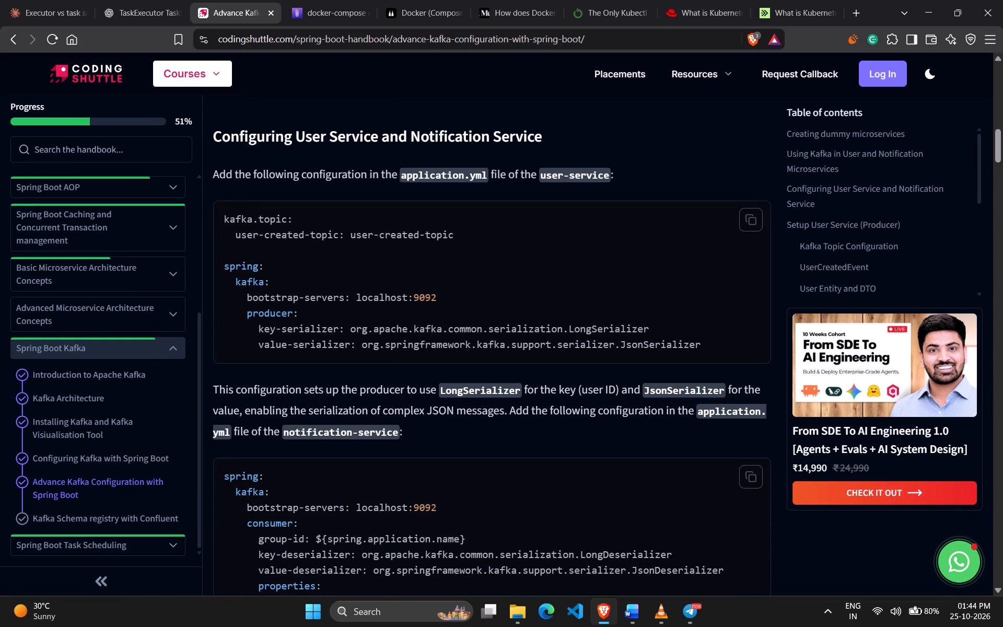
pyautogui.scroll(-5, 278, 412)
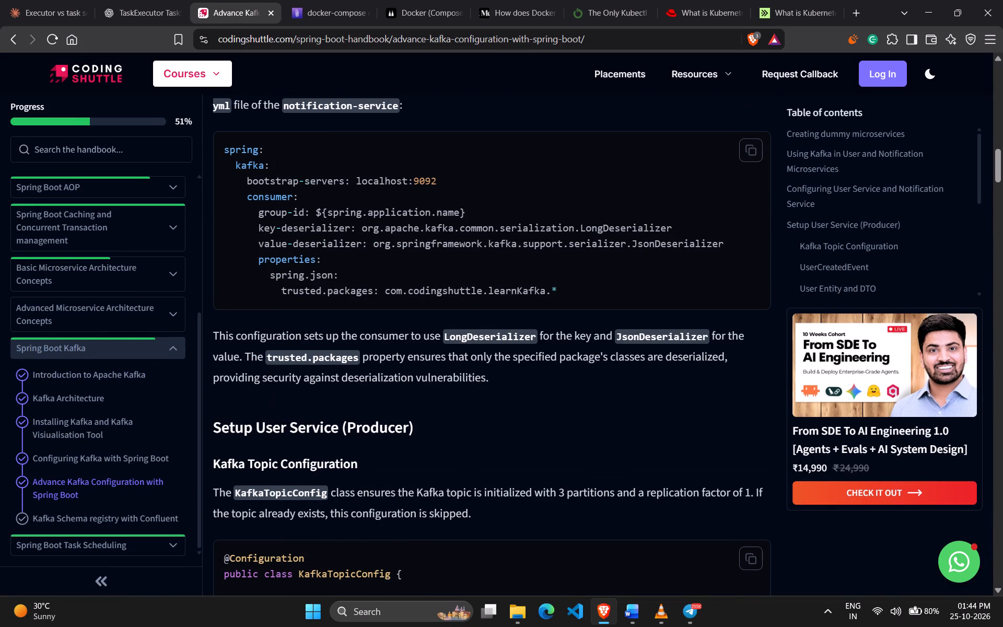
pyautogui.scroll(-7, 366, 338)
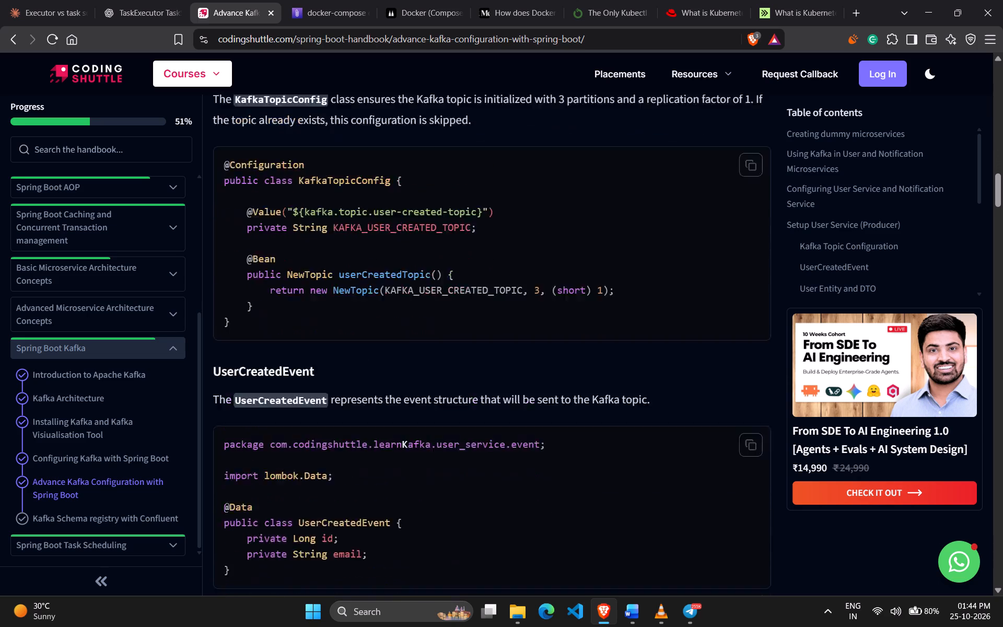
pyautogui.scroll(-20, 363, 338)
pyautogui.scroll(-16, 363, 338)
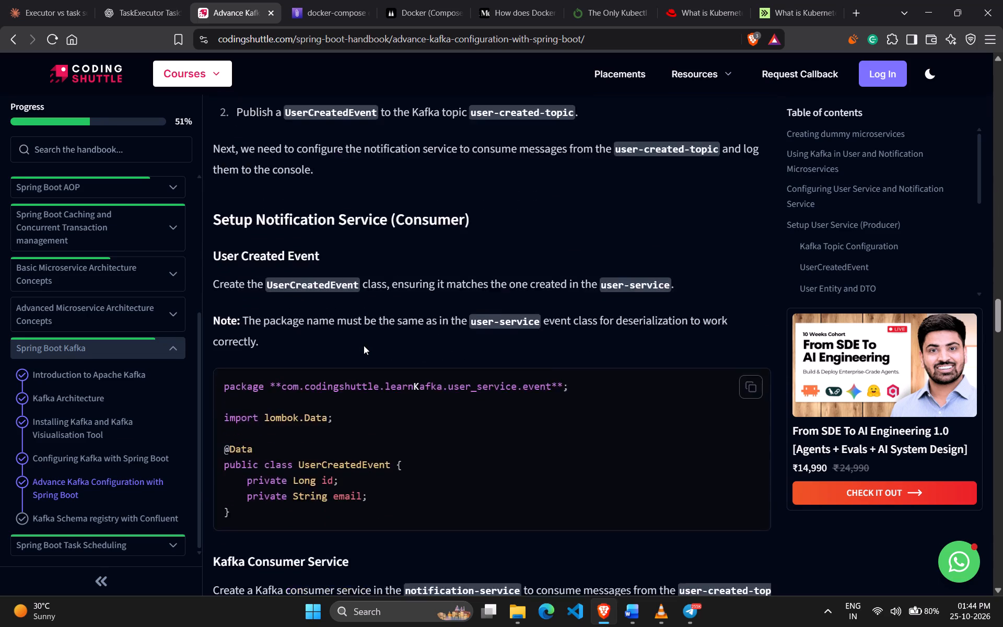
pyautogui.scroll(-11, 364, 345)
# Return to the Kafka Architecture article and examine the key components, the Kafka Cluster diagram, and Understanding the flow.
pyautogui.click(91, 399)
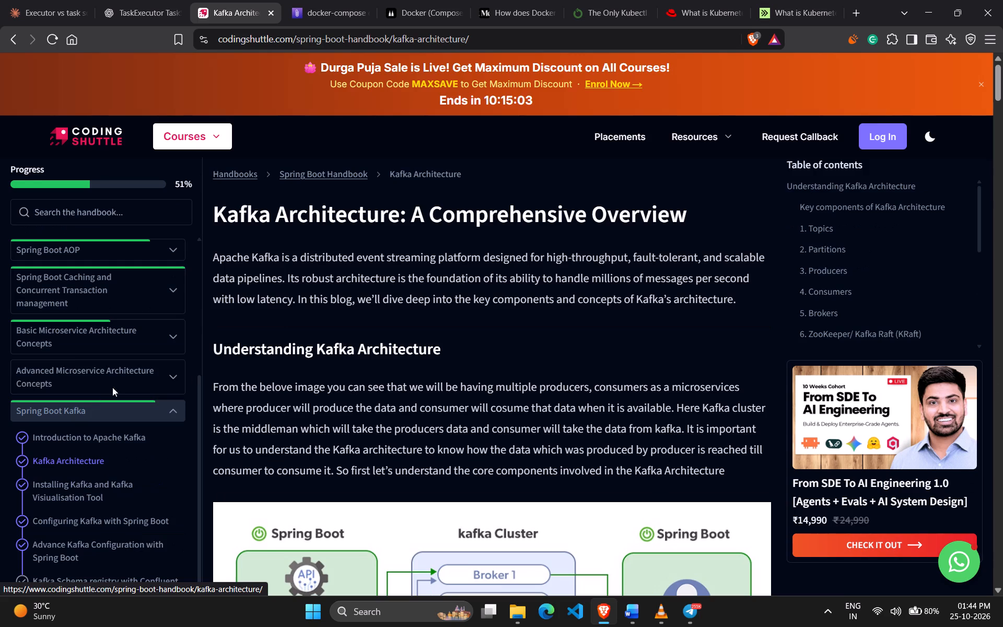
pyautogui.scroll(-14, 366, 387)
pyautogui.scroll(-8, 366, 387)
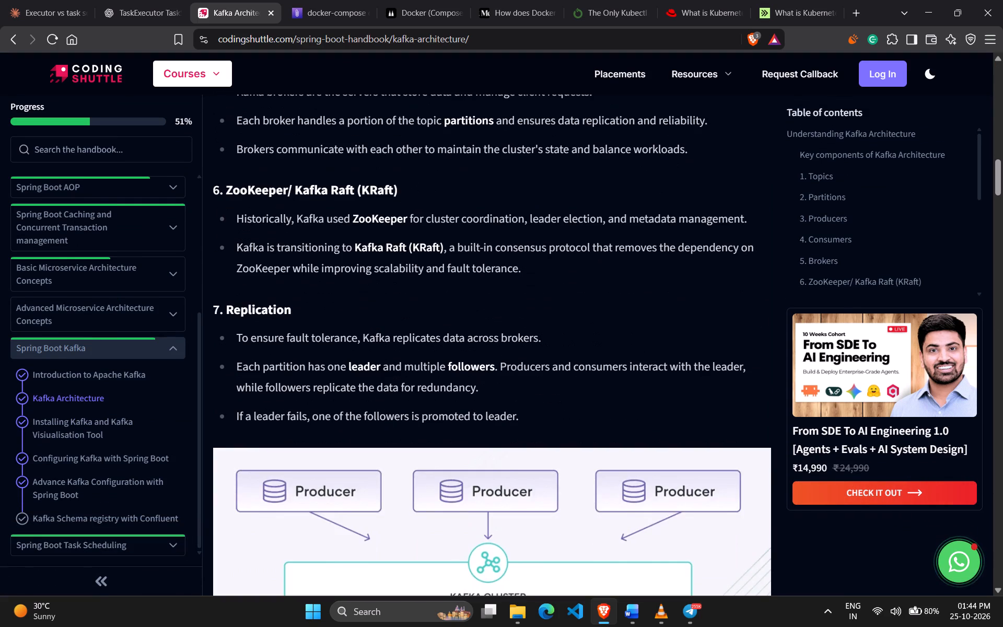
pyautogui.scroll(-12, 374, 394)
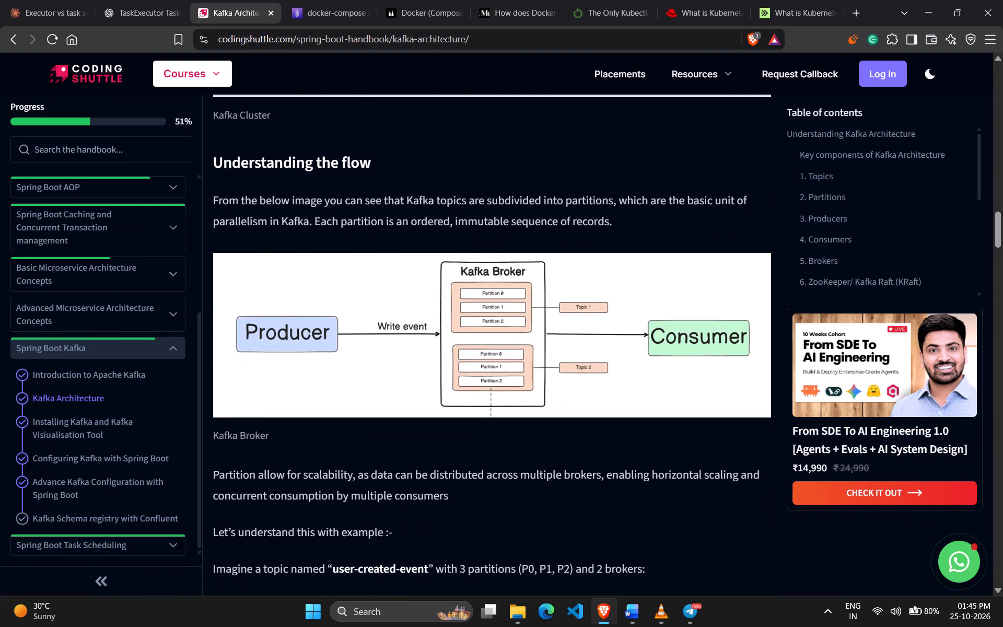
pyautogui.scroll(-5, 375, 395)
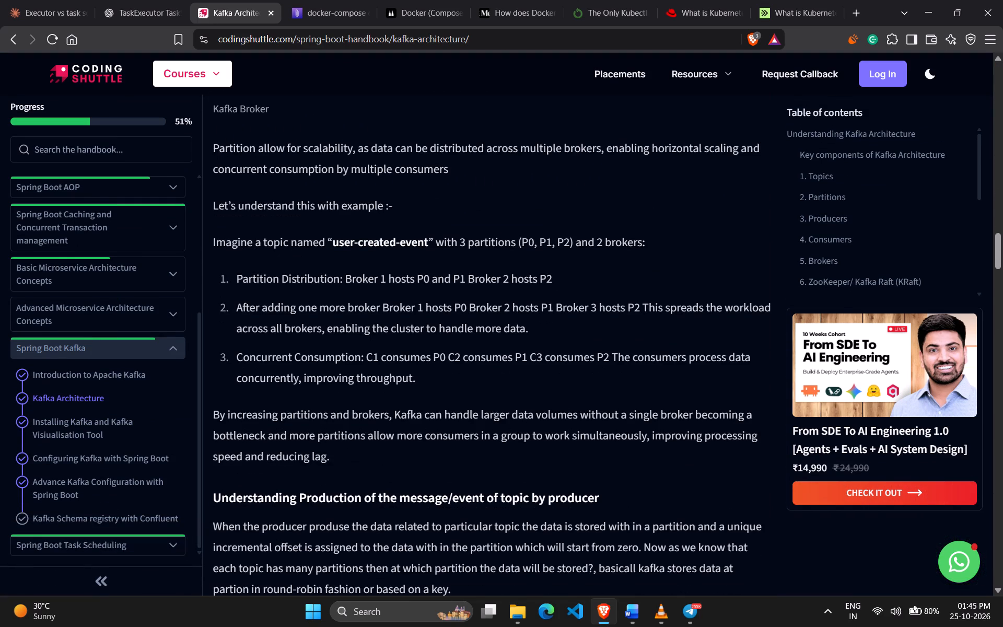
pyautogui.scroll(7, 371, 364)
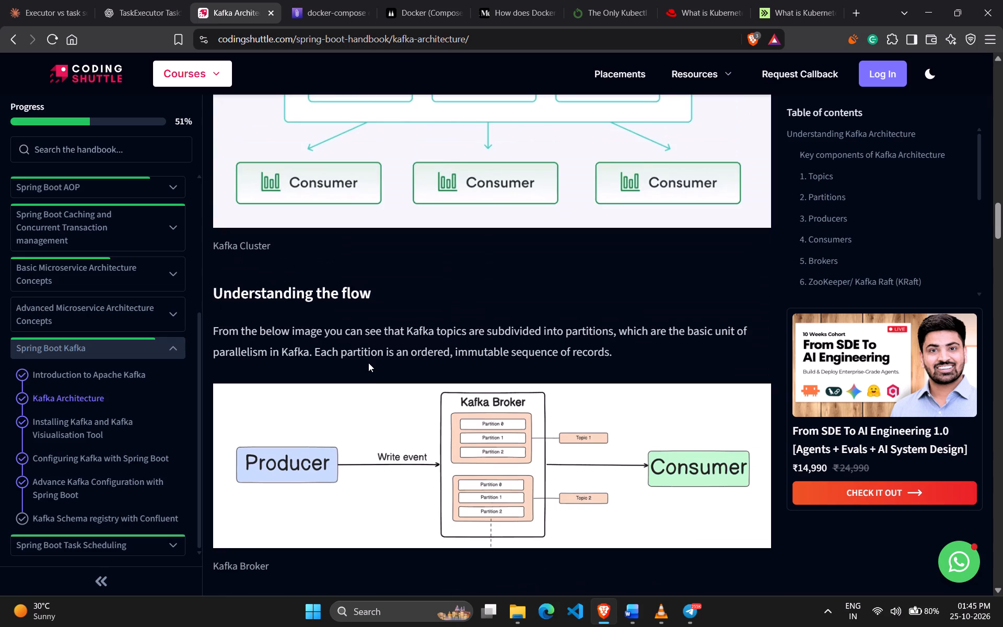
pyautogui.scroll(6, 368, 363)
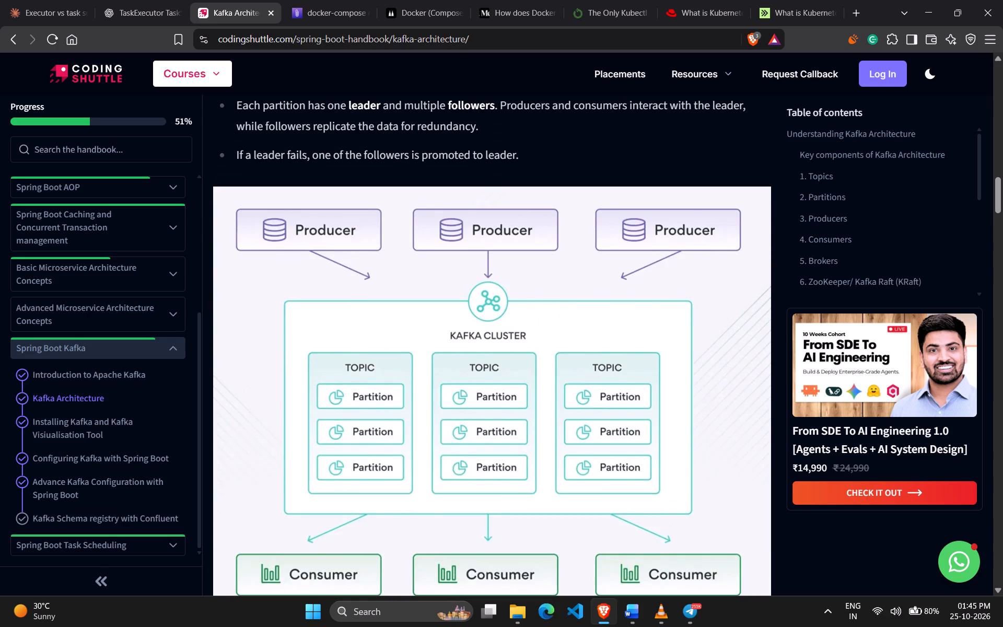
# Examine the Partition Offset and Consumer Groups sections, and recheck the Kafka Broker diagram and the user-created-event partition example.
pyautogui.scroll(-18, 368, 363)
pyautogui.scroll(-8, 369, 361)
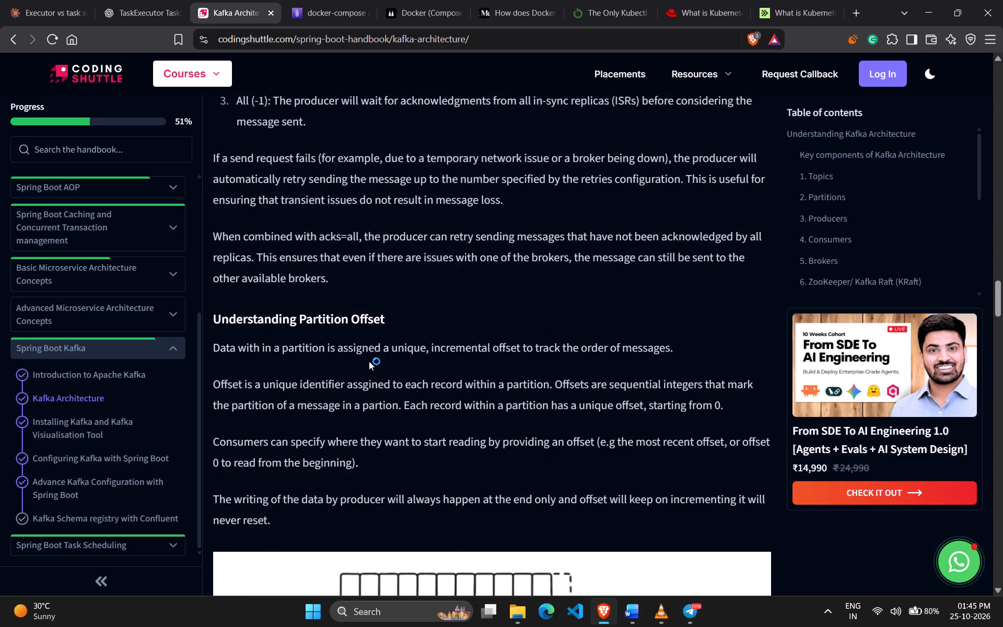
pyautogui.scroll(-4, 369, 361)
pyautogui.scroll(7, 369, 361)
pyautogui.scroll(-18, 369, 361)
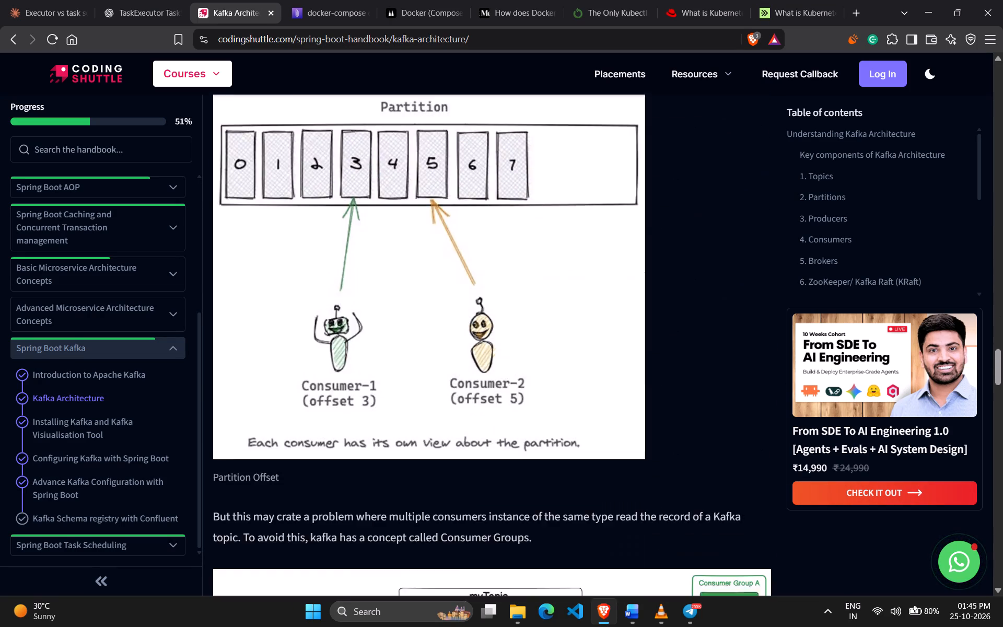
pyautogui.scroll(7, 369, 361)
pyautogui.scroll(-1, 369, 361)
pyautogui.scroll(1, 369, 361)
pyautogui.scroll(-11, 369, 361)
pyautogui.scroll(2, 369, 361)
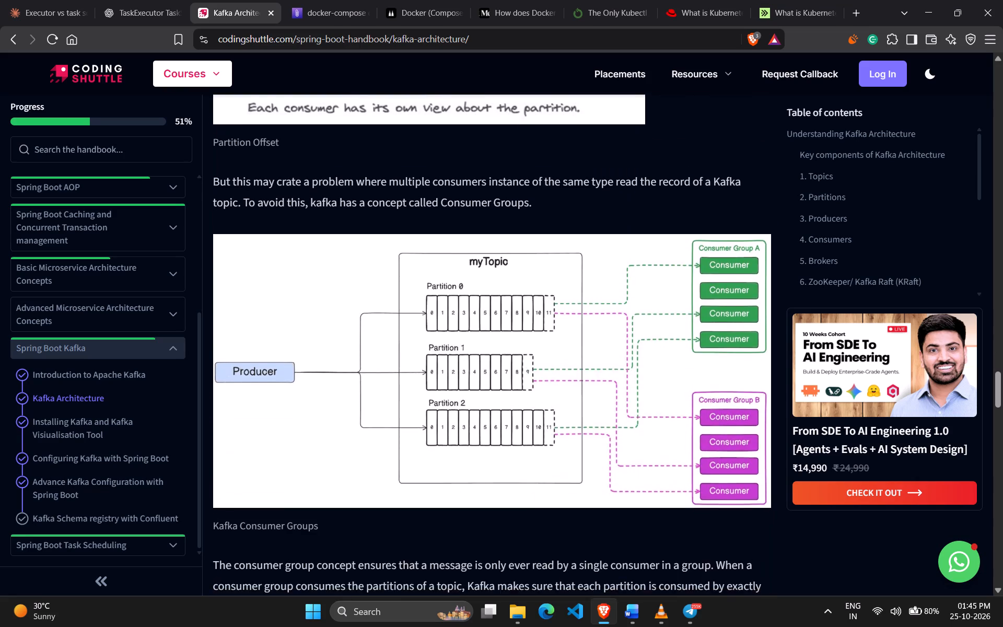
pyautogui.scroll(20, 369, 361)
pyautogui.scroll(8, 369, 361)
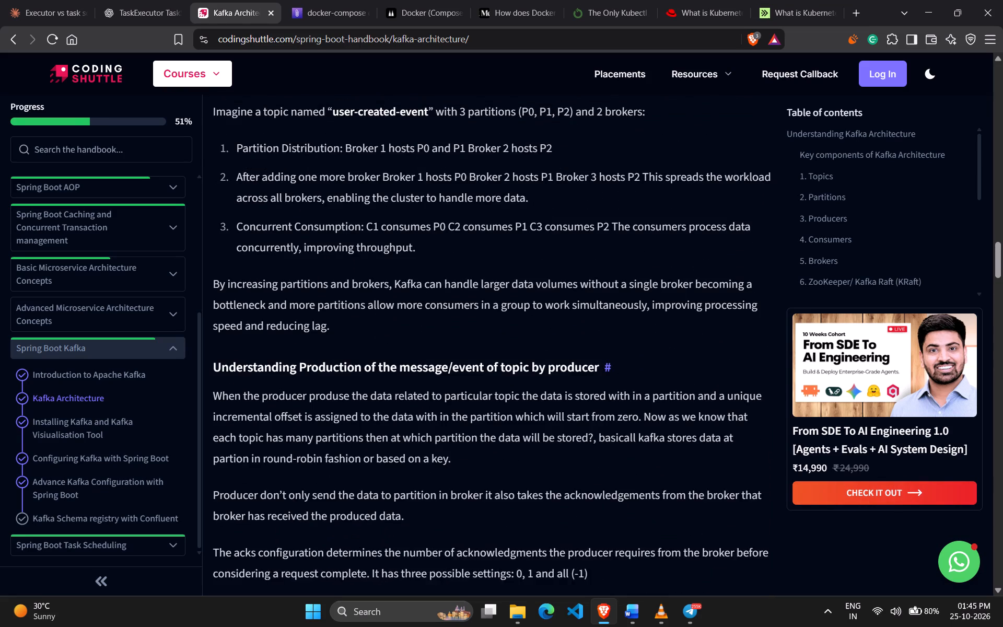
pyautogui.scroll(7, 369, 358)
pyautogui.scroll(-4, 369, 358)
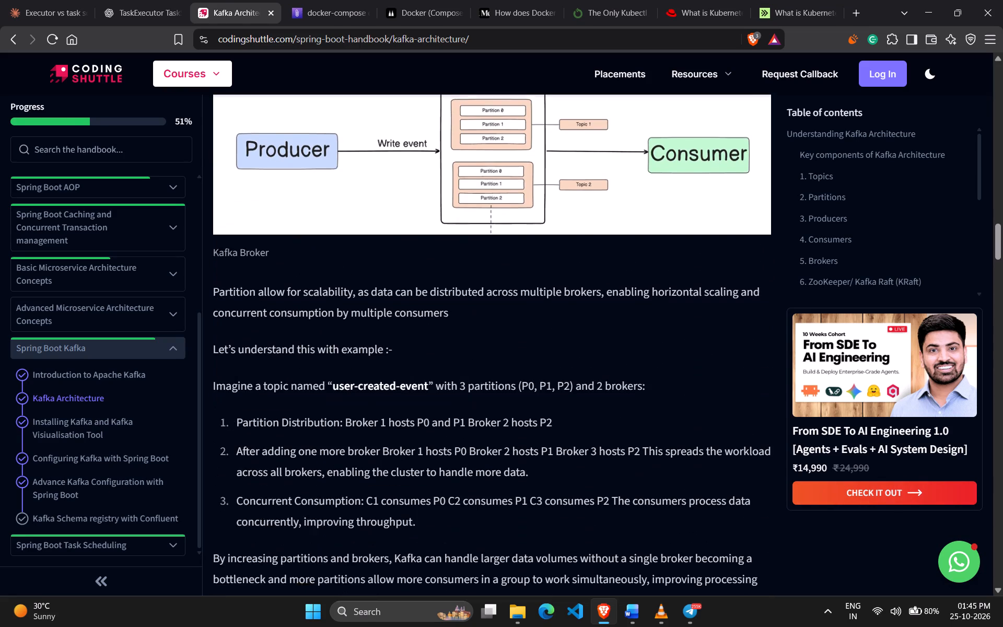
pyautogui.scroll(-1, 369, 358)
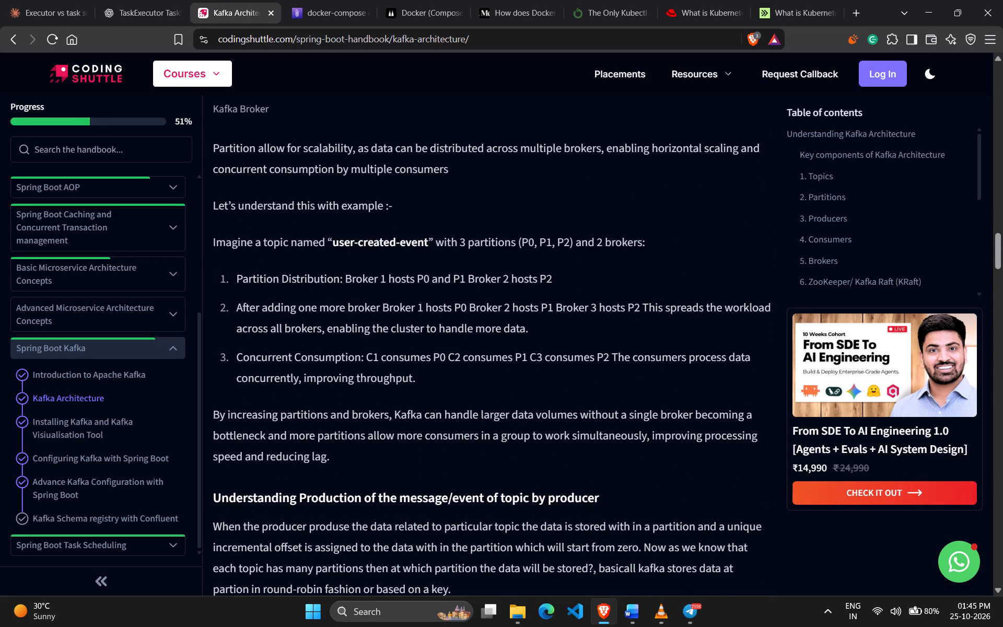
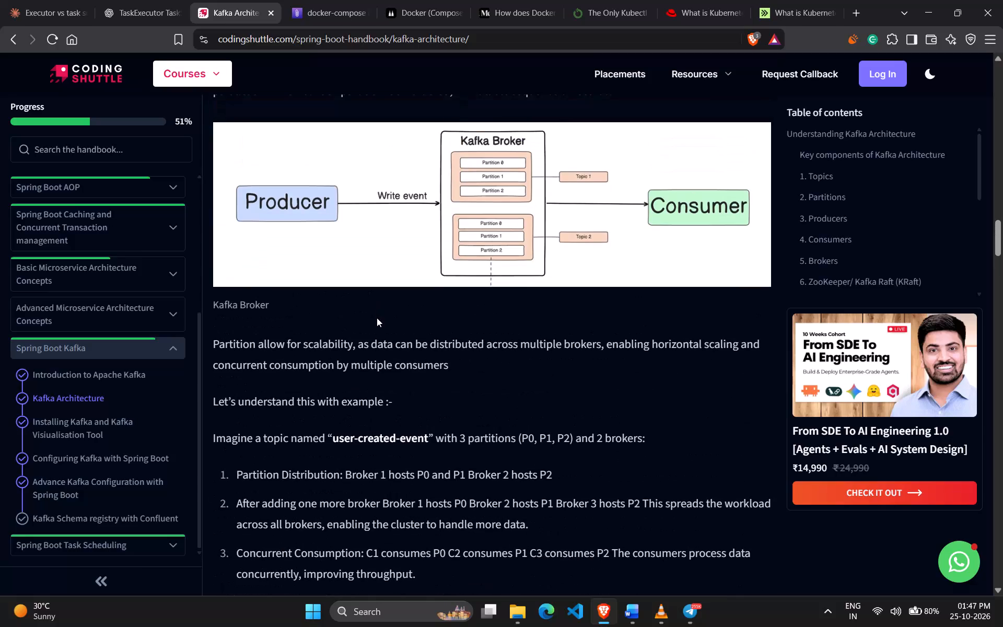
# Read the Kafka Architecture article from the user-created-event example through producer acknowledgements, partition offsets, and message consumption to the Consumer Groups diagram.
pyautogui.scroll(-2, 388, 397)
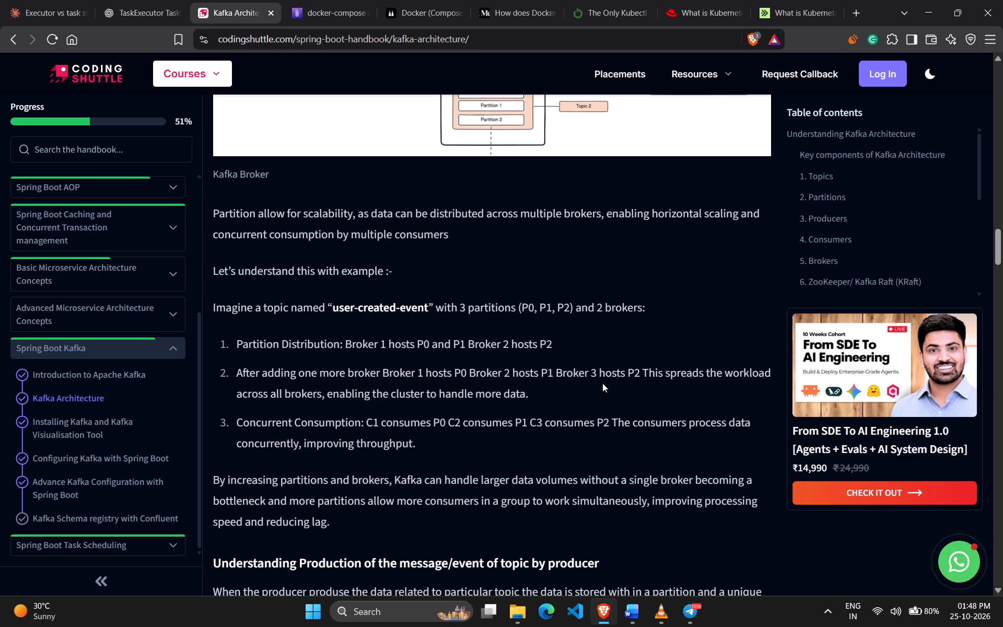
pyautogui.scroll(-2, 543, 389)
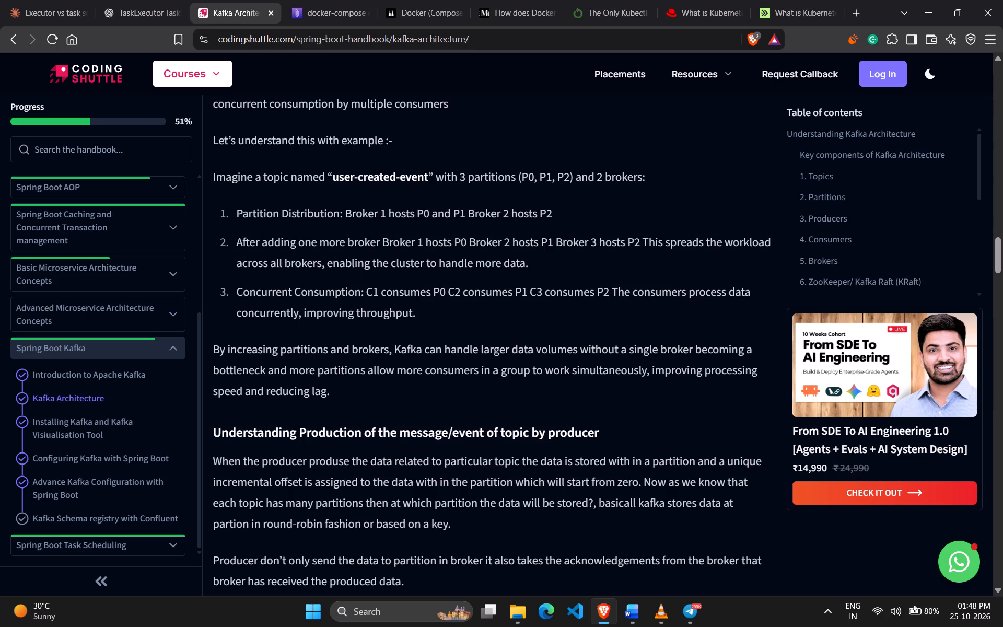
pyautogui.scroll(-4, 374, 404)
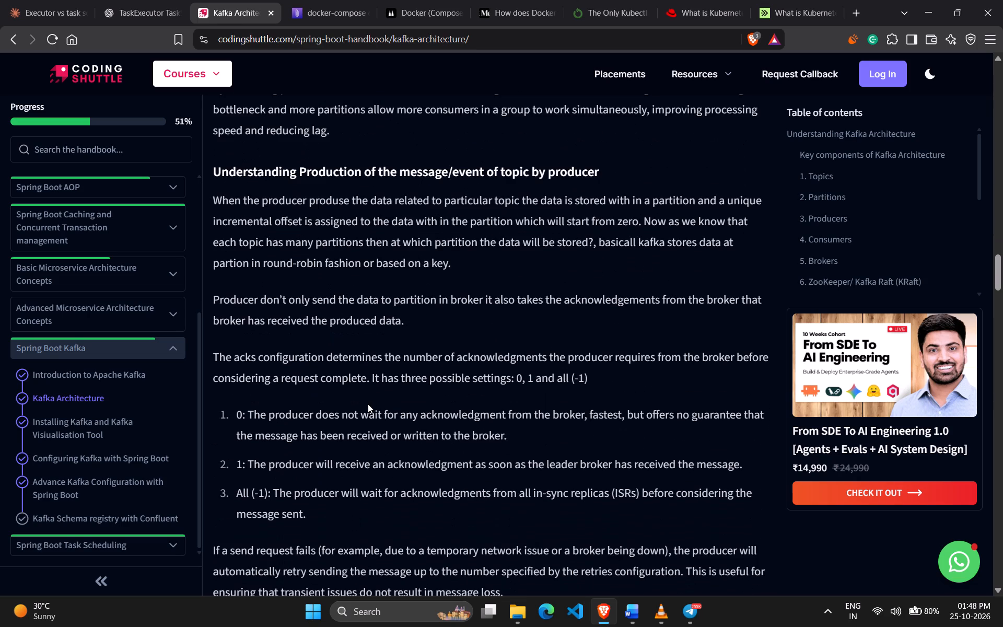
pyautogui.scroll(-3, 406, 437)
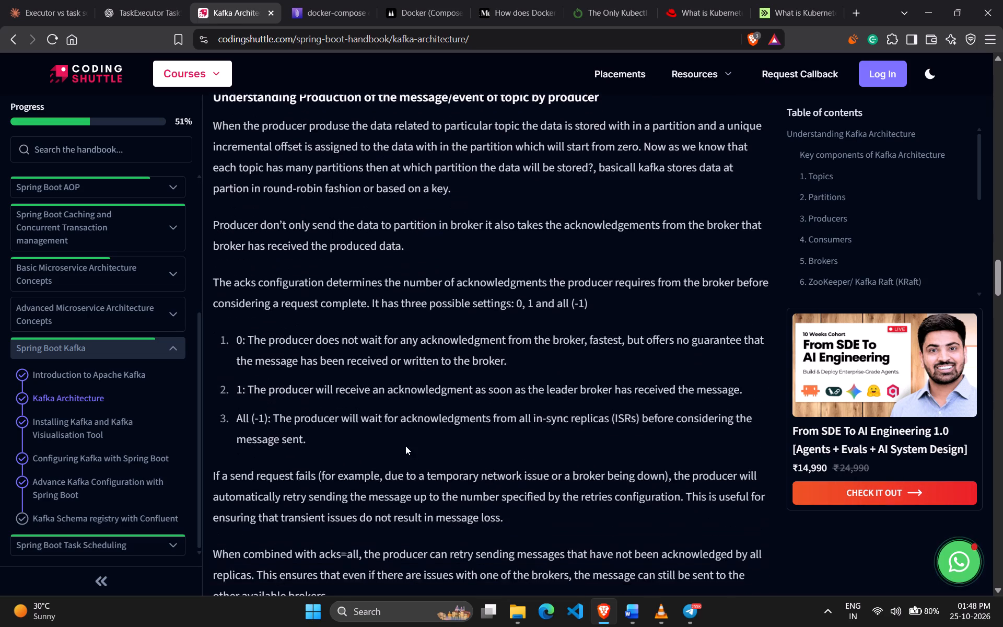
pyautogui.scroll(-4, 419, 449)
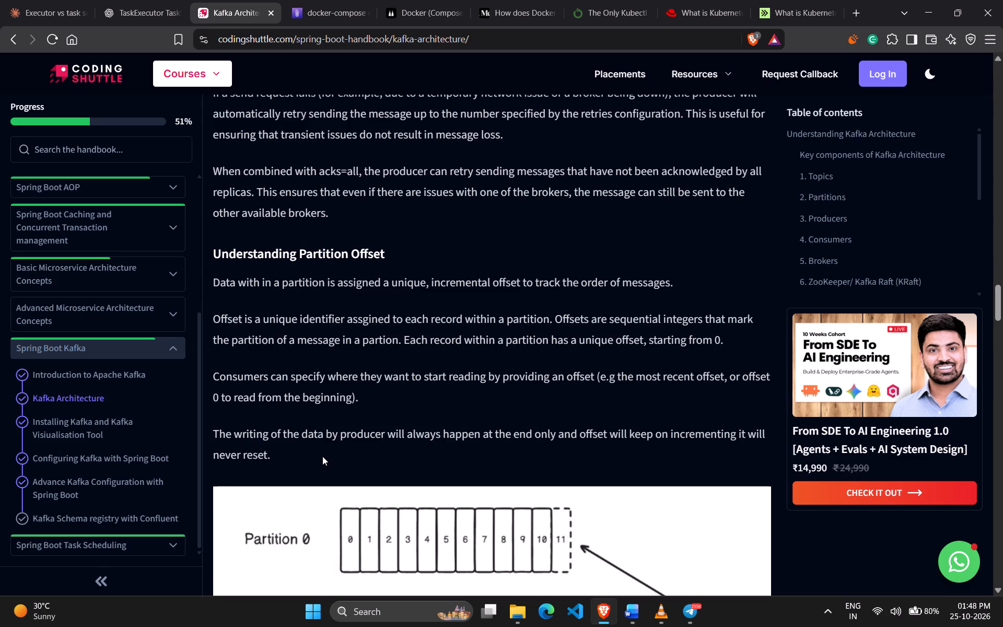
pyautogui.scroll(-8, 322, 456)
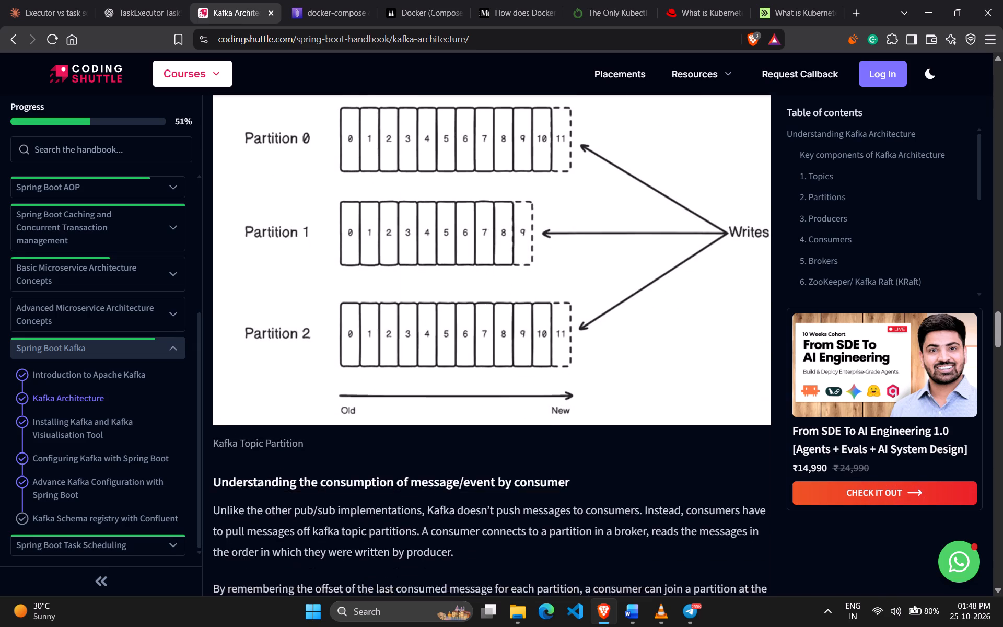
pyautogui.scroll(-2, 323, 456)
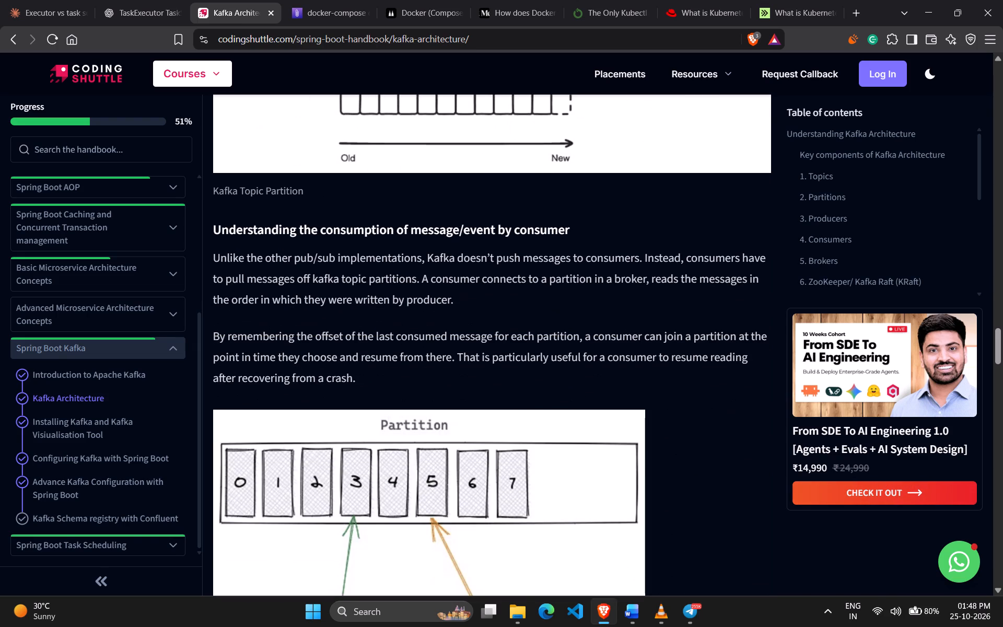
pyautogui.scroll(-3, 321, 448)
pyautogui.scroll(2, 308, 445)
pyautogui.scroll(-10, 307, 448)
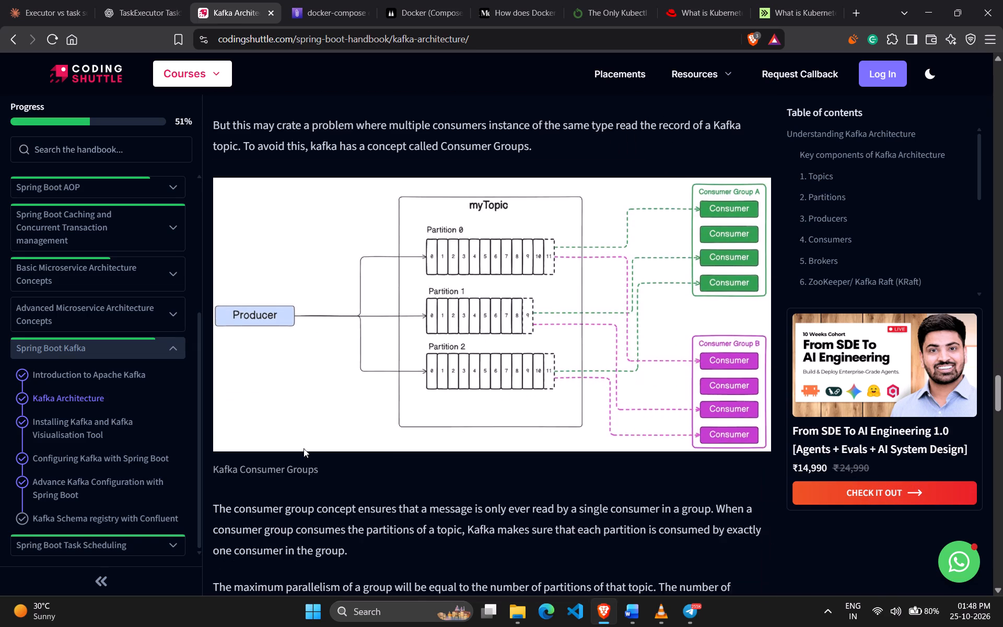
# Skim the article's partition rebalancing, partition replication, brokers management, log retention, and conclusion sections.
pyautogui.scroll(-8, 304, 448)
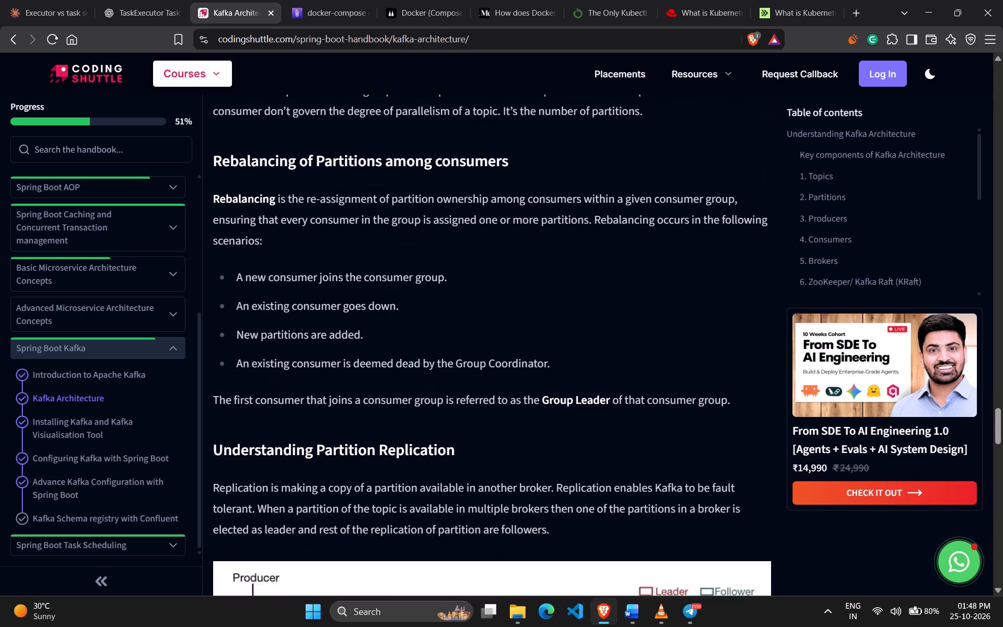
pyautogui.scroll(-10, 304, 451)
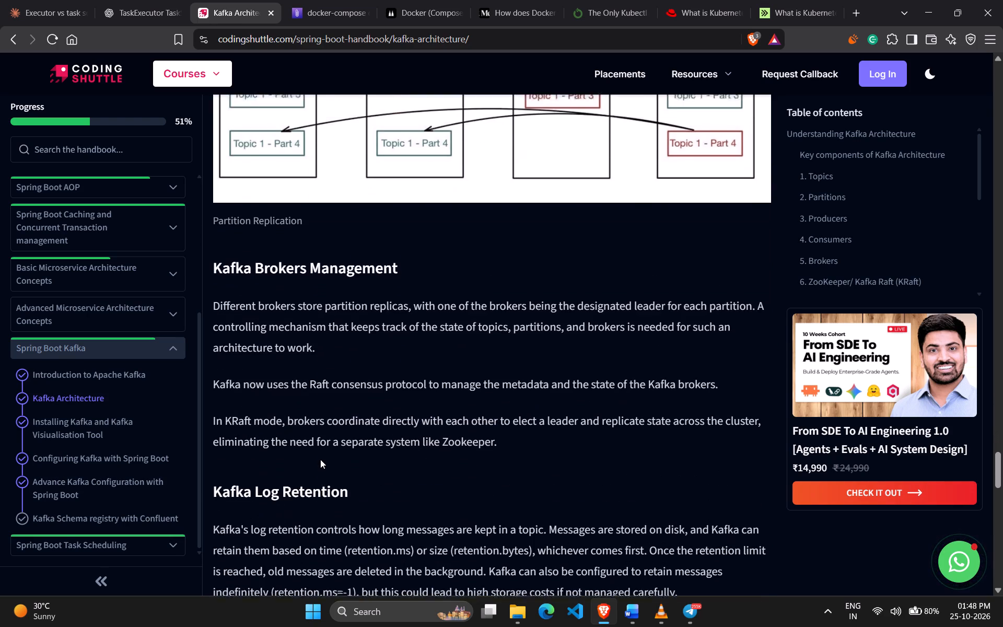
pyautogui.scroll(-7, 321, 459)
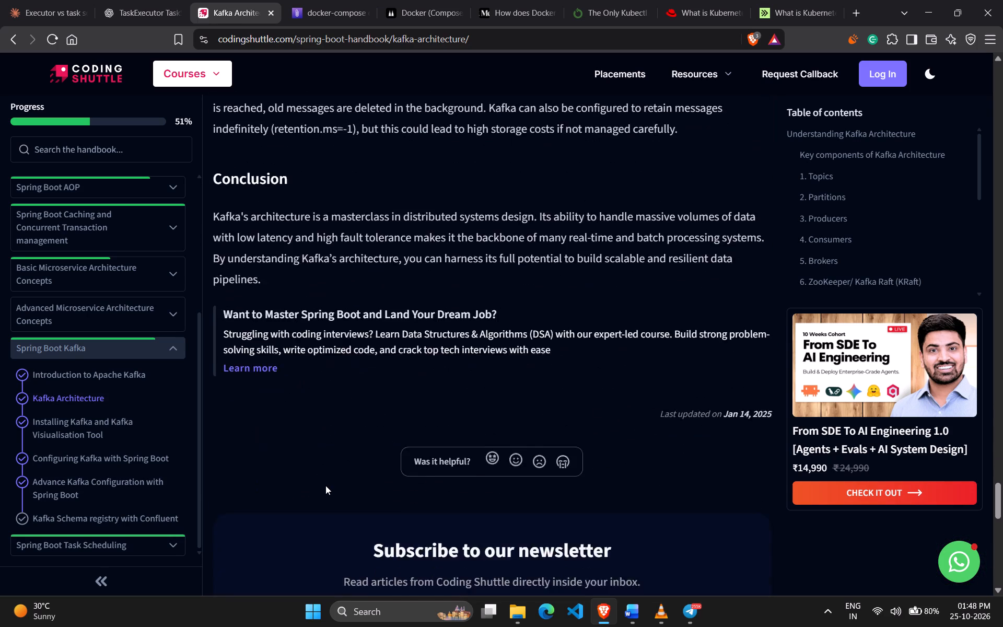
pyautogui.scroll(20, 325, 485)
pyautogui.scroll(4, 325, 485)
pyautogui.scroll(-1, 324, 486)
pyautogui.scroll(11, 324, 486)
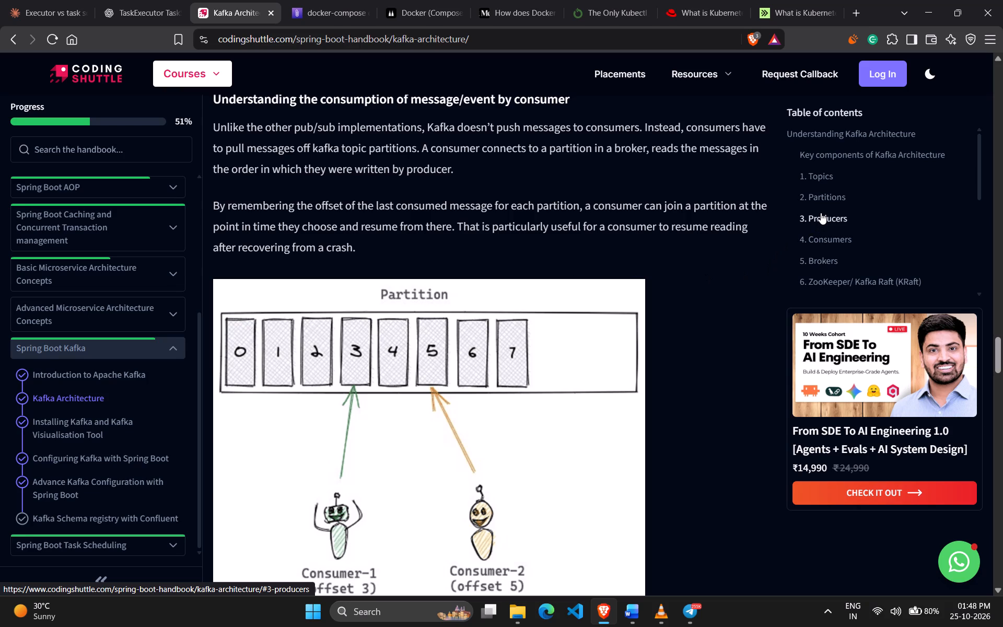
# Go to the article's Partitions section and reread from there through the Kafka Broker diagram to the producer acks settings.
pyautogui.click(814, 196)
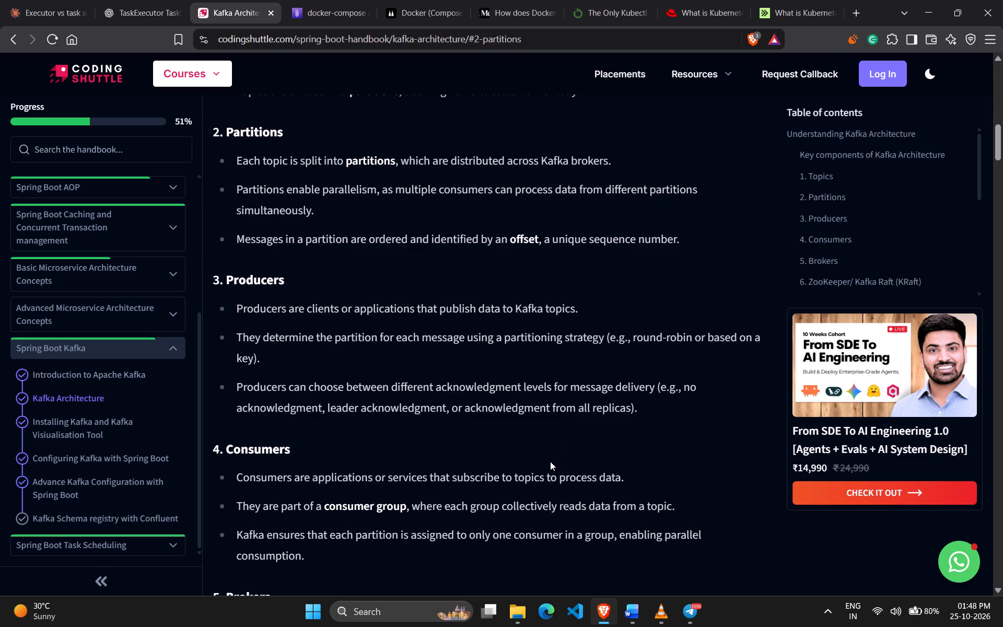
pyautogui.scroll(-20, 550, 461)
pyautogui.scroll(-4, 550, 461)
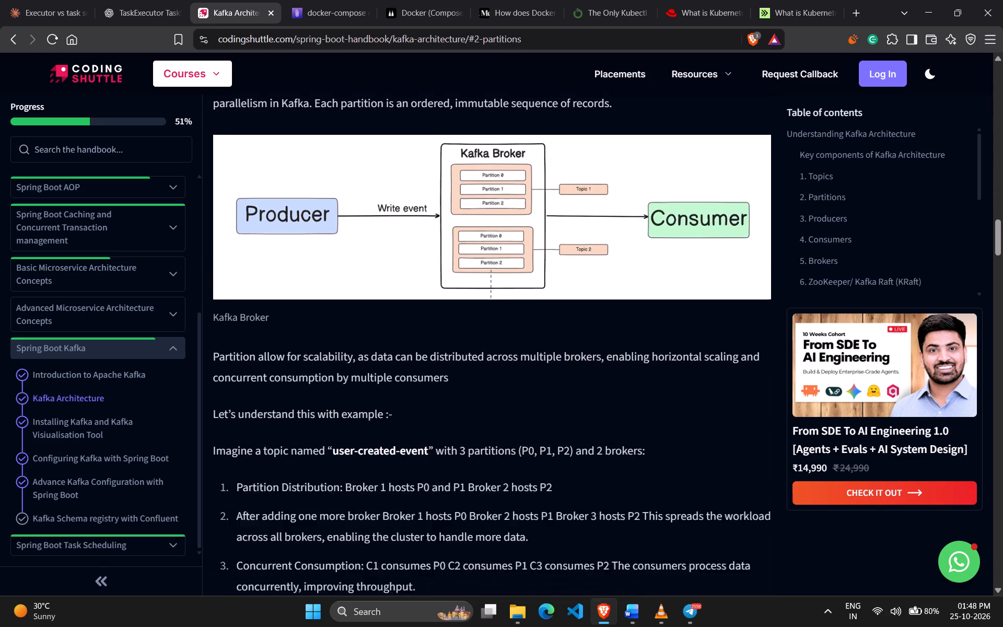
pyautogui.scroll(-1, 550, 461)
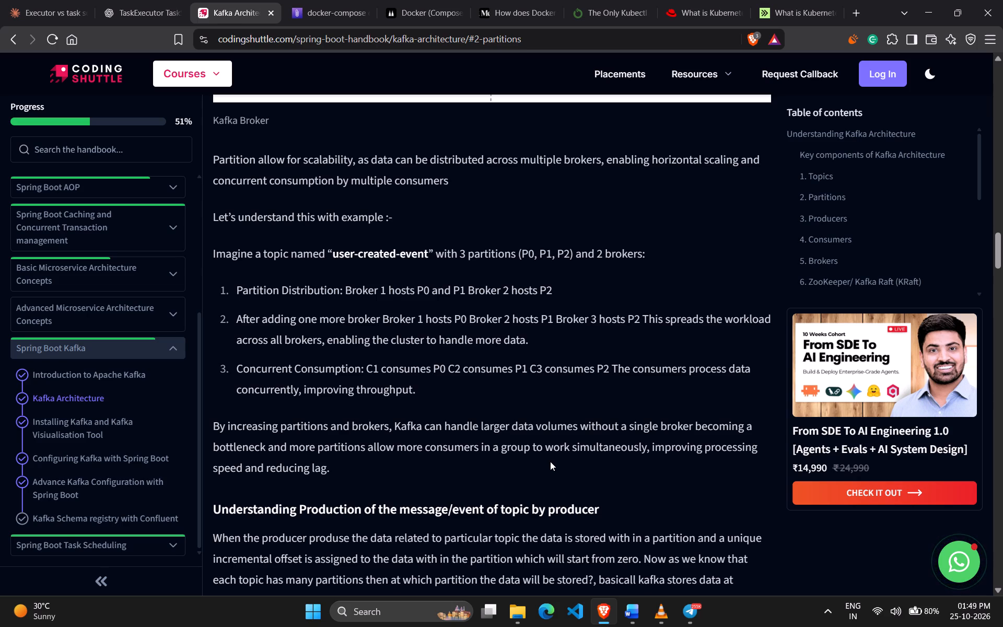
pyautogui.scroll(-1, 550, 461)
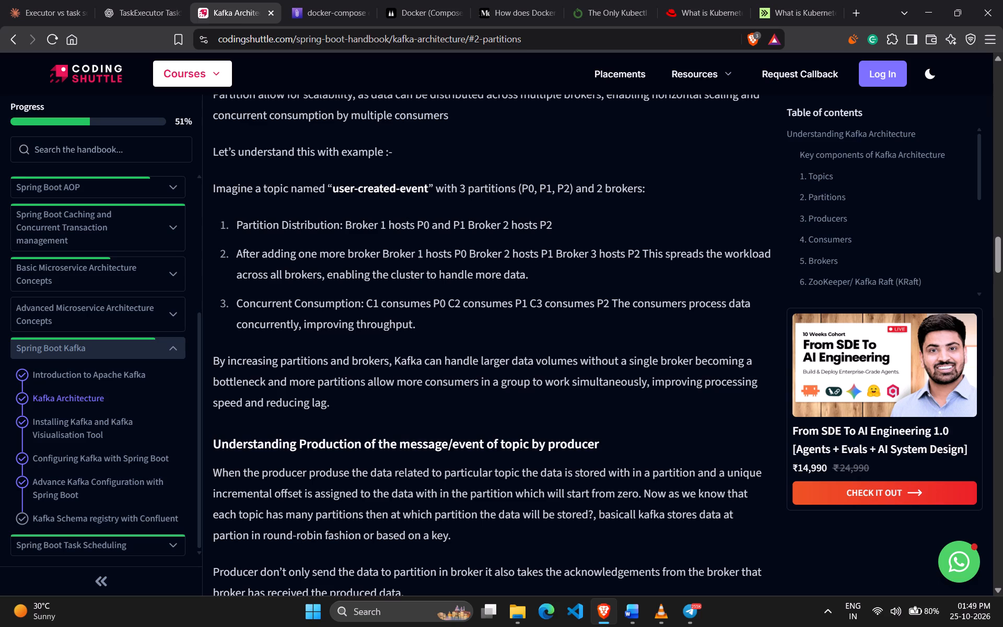
pyautogui.scroll(-3, 522, 472)
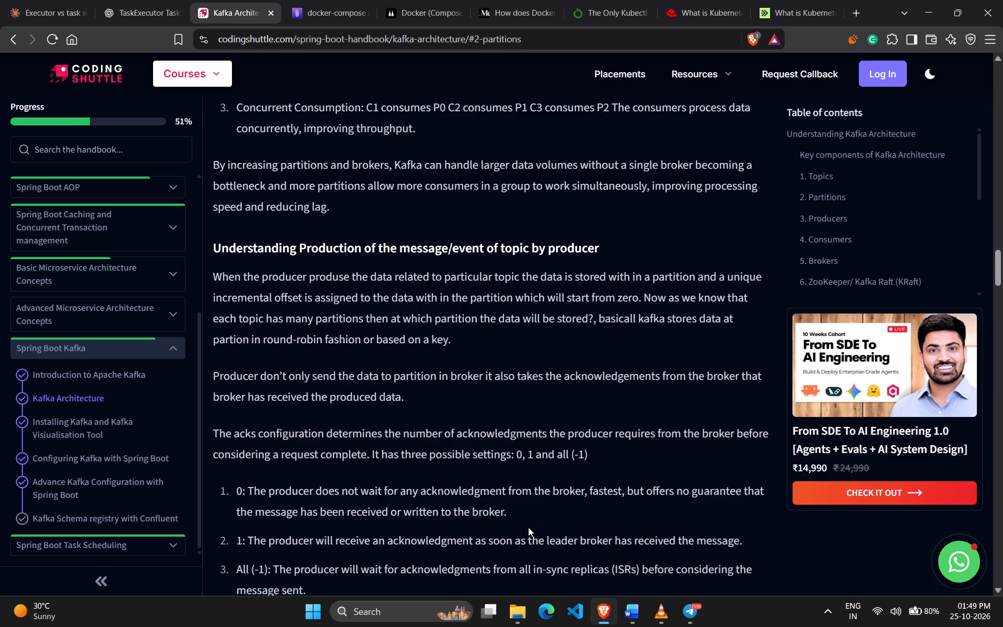
# Recheck the Kafka Cluster diagram, the key components, and the Understanding Kafka Architecture overview diagram.
pyautogui.scroll(14, 528, 527)
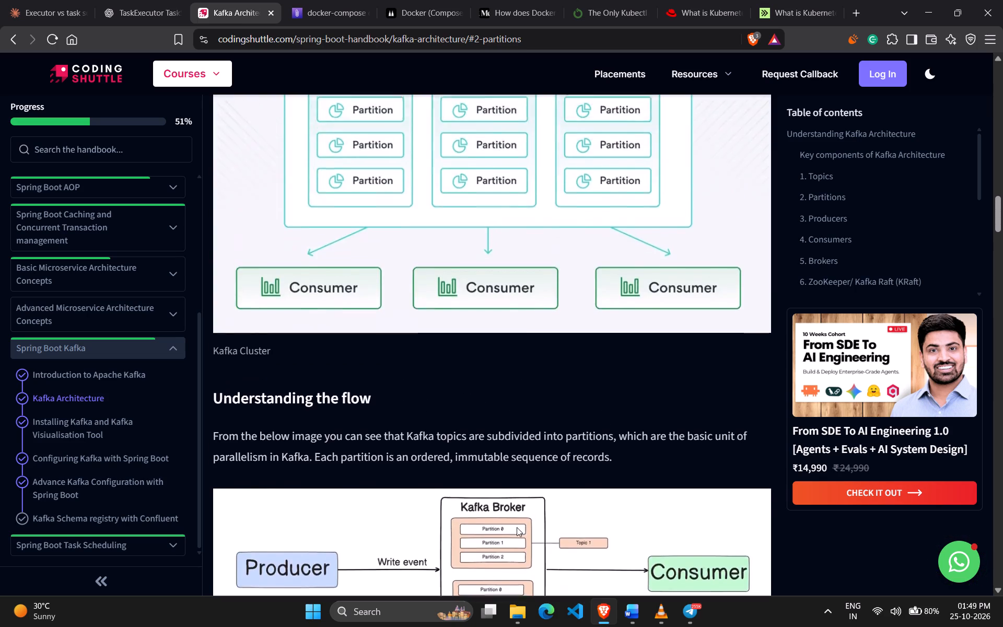
pyautogui.scroll(8, 517, 527)
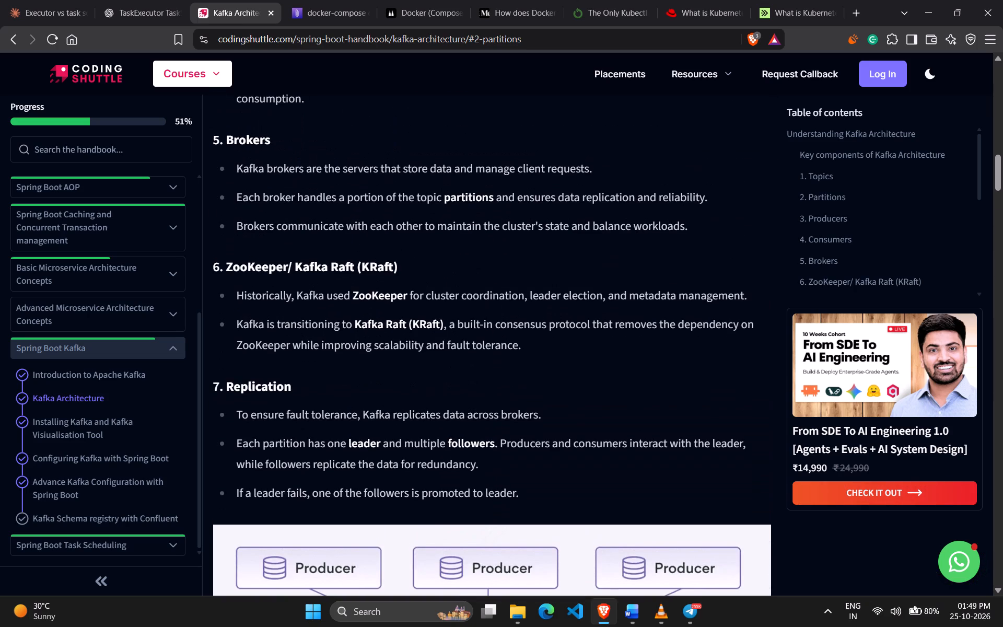
pyautogui.scroll(18, 491, 512)
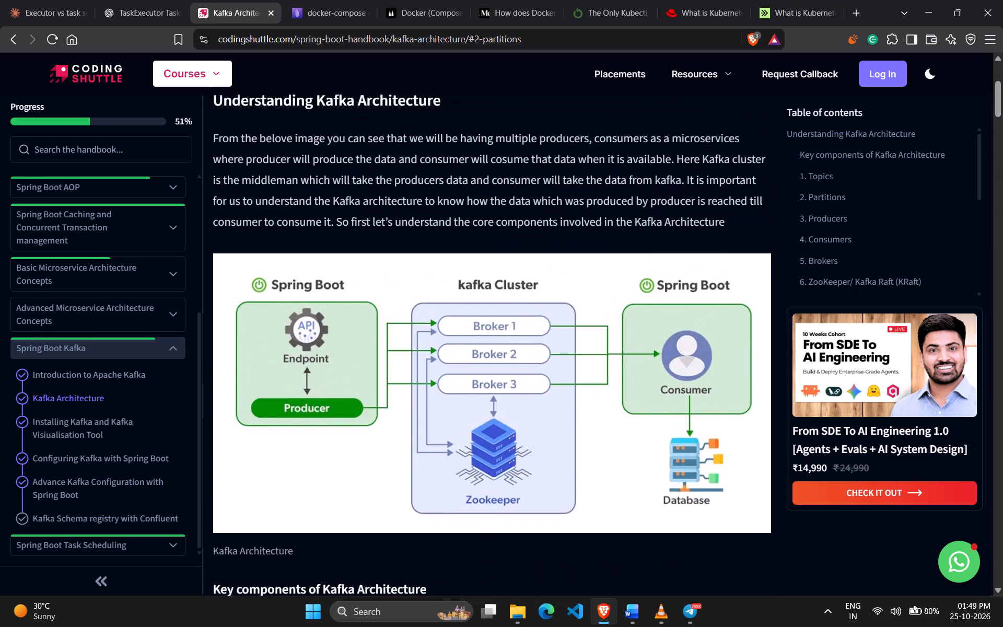
pyautogui.scroll(8, 491, 512)
pyautogui.scroll(-3, 489, 512)
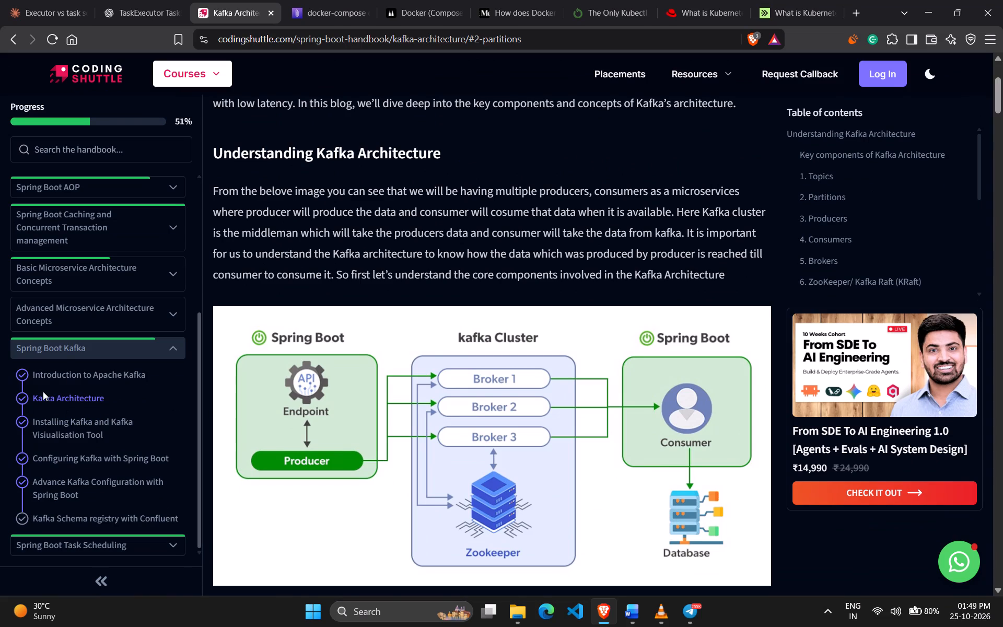
# Open the Introduction to Apache Kafka article, skim it to the end, and return to the Kafka Architecture article.
pyautogui.click(73, 376)
pyautogui.scroll(-18, 470, 428)
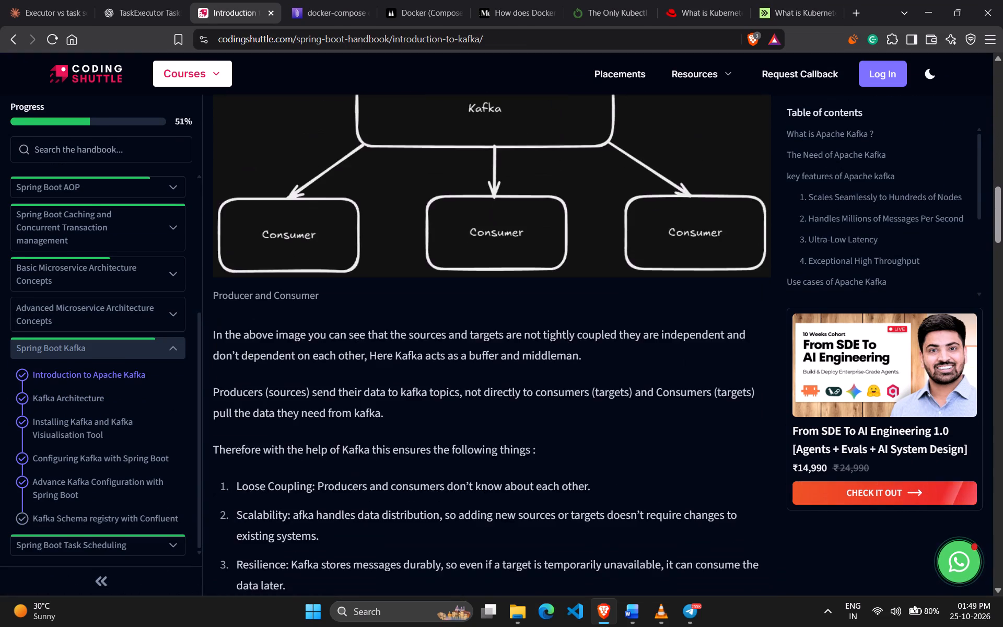
pyautogui.scroll(-5, 479, 450)
pyautogui.scroll(-20, 478, 450)
pyautogui.scroll(-7, 478, 450)
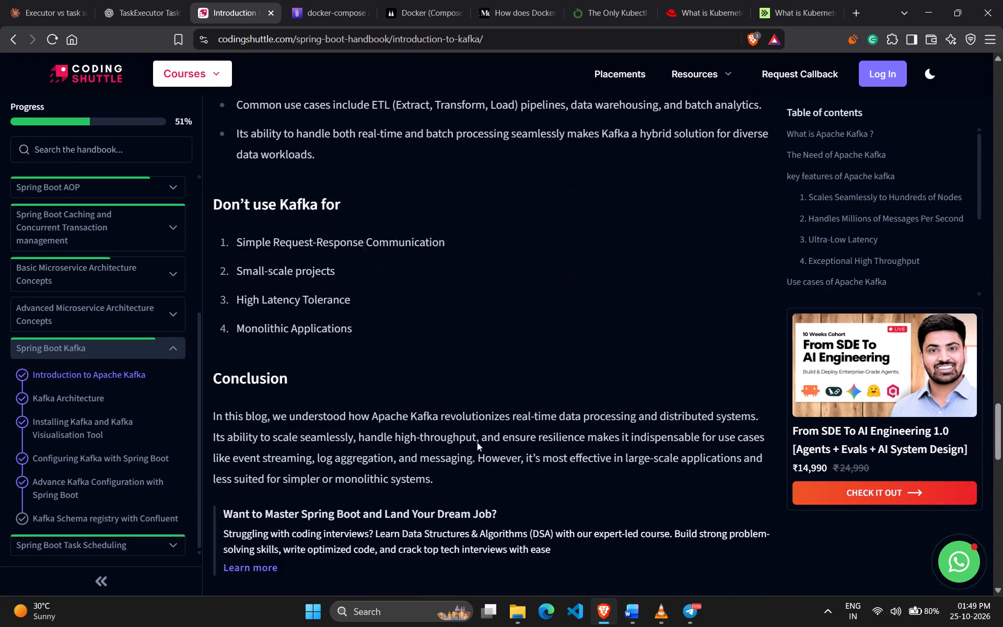
pyautogui.scroll(-10, 477, 442)
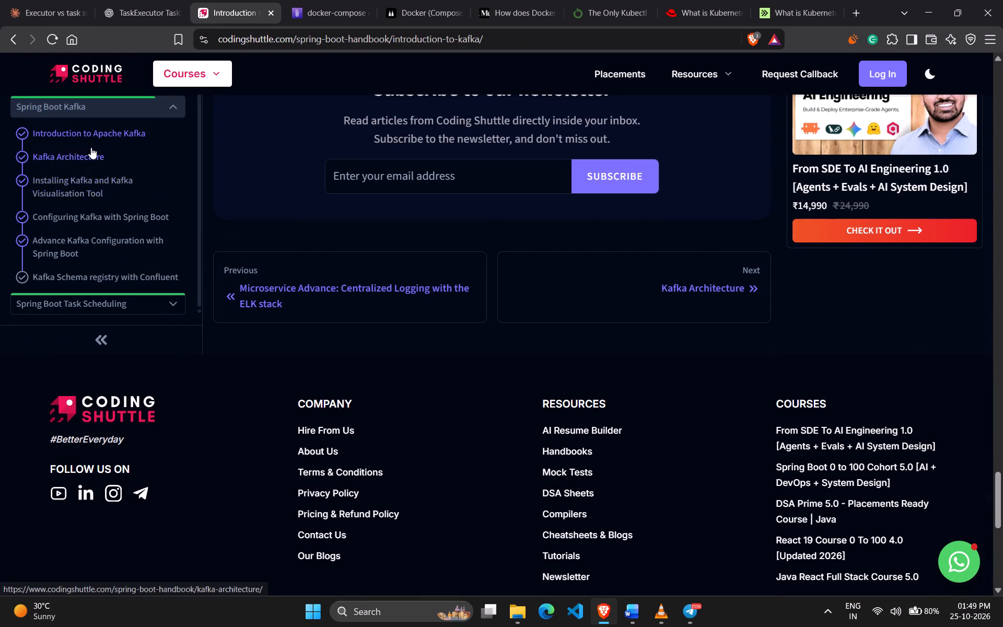
pyautogui.click(91, 147)
# Search the web for images of "kafka architecture" in place of the open Medium article.
pyautogui.click(509, 0)
pyautogui.click(538, 40)
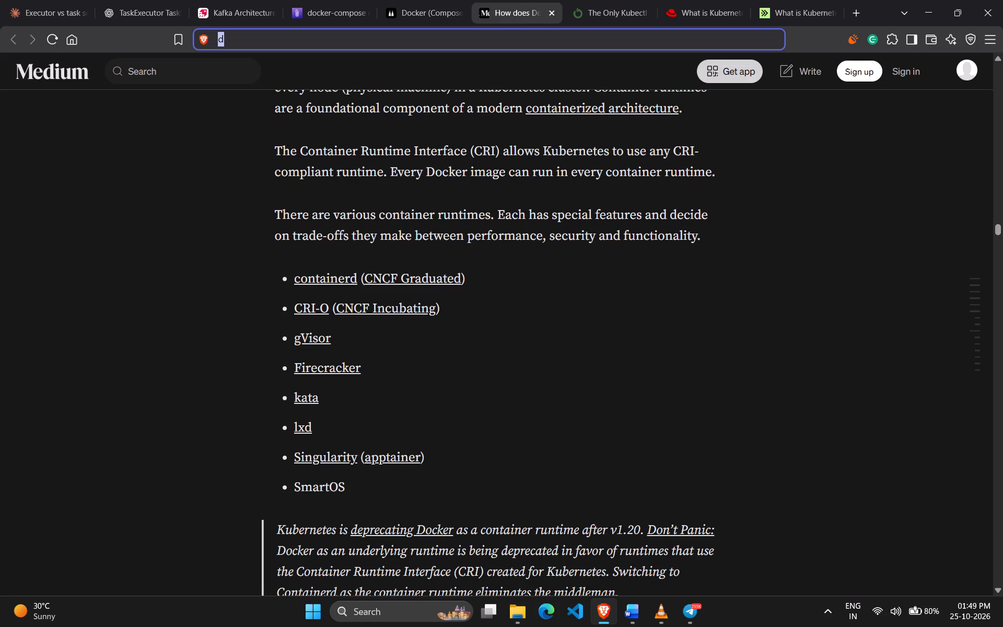
pyautogui.write('kaj')
pyautogui.press('BackSpace')
pyautogui.write('fka archit')
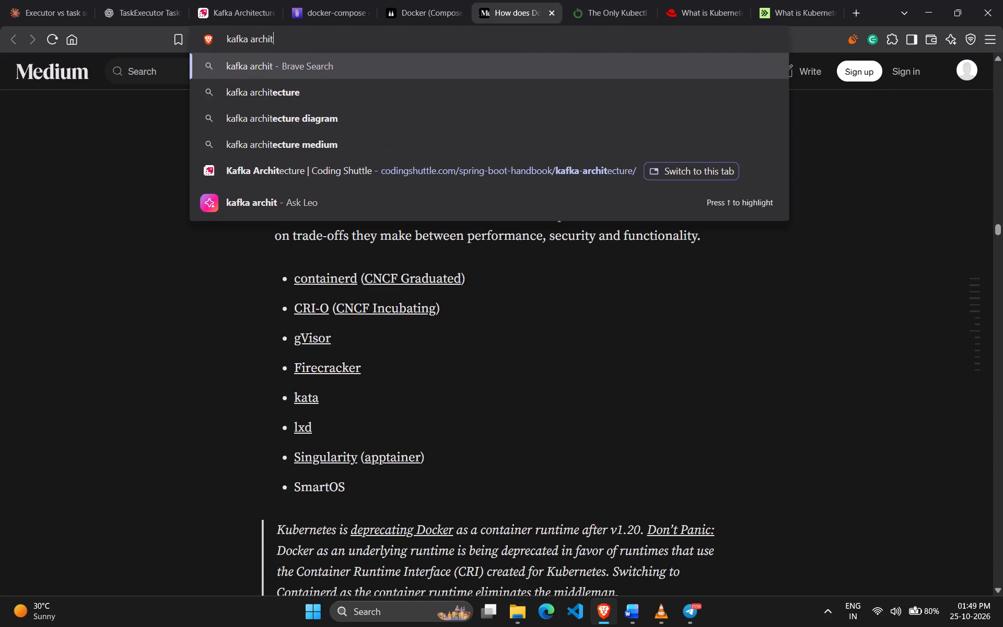
pyautogui.press('Down')
pyautogui.press('Return')
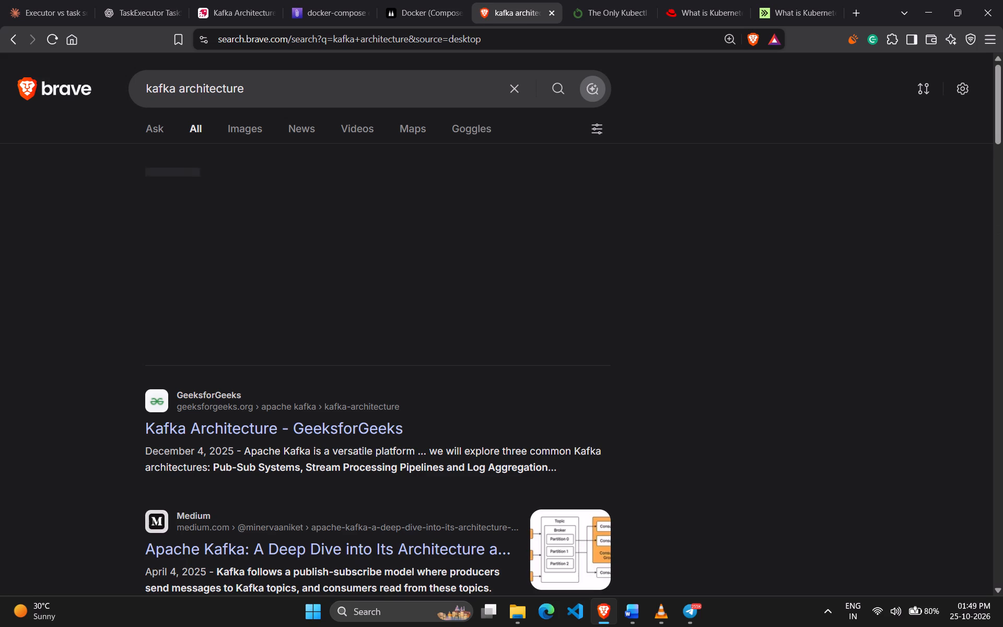
pyautogui.click(241, 129)
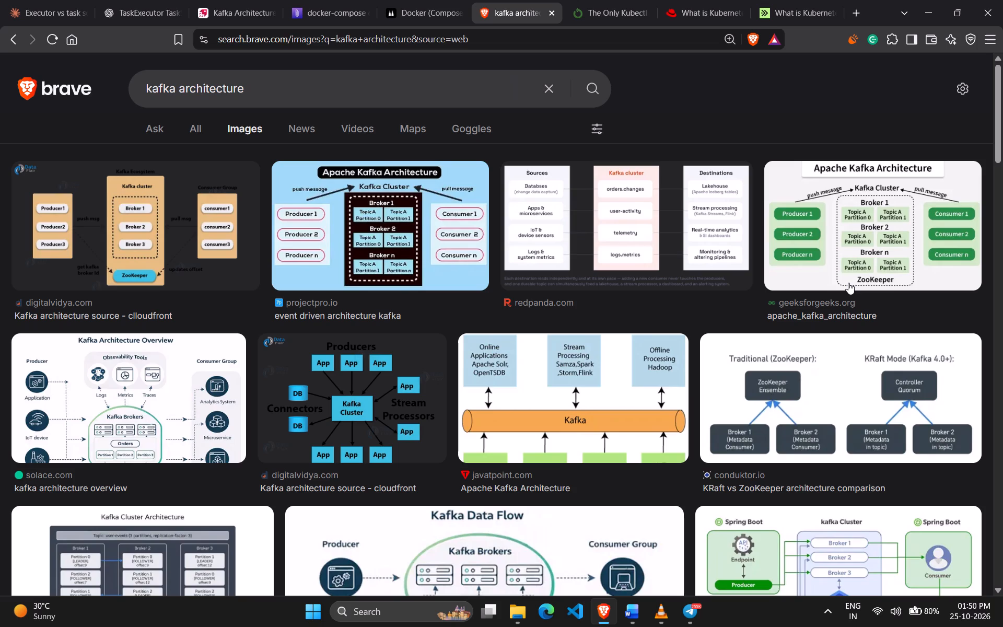
# Look through the "kafka architecture" image results for a diagram suited to the notes, and return to the first results.
pyautogui.scroll(-3, 615, 290)
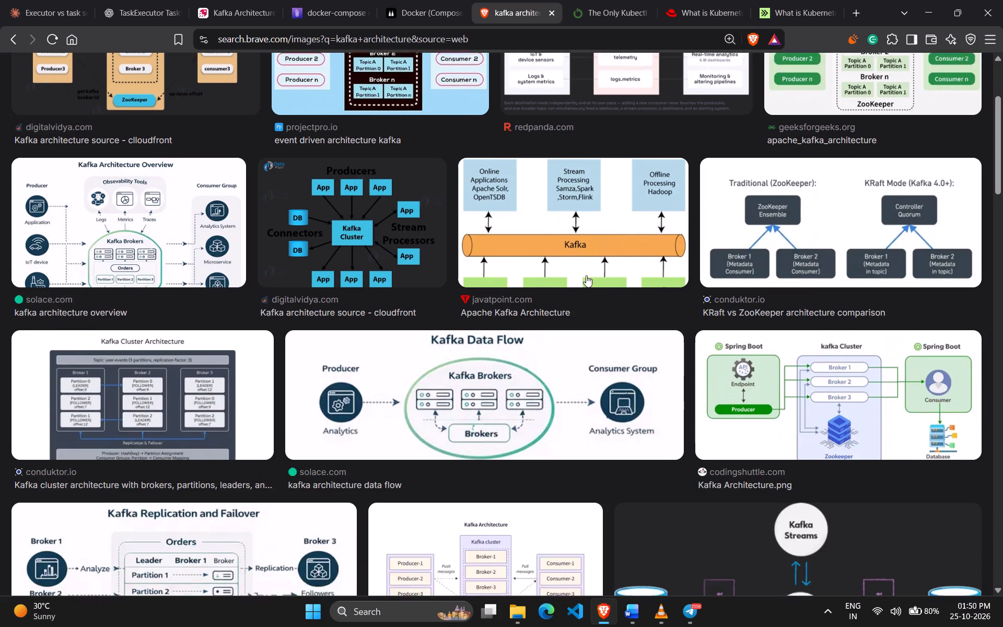
pyautogui.scroll(-3, 551, 289)
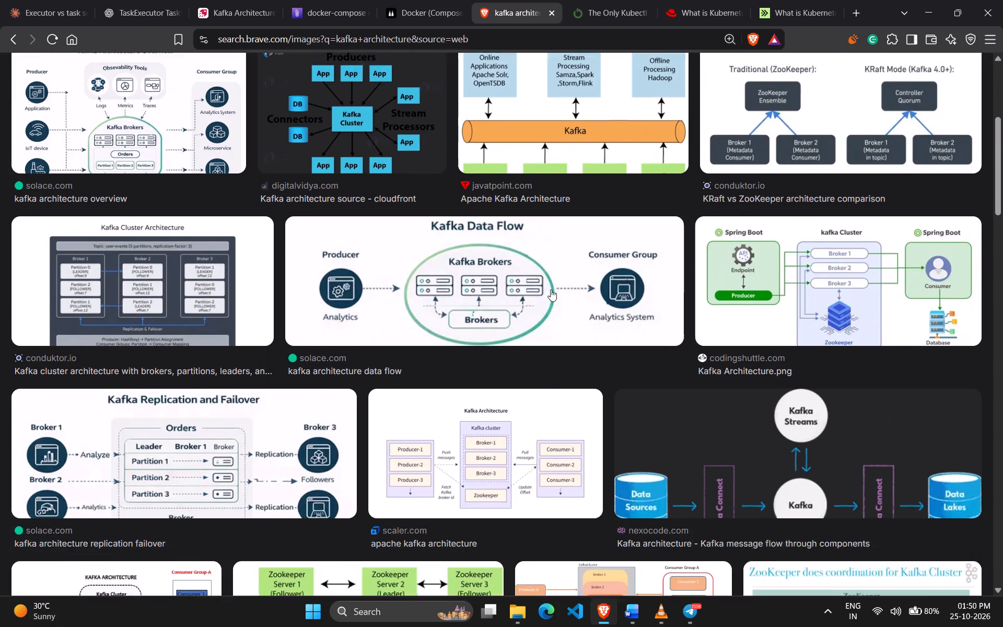
pyautogui.scroll(-4, 479, 302)
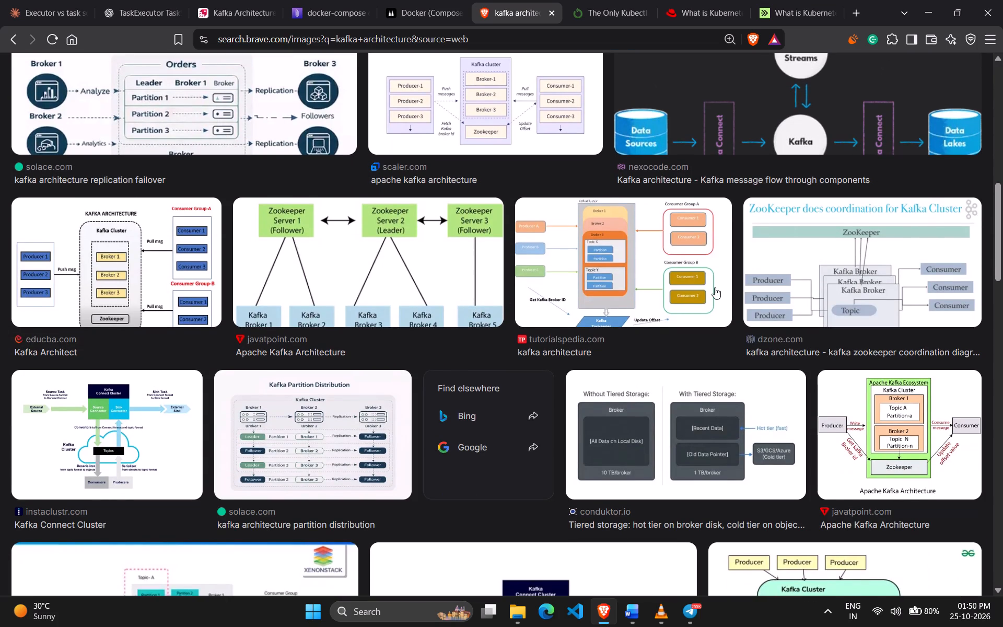
pyautogui.scroll(-6, 715, 287)
pyautogui.scroll(-13, 666, 287)
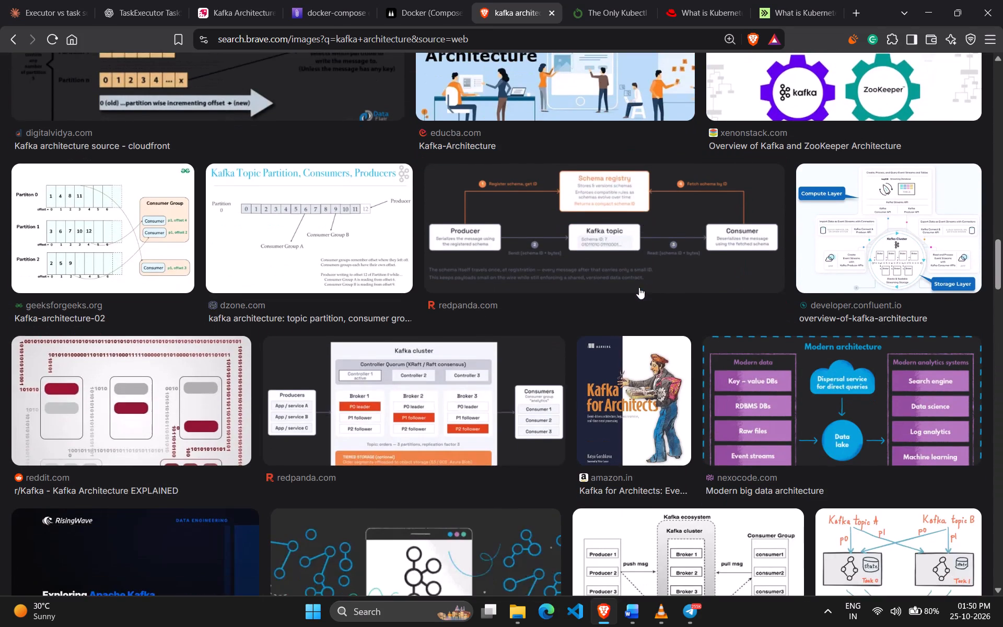
pyautogui.scroll(-2, 639, 287)
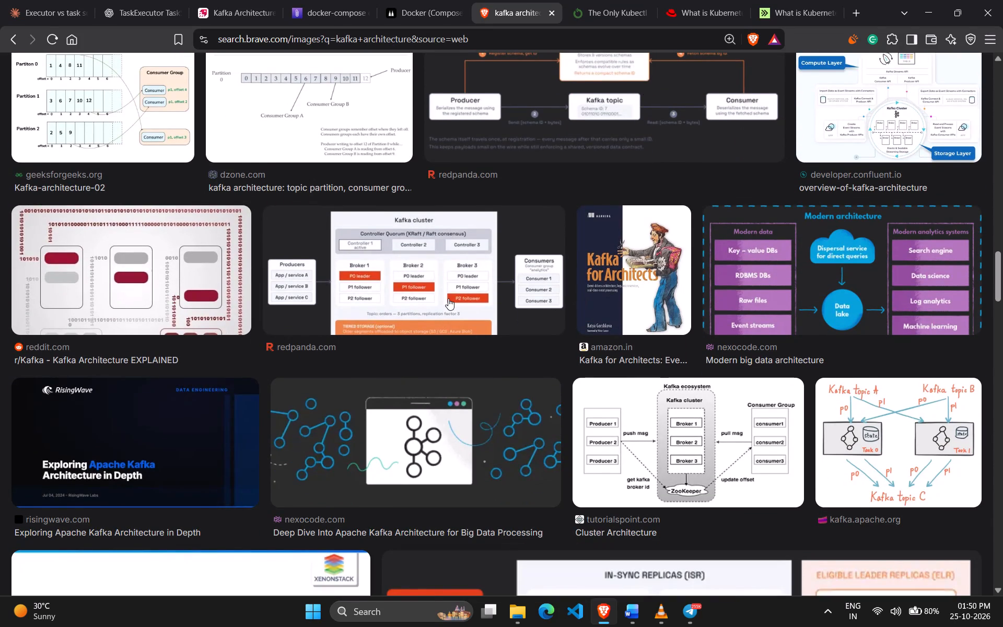
pyautogui.scroll(-13, 559, 338)
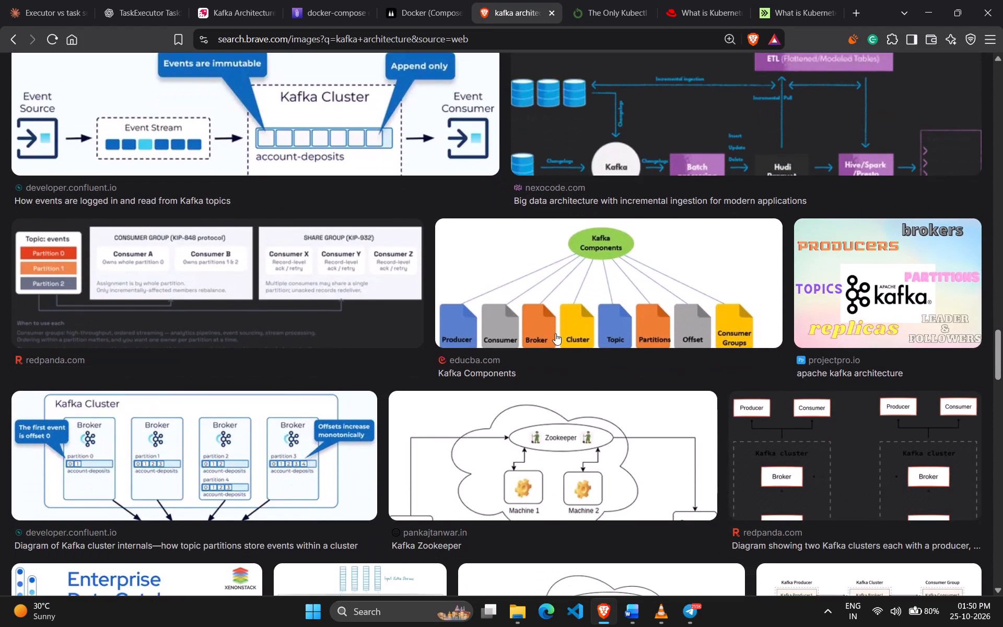
pyautogui.scroll(-4, 555, 333)
pyautogui.scroll(4, 555, 333)
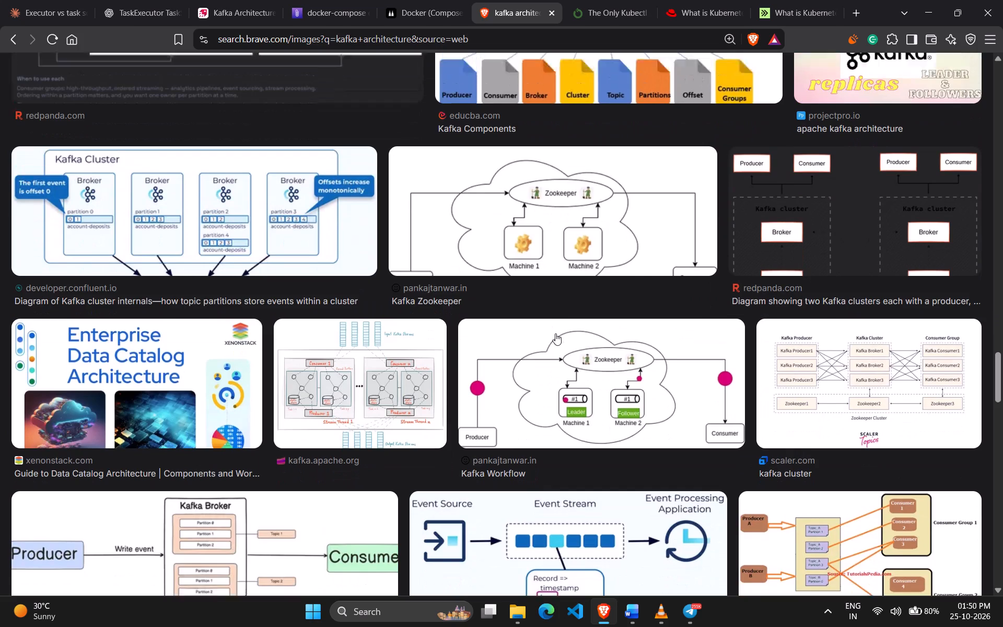
pyautogui.scroll(6, 555, 333)
pyautogui.scroll(-14, 555, 333)
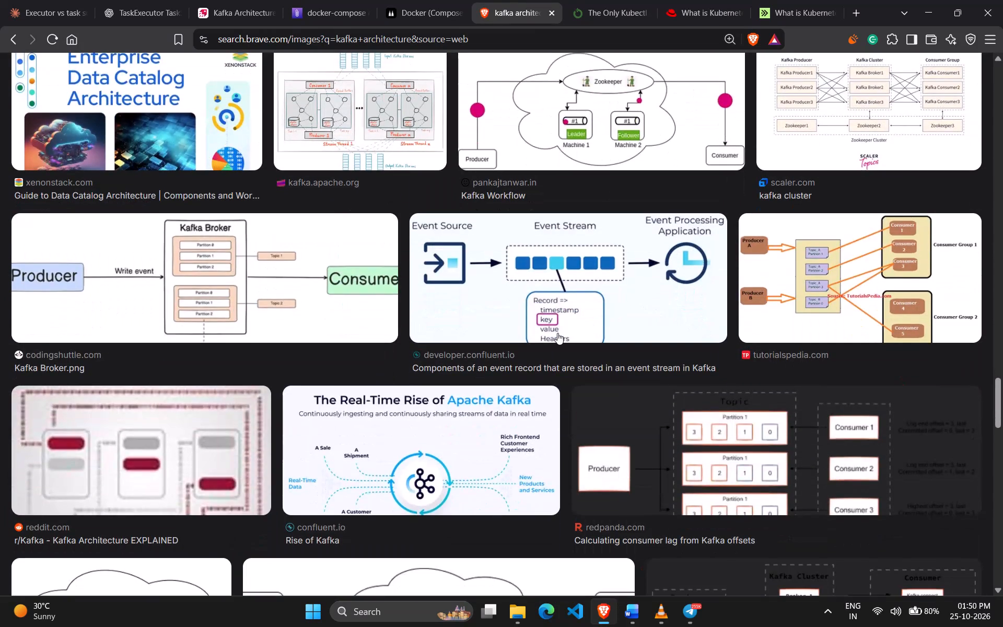
pyautogui.scroll(-3, 395, 326)
pyautogui.scroll(20, 394, 327)
pyautogui.scroll(20, 394, 327)
pyautogui.scroll(11, 394, 327)
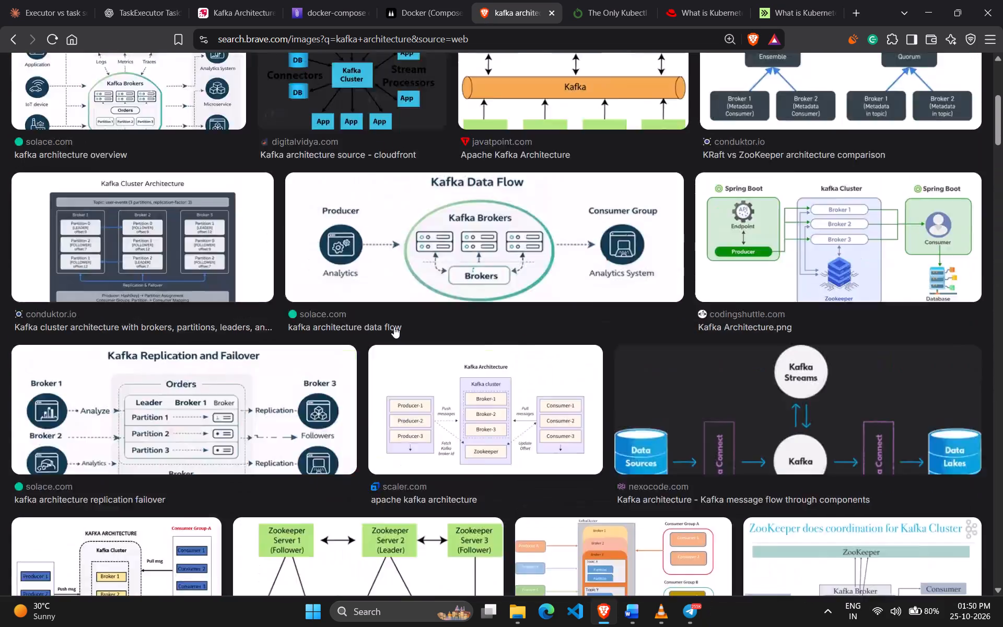
pyautogui.scroll(7, 394, 327)
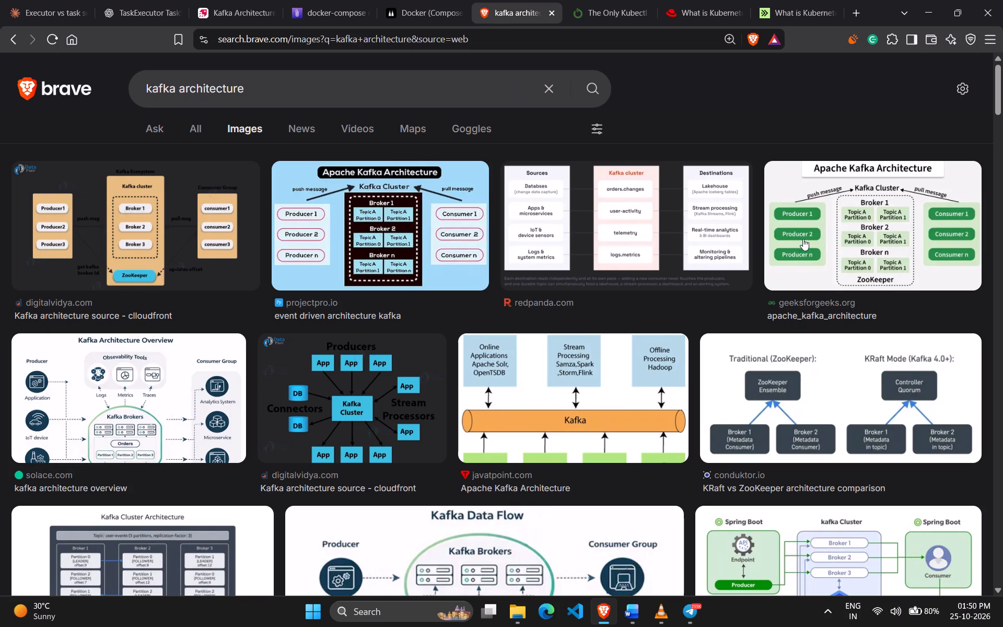
# Copy the GeeksforGeeks Apache Kafka Architecture image and switch to the Module 15 Word document.
pyautogui.rightClick(813, 227)
pyautogui.click(848, 271)
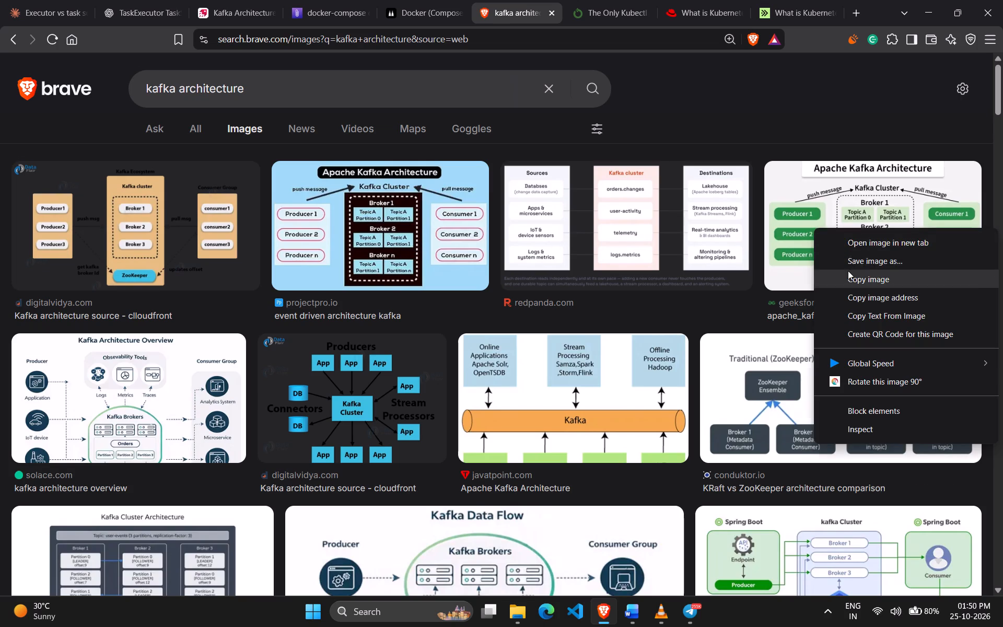
pyautogui.hotkey('alt', 'Tab')
pyautogui.hotkey('alt', 'Tab')
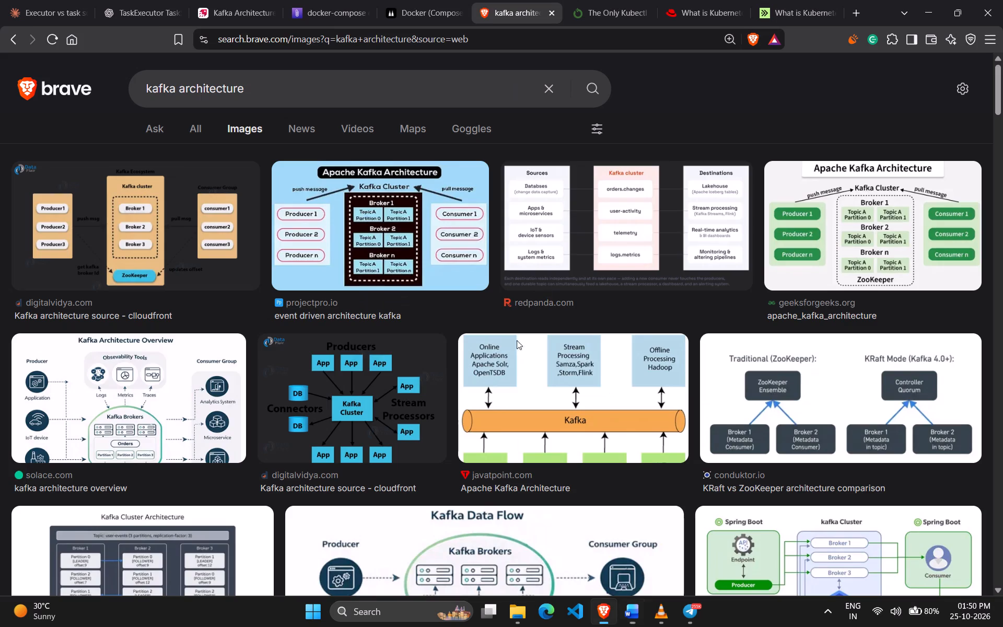
pyautogui.hotkey('alt', 'Tab')
# Paste the copied Apache Kafka Architecture image on a new line between the Producer–Topic–Consumer diagram and the myTopic partition diagram.
pyautogui.scroll(17, 468, 386)
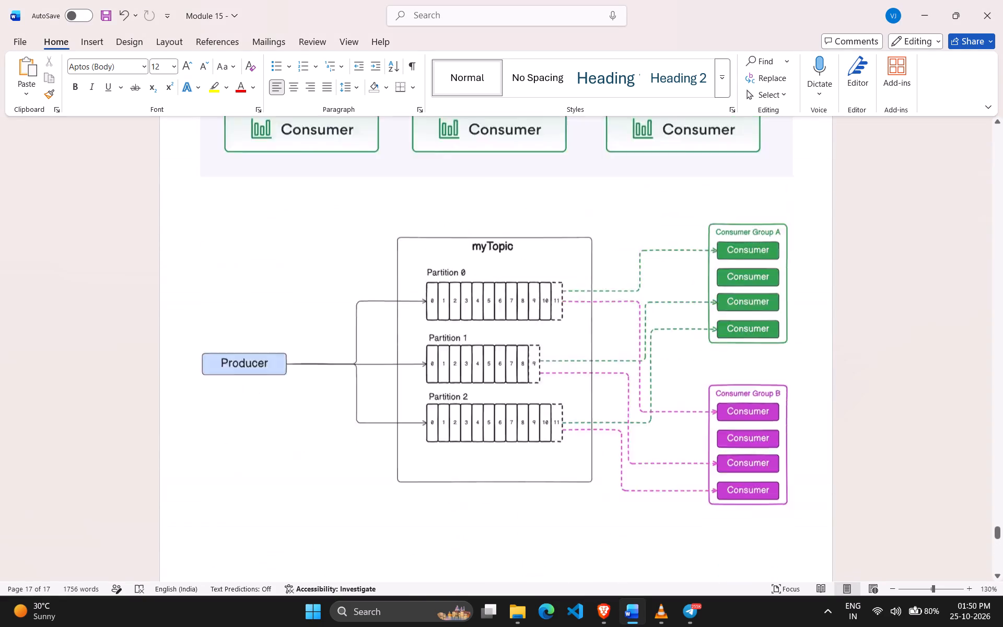
pyautogui.scroll(16, 468, 386)
pyautogui.scroll(5, 468, 386)
pyautogui.scroll(-8, 468, 386)
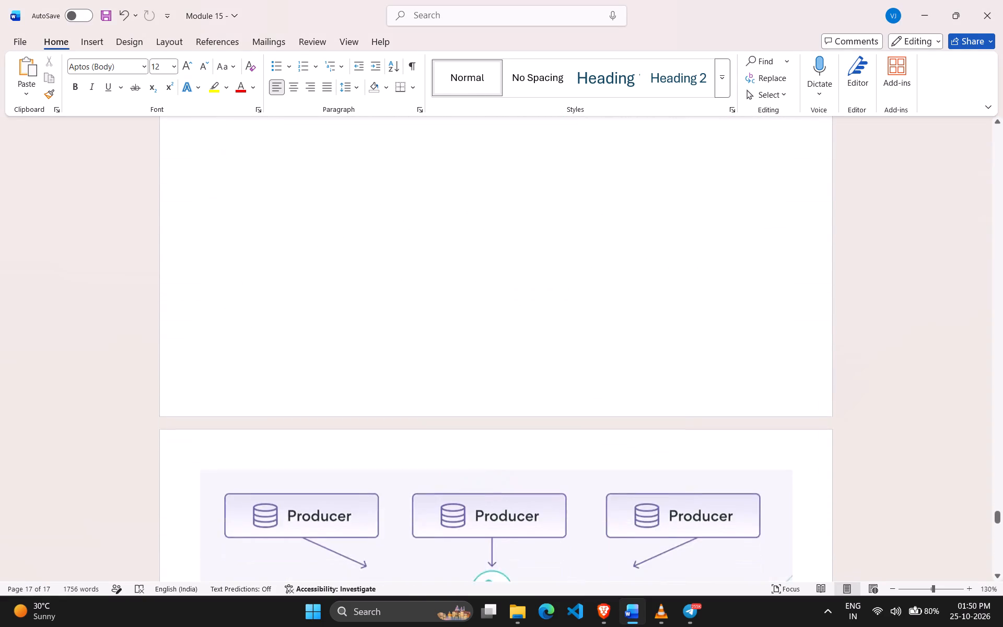
pyautogui.scroll(-14, 468, 397)
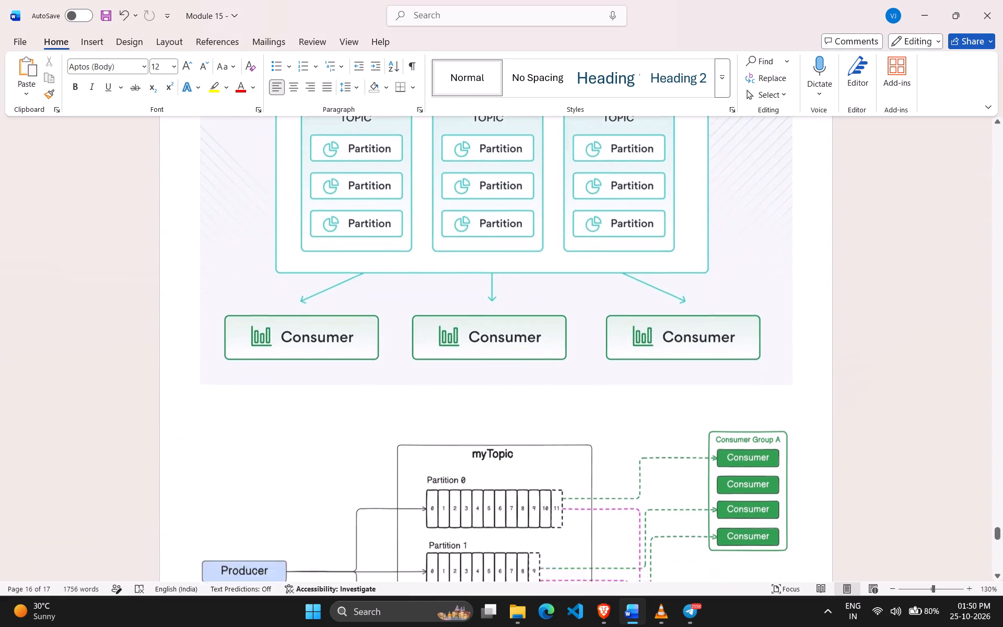
pyautogui.scroll(-12, 469, 407)
pyautogui.scroll(8, 465, 405)
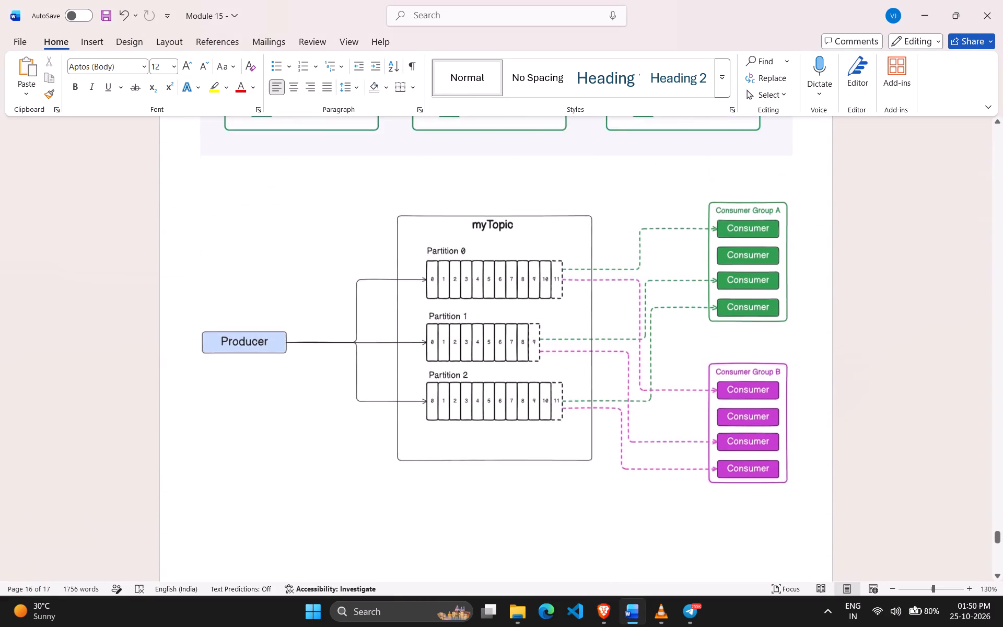
pyautogui.scroll(3, 563, 298)
pyautogui.click(806, 278)
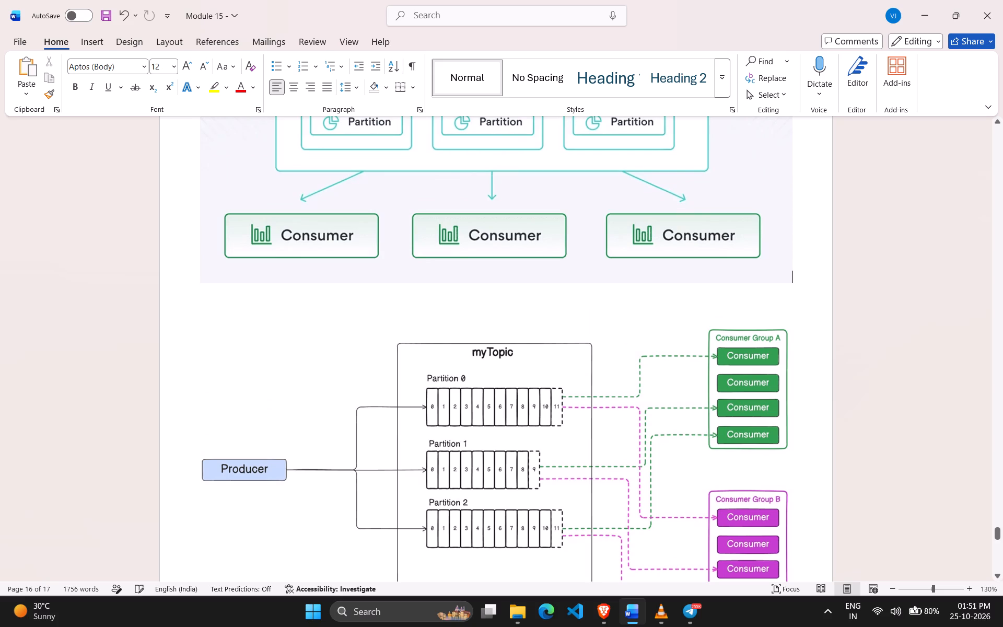
pyautogui.press('Return')
pyautogui.press('Return')
pyautogui.hotkey('ctrl', 'v')
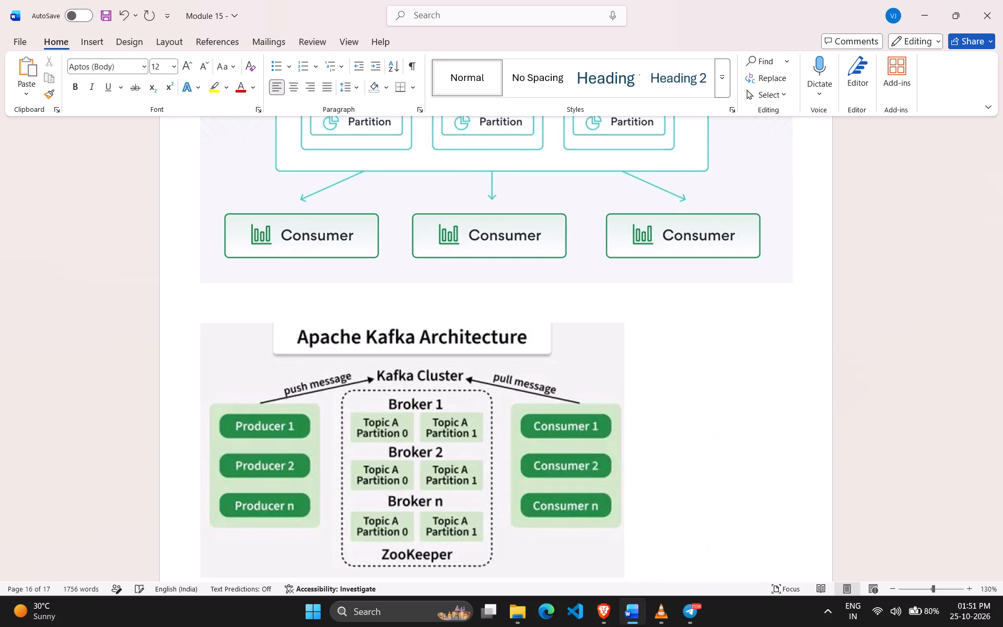
pyautogui.scroll(-3, 682, 398)
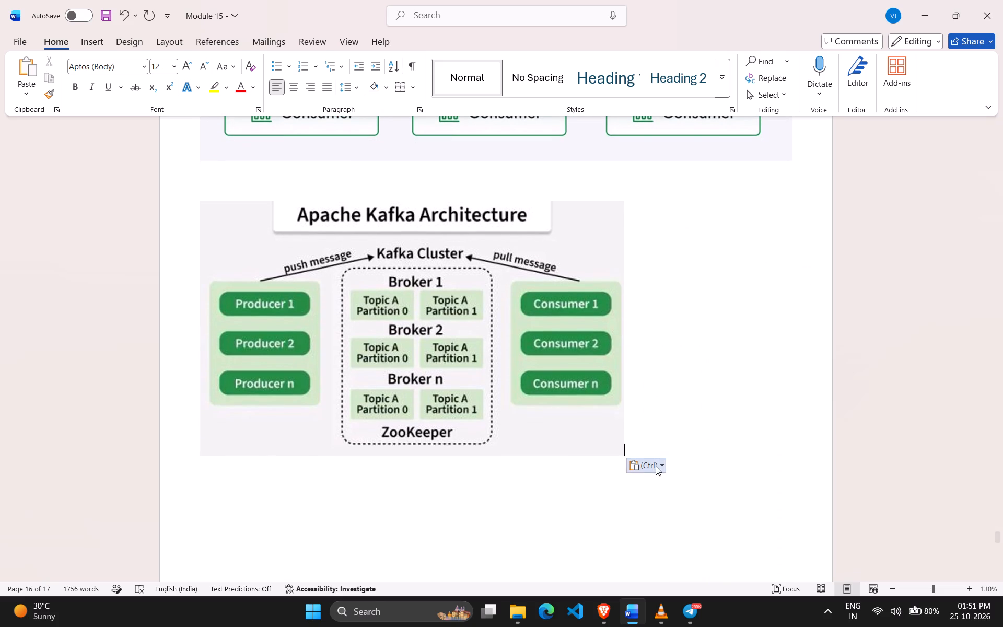
pyautogui.click(656, 466)
pyautogui.click(657, 497)
pyautogui.scroll(-18, 558, 482)
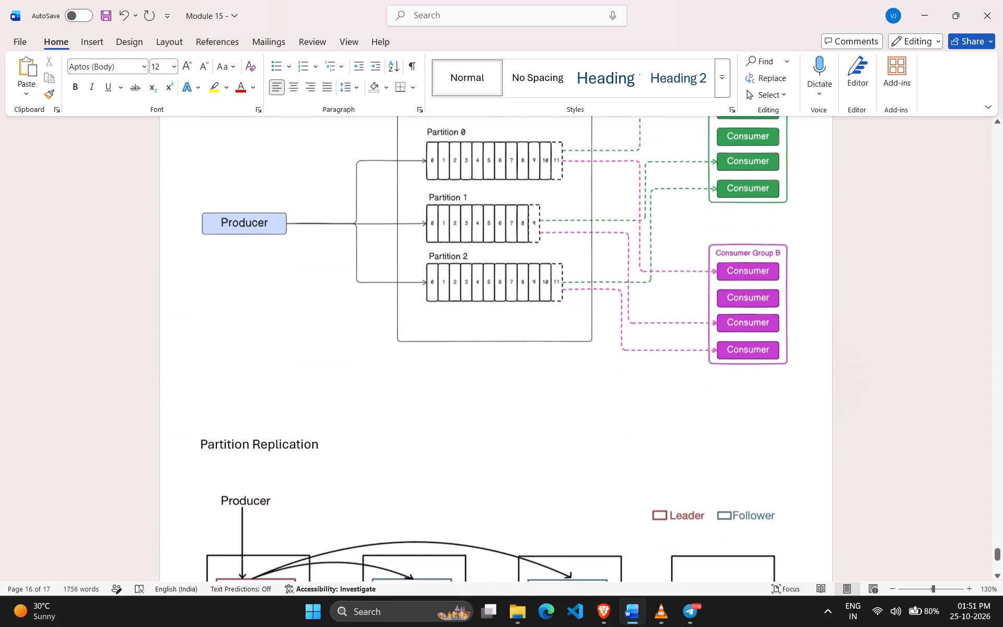
# Switch back to the browser's Kafka architecture image results and look through more diagrams.
pyautogui.hotkey('alt', 'Tab')
pyautogui.scroll(-2, 550, 420)
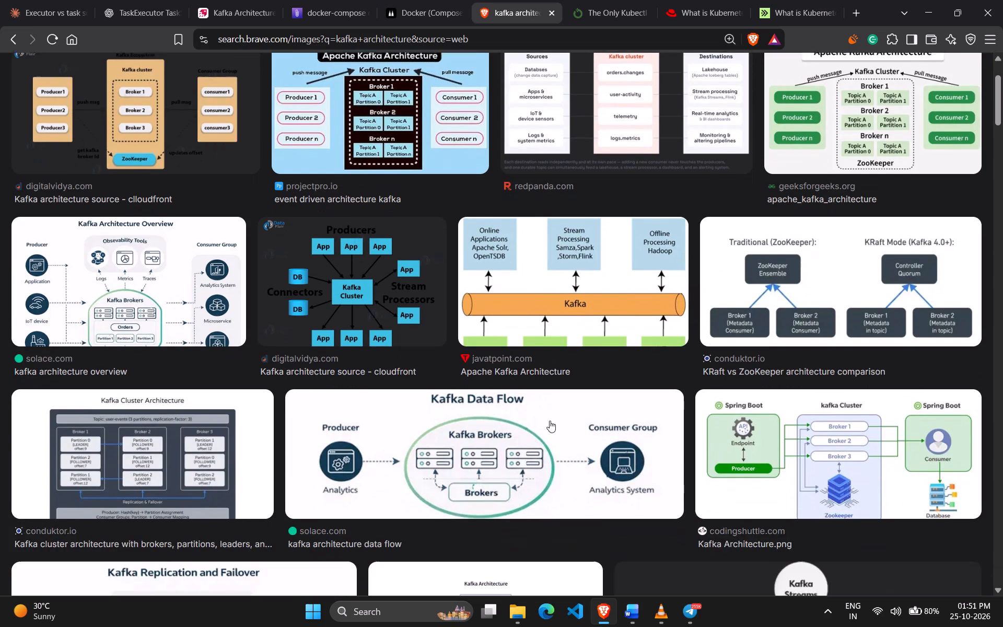
pyautogui.hotkey('alt', 'Tab')
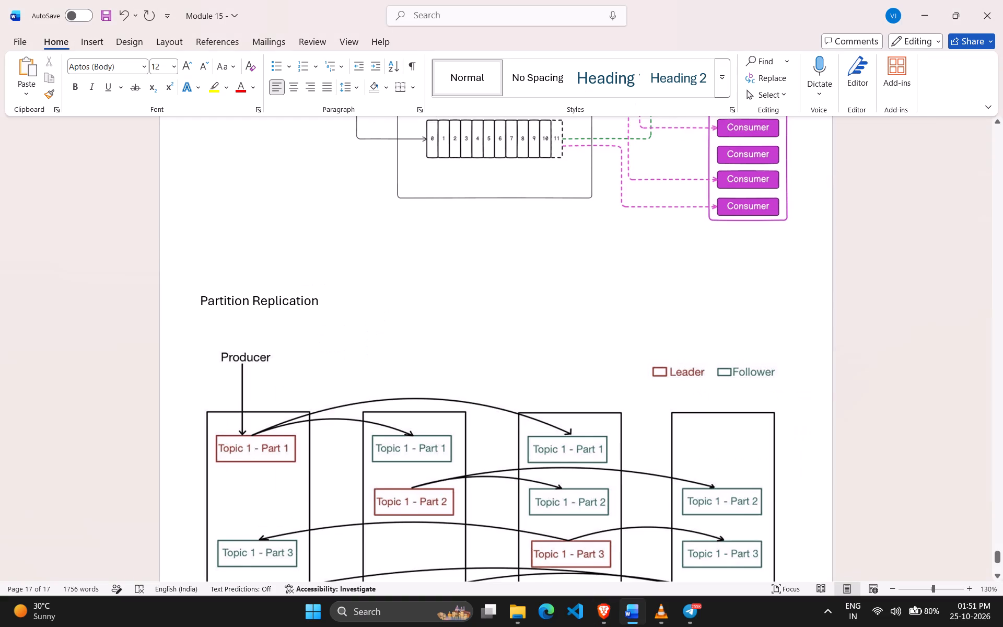
pyautogui.click(662, 606)
pyautogui.click(664, 607)
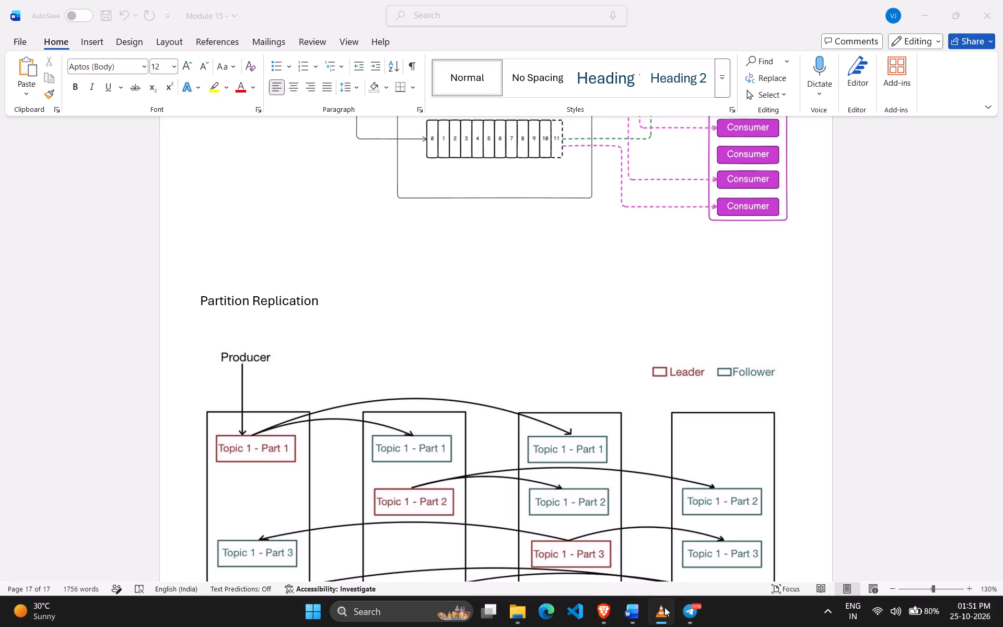
pyautogui.click(598, 608)
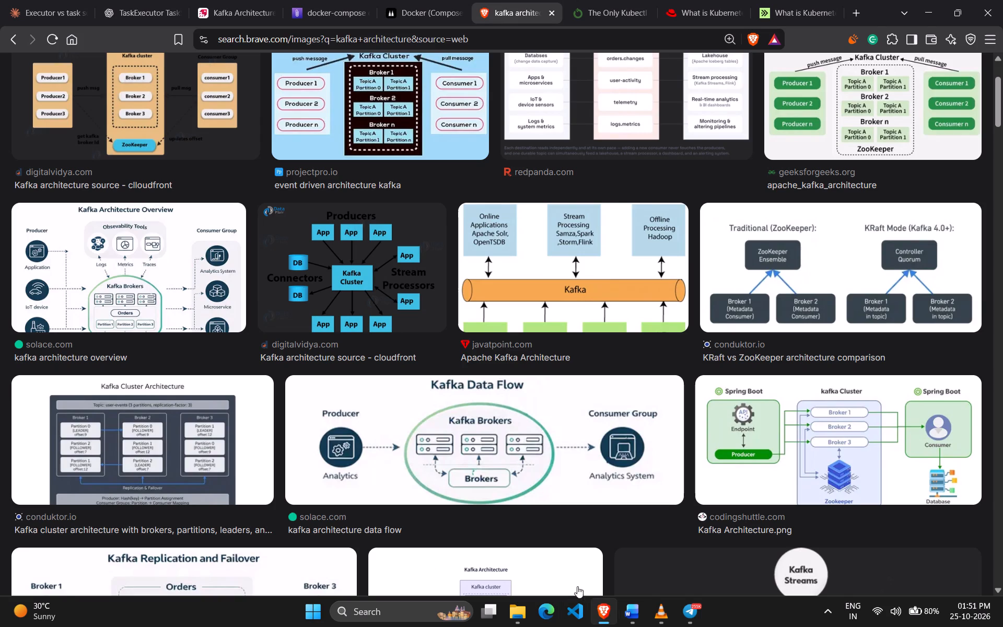
pyautogui.scroll(-9, 518, 526)
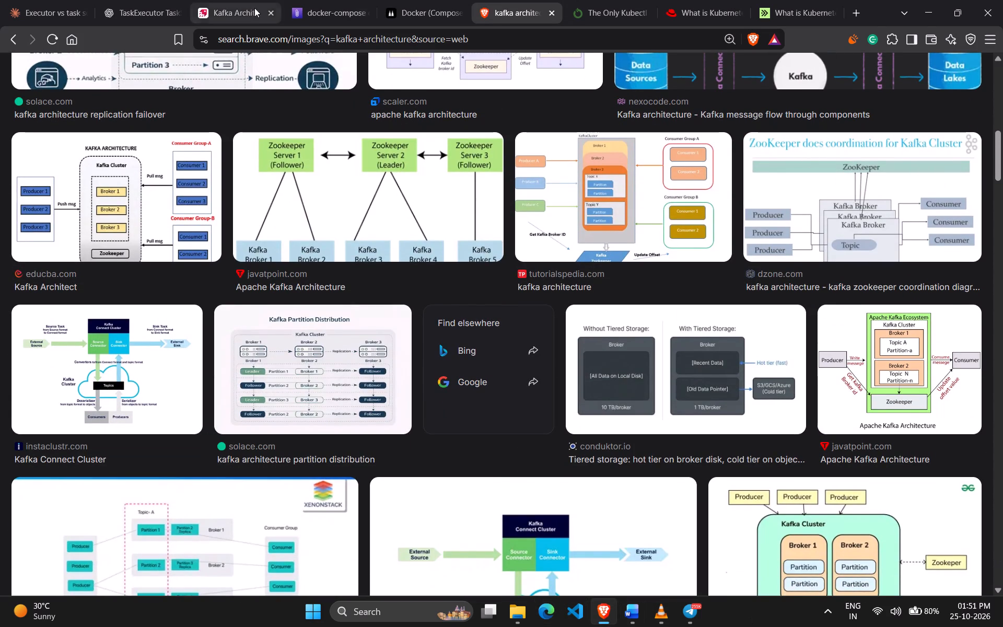
# Return to Coding Shuttle's Kafka Architecture article and skim from the key components to the partition scalability example and message production section.
pyautogui.click(442, 0)
pyautogui.click(238, 0)
pyautogui.click(129, 0)
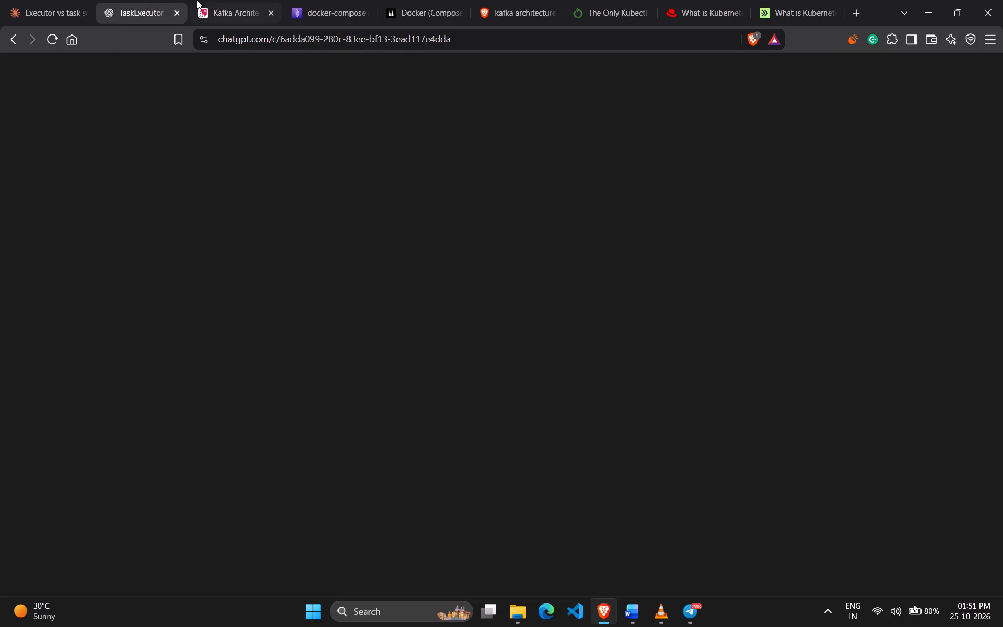
pyautogui.click(217, 0)
pyautogui.scroll(-17, 572, 394)
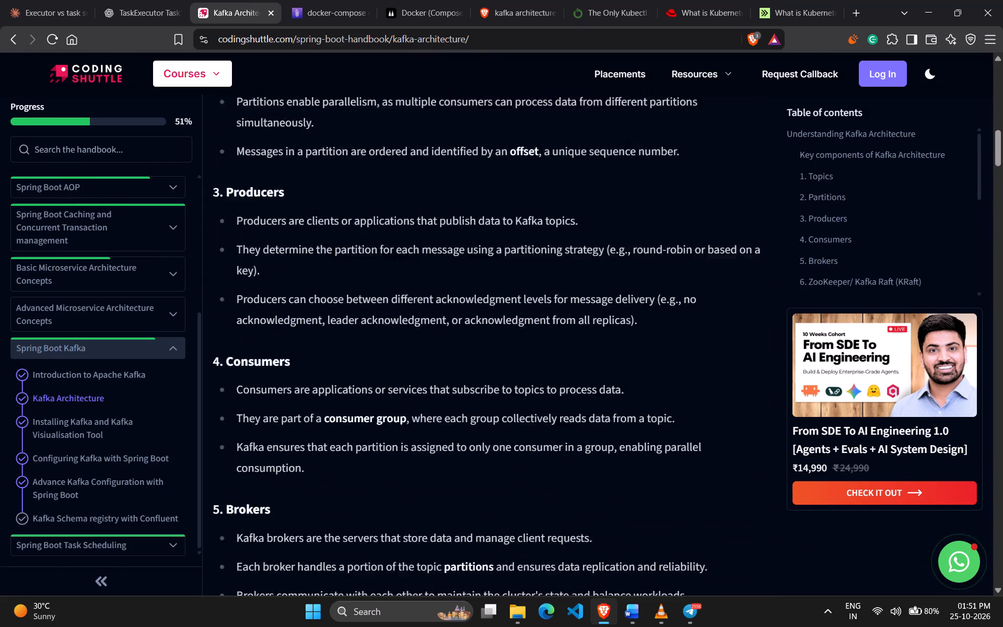
pyautogui.scroll(-9, 572, 394)
pyautogui.scroll(-17, 572, 394)
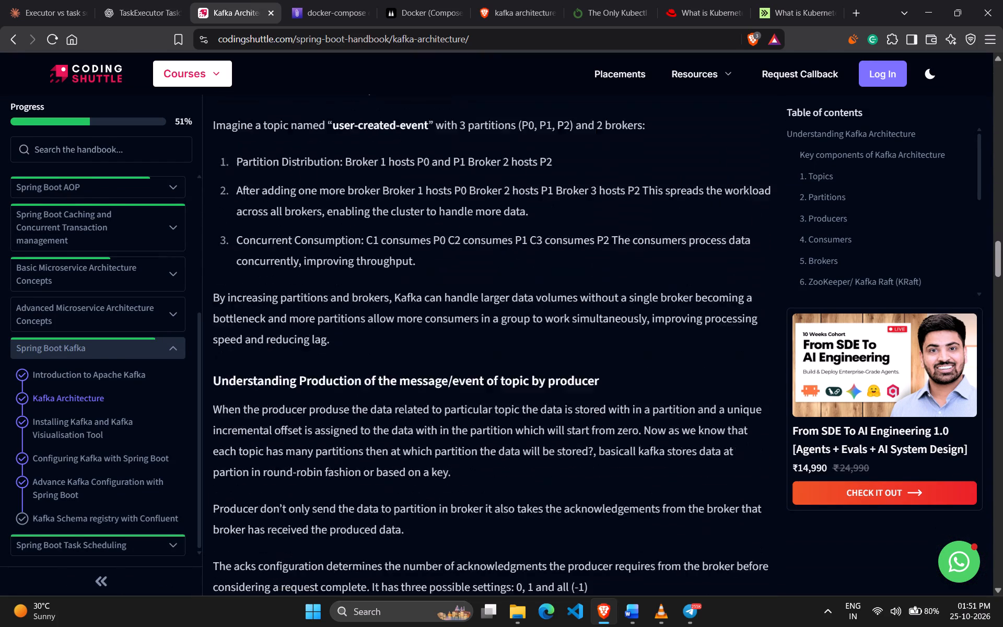
pyautogui.scroll(-2, 572, 394)
pyautogui.scroll(6, 572, 394)
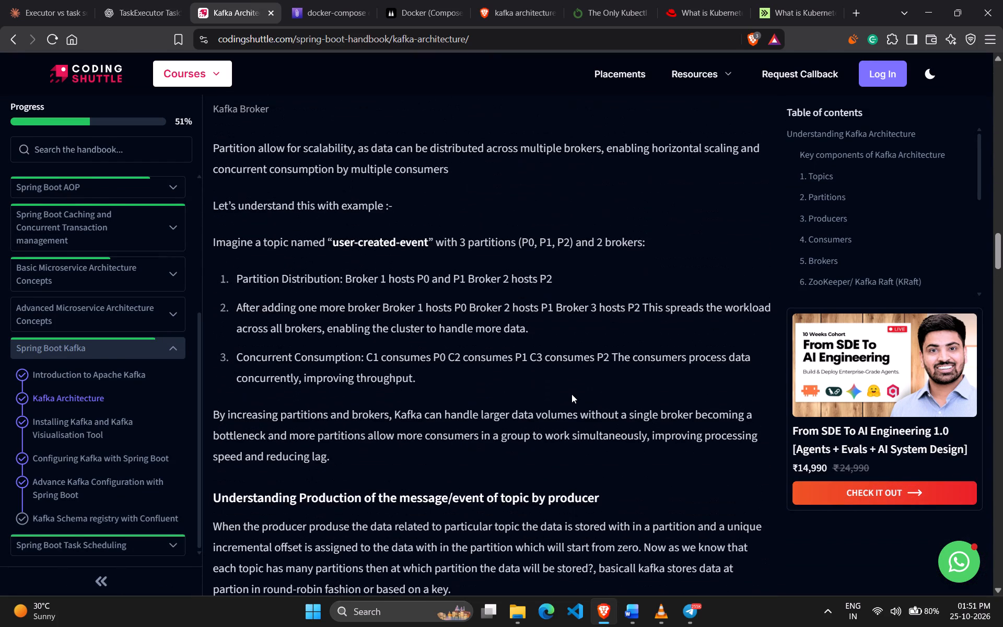
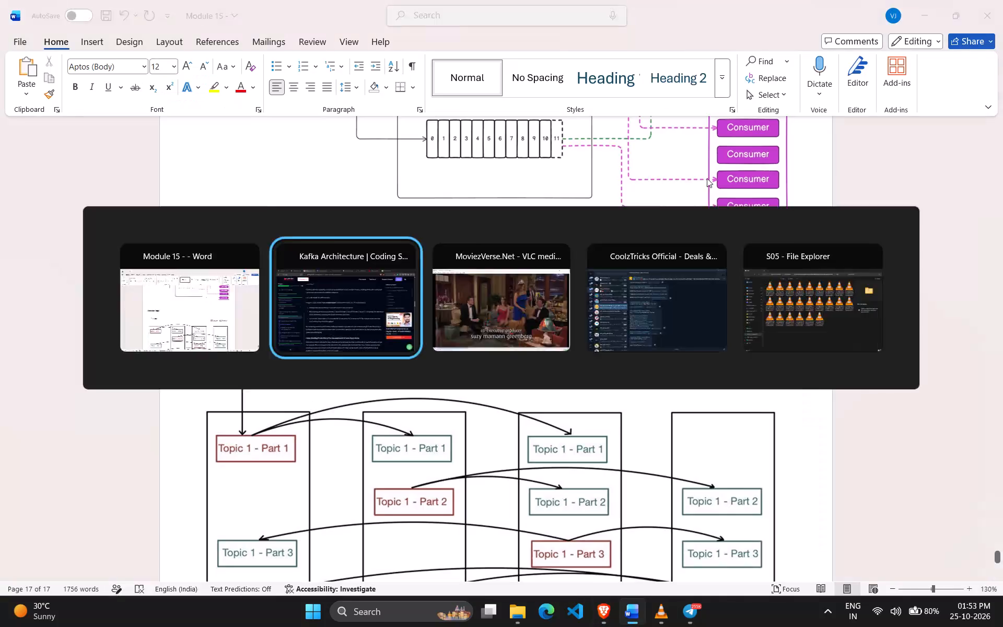
# In the Module 15 Word document, add the note "Consumer group – only one offset can be read once by the consumer group" below the leader/follower partition diagram.
pyautogui.hotkey('alt', 'Tab')
pyautogui.hotkey('alt', 'Tab')
pyautogui.scroll(-7, 625, 243)
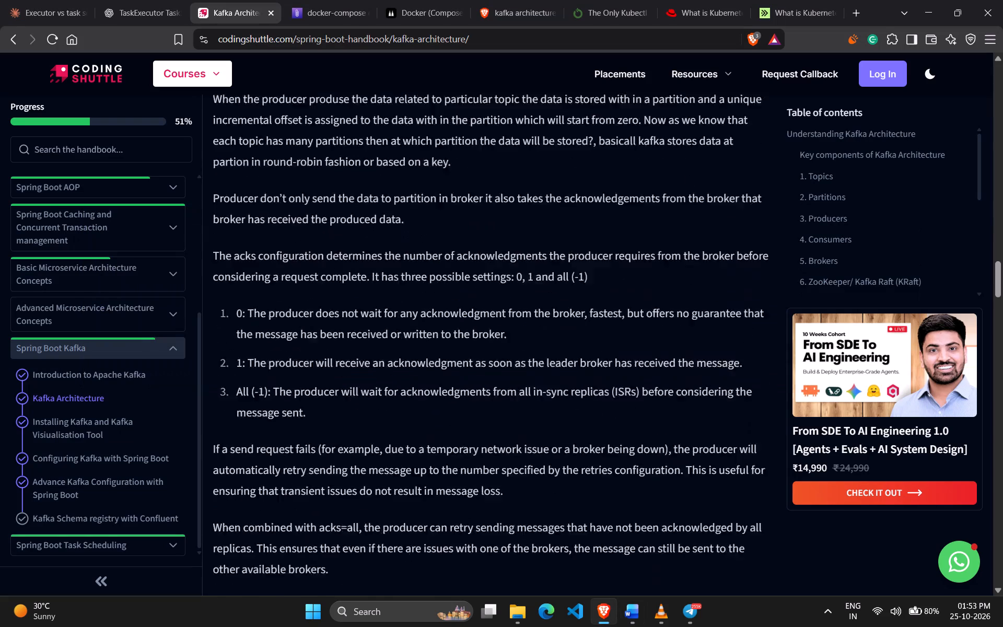
pyautogui.scroll(-7, 603, 289)
pyautogui.hotkey('alt', 'Tab')
pyautogui.scroll(-17, 475, 445)
pyautogui.scroll(1, 478, 458)
pyautogui.scroll(-6, 478, 458)
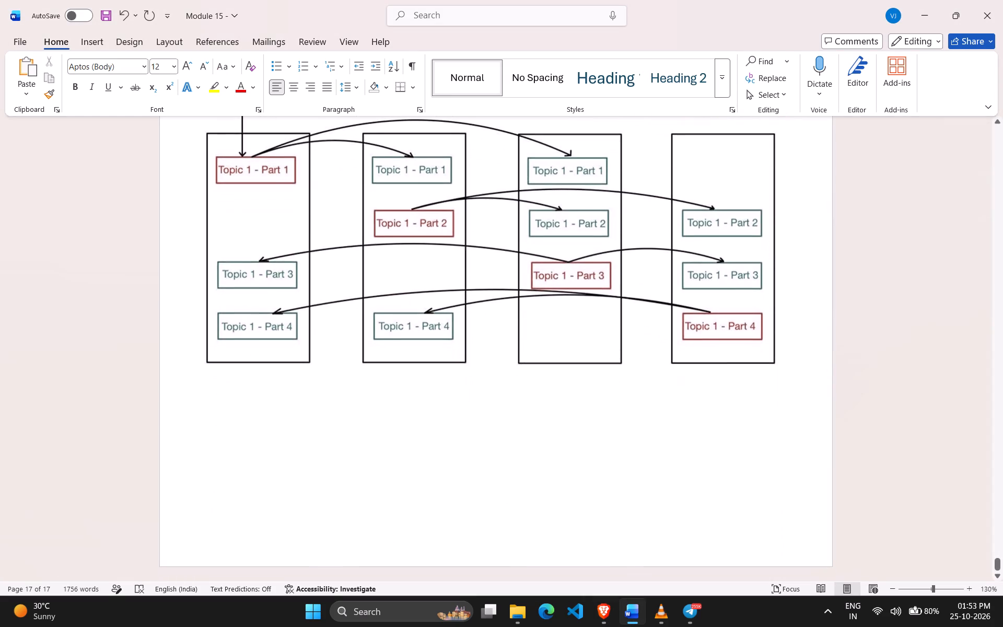
pyautogui.click(462, 450)
pyautogui.press('Return')
pyautogui.press('Return')
pyautogui.hotkey('shift', 'c')
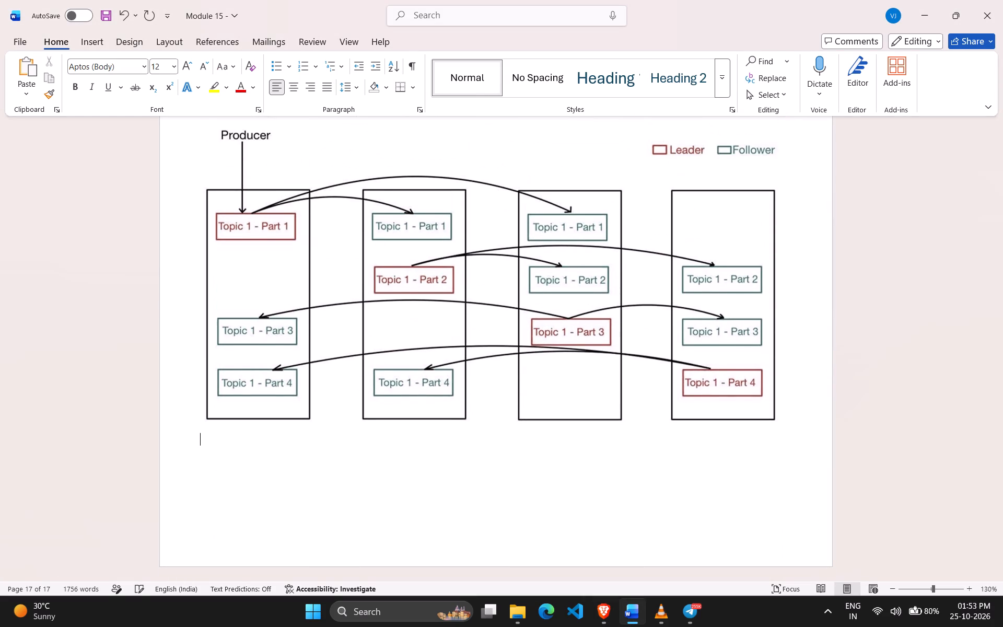
pyautogui.press('BackSpace')
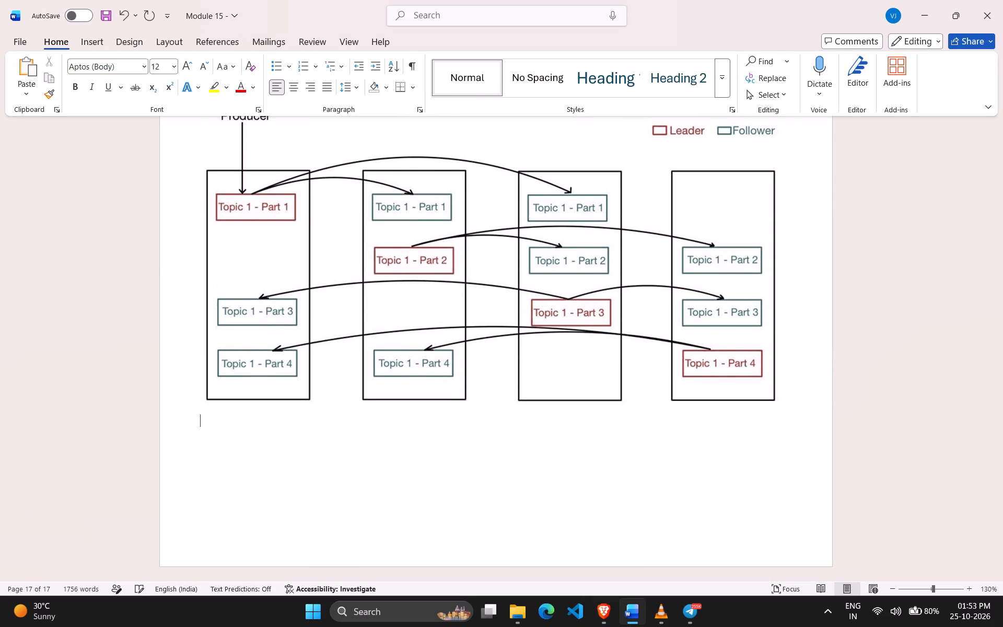
pyautogui.press('End')
pyautogui.press('Return')
pyautogui.write('Consu')
pyautogui.write('mer group -- i')
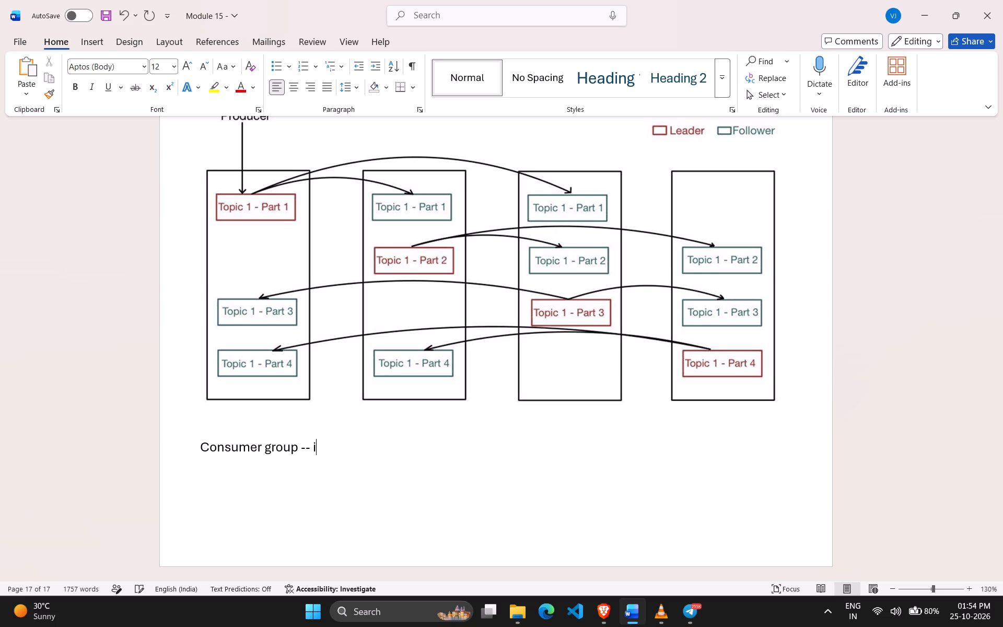
pyautogui.press('BackSpace')
pyautogui.write('only oe')
pyautogui.press('BackSpace')
pyautogui.write('ne offset can be read by')
pyautogui.press('space')
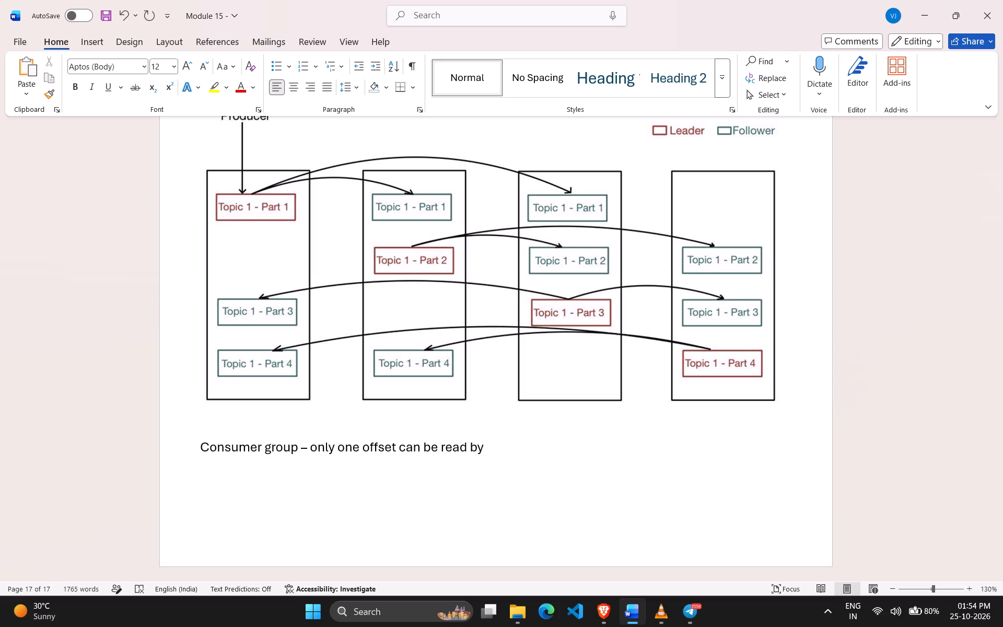
pyautogui.press('o')
pyautogui.press('BackSpace')
pyautogui.press('BackSpace')
pyautogui.press('BackSpace')
pyautogui.press('BackSpace')
pyautogui.write('once by the consumer group')
pyautogui.press('space')
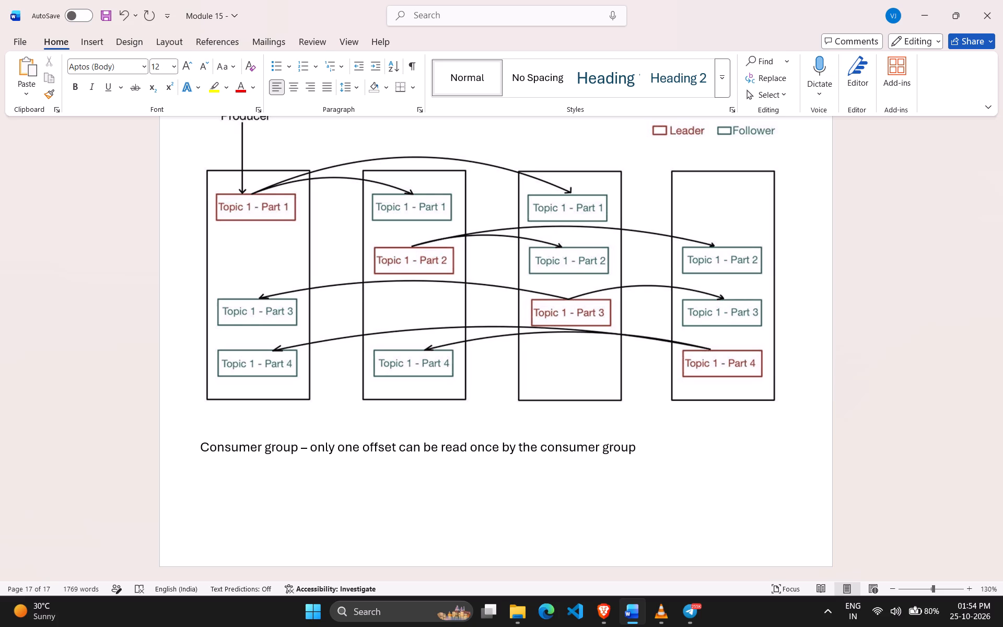
pyautogui.press('Up')
pyautogui.press('Down')
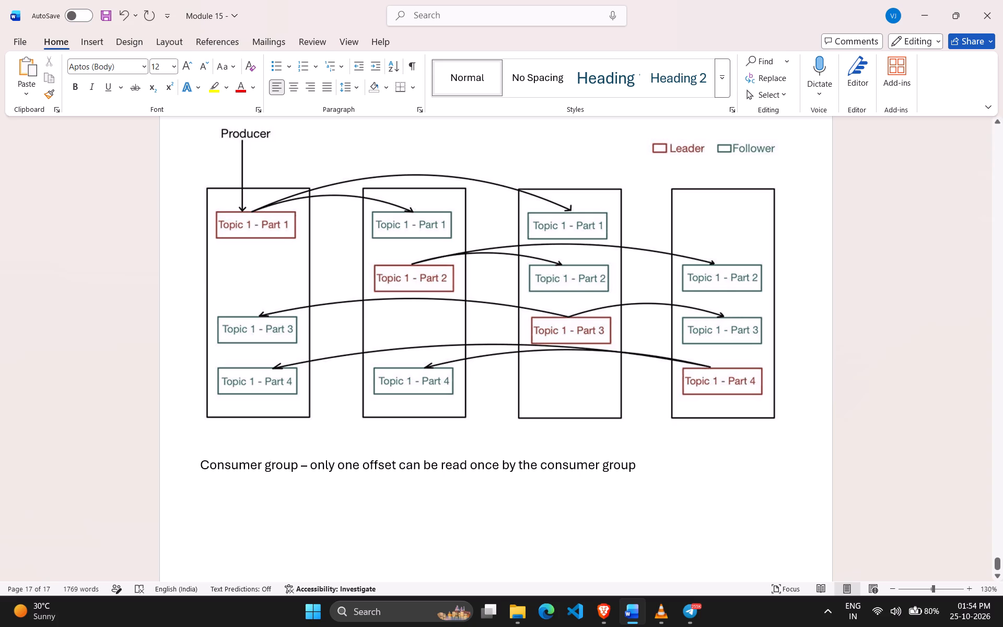
# Switch to the browser's Kafka architecture image search and search for "kafka schema registry" images instead.
pyautogui.hotkey('alt', 'Tab')
pyautogui.hotkey('alt', 'Tab')
pyautogui.hotkey('alt', 'Tab')
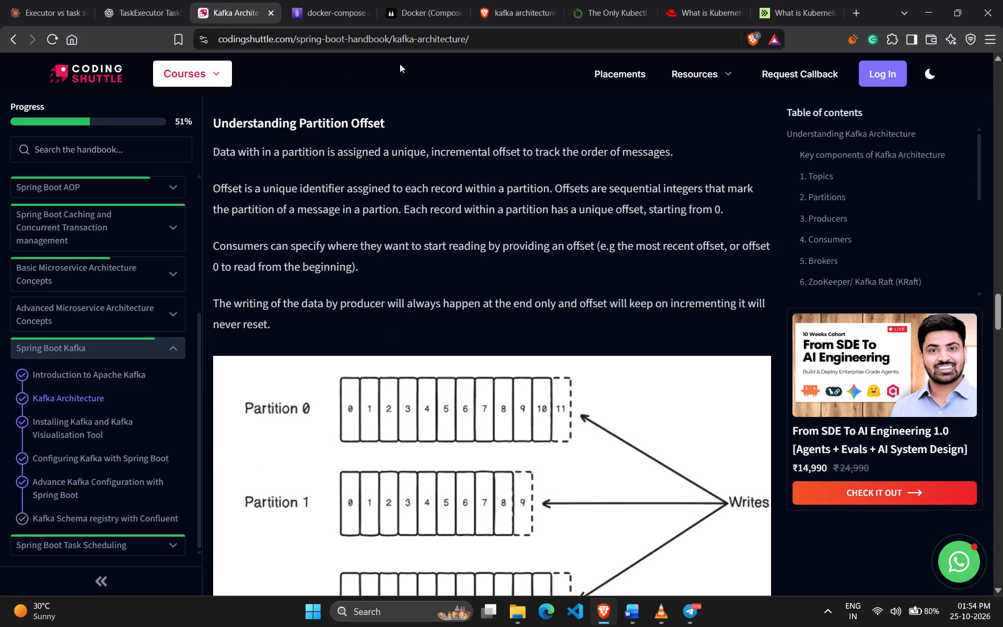
pyautogui.click(521, 4)
pyautogui.click(524, 28)
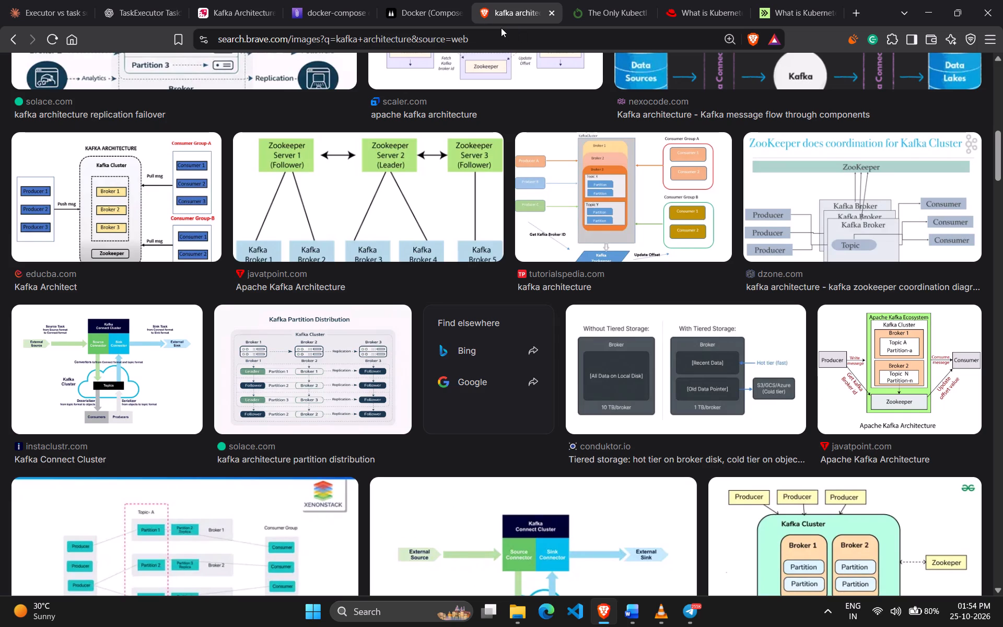
pyautogui.click(520, 38)
pyautogui.write('kafka scema')
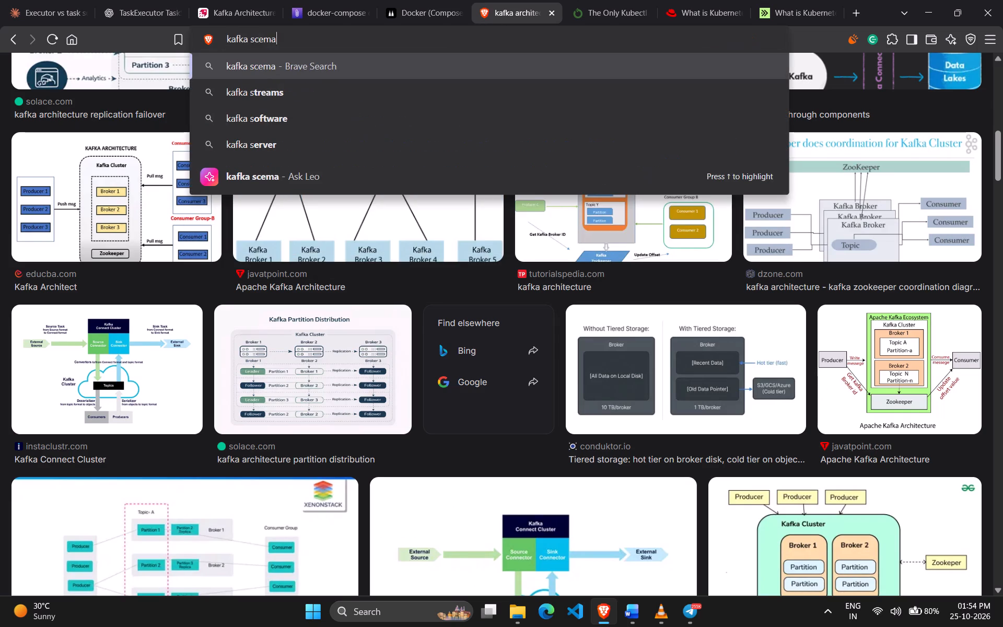
pyautogui.press('BackSpace')
pyautogui.press('BackSpace')
pyautogui.press('BackSpace')
pyautogui.press('BackSpace')
pyautogui.write('chem')
pyautogui.press('BackSpace')
pyautogui.press('a')
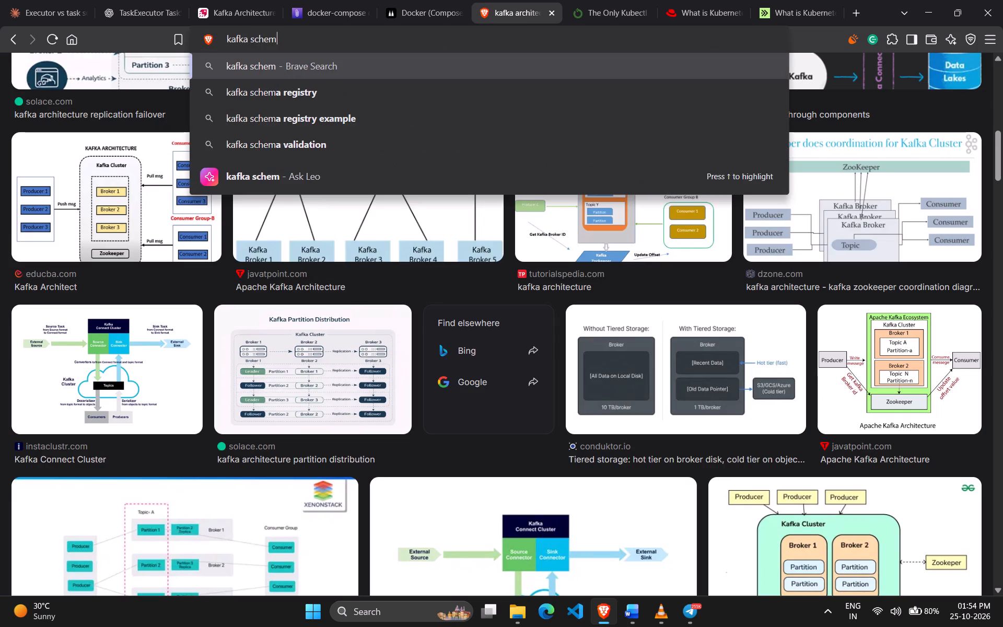
pyautogui.press('Down')
pyautogui.press('Return')
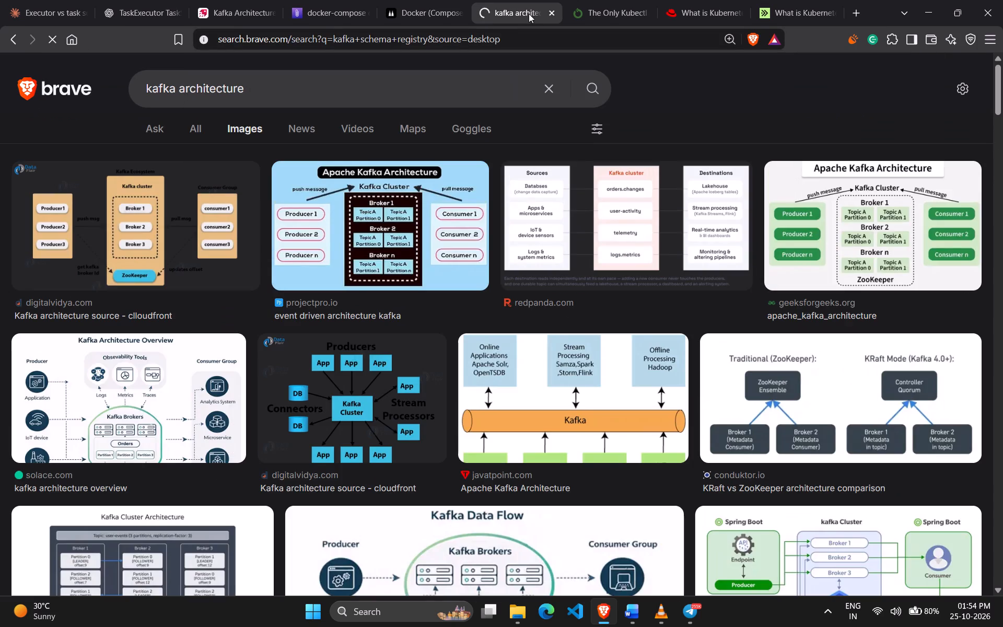
pyautogui.scroll(-1, 296, 323)
pyautogui.scroll(5, 213, 120)
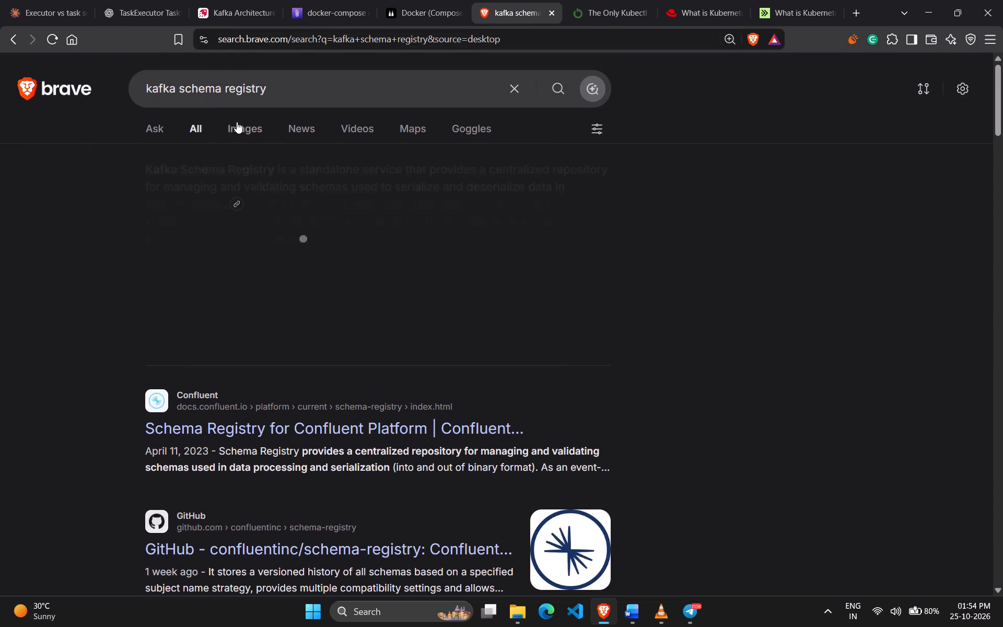
pyautogui.click(241, 131)
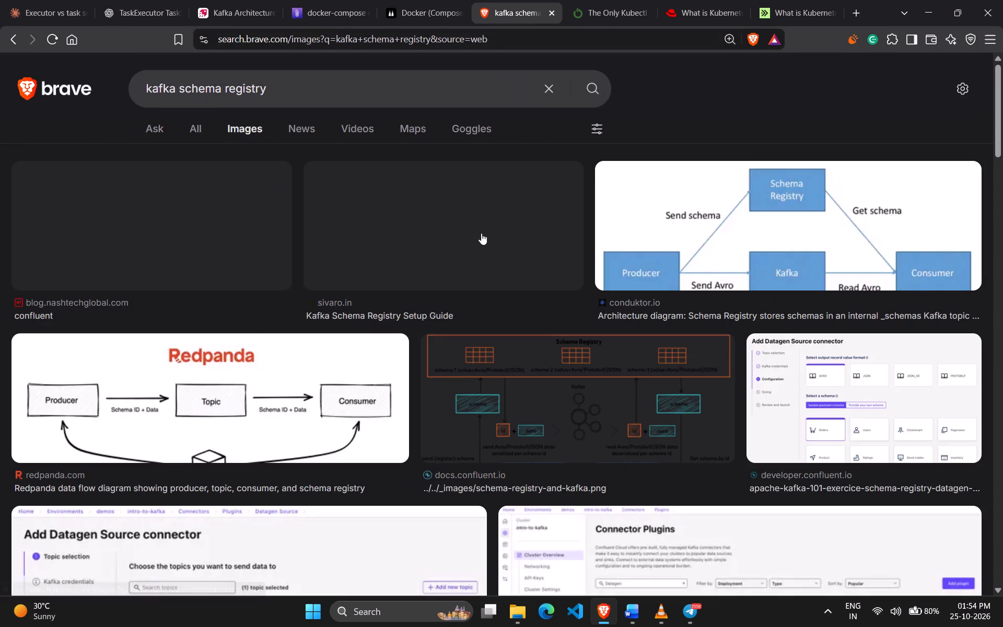
# Copy the conduktor.io Schema Registry architecture diagram and switch to the Module 15 Word document.
pyautogui.rightClick(715, 228)
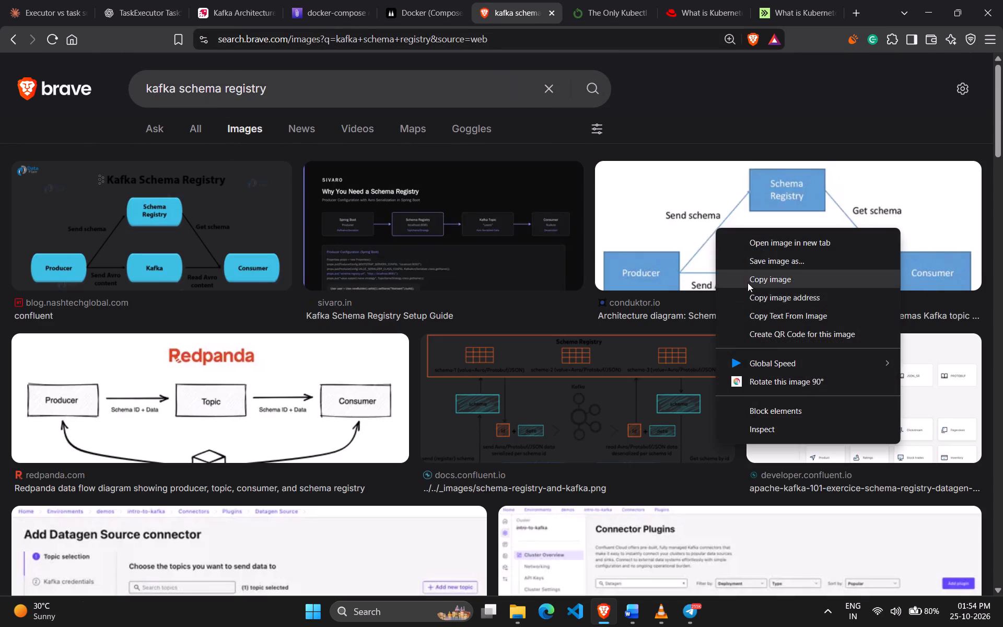
pyautogui.click(748, 282)
pyautogui.hotkey('alt', 'Tab')
pyautogui.scroll(-8, 576, 390)
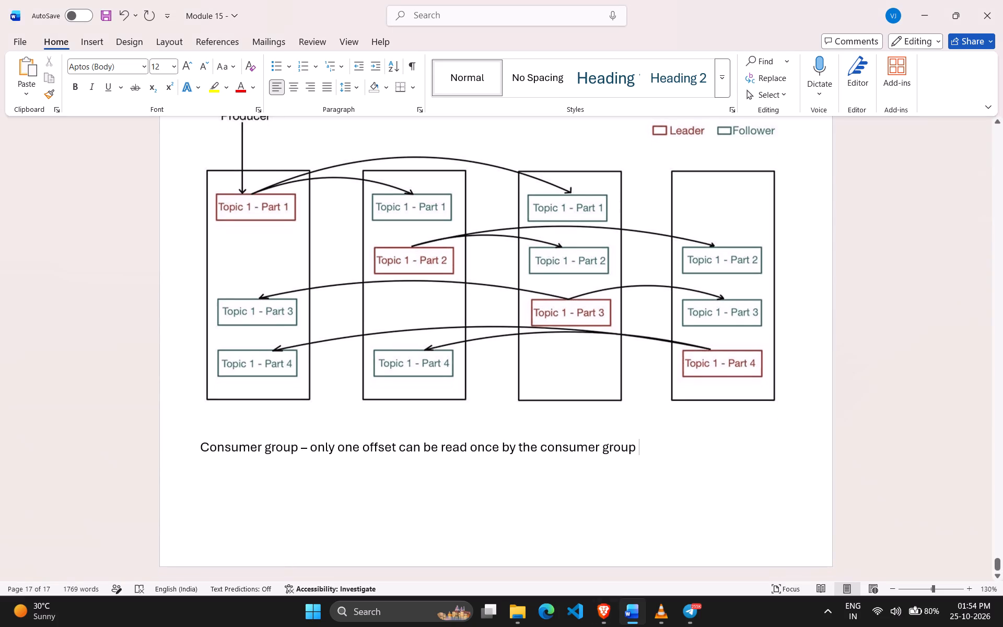
# Add the line "Kafka Schema Registry" a few lines below the consumer group note.
pyautogui.press('Return')
pyautogui.press('Return')
pyautogui.press('Return')
pyautogui.write('Kafka Sce')
pyautogui.press('BackSpace')
pyautogui.write('hema Registry')
pyautogui.press('space')
pyautogui.press('Return')
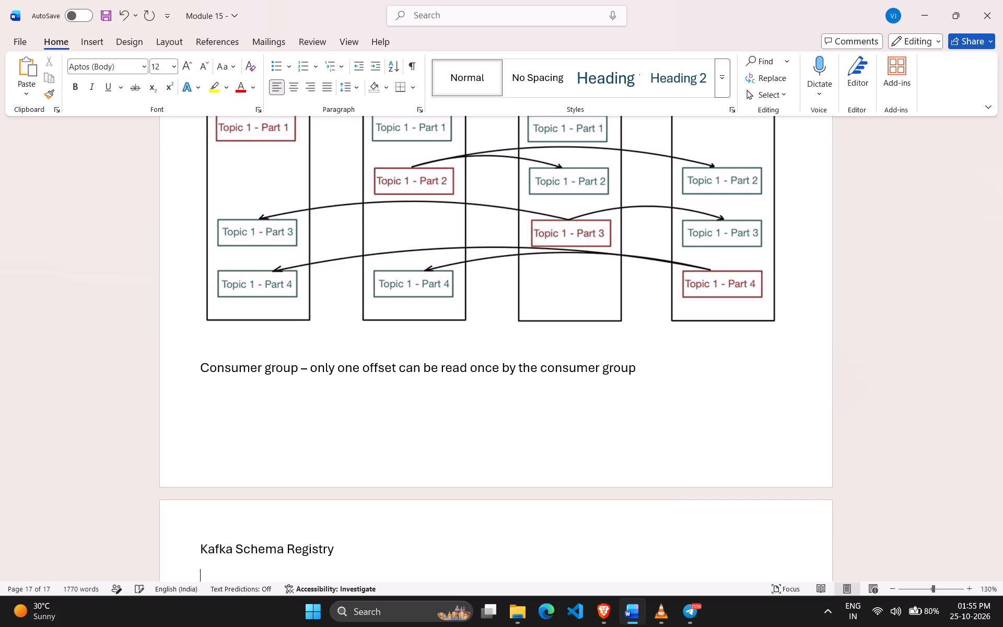
# Apply the Heading 2 style to the "Kafka Schema Registry" line and start a new line below it.
pyautogui.press('Up')
pyautogui.hotkey('shift', 'End')
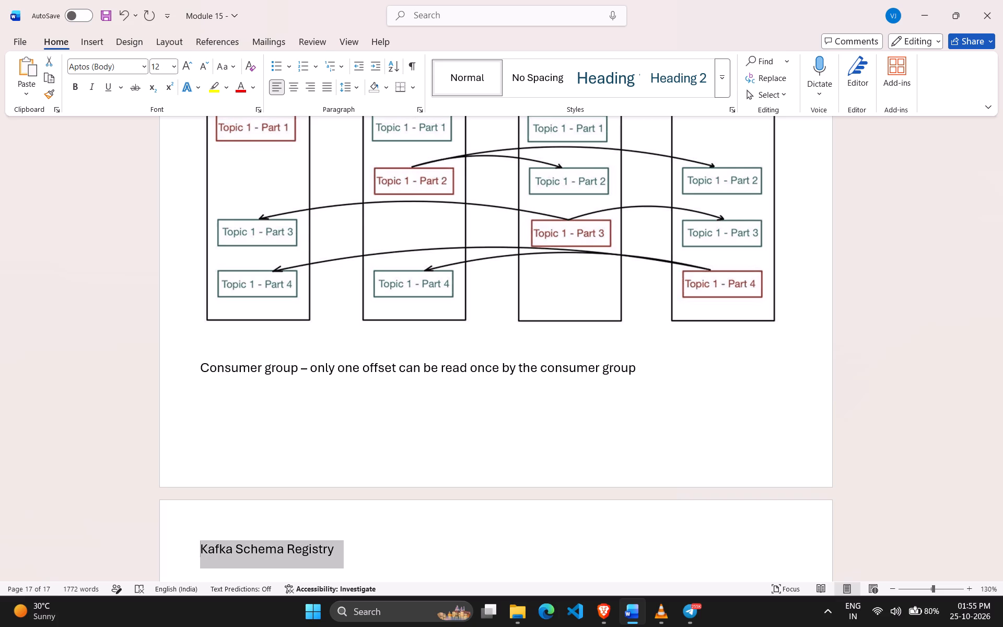
pyautogui.write('lh')
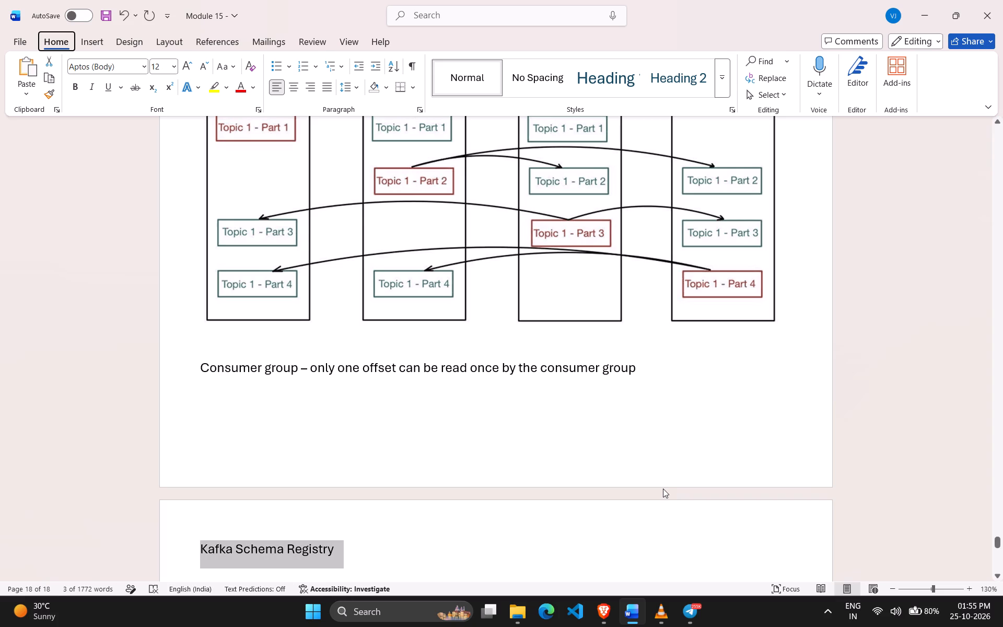
pyautogui.press('l')
pyautogui.press('Down')
pyautogui.press('Right')
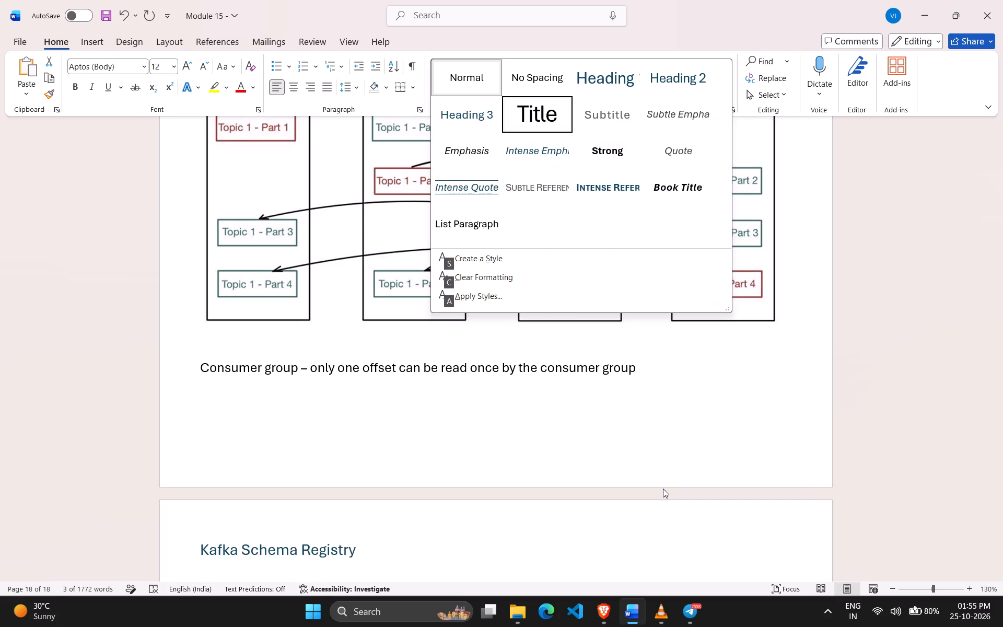
pyautogui.press('Right')
pyautogui.press('Up')
pyautogui.press('Right')
pyautogui.press('Return')
pyautogui.press('Right')
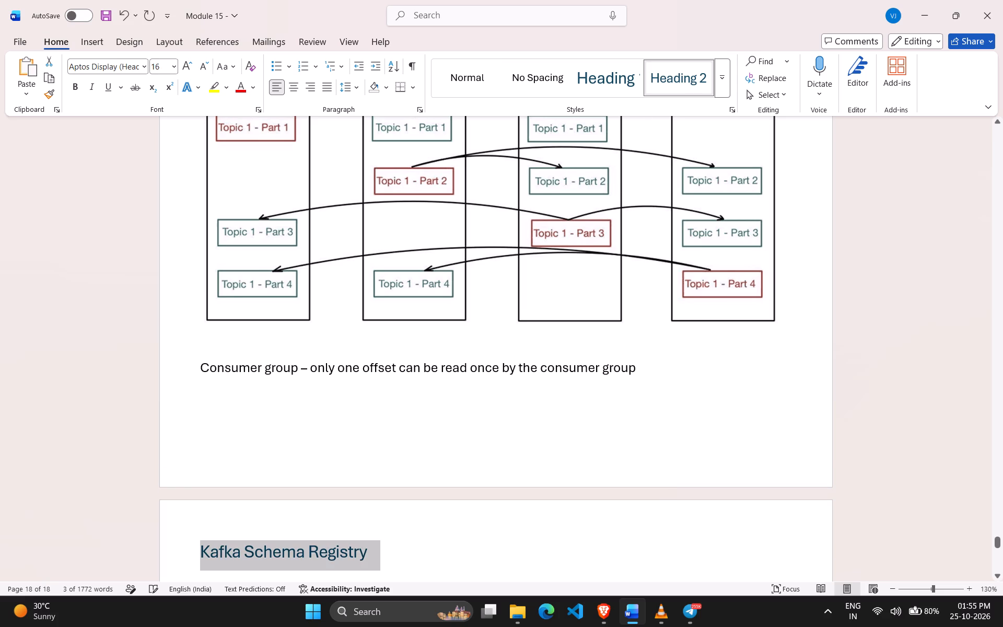
pyautogui.press('Tab')
pyautogui.press('Return')
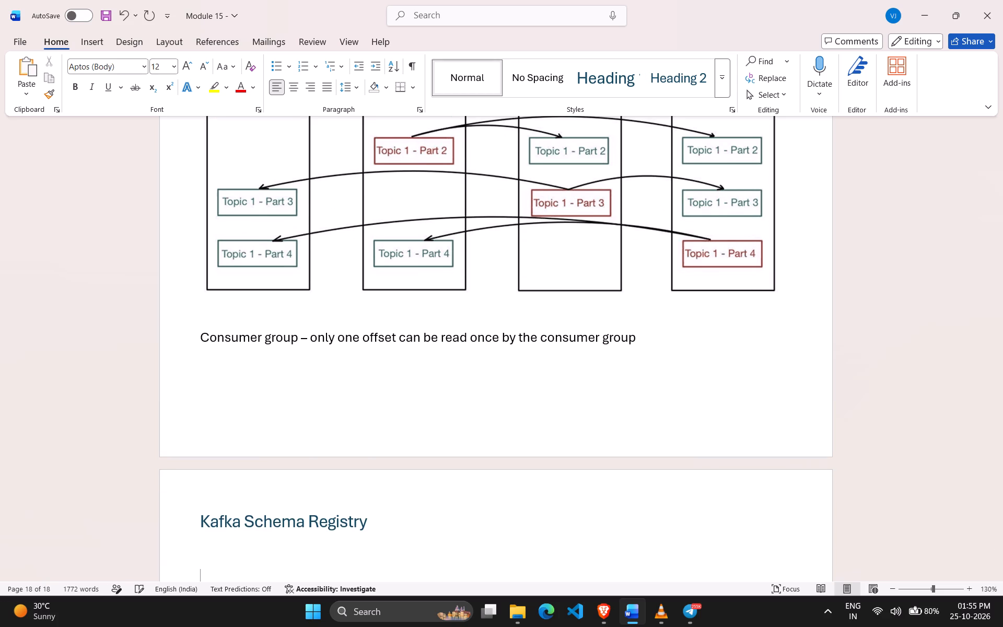
# Paste the copied schema registry diagram under the Kafka Schema Registry heading, followed by a new line.
pyautogui.hotkey('ctrl', 'v')
pyautogui.press('Return')
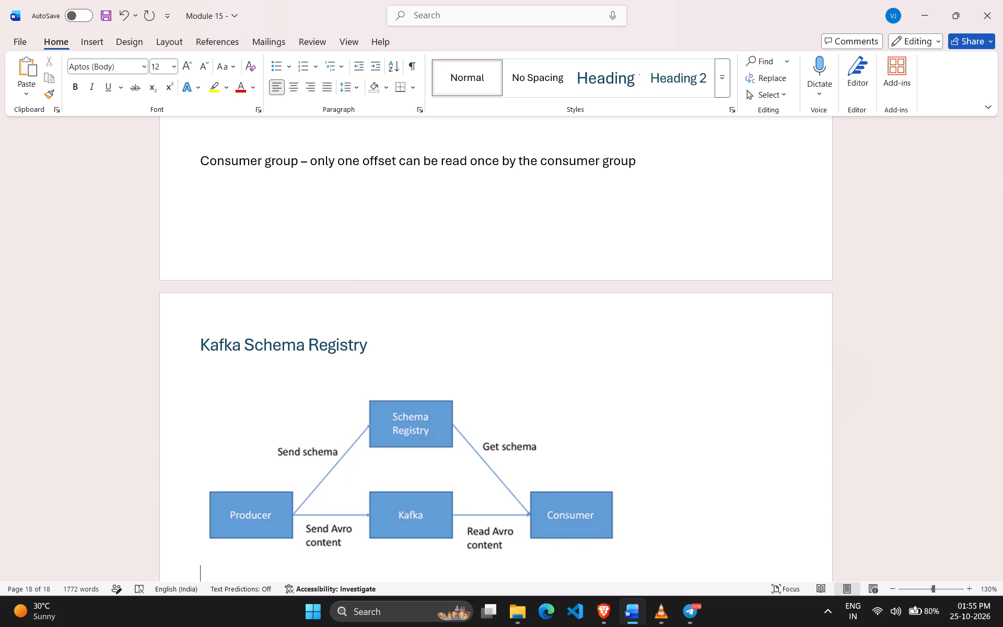
# Open Coding Shuttle's Configuring Kafka with Spring Boot article, copy the Spring for Apache Kafka dependency code, and switch back to Word.
pyautogui.hotkey('alt', 'Tab')
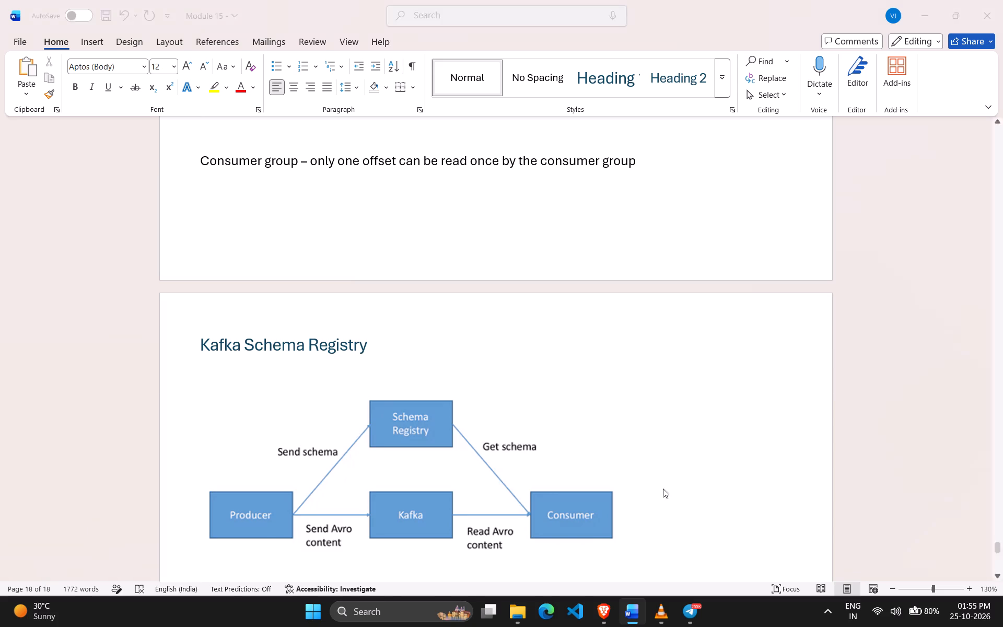
pyautogui.hotkey('alt', 'Tab')
pyautogui.hotkey('alt', 'Tab')
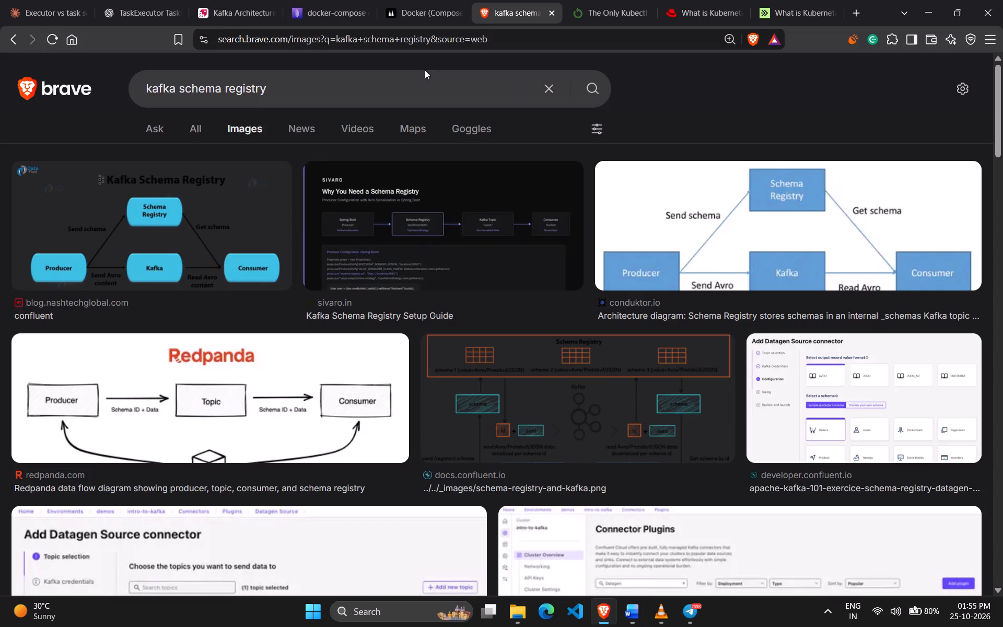
pyautogui.click(217, 1)
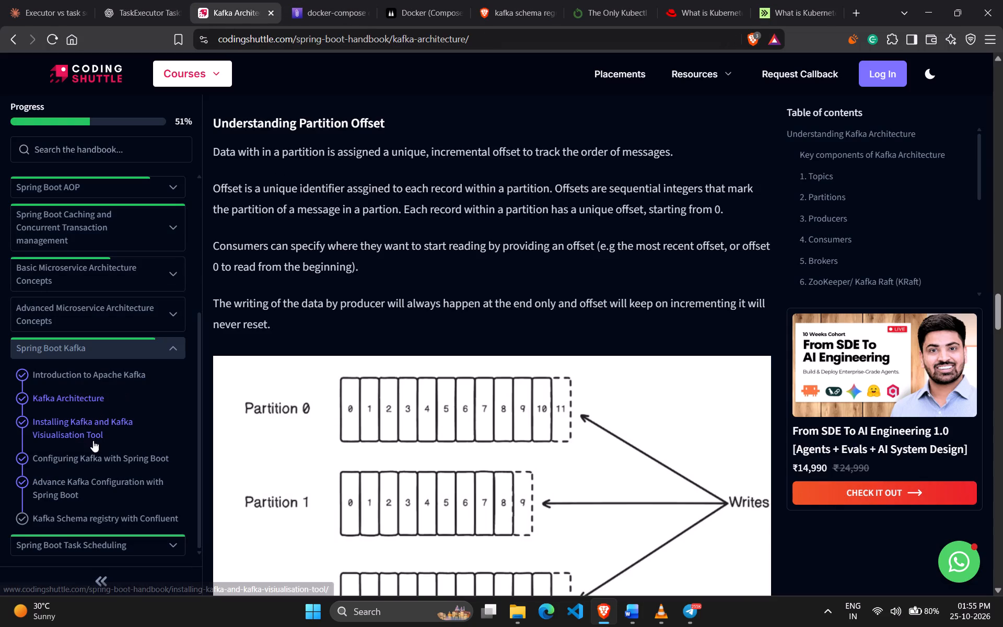
pyautogui.click(94, 458)
pyautogui.scroll(-16, 184, 0)
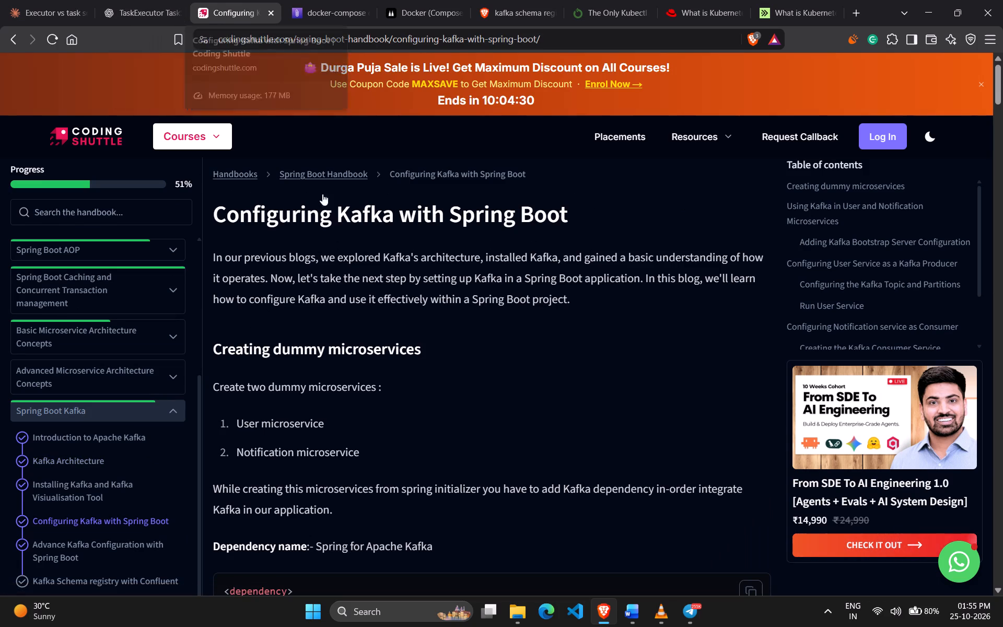
pyautogui.scroll(-7, 344, 271)
pyautogui.click(755, 129)
pyautogui.hotkey('alt', 'Tab')
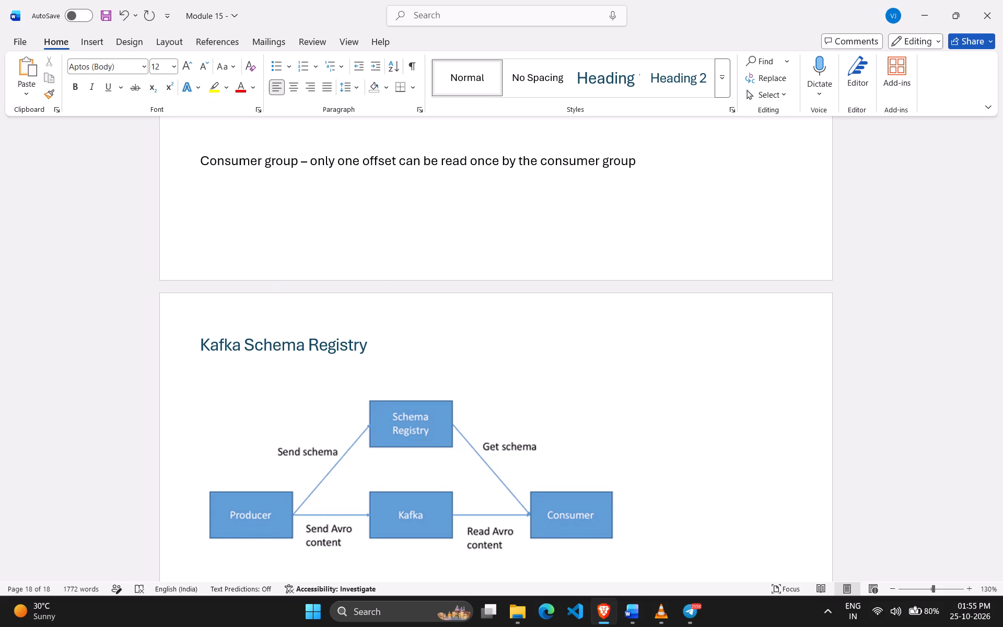
# Add a "Kafka dependency –" line above the Kafka Schema Registry heading and paste the copied dependency code beneath it.
pyautogui.click(388, 358)
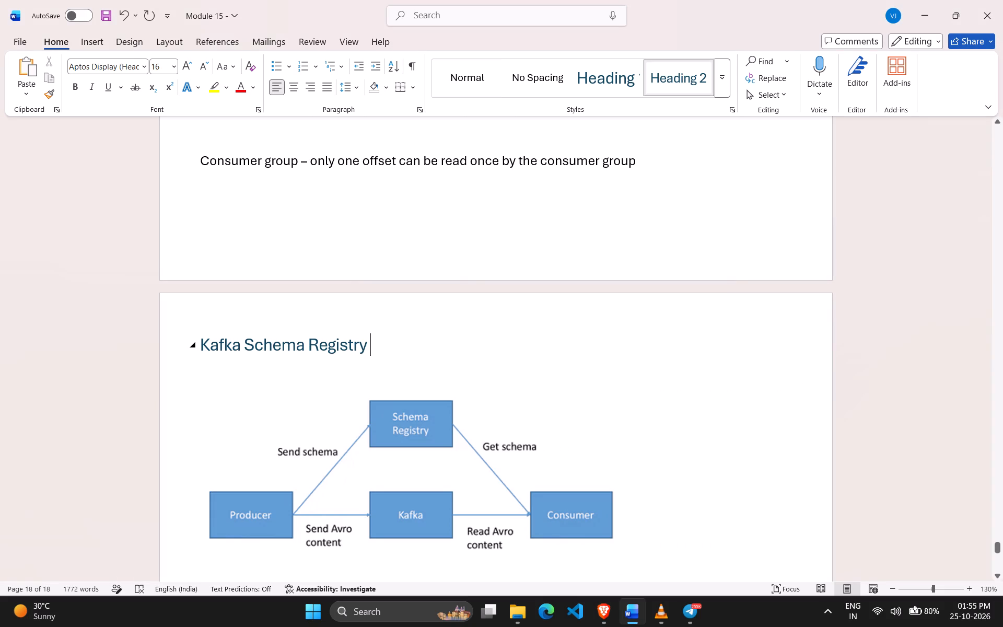
pyautogui.press('Up')
pyautogui.press('Return')
pyautogui.write('kad')
pyautogui.press('BackSpace')
pyautogui.write('fka dependexncy')
pyautogui.press('BackSpace')
pyautogui.press('BackSpace')
pyautogui.press('BackSpace')
pyautogui.press('BackSpace')
pyautogui.write('ncy')
pyautogui.press('space')
pyautogui.write('--')
pyautogui.press('space')
pyautogui.press('Return')
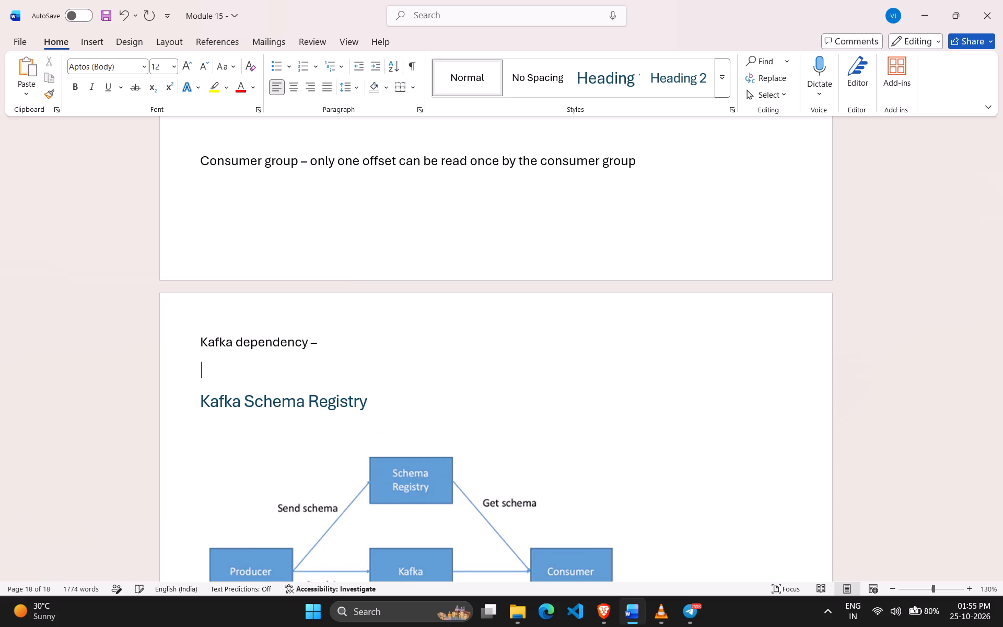
pyautogui.hotkey('ctrl', 'v')
# Switch to the Configuring Kafka with Spring Boot article and review its bootstrap server, producer and consumer sections, including the KafkaTemplate declaration in UserController.
pyautogui.hotkey('alt', 'Tab')
pyautogui.scroll(-6, 525, 333)
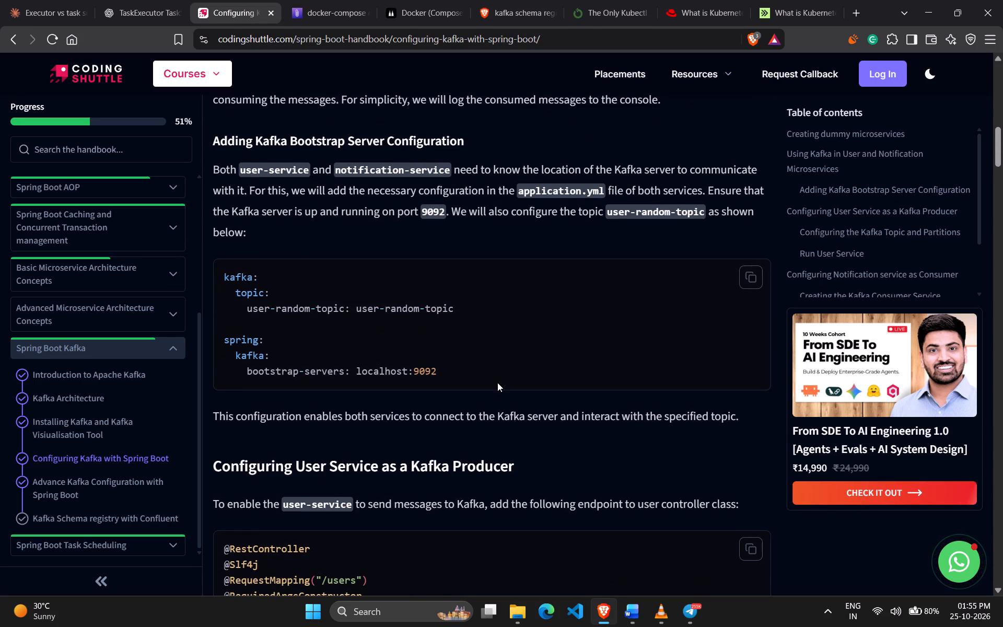
pyautogui.scroll(2, 497, 382)
pyautogui.scroll(-6, 444, 420)
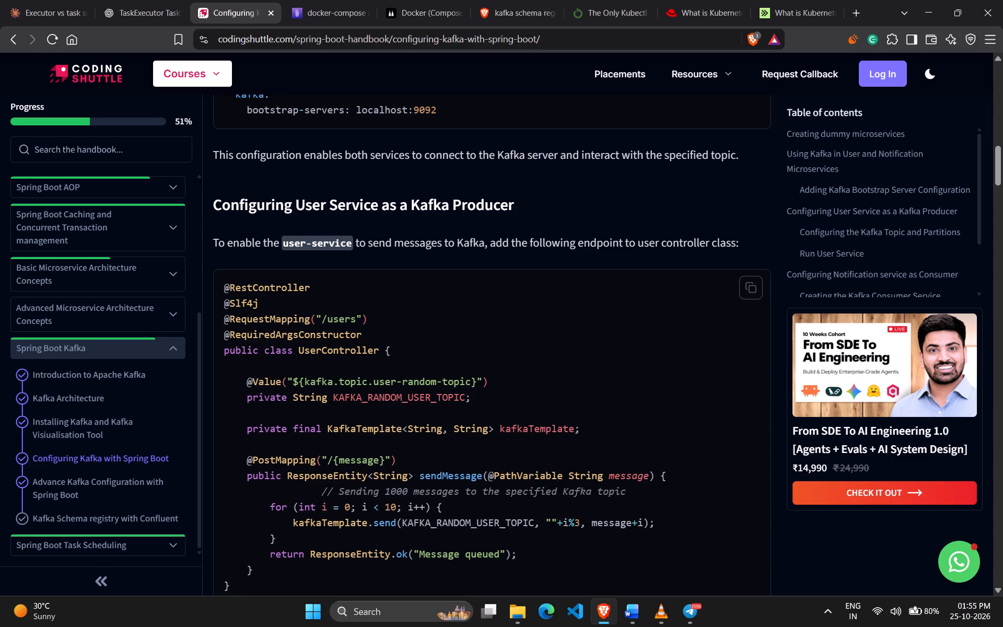
pyautogui.scroll(-20, 377, 492)
pyautogui.scroll(-13, 377, 492)
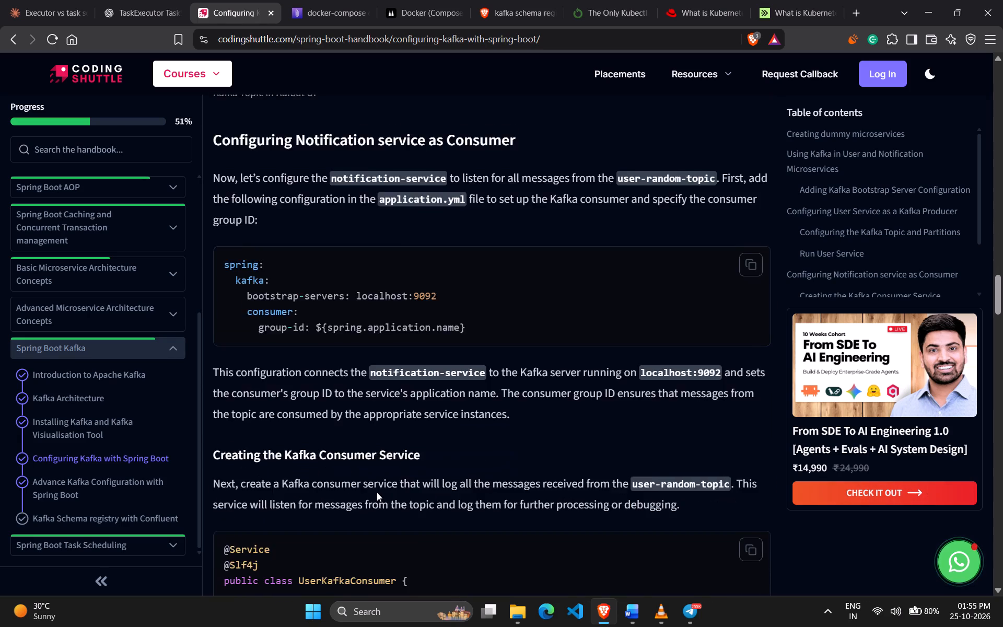
pyautogui.scroll(-20, 377, 492)
pyautogui.scroll(-20, 377, 492)
pyautogui.scroll(-4, 377, 492)
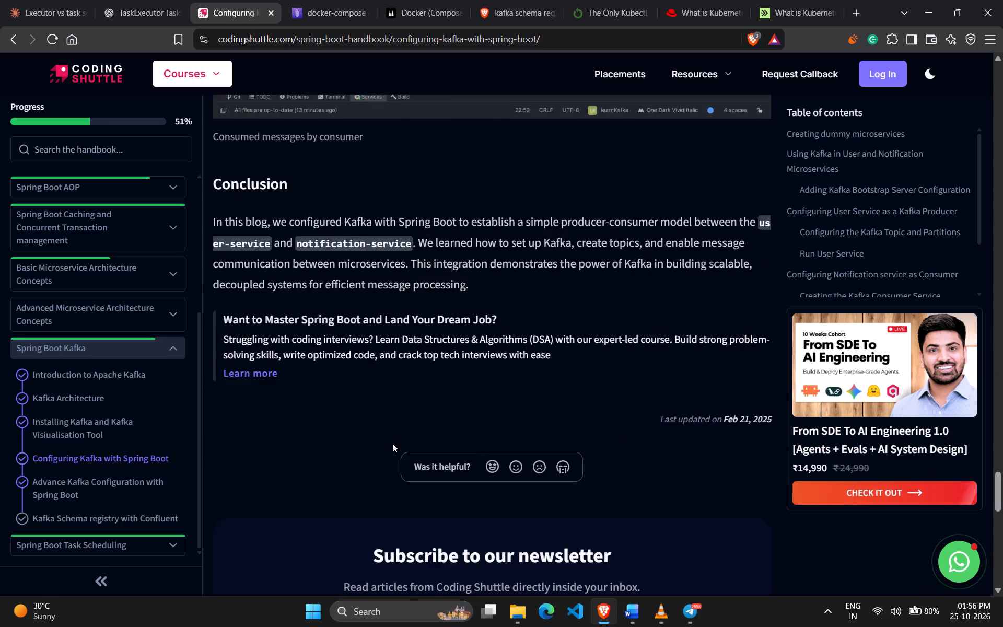
pyautogui.scroll(-8, 392, 443)
pyautogui.scroll(15, 508, 307)
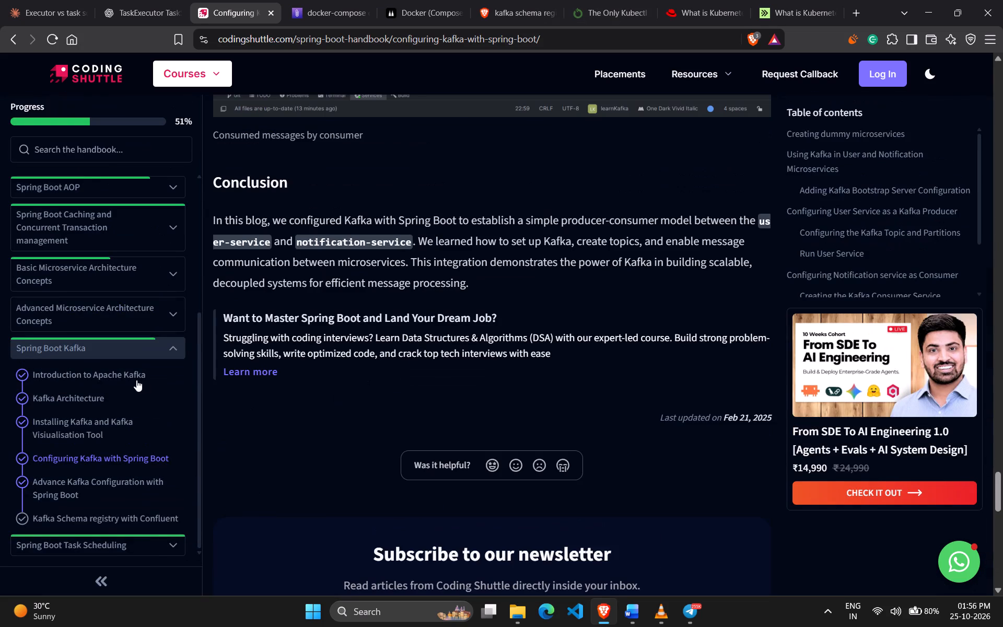
pyautogui.scroll(-1, 135, 422)
pyautogui.scroll(20, 579, 401)
pyautogui.scroll(3, 579, 401)
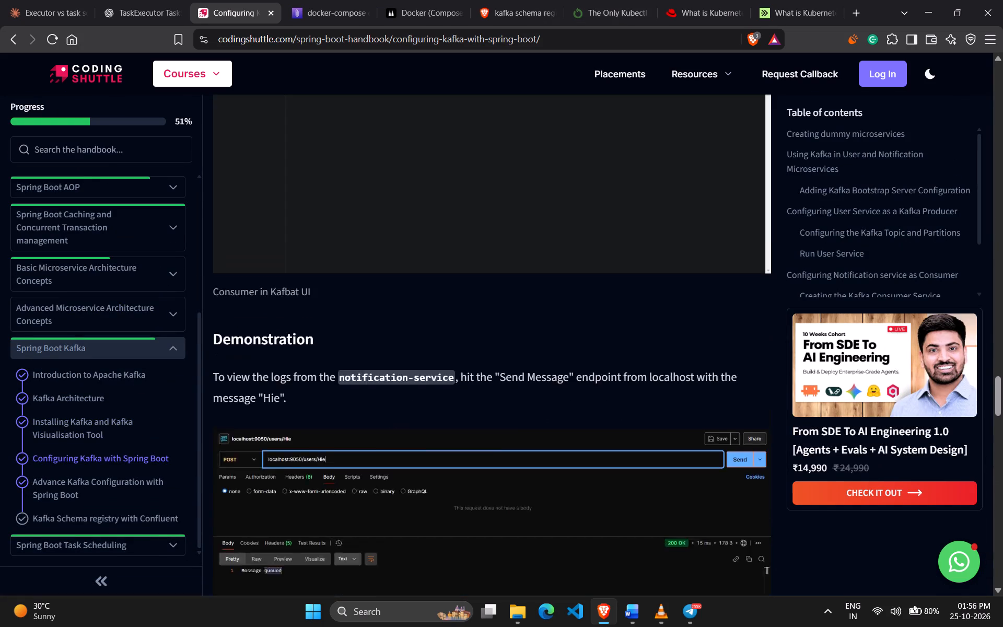
pyautogui.scroll(20, 578, 401)
pyautogui.scroll(14, 578, 401)
pyautogui.middleClick(577, 401)
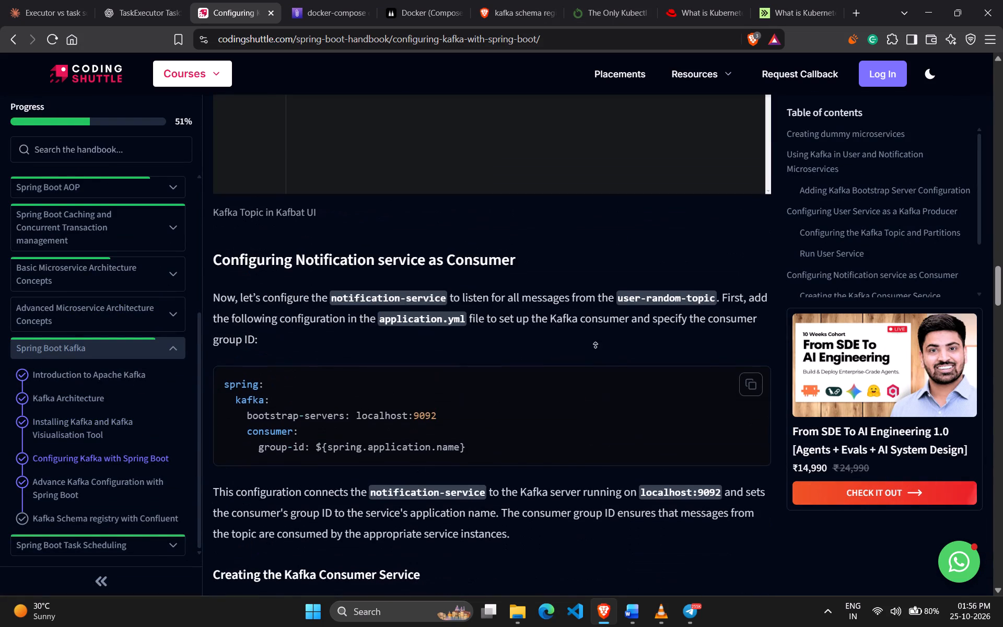
pyautogui.middleClick(586, 249)
pyautogui.scroll(1, 586, 249)
pyautogui.scroll(-3, 578, 351)
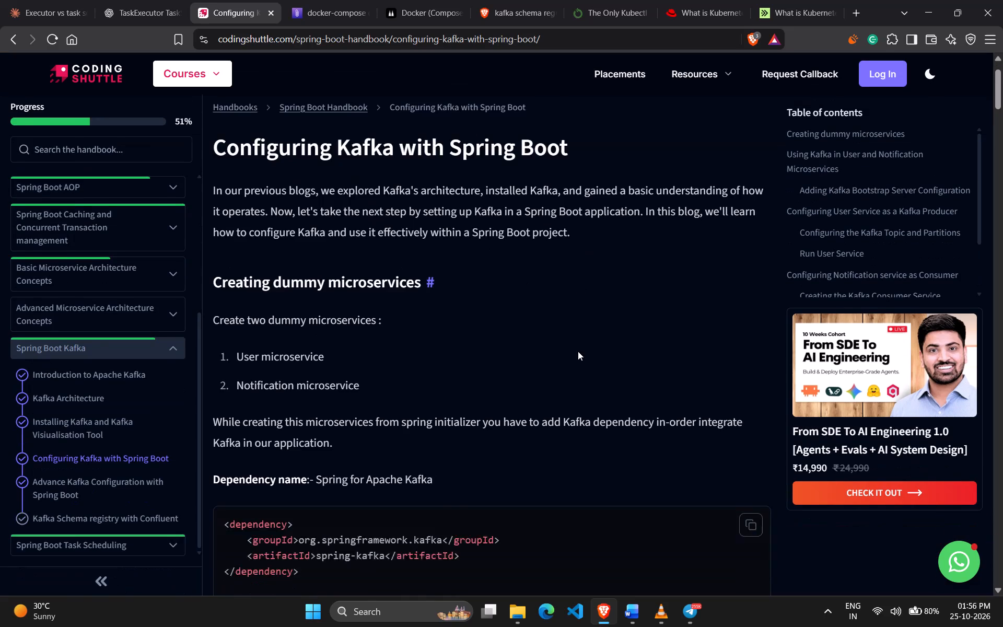
pyautogui.scroll(-12, 578, 351)
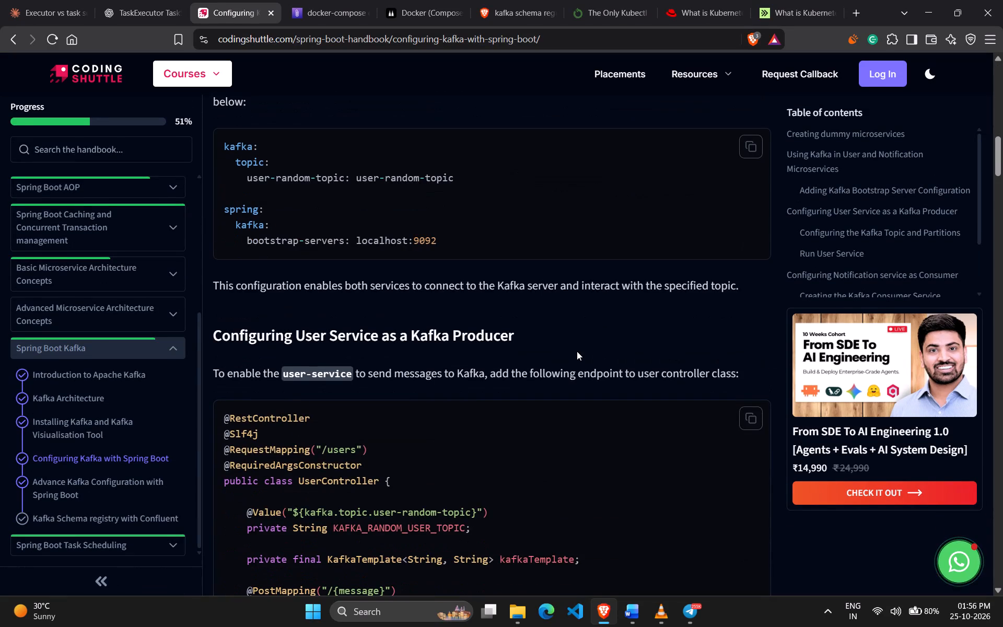
pyautogui.scroll(1, 575, 351)
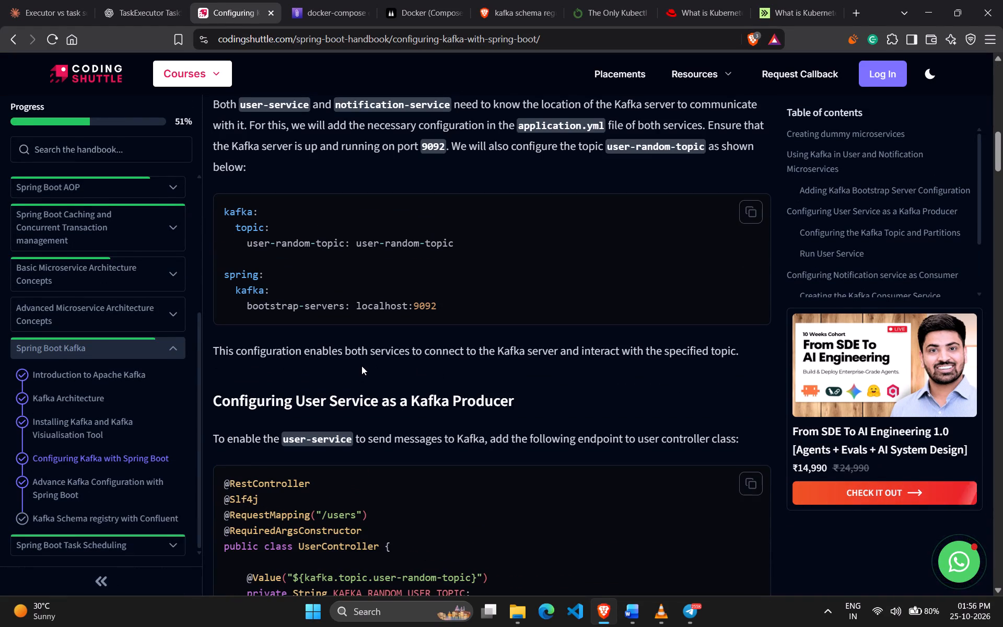
pyautogui.scroll(-1, 359, 366)
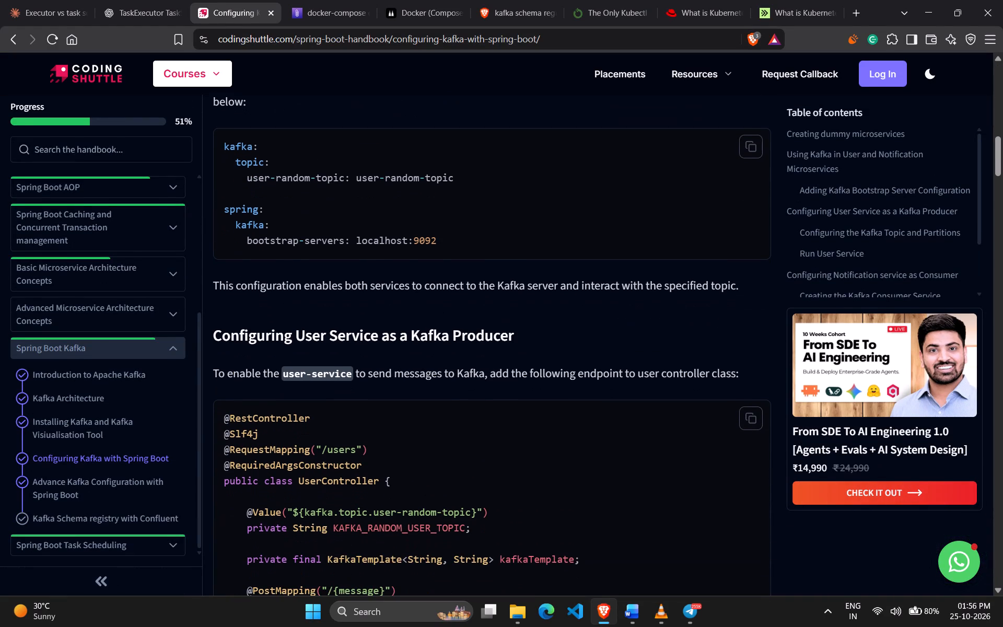
pyautogui.scroll(-1, 359, 366)
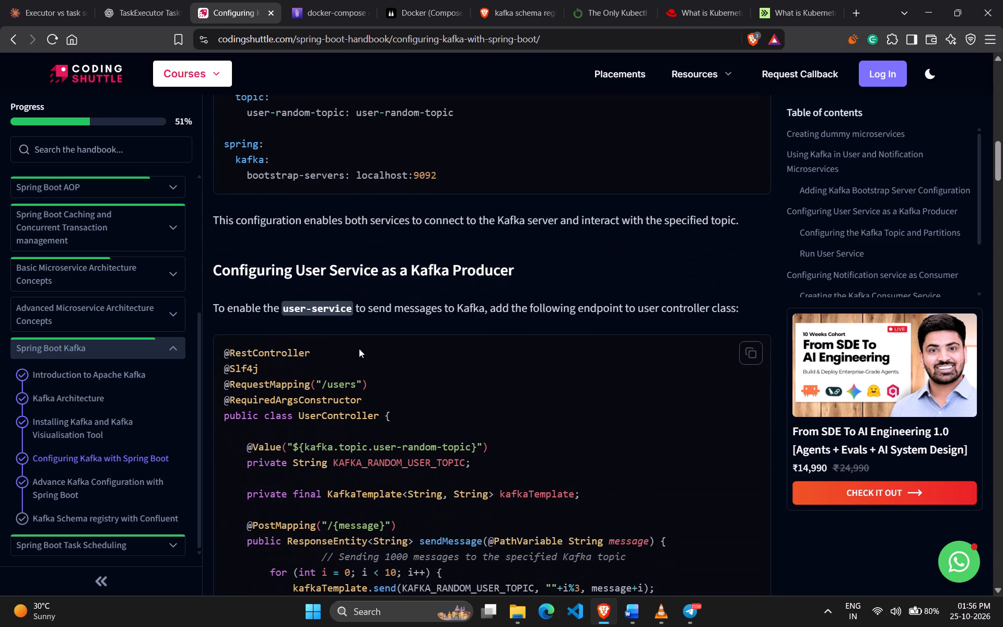
pyautogui.scroll(-1, 358, 352)
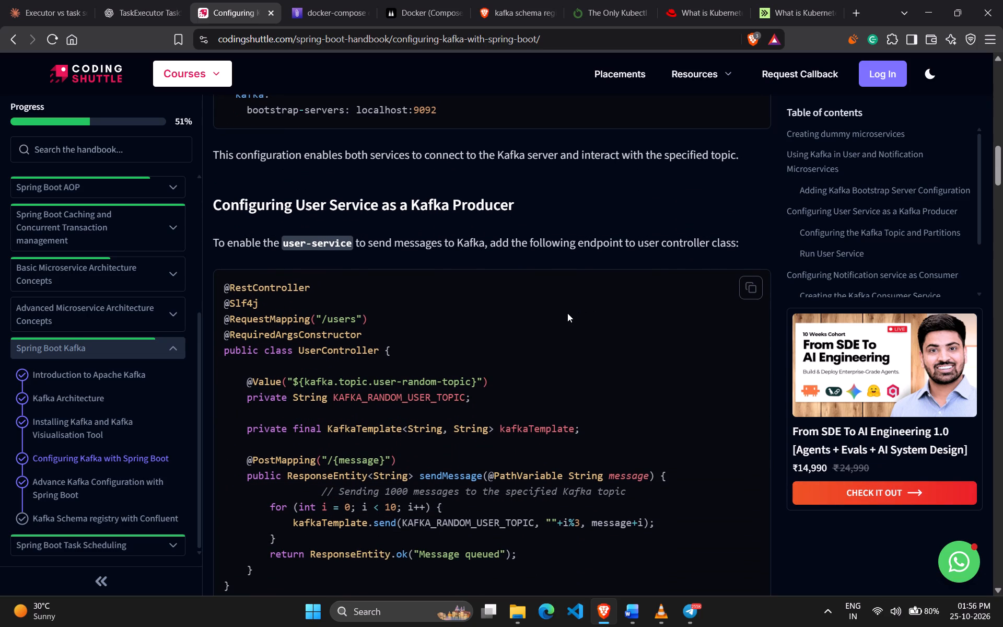
pyautogui.scroll(-1, 567, 326)
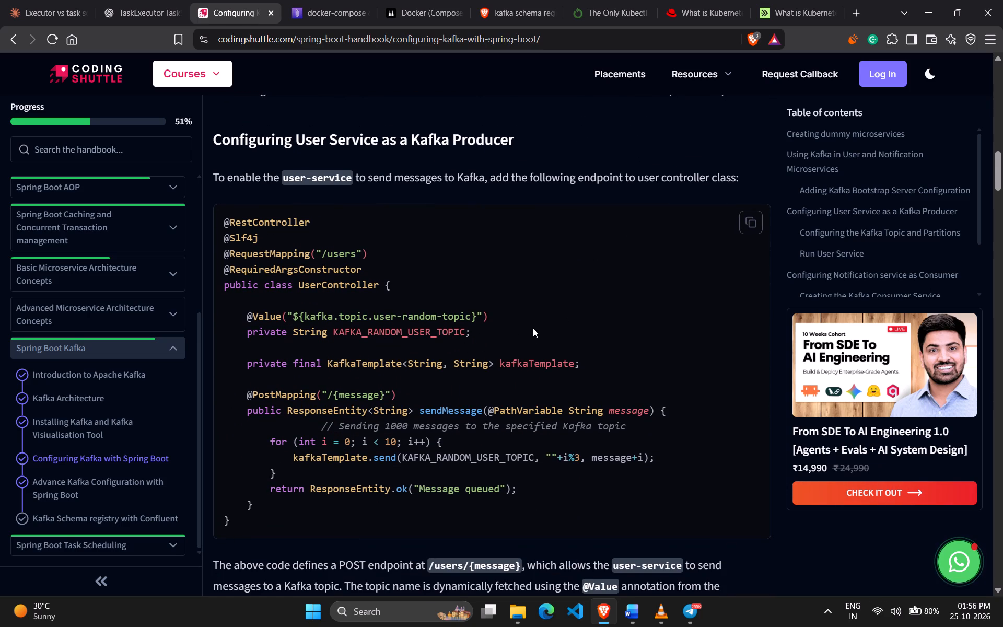
pyautogui.moveTo(585, 362); pyautogui.dragTo(443, 363)
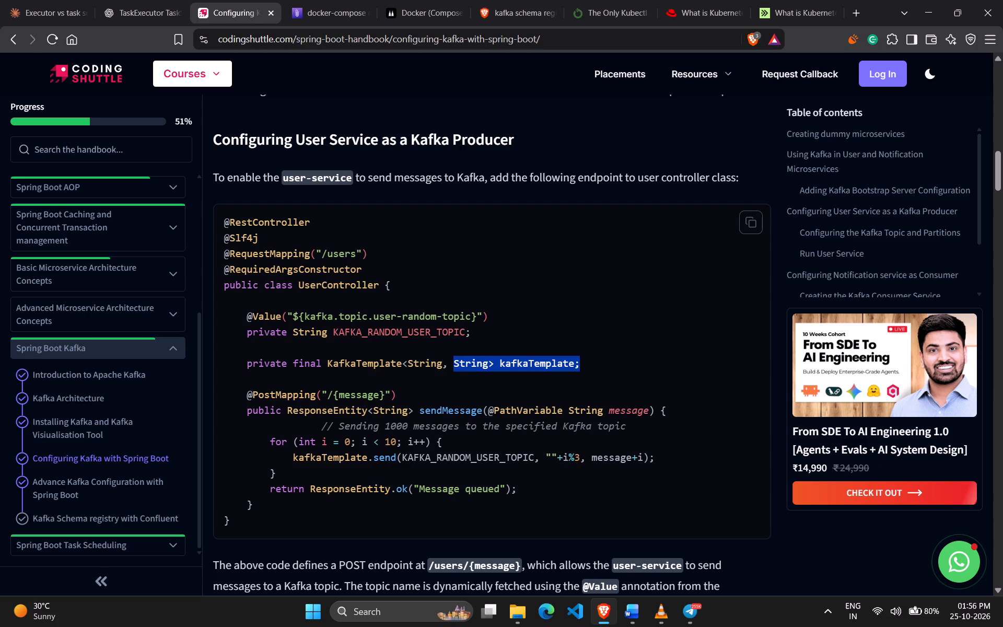
pyautogui.moveTo(443, 363); pyautogui.dragTo(258, 364)
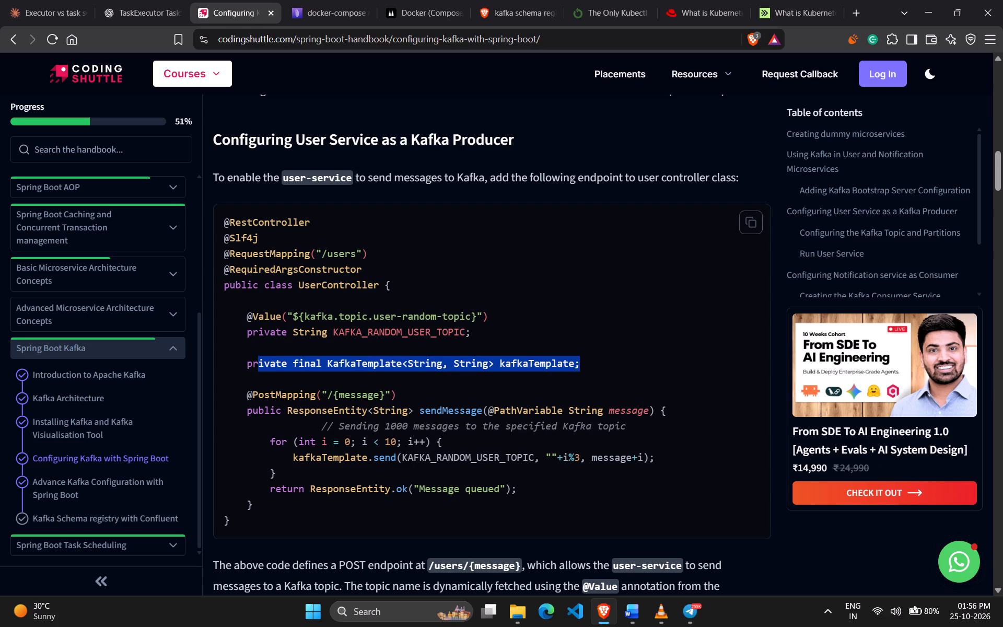
# Copy the article's Kafka topic and bootstrap server YAML and paste it below the schema registry diagram in Word, followed by blank lines.
pyautogui.scroll(5, 671, 322)
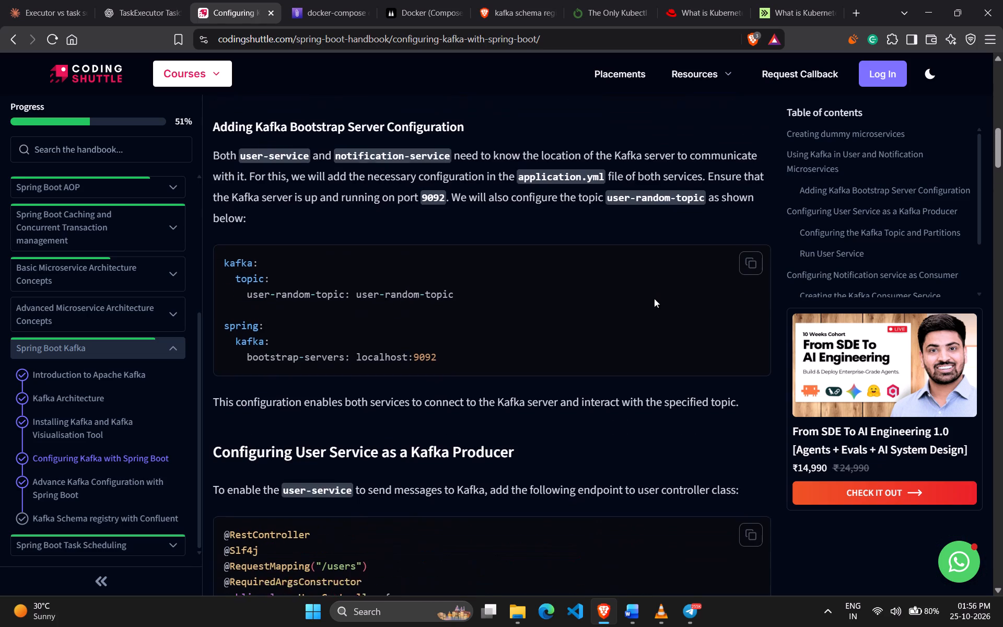
pyautogui.click(755, 266)
pyautogui.hotkey('alt', 'Tab')
pyautogui.scroll(-2, 518, 390)
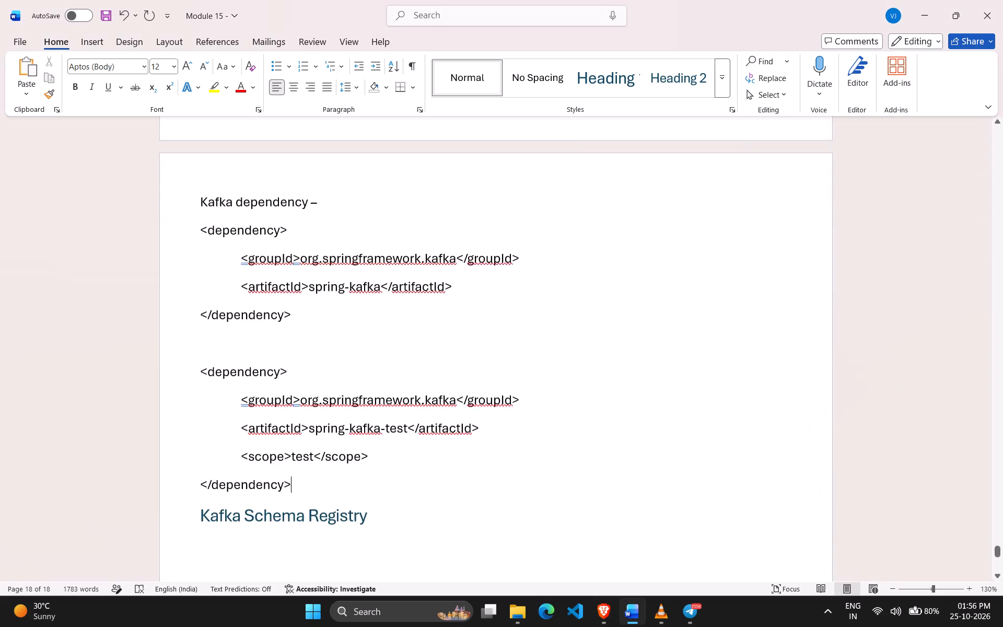
pyautogui.scroll(-2, 518, 394)
pyautogui.scroll(-10, 579, 379)
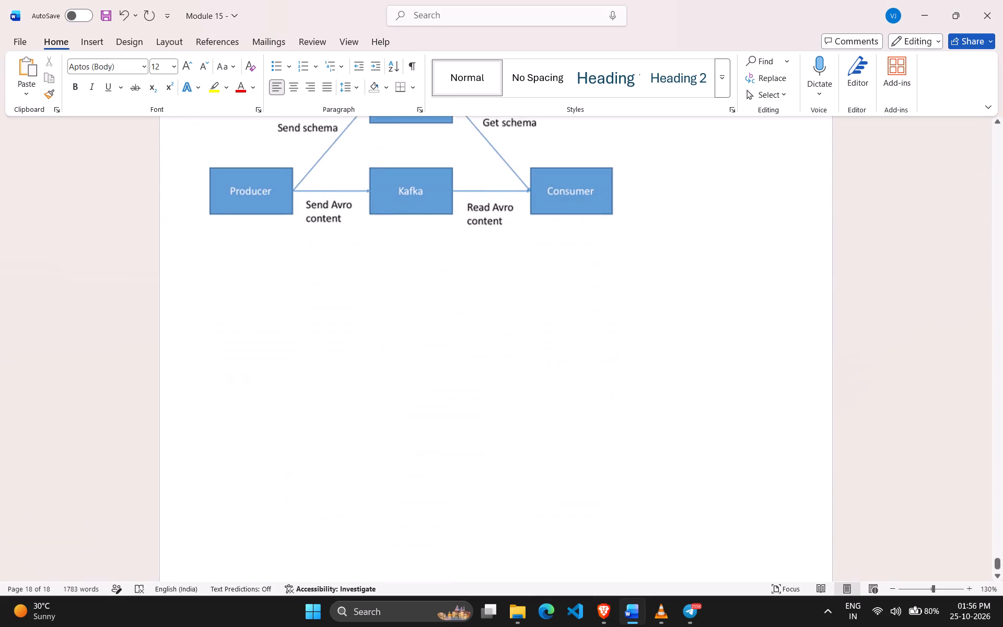
pyautogui.click(566, 393)
pyautogui.hotkey('ctrl', 'v')
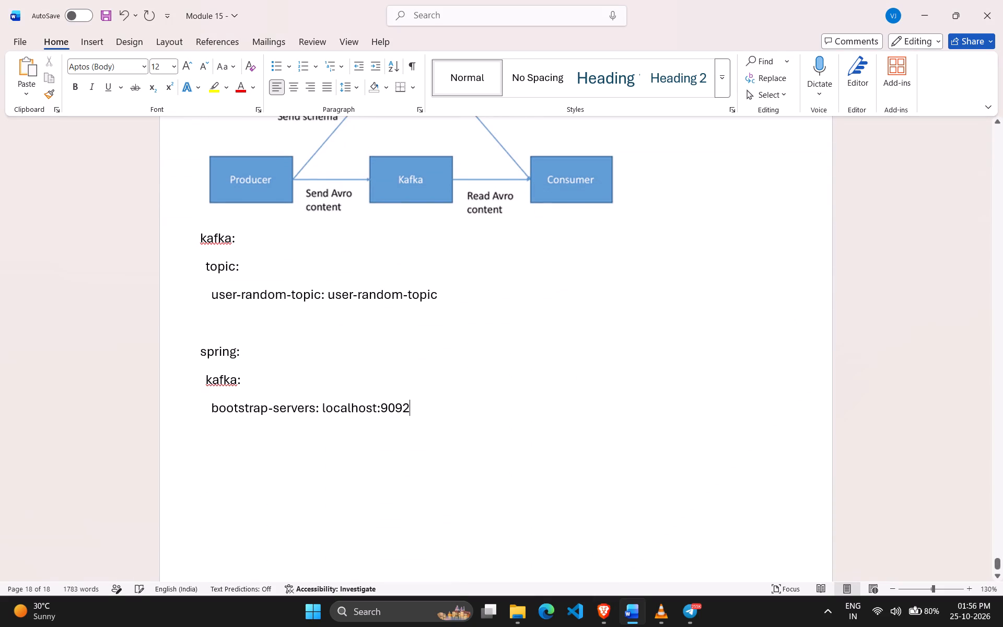
pyautogui.press('Return')
pyautogui.press('Return')
pyautogui.press('Return')
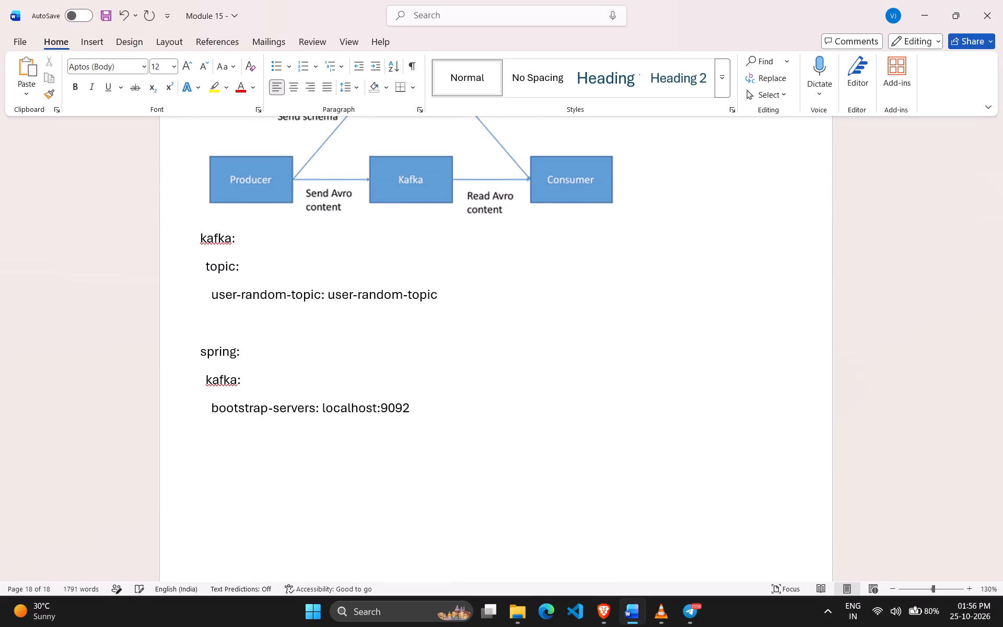
# Below the YAML, write "for sending the kafka message user need to create the object kafkatemplate<key,value>" and start a new line.
pyautogui.write('kfa')
pyautogui.press('BackSpace')
pyautogui.press('BackSpace')
pyautogui.press('BackSpace')
pyautogui.write('for sedni')
pyautogui.press('BackSpace')
pyautogui.press('BackSpace')
pyautogui.press('BackSpace')
pyautogui.write('nfi')
pyautogui.press('BackSpace')
pyautogui.press('BackSpace')
pyautogui.write('dig')
pyautogui.press('BackSpace')
pyautogui.write('ng the c')
pyautogui.press('BackSpace')
pyautogui.write('kafk')
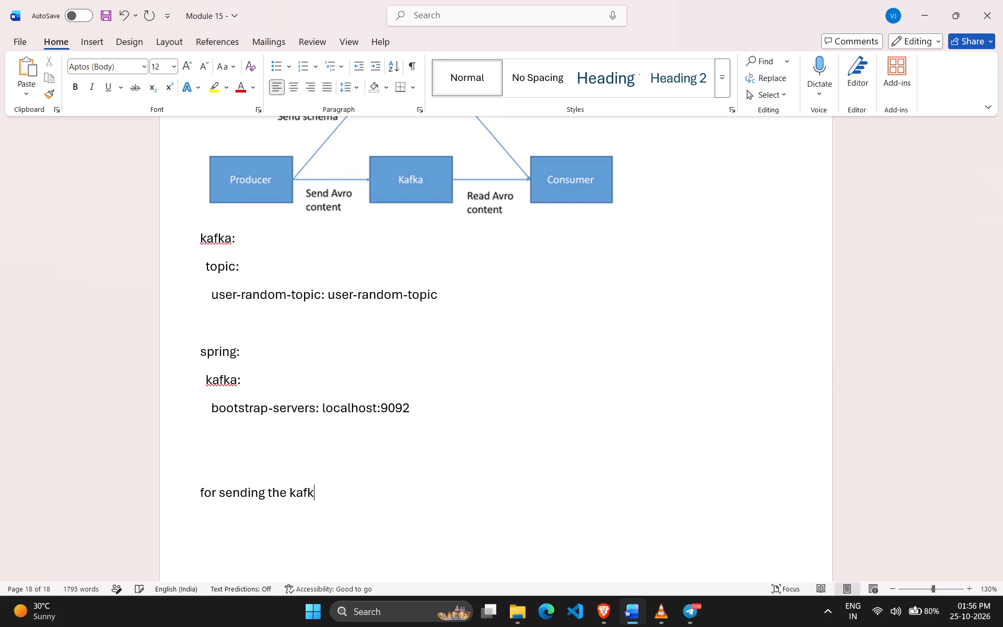
pyautogui.write('a c')
pyautogui.press('BackSpace')
pyautogui.write('message use')
pyautogui.press('space')
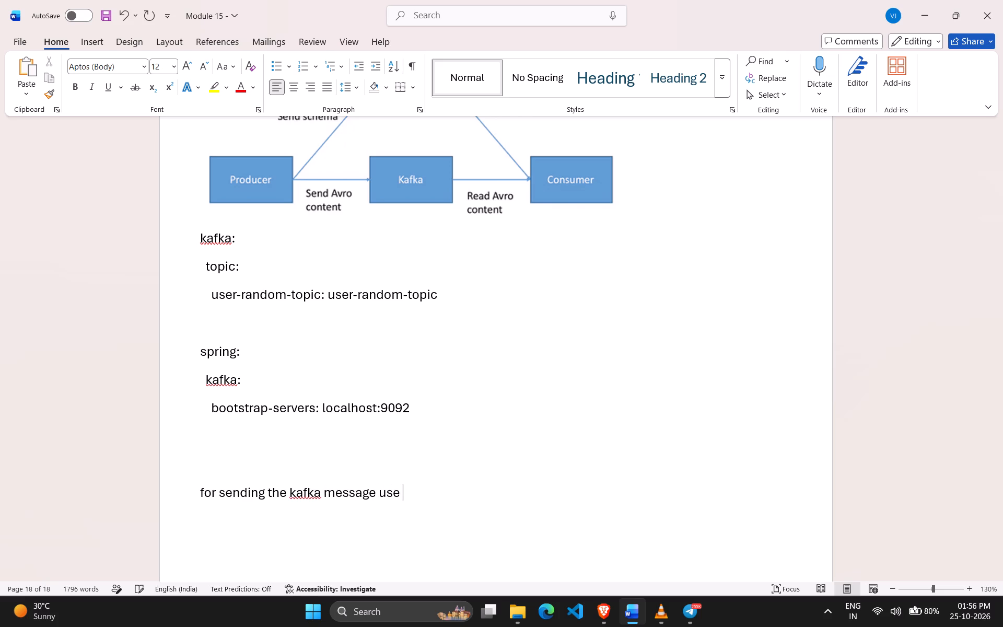
pyautogui.press('BackSpace')
pyautogui.write('Net ccrea')
pyautogui.press('BackSpace')
pyautogui.press('BackSpace')
pyautogui.press('BackSpace')
pyautogui.press('BackSpace')
pyautogui.write('eate a')
pyautogui.press('BackSpace')
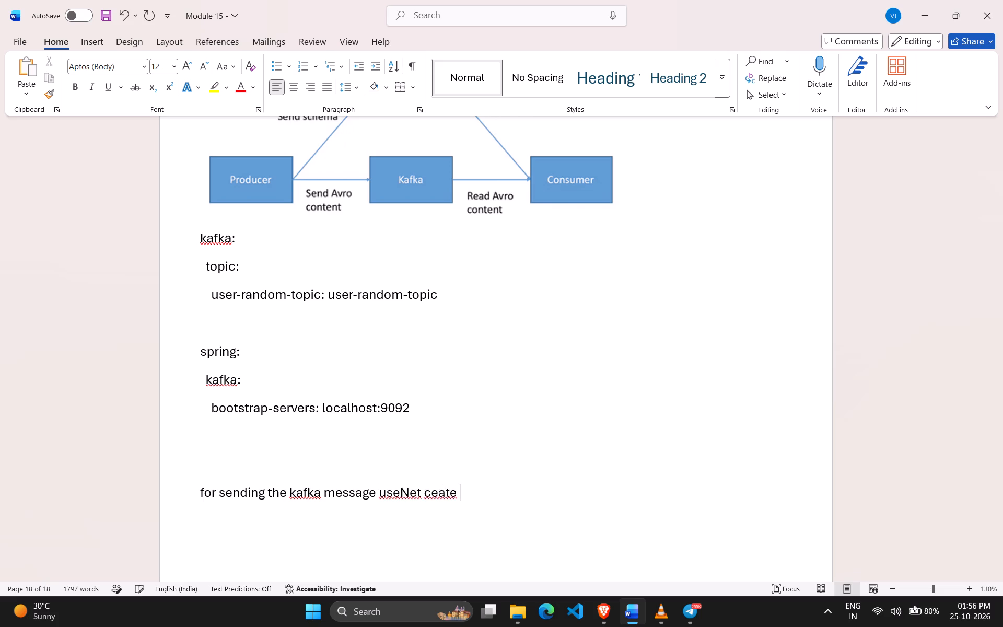
pyautogui.press('BackSpace')
pyautogui.press('BackSpace')
pyautogui.press('BackSpace')
pyautogui.press('BackSpace')
pyautogui.press('BackSpace')
pyautogui.write('ea')
pyautogui.press('BackSpace')
pyautogui.press('BackSpace')
pyautogui.hotkey('ctrl', 'BackSpace')
pyautogui.hotkey('ctrl', 'BackSpace')
pyautogui.write('user need to create the bojec')
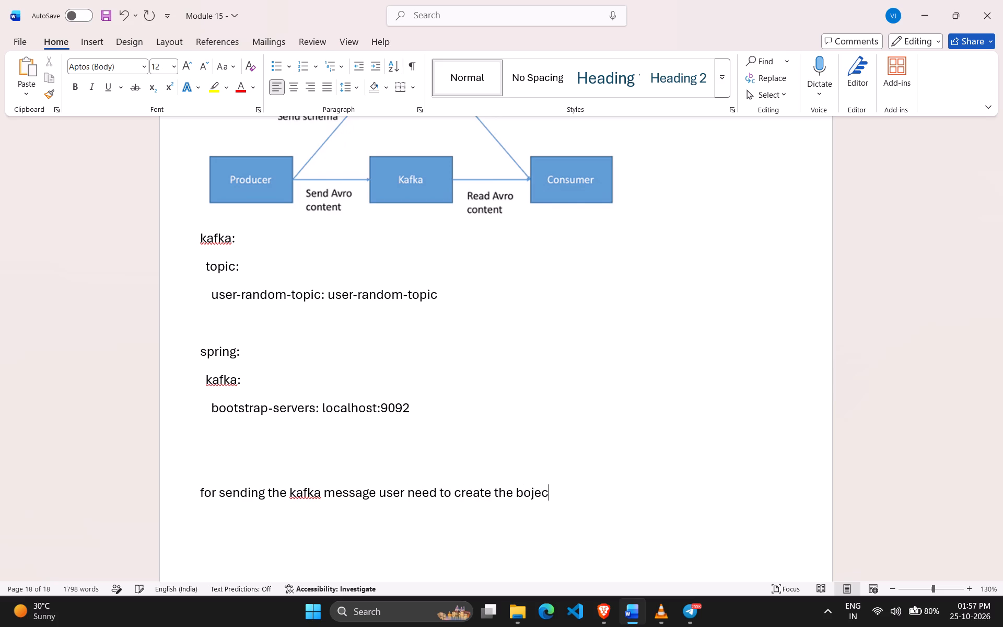
pyautogui.hotkey('ctrl', 'BackSpace')
pyautogui.write('object kafa')
pyautogui.press('BackSpace')
pyautogui.write('katemplate<Str')
pyautogui.press('BackSpace')
pyautogui.press('BackSpace')
pyautogui.press('BackSpace')
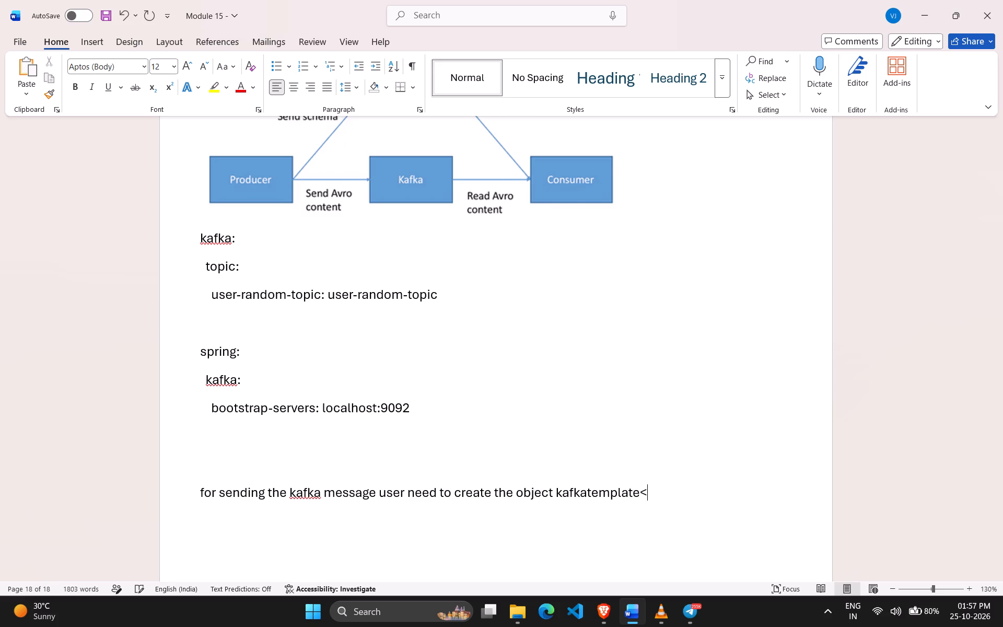
pyautogui.write('key,value>')
pyautogui.press('Return')
# Check the article's UserController code and write "kafkaTemplate methods" on the new line below the KafkaTemplate sentence in Word.
pyautogui.hotkey('alt', 'Tab')
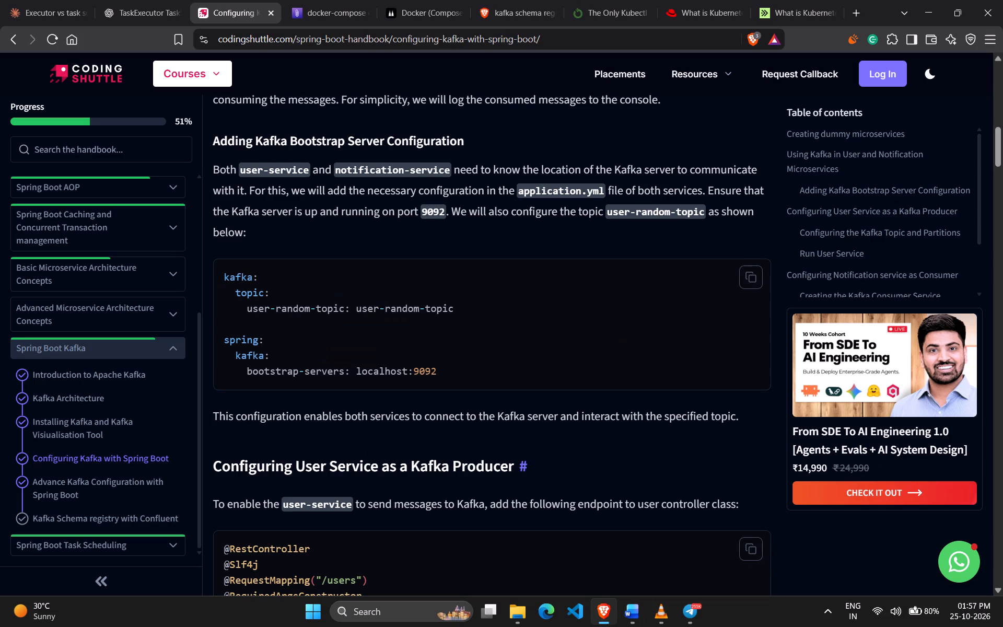
pyautogui.scroll(-7, 291, 465)
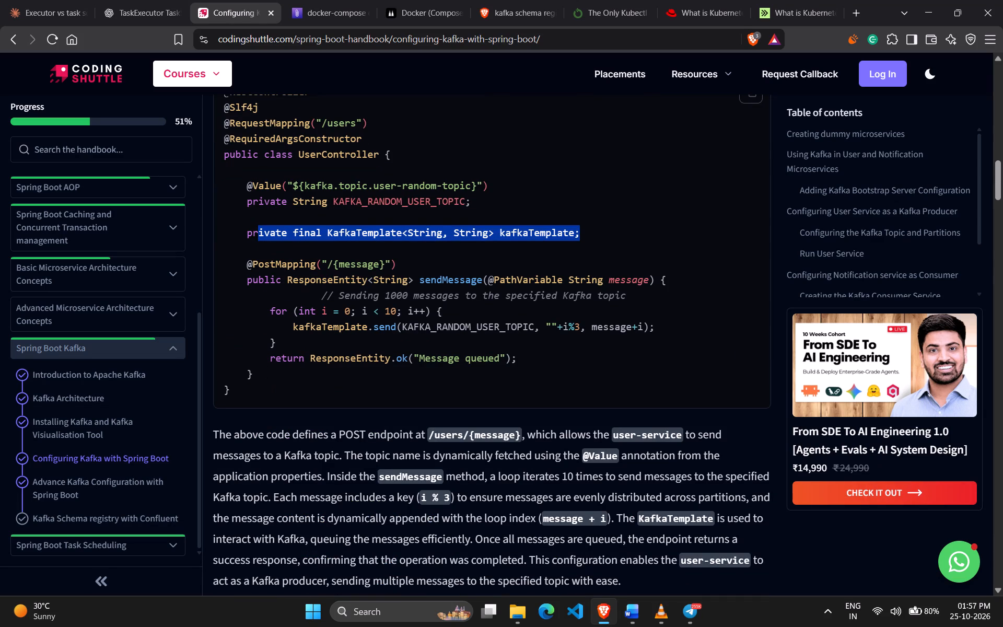
pyautogui.hotkey('alt', 'Tab')
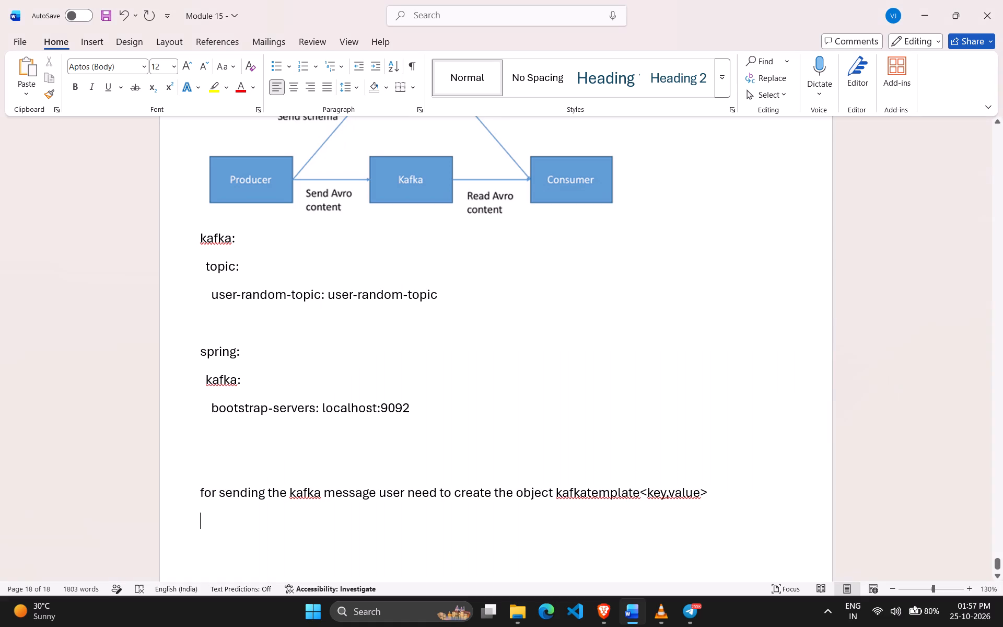
pyautogui.write('kafkaTemp')
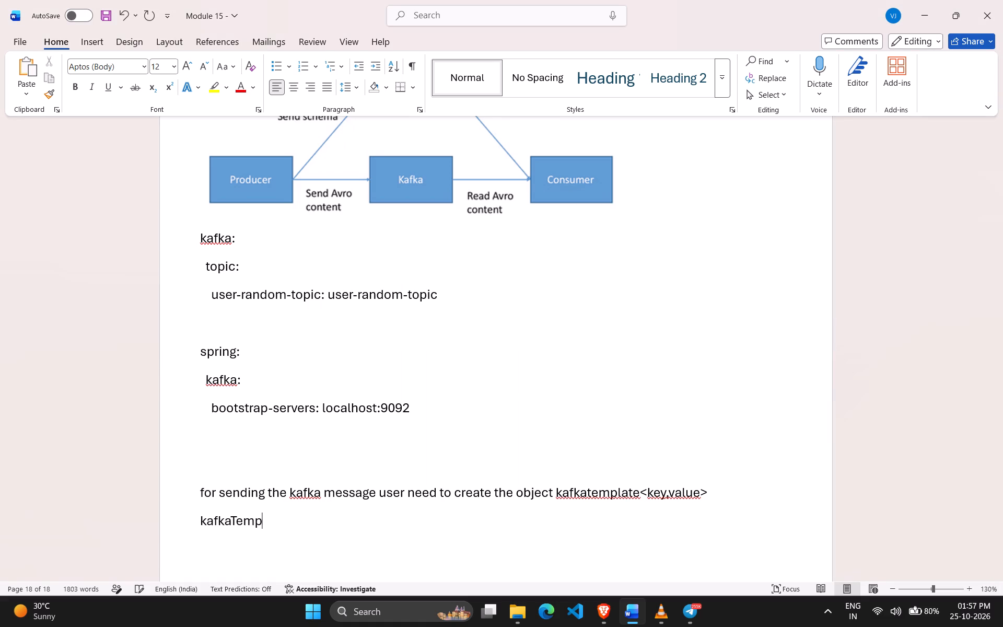
pyautogui.write('pal')
pyautogui.press('BackSpace')
pyautogui.press('BackSpace')
pyautogui.press('BackSpace')
pyautogui.write('lae')
pyautogui.press('BackSpace')
pyautogui.write('te methods')
# Add an indented "send();" line beneath "kafkaTemplate methods".
pyautogui.press('Return')
pyautogui.press('Tab')
pyautogui.write('send')
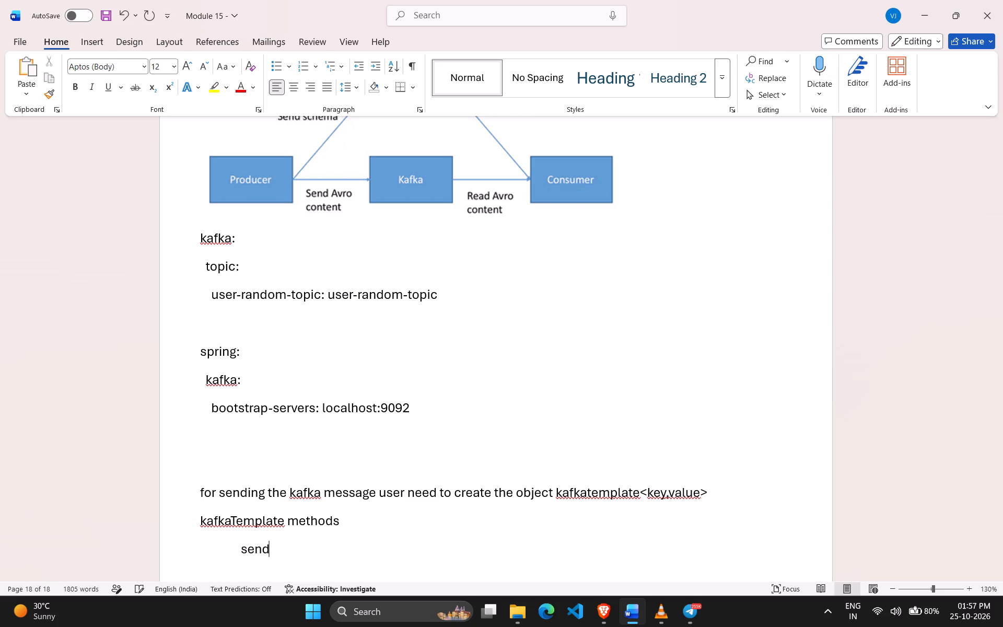
pyautogui.hotkey('alt', 'Tab')
pyautogui.hotkey('alt', 'Tab')
pyautogui.hotkey('alt', 'Tab')
pyautogui.hotkey('alt', 'Tab')
pyautogui.write('90')
pyautogui.press('BackSpace')
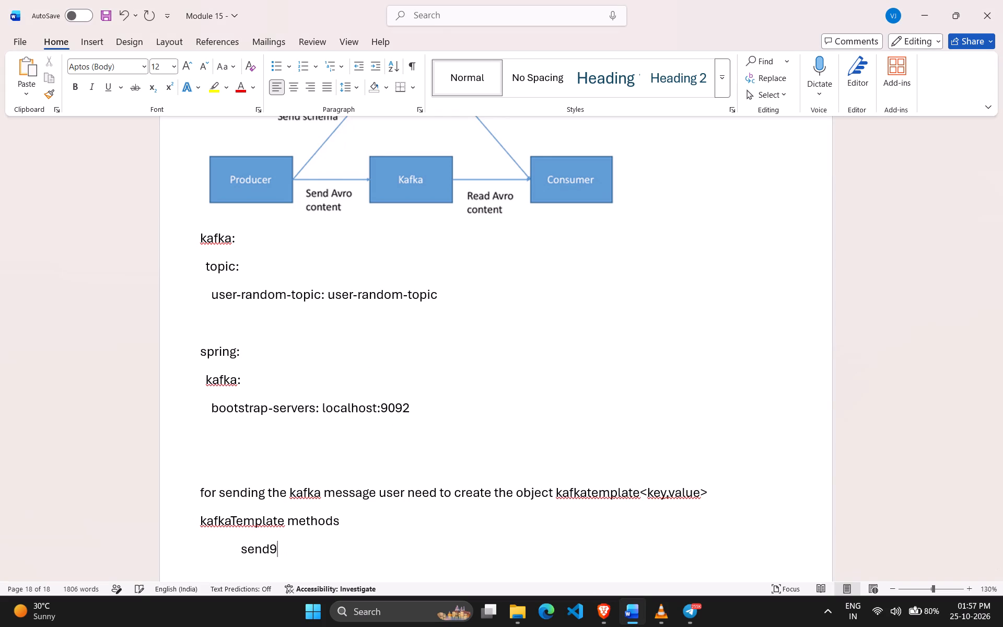
pyautogui.press('BackSpace')
pyautogui.write('();')
# Switch to the browser article and review the Kafka topic and partitions configuration alongside the UserController producer code.
pyautogui.hotkey('alt', 'Tab')
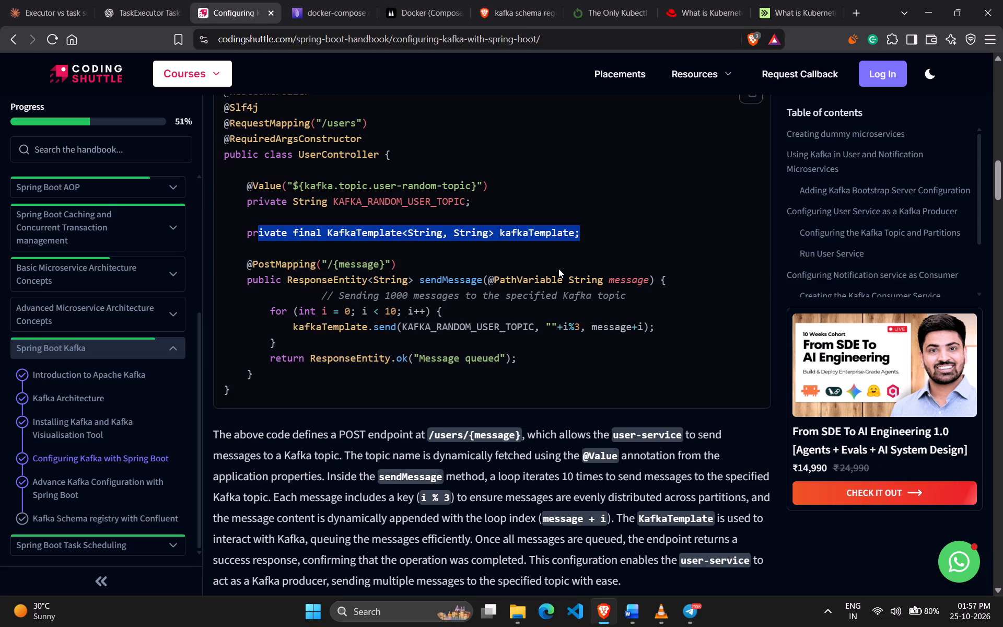
pyautogui.scroll(-2, 471, 275)
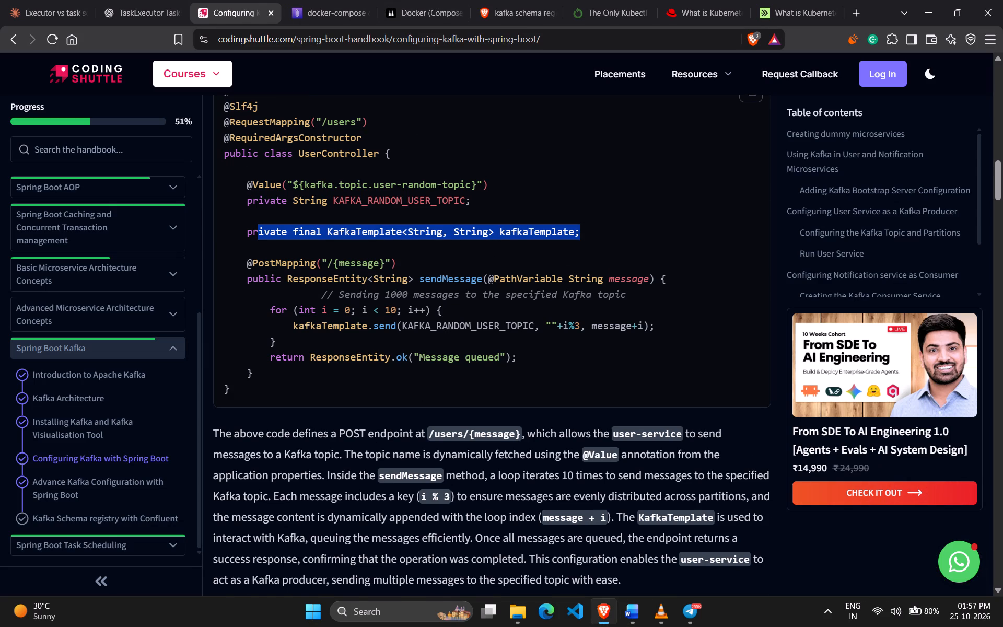
pyautogui.scroll(-8, 471, 275)
pyautogui.scroll(2, 485, 265)
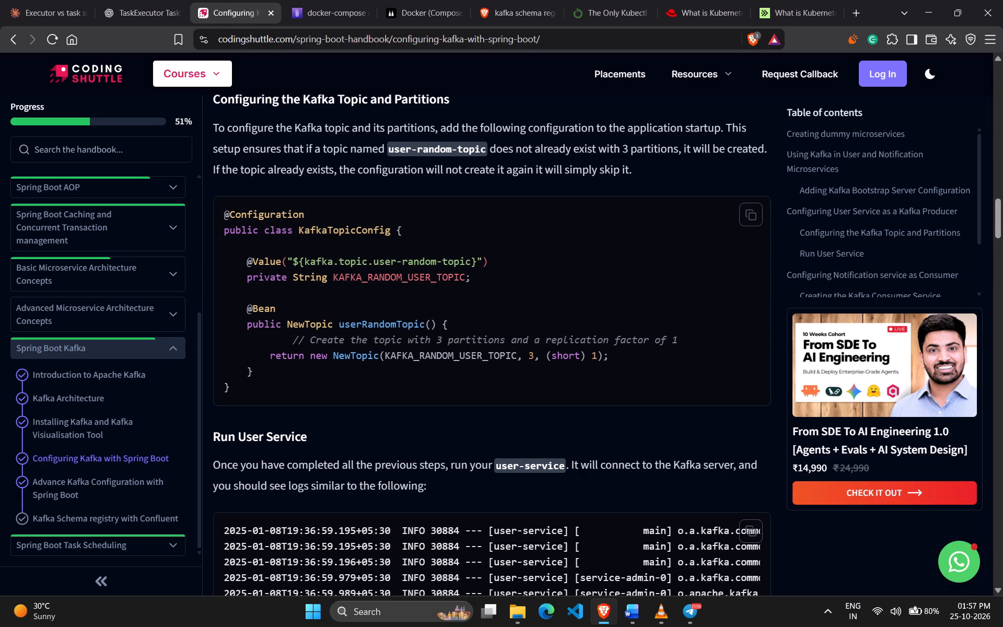
pyautogui.scroll(-2, 436, 392)
pyautogui.scroll(3, 439, 392)
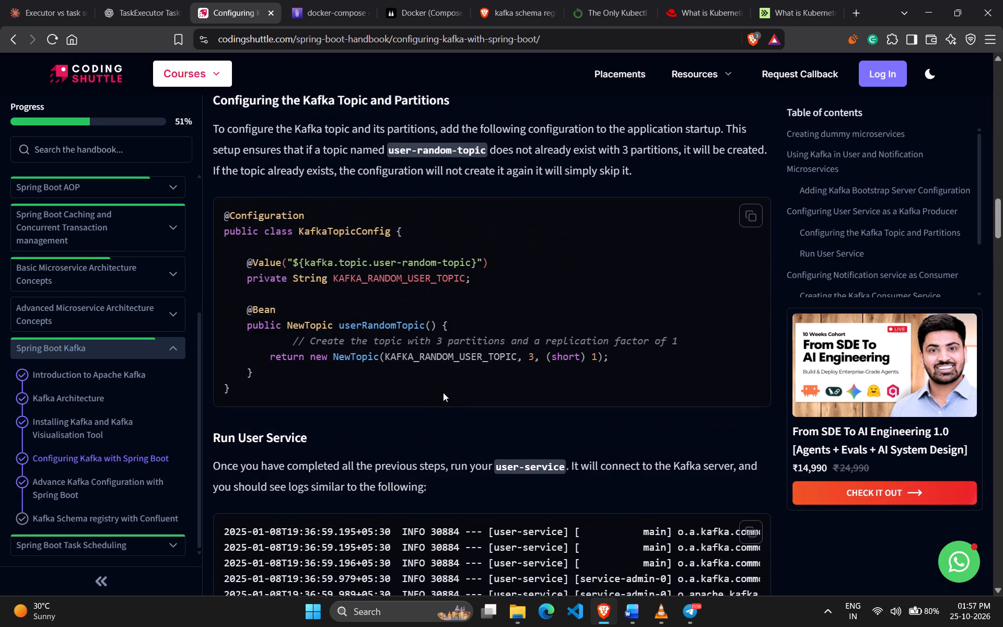
pyautogui.scroll(7, 443, 392)
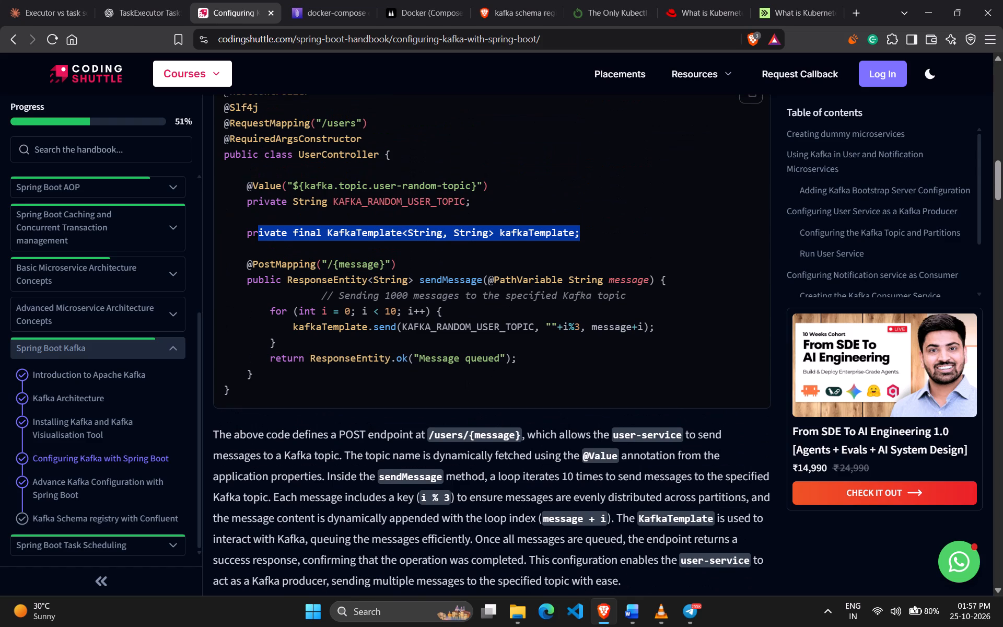
# Back in Word, insert an indented "key-topic" line beneath the kafkatemplate<key,value> sentence and start another indented line.
pyautogui.hotkey('alt', 'Tab')
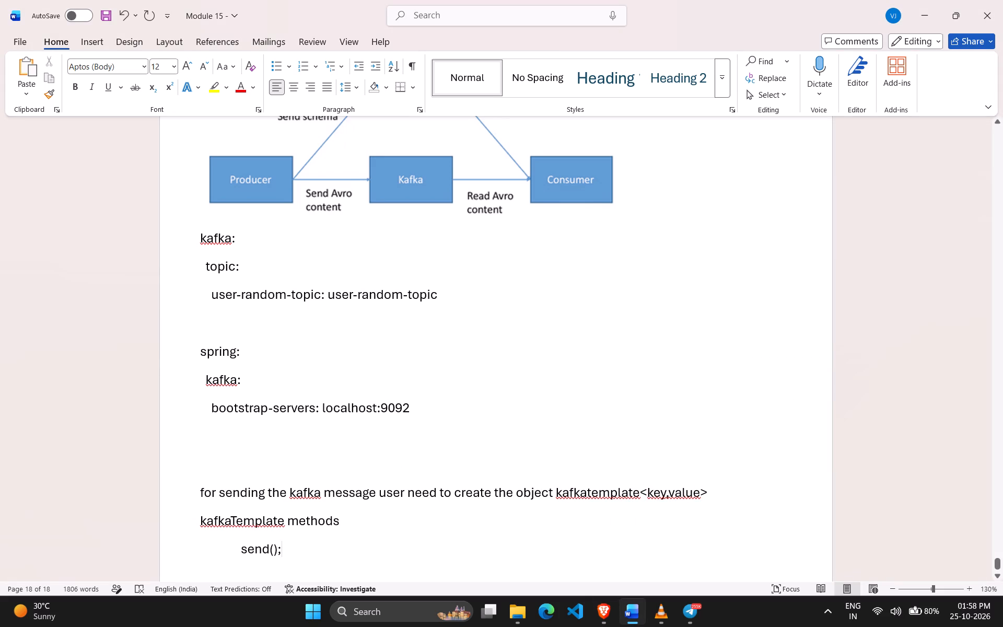
pyautogui.click(725, 495)
pyautogui.press('space')
pyautogui.press('Return')
pyautogui.press('Tab')
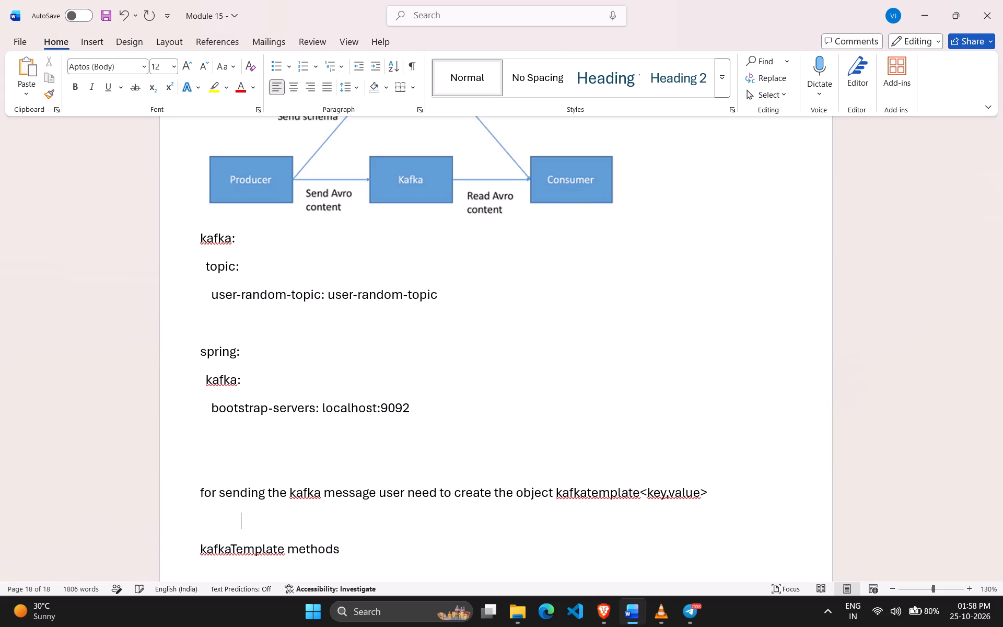
pyautogui.write('kye')
pyautogui.press('BackSpace')
pyautogui.press('BackSpace')
pyautogui.write('ey-topic')
pyautogui.press('Return')
pyautogui.press('Tab')
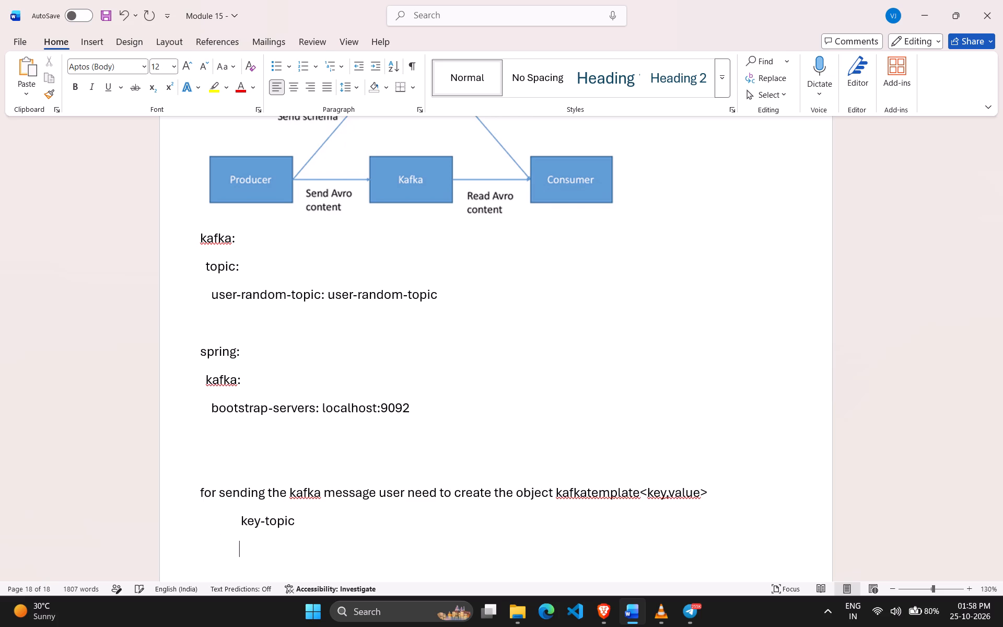
# Write "value -message" on the indented line beneath "key-topic".
pyautogui.write('vlaue =')
pyautogui.press('BackSpace')
pyautogui.write('-mme')
pyautogui.press('BackSpace')
pyautogui.press('BackSpace')
pyautogui.write('esag')
pyautogui.press('BackSpace')
pyautogui.press('a')
pyautogui.press('BackSpace')
pyautogui.press('BackSpace')
pyautogui.write('sge')
pyautogui.press('BackSpace')
pyautogui.press('BackSpace')
pyautogui.write('age')
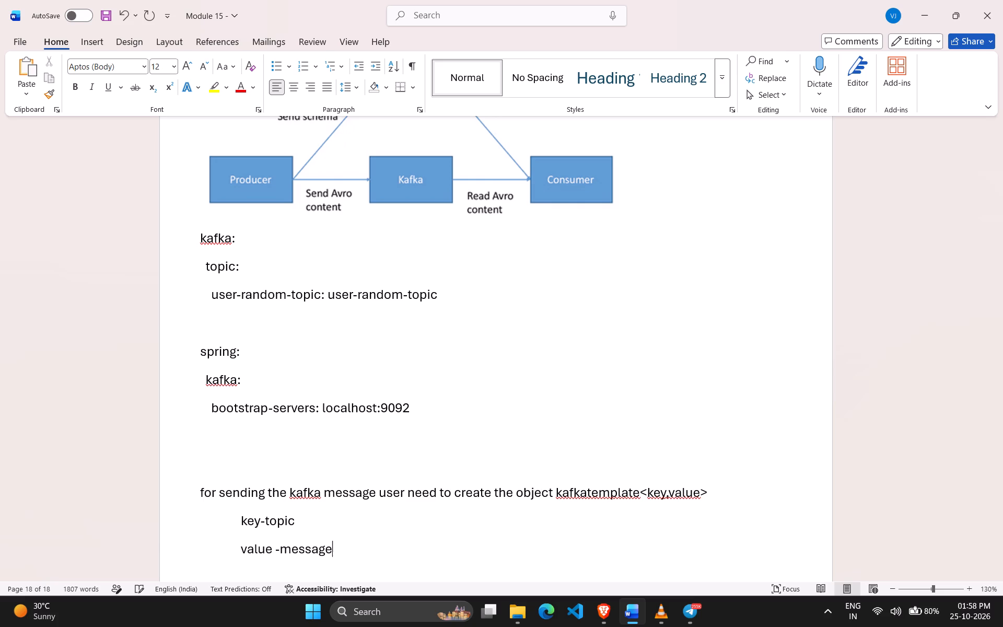
pyautogui.press('space')
# Start a new line above "kafkaTemplate methods" and write "create a bean of the topic".
pyautogui.press('Return')
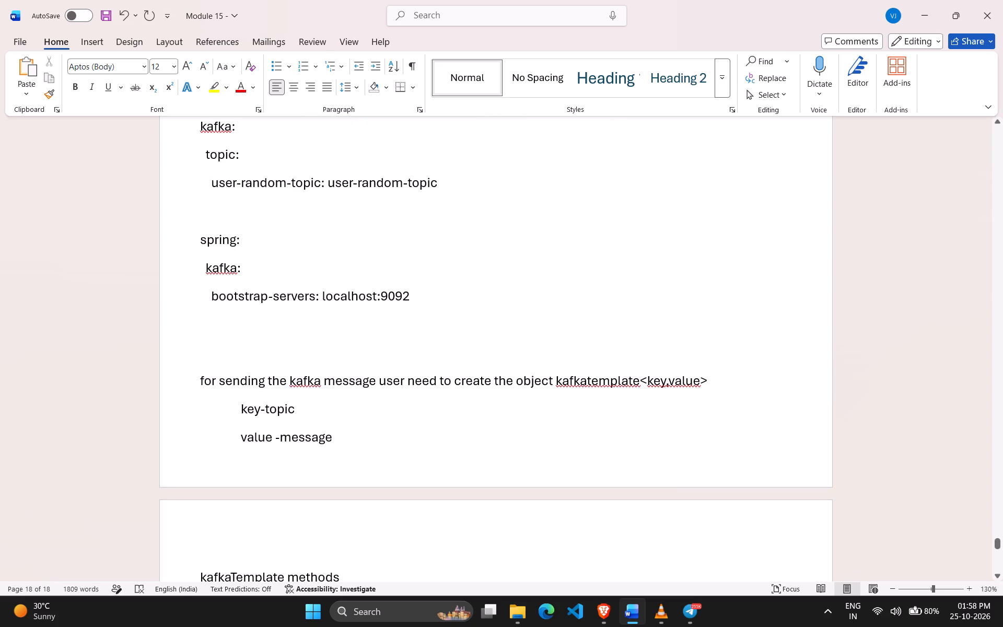
pyautogui.write('@create ab')
pyautogui.hotkey('ctrl', 'BackSpace')
pyautogui.hotkey('ctrl', 'BackSpace')
pyautogui.press('BackSpace')
pyautogui.write('creaet ab')
pyautogui.press('BackSpace')
pyautogui.press('space')
pyautogui.write('baen')
pyautogui.press('BackSpace')
pyautogui.press('BackSpace')
pyautogui.press('BackSpace')
pyautogui.write('ean of the')
pyautogui.press('space')
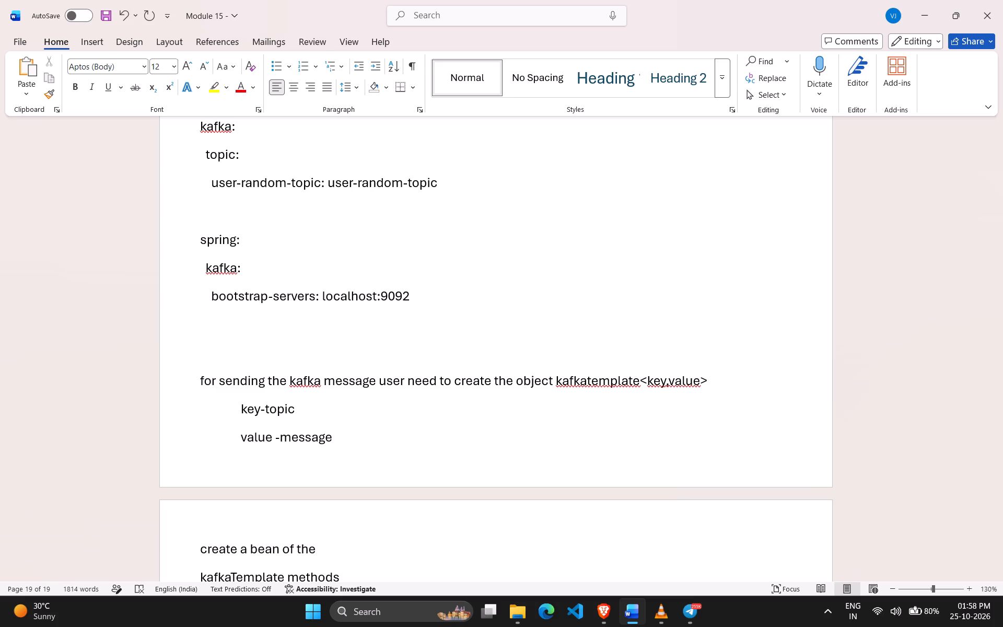
pyautogui.write('te')
pyautogui.press('BackSpace')
pyautogui.press('BackSpace')
pyautogui.write('topic')
pyautogui.press('space')
# Look up the topic bean class in the article's KafkaTopicConfig code and append "NewTopic" to the bean line in Word.
pyautogui.hotkey('alt', 'Tab')
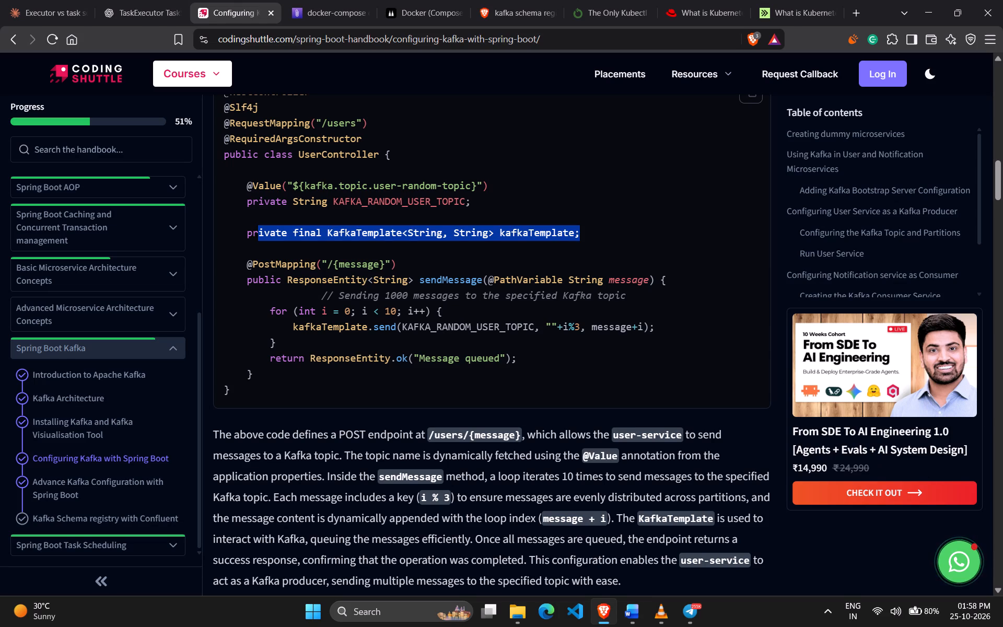
pyautogui.scroll(-19, 776, 484)
pyautogui.scroll(-6, 785, 482)
pyautogui.scroll(1, 785, 482)
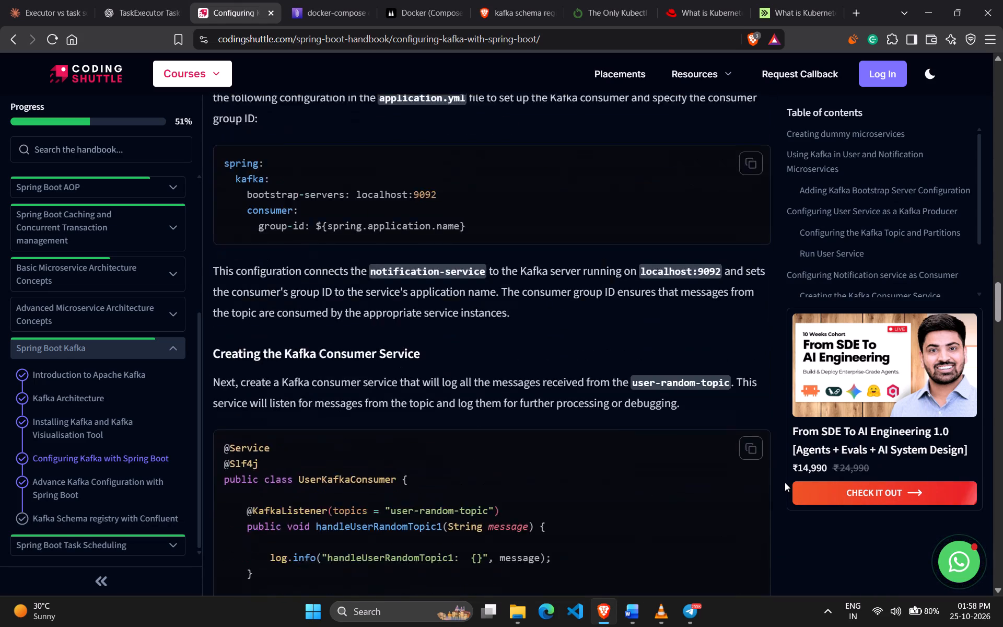
pyautogui.scroll(-5, 785, 482)
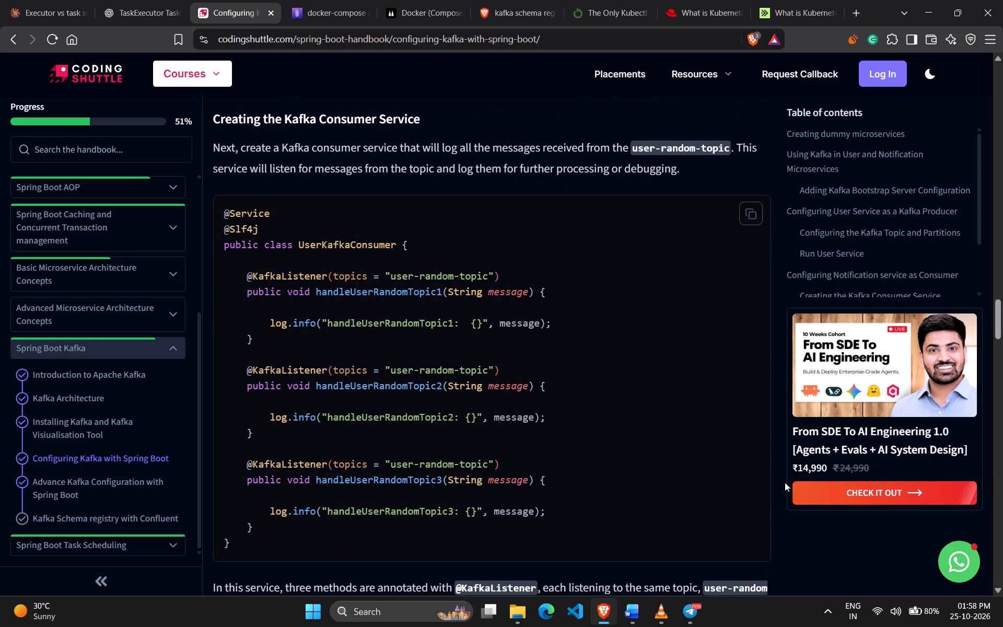
pyautogui.scroll(9, 785, 482)
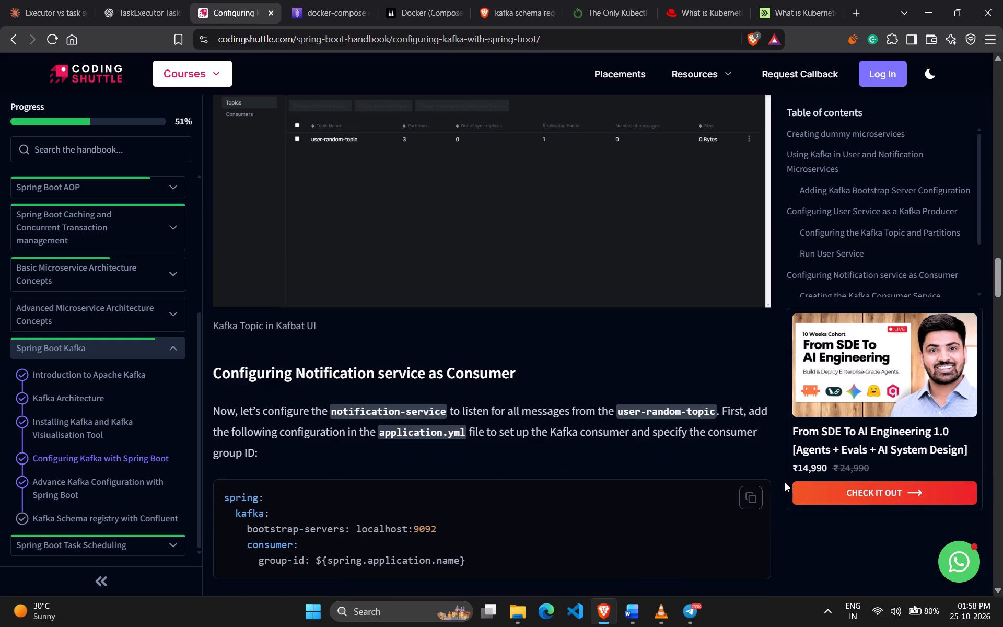
pyautogui.scroll(11, 720, 479)
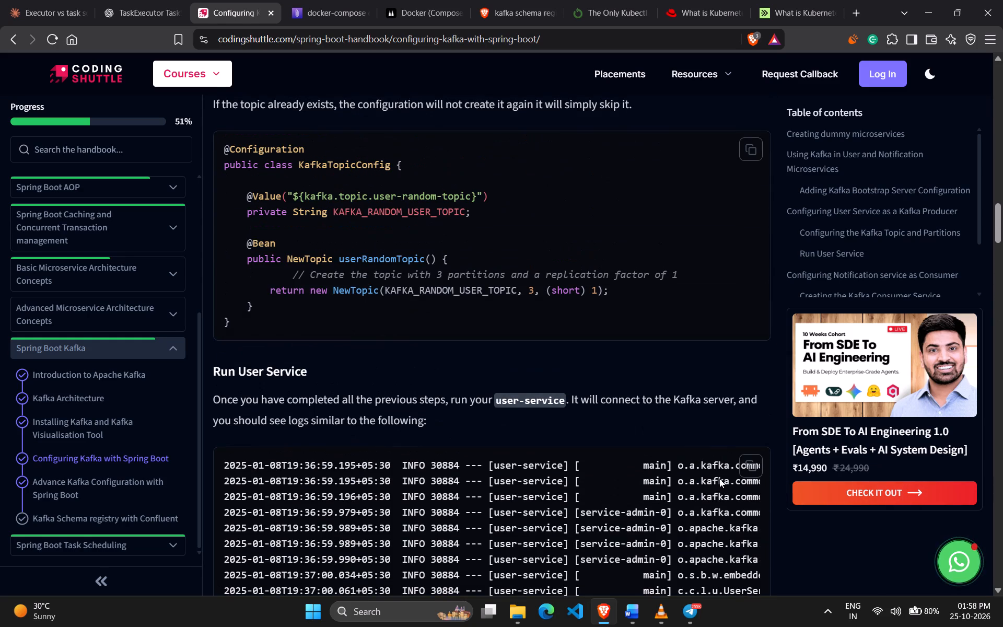
pyautogui.hotkey('alt', 'Tab')
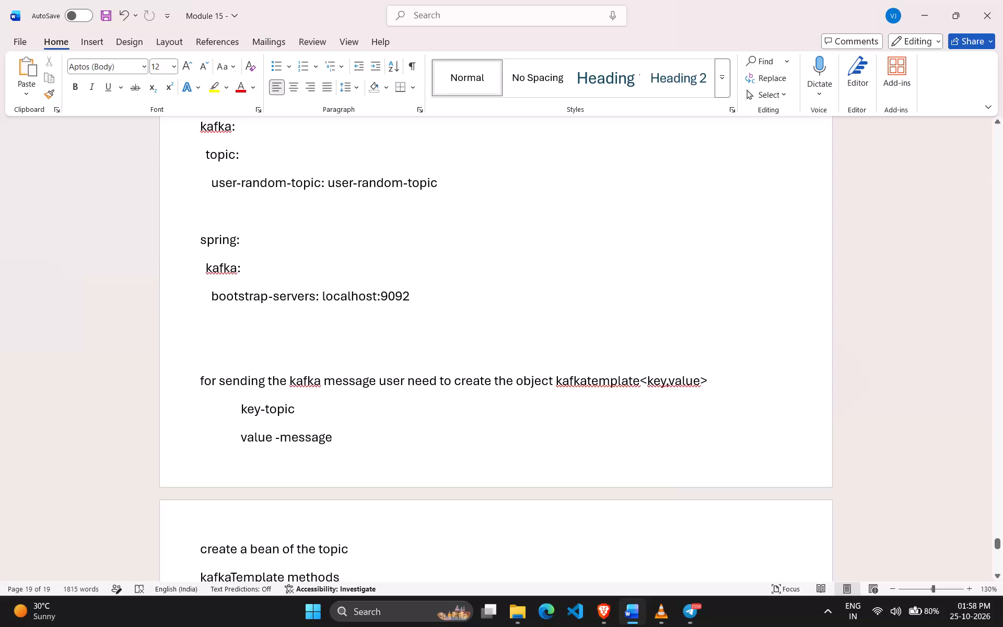
pyautogui.write('Nw')
pyautogui.press('BackSpace')
pyautogui.write('ewTopic')
# Leave blank lines after "send();", write "listener:" and start an indented line beneath it.
pyautogui.press('Down')
pyautogui.press('Down')
pyautogui.press('Down')
pyautogui.press('Down')
pyautogui.press('Down')
pyautogui.press('Down')
pyautogui.press('Down')
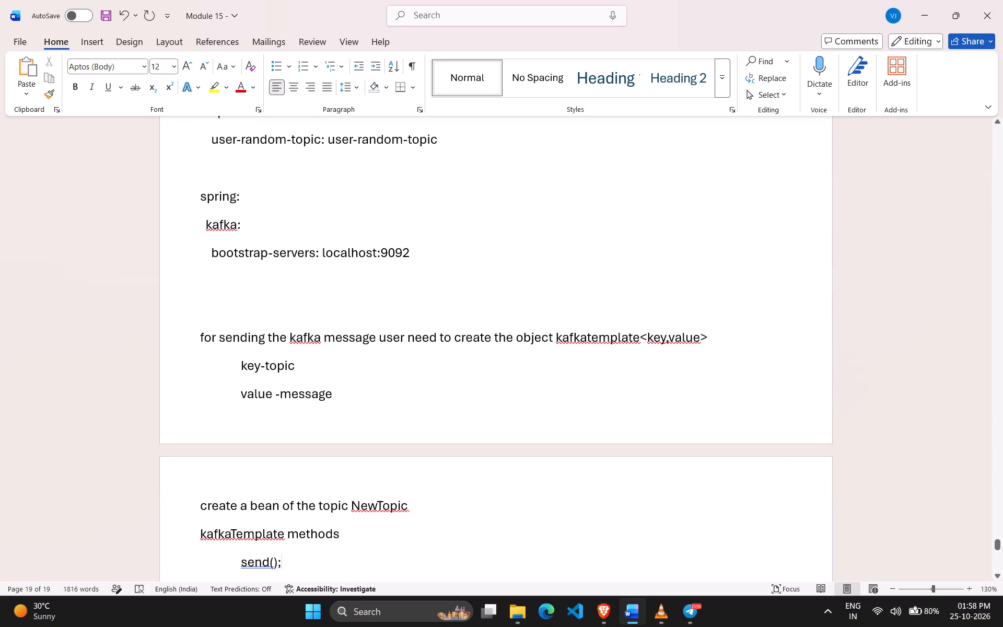
pyautogui.press('Return')
pyautogui.press('Return')
pyautogui.press('Return')
pyautogui.write('rec')
pyautogui.press('BackSpace')
pyautogui.press('BackSpace')
pyautogui.press('BackSpace')
pyautogui.write('listener:')
pyautogui.press('Return')
pyautogui.press('Tab')
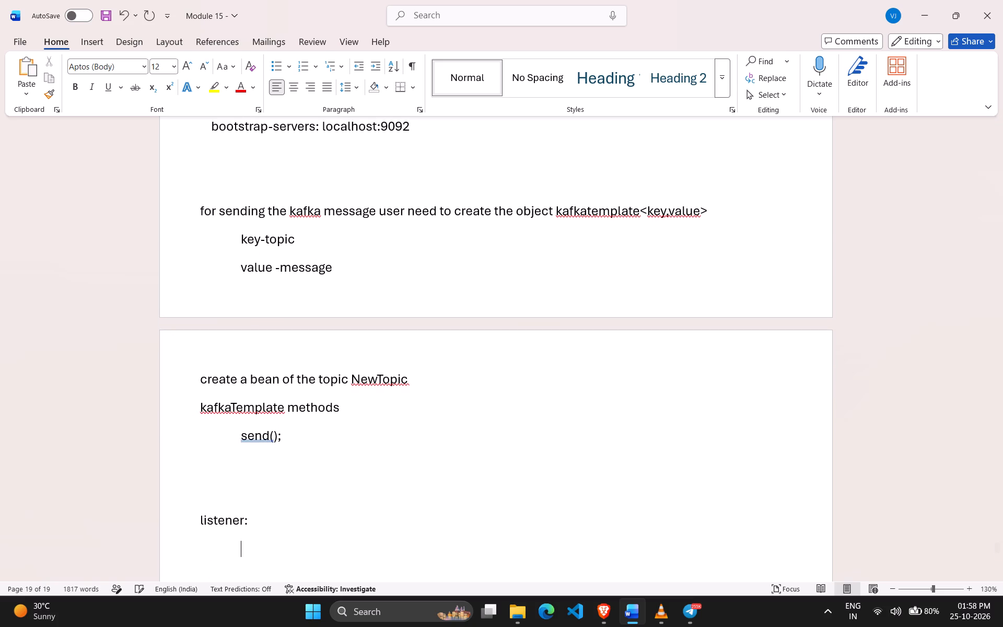
pyautogui.press('k')
pyautogui.press('BackSpace')
# Write "antoate the method with" on the indented line beneath "listener:".
pyautogui.write('antot')
pyautogui.press('BackSpace')
pyautogui.write('ate the method wiht')
pyautogui.press('BackSpace')
pyautogui.press('BackSpace')
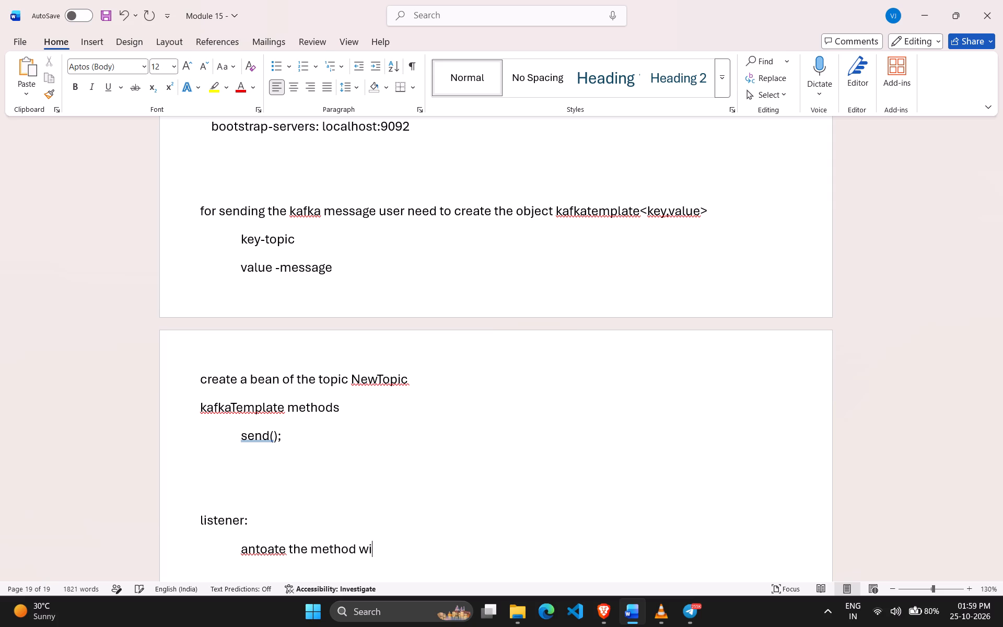
pyautogui.write('thd')
pyautogui.press('space')
pyautogui.press('BackSpace')
pyautogui.press('BackSpace')
pyautogui.press('space')
pyautogui.write('@kafkaListener(')
pyautogui.press('space')
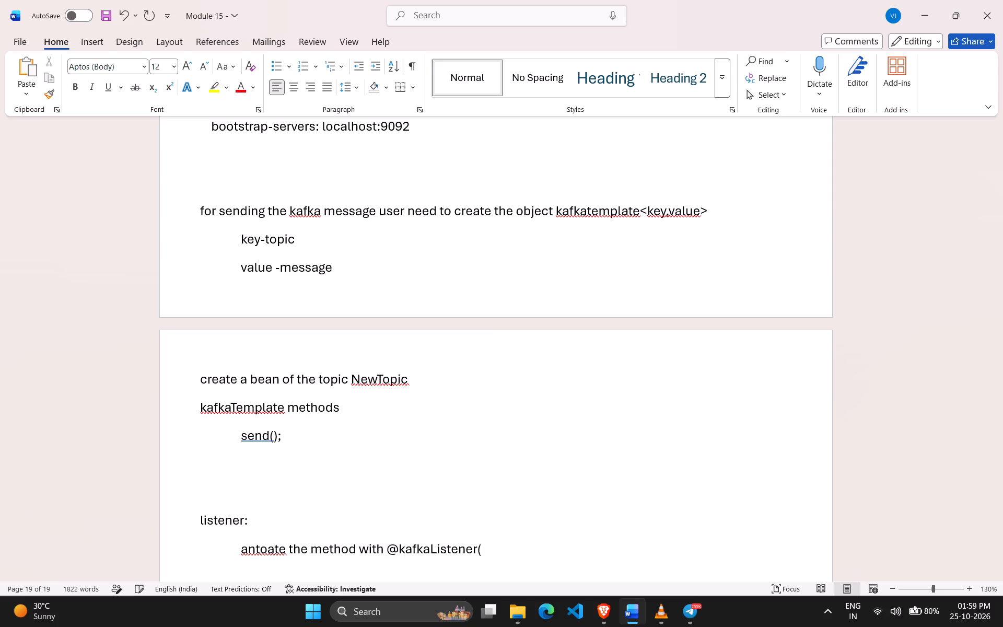
pyautogui.write('topicNmae')
pyautogui.press('BackSpace')
pyautogui.press('BackSpace')
pyautogui.press('BackSpace')
pyautogui.press('BackSpace')
pyautogui.press('a')
pyautogui.press('BackSpace')
pyautogui.write('name"')
pyautogui.press('BackSpace')
pyautogui.hotkey('shift', ')')
pyautogui.press('Tab')
pyautogui.press('Return')
pyautogui.press('Tab')
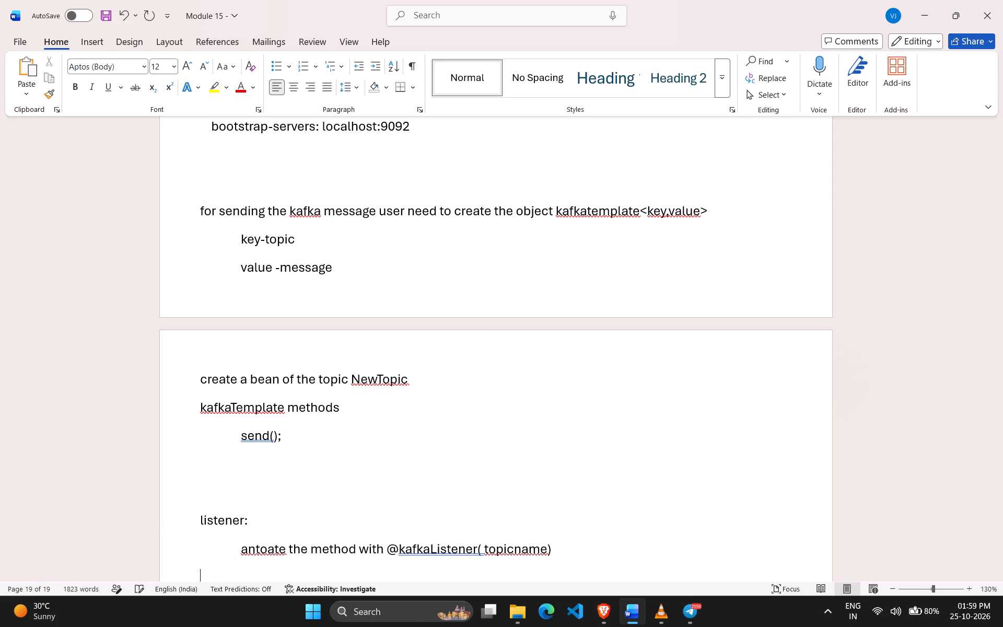
# Check the KafkaTopicConfig section in the browser article and append "-- set is configuration" after "NewTopic" in the Word notes.
pyautogui.hotkey('alt', 'Tab')
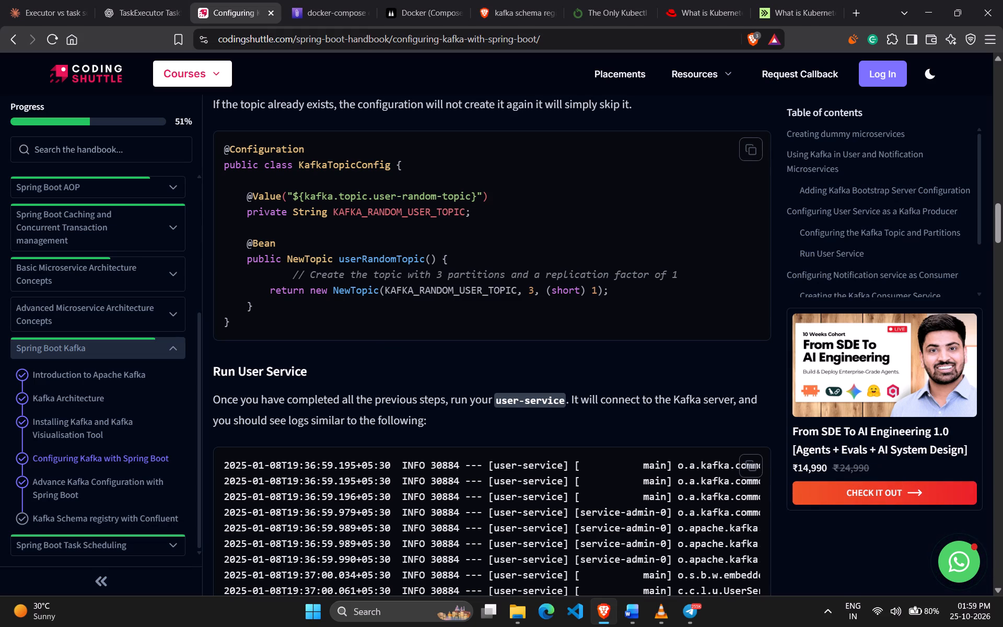
pyautogui.scroll(1, 734, 464)
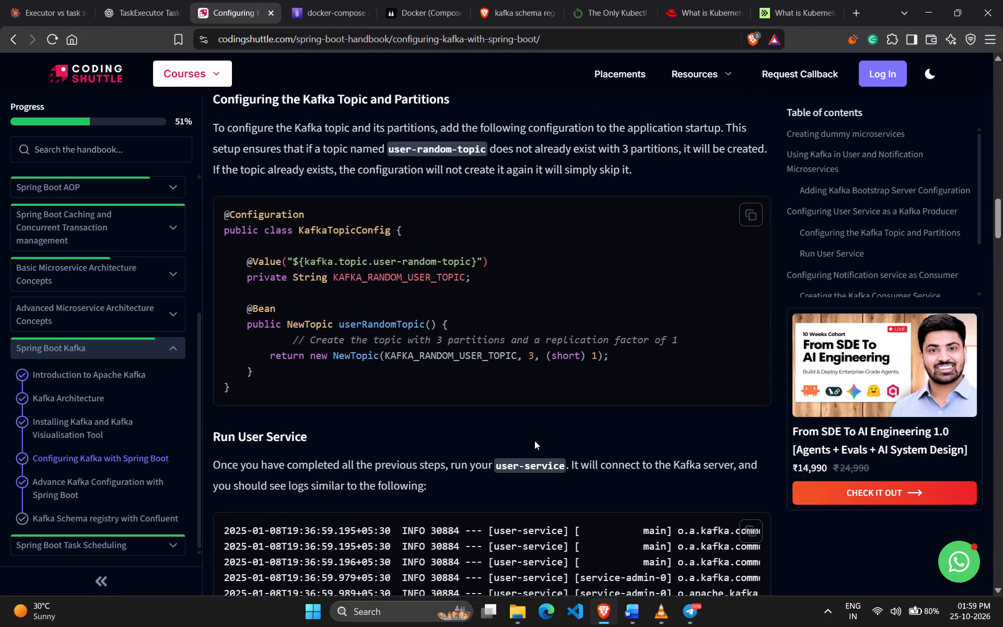
pyautogui.scroll(-5, 538, 450)
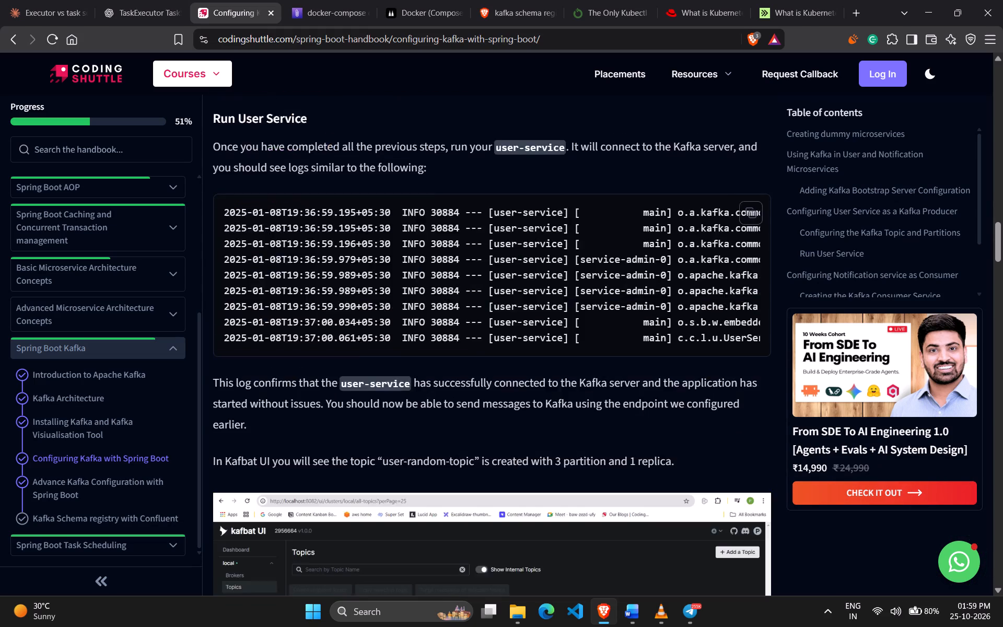
pyautogui.scroll(-4, 542, 456)
pyautogui.scroll(8, 542, 456)
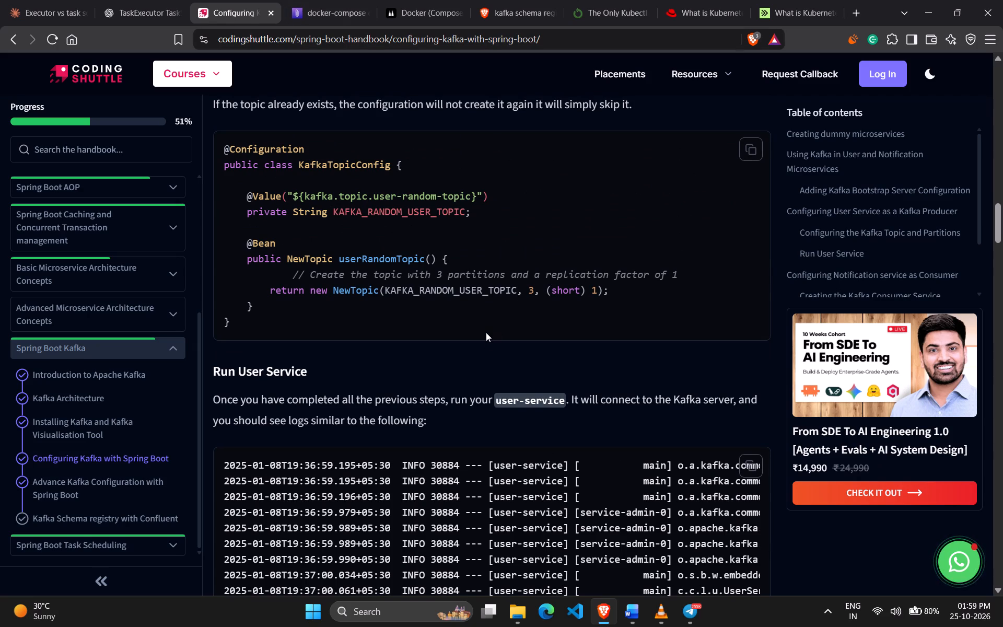
pyautogui.hotkey('alt', 'Tab')
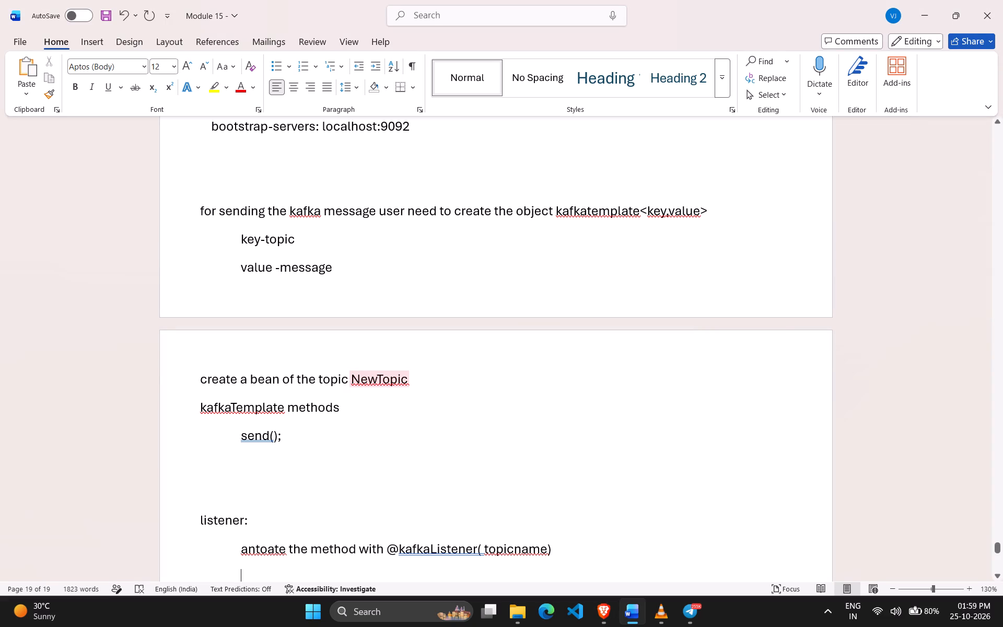
pyautogui.click(430, 379)
pyautogui.press('space')
pyautogui.write('-- it')
pyautogui.press('BackSpace')
pyautogui.press('BackSpace')
pyautogui.write('set is confiu')
pyautogui.press('BackSpace')
pyautogui.write('guration')
pyautogui.press('space')
pyautogui.hotkey('alt', 'Tab')
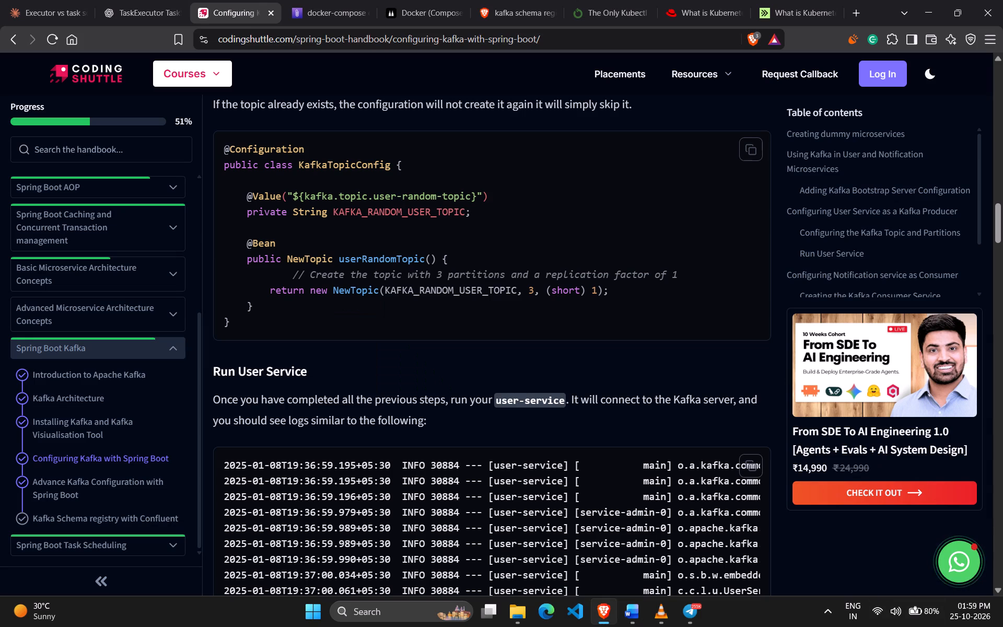
pyautogui.scroll(-11, 708, 442)
pyautogui.scroll(-4, 496, 462)
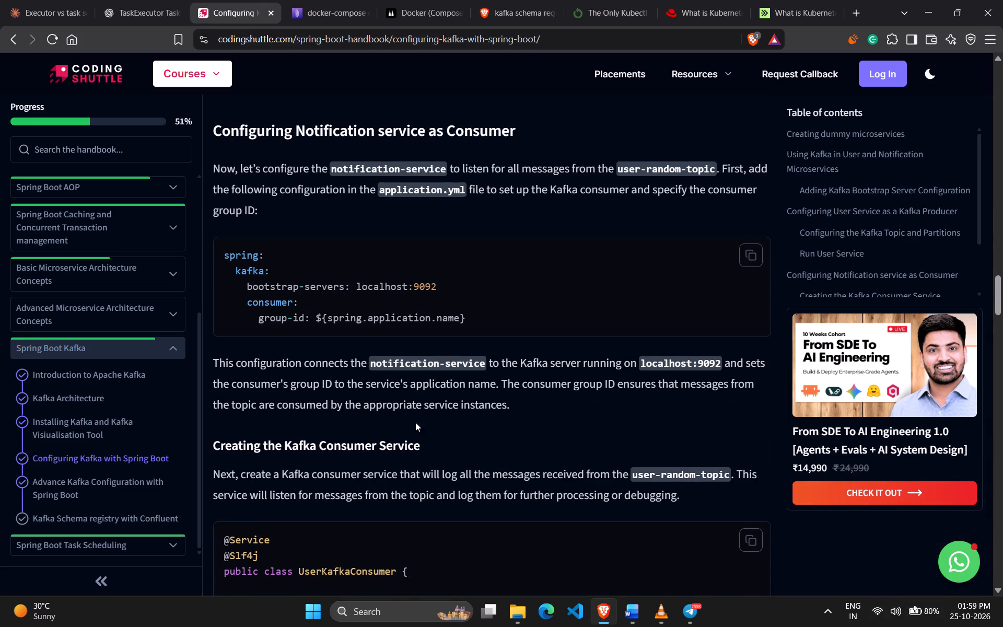
pyautogui.scroll(-5, 420, 419)
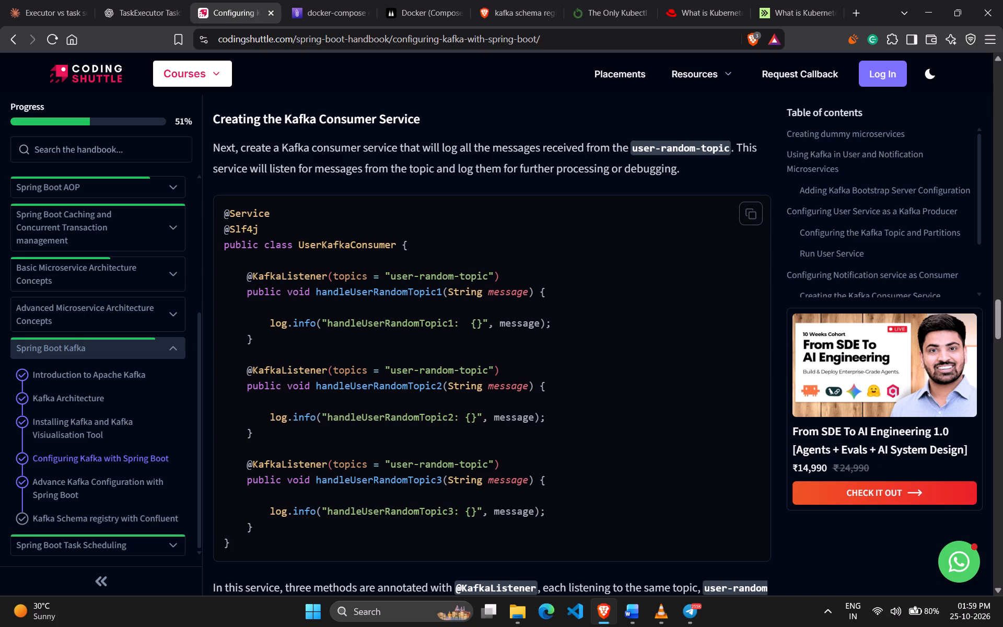
pyautogui.hotkey('alt', 'Tab')
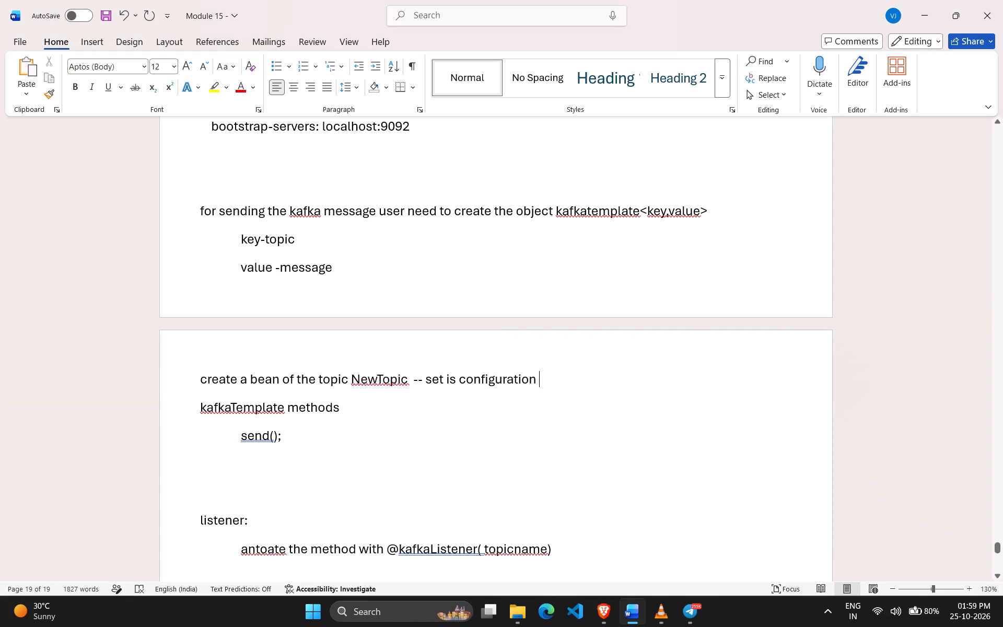
pyautogui.hotkey('alt', 'Tab')
pyautogui.hotkey('alt', 'Tab')
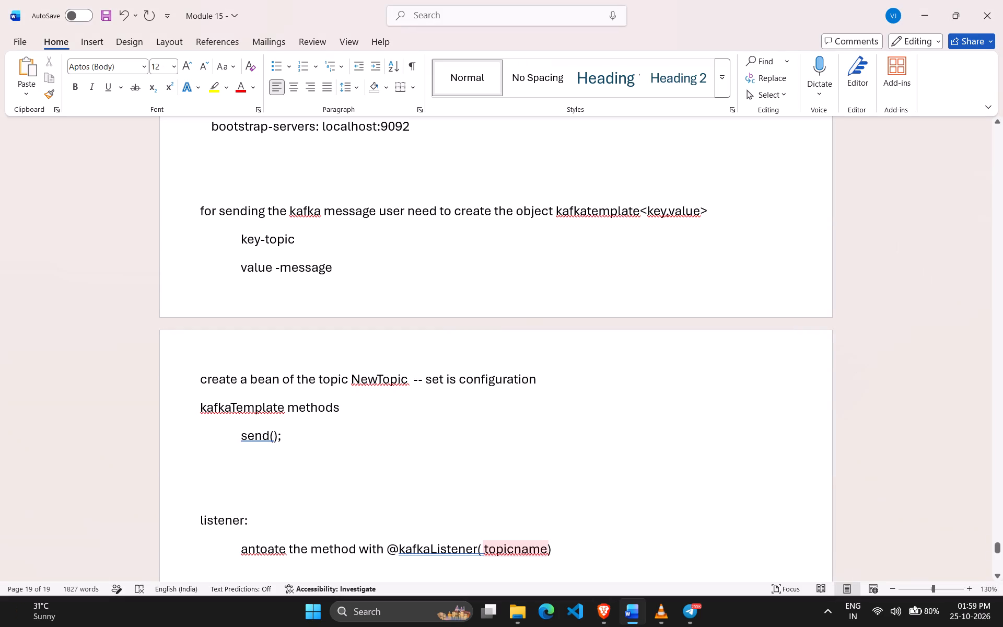
pyautogui.click(540, 553)
pyautogui.press('Right')
pyautogui.hotkey('ctrl', 'BackSpace')
pyautogui.write('topioc')
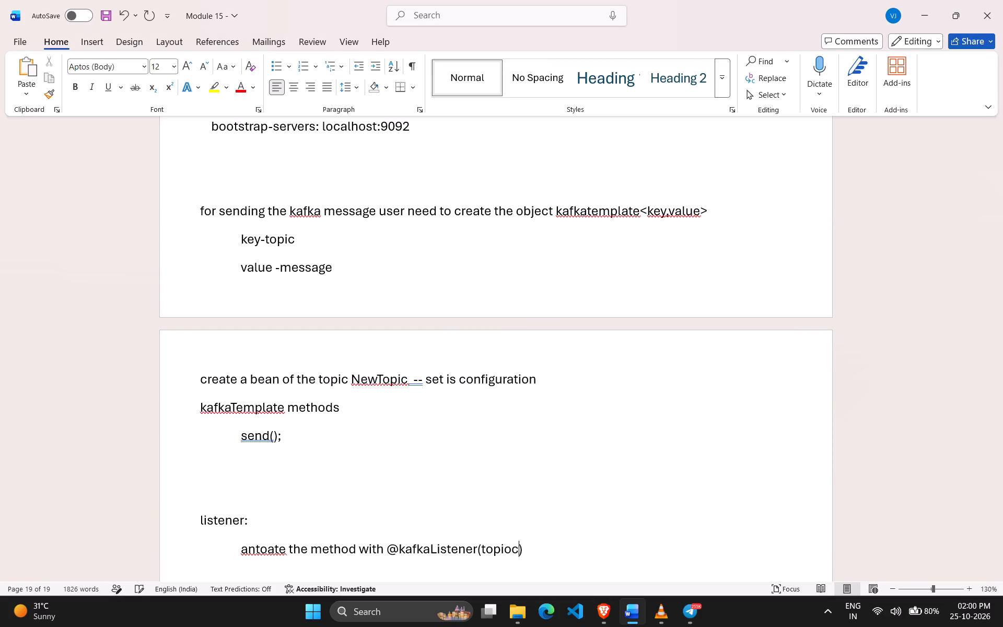
pyautogui.press('BackSpace')
pyautogui.press('BackSpace')
pyautogui.write('c ==')
pyautogui.press('space')
pyautogui.press('BackSpace')
pyautogui.press('space')
pyautogui.press('BackSpace')
pyautogui.press('BackSpace')
pyautogui.write('"topicName"')
# Read the rest of the article in the browser, from the consumer service code to its closing section.
pyautogui.hotkey('alt', 'Tab')
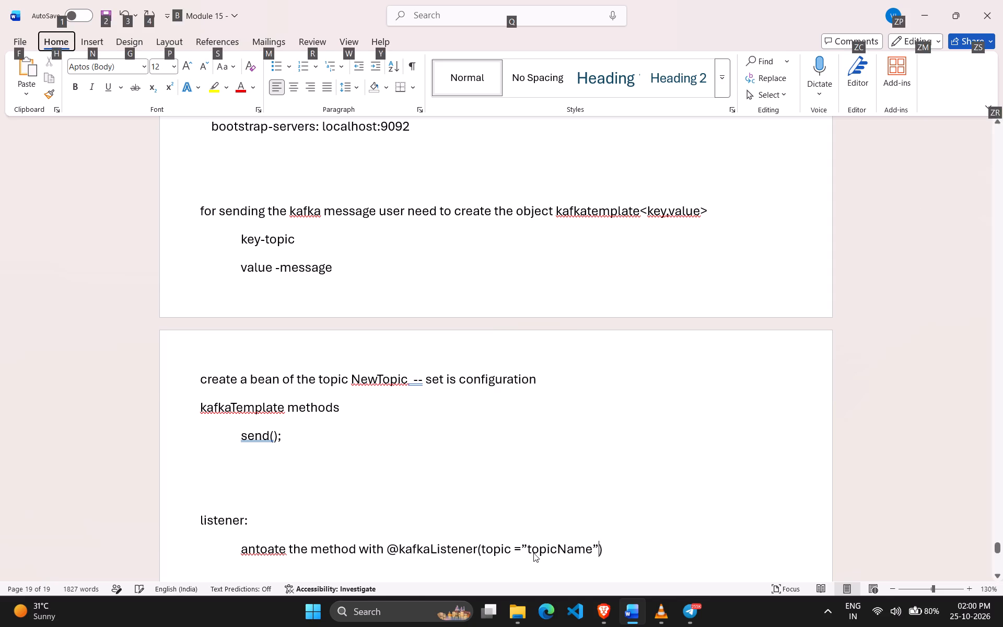
pyautogui.scroll(-3, 440, 408)
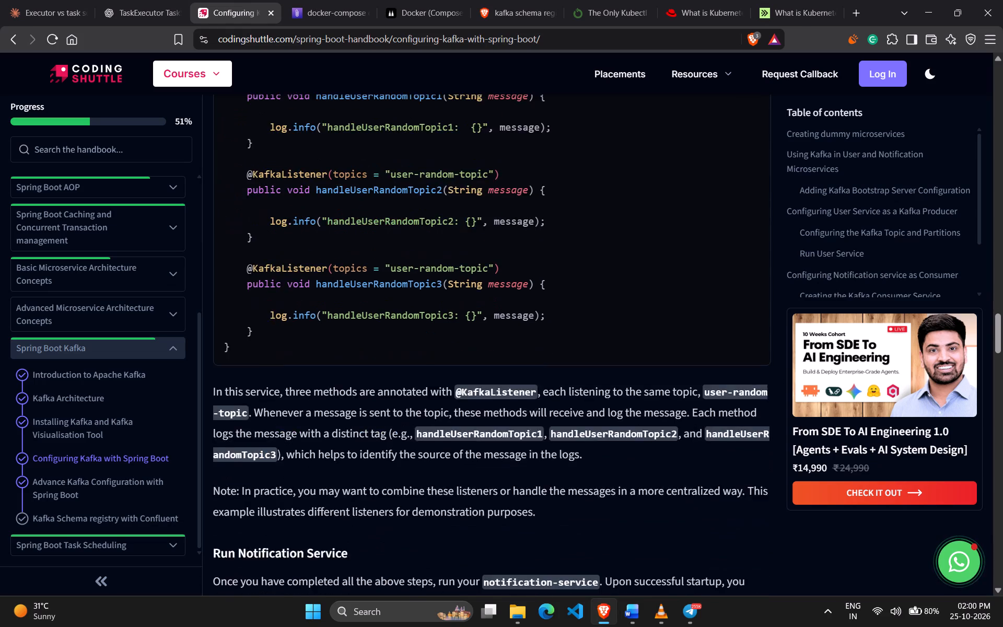
pyautogui.scroll(-16, 440, 408)
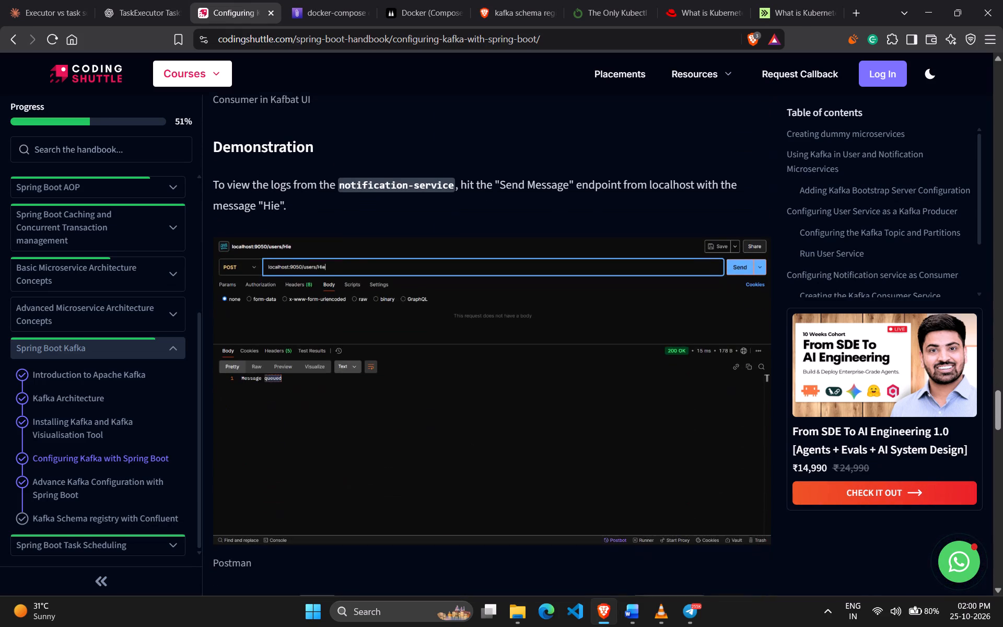
pyautogui.scroll(-19, 440, 408)
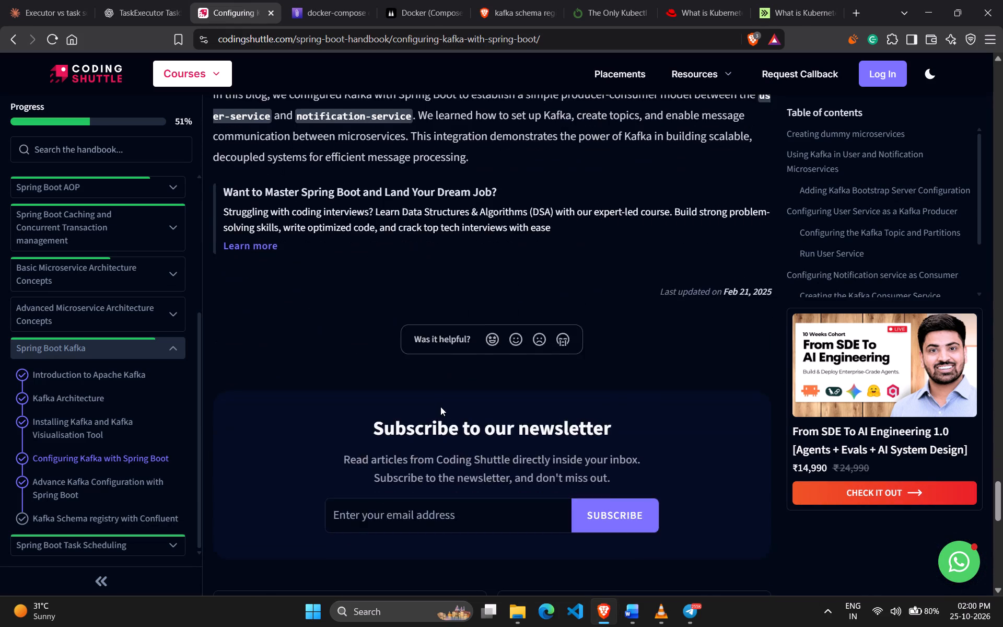
# Copy the notification service's consumer YAML configuration from the article and paste it beneath the listener line in Word.
pyautogui.scroll(20, 444, 401)
pyautogui.scroll(19, 444, 401)
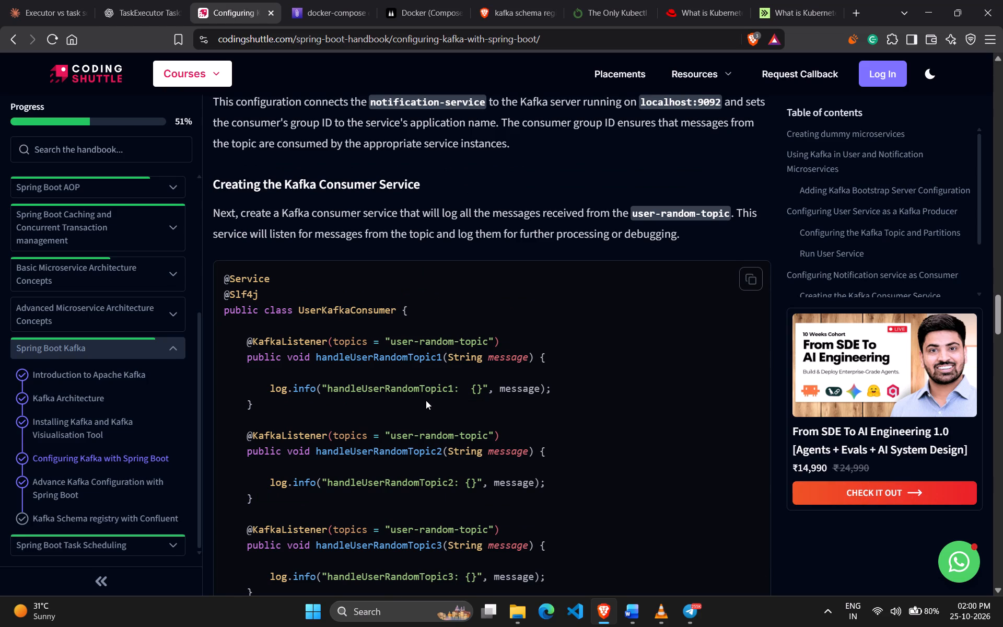
pyautogui.scroll(5, 426, 400)
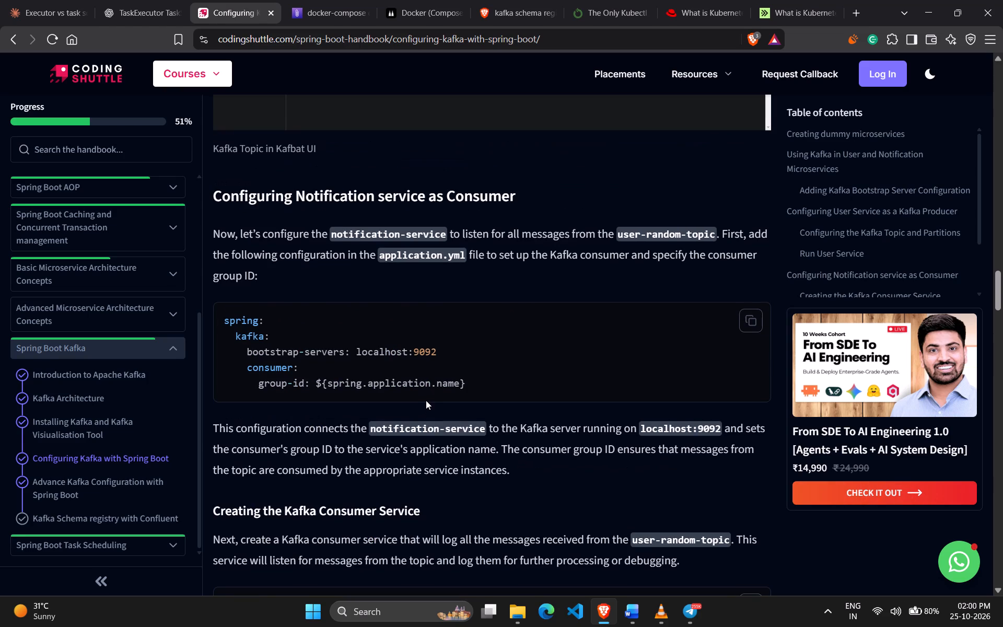
pyautogui.click(755, 323)
pyautogui.hotkey('alt', 'Tab')
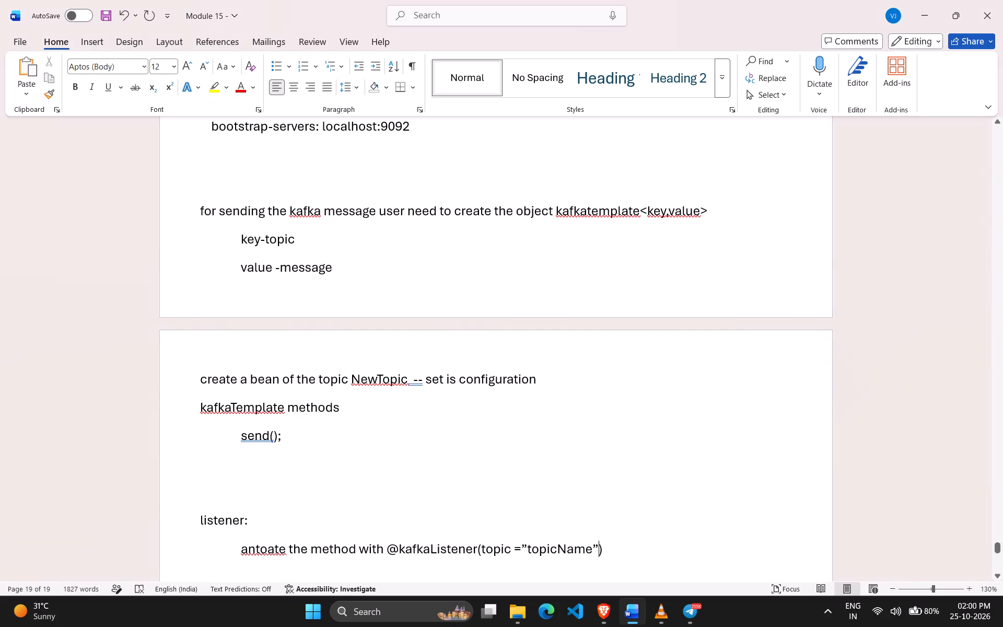
pyautogui.scroll(-4, 395, 443)
pyautogui.click(264, 433)
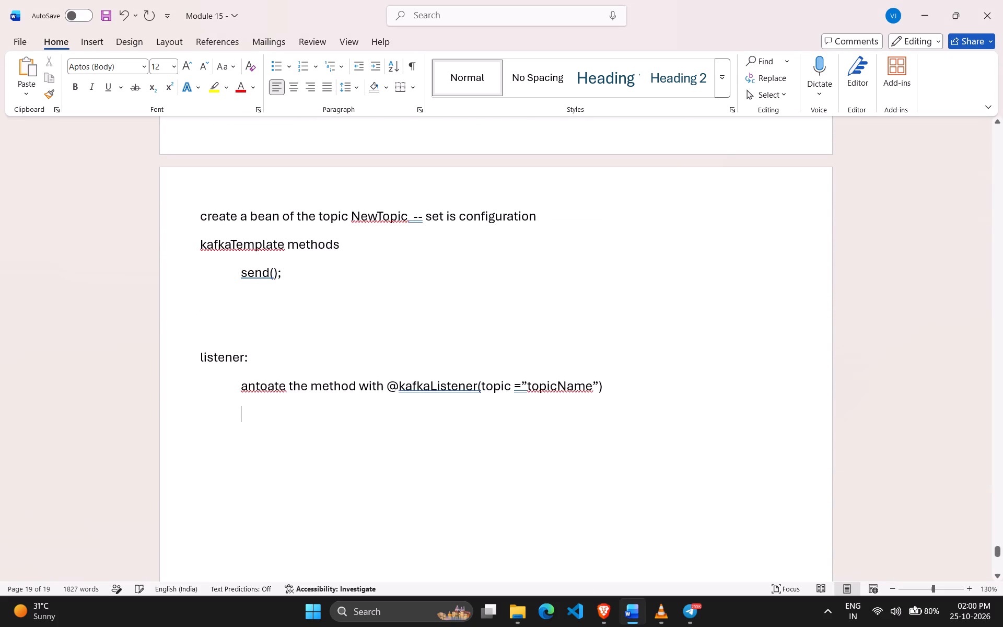
pyautogui.press('BackSpace')
pyautogui.hotkey('ctrl', 'v')
# Append the comment "//set the cutomer of group" to the group-id line of the pasted YAML.
pyautogui.press('space')
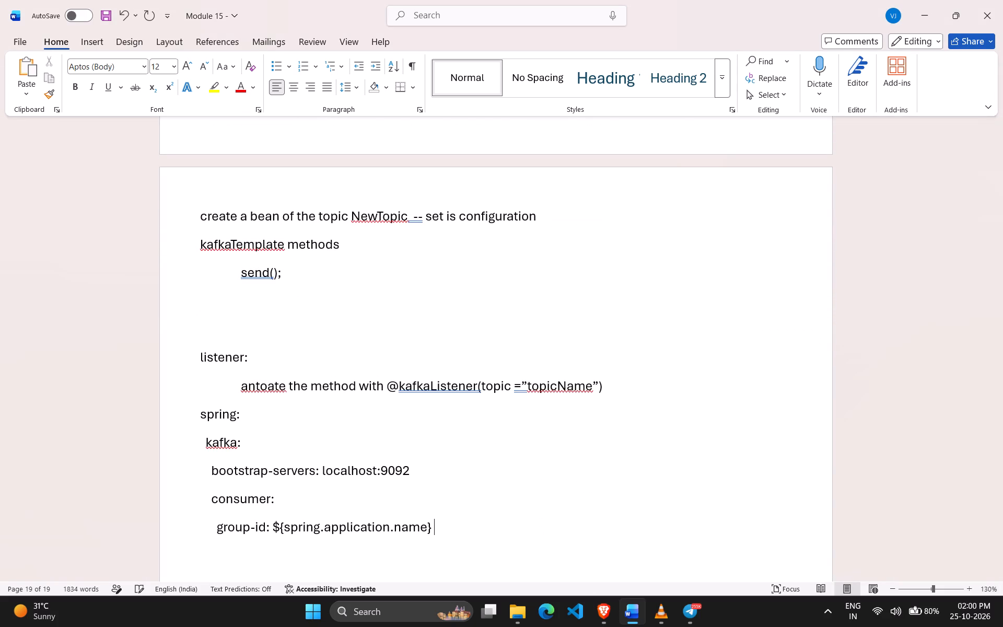
pyautogui.press('space')
pyautogui.write('//send')
pyautogui.press('space')
pyautogui.press('BackSpace')
pyautogui.press('BackSpace')
pyautogui.press('BackSpace')
pyautogui.press('BackSpace')
pyautogui.press('t')
pyautogui.press('BackSpace')
pyautogui.write('et the')
pyautogui.press('space')
pyautogui.write('cutoer')
pyautogui.press('BackSpace')
pyautogui.press('BackSpace')
pyautogui.press('BackSpace')
pyautogui.write('omer of group')
pyautogui.press('space')
# Switch to the browser and review the current Kafka article from its consumer configuration back up to the dependencies section.
pyautogui.hotkey('alt', 'Tab')
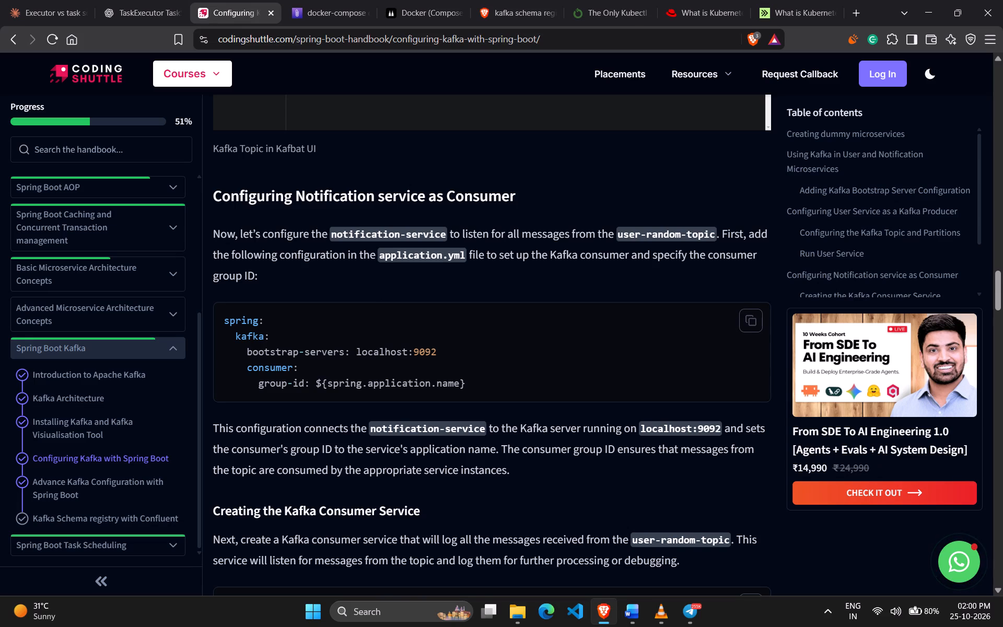
pyautogui.scroll(13, 276, 432)
pyautogui.scroll(8, 324, 458)
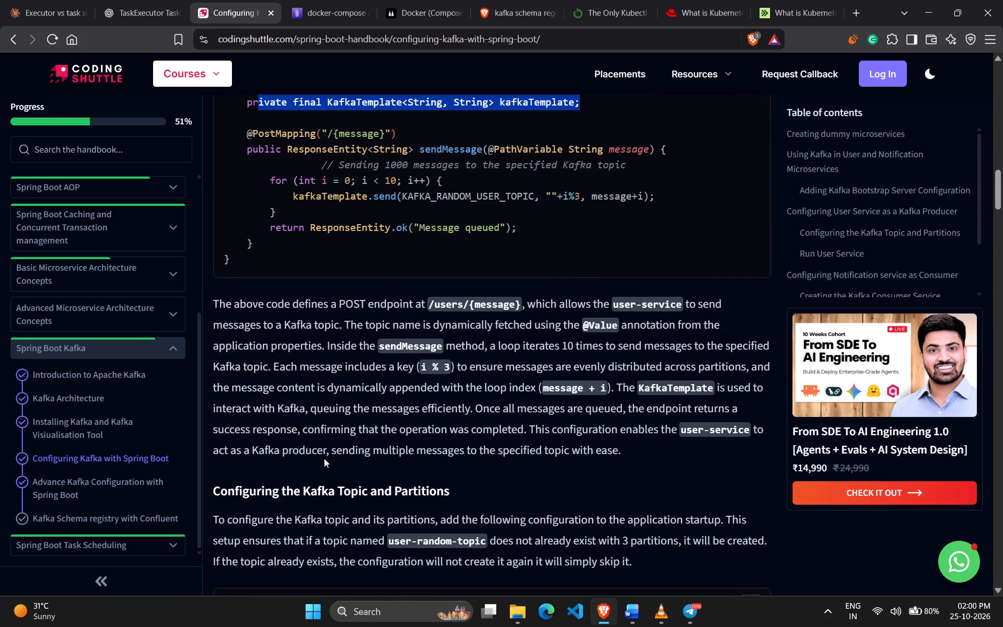
pyautogui.scroll(-5, 366, 352)
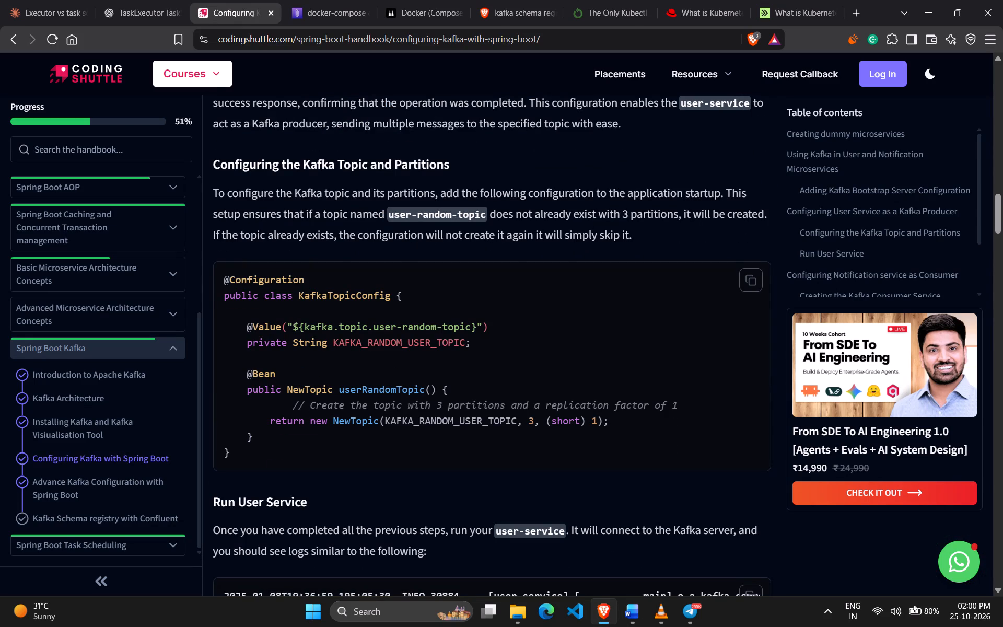
pyautogui.scroll(19, 431, 428)
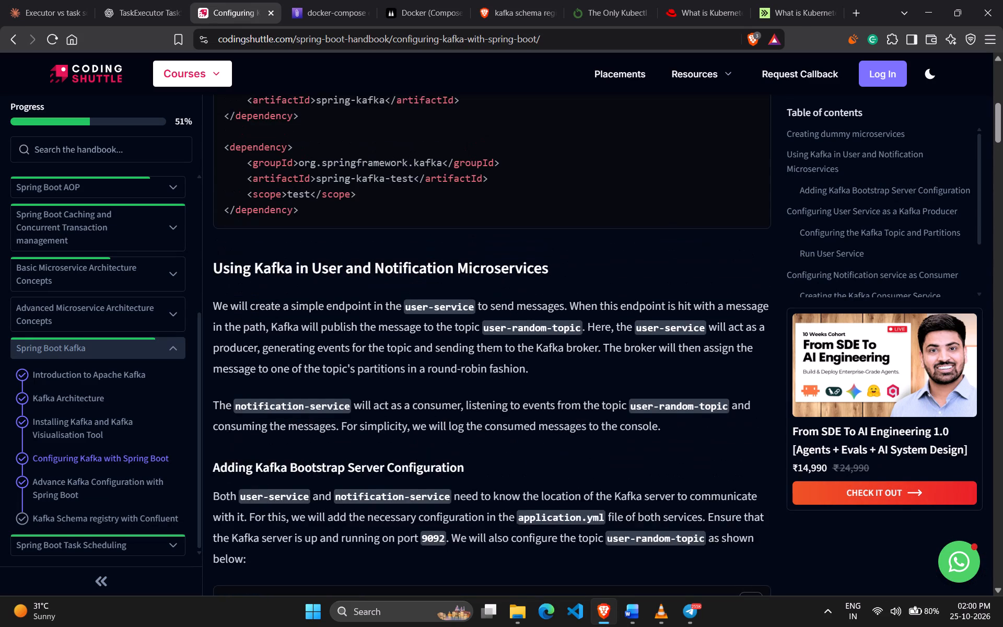
pyautogui.scroll(-6, 431, 428)
pyautogui.scroll(12, 431, 428)
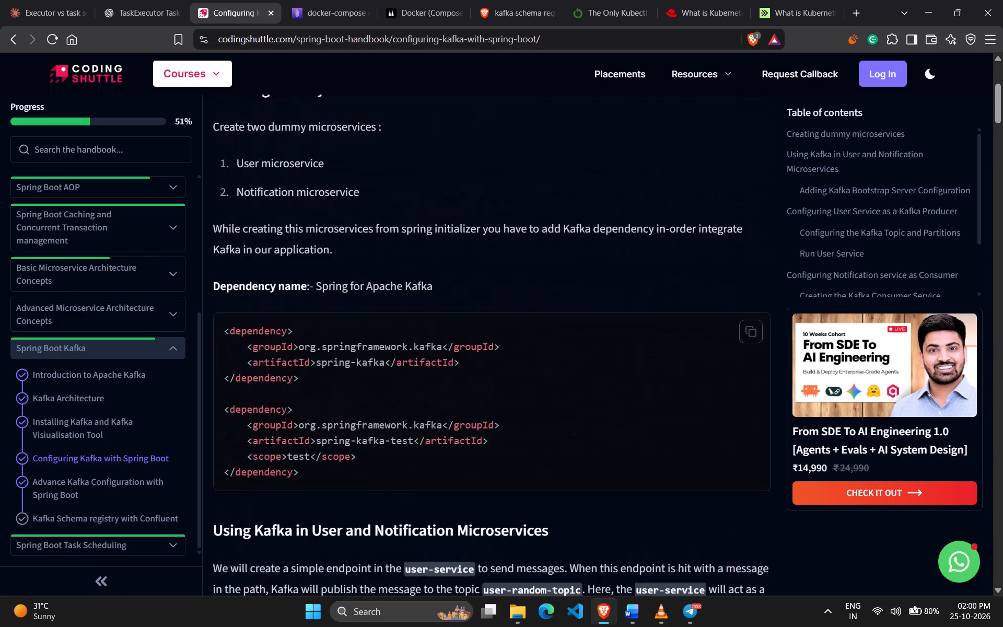
pyautogui.scroll(12, 431, 428)
pyautogui.scroll(-4, 135, 472)
# Open the "Advance Kafka Configuration with Spring Boot" article and read its introduction, dependencies and service YAML configurations.
pyautogui.click(109, 478)
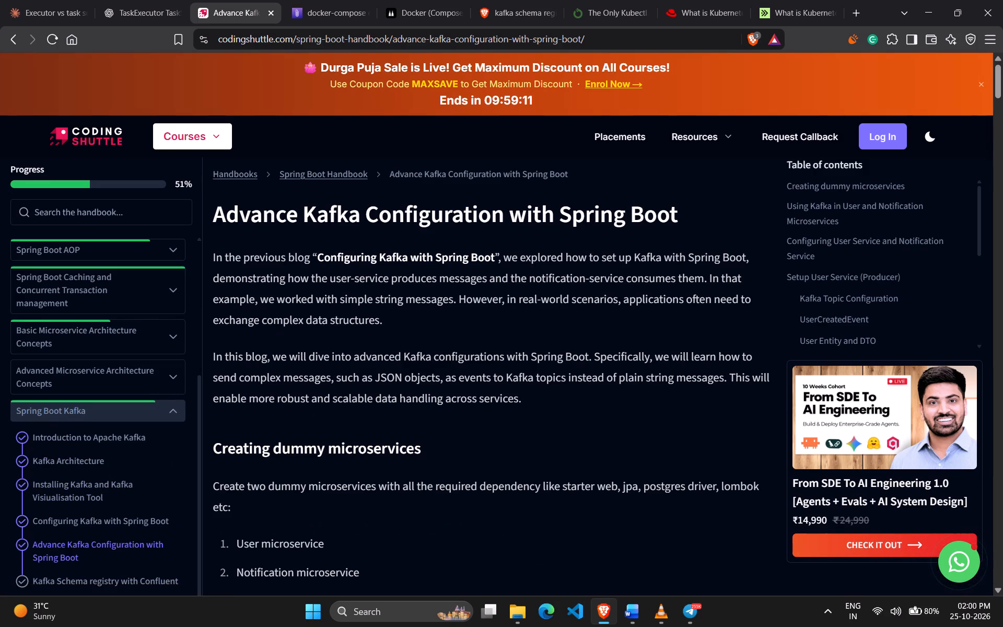
pyautogui.scroll(-10, 361, 393)
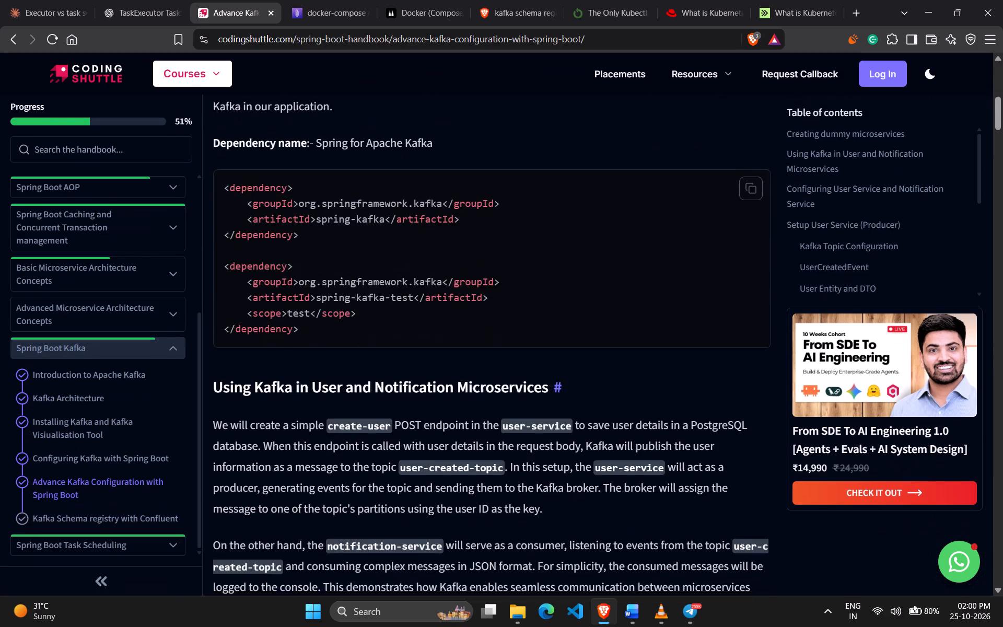
pyautogui.scroll(-8, 361, 393)
pyautogui.scroll(2, 361, 393)
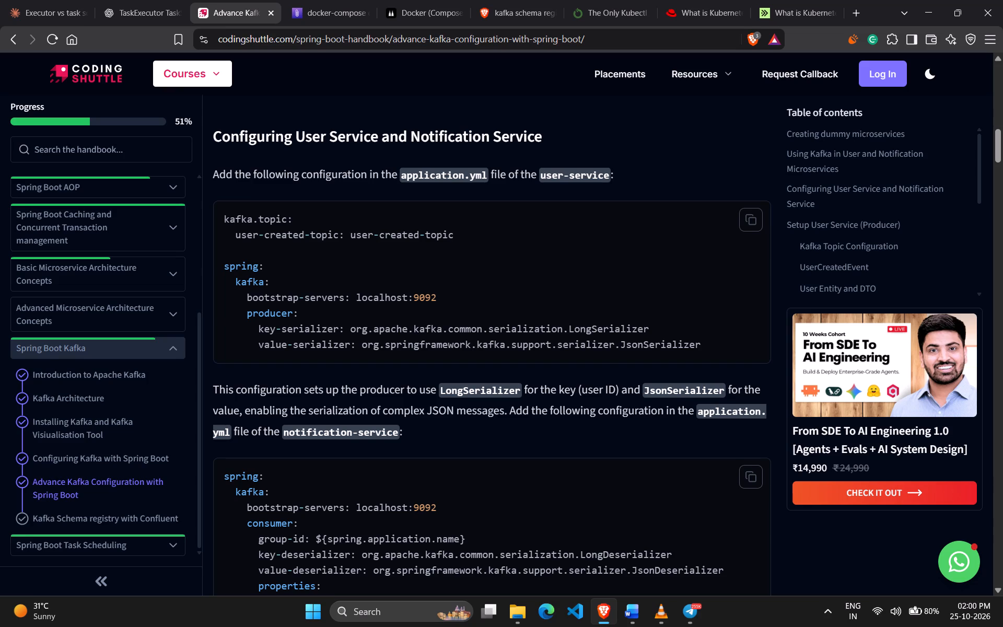
pyautogui.scroll(-2, 361, 393)
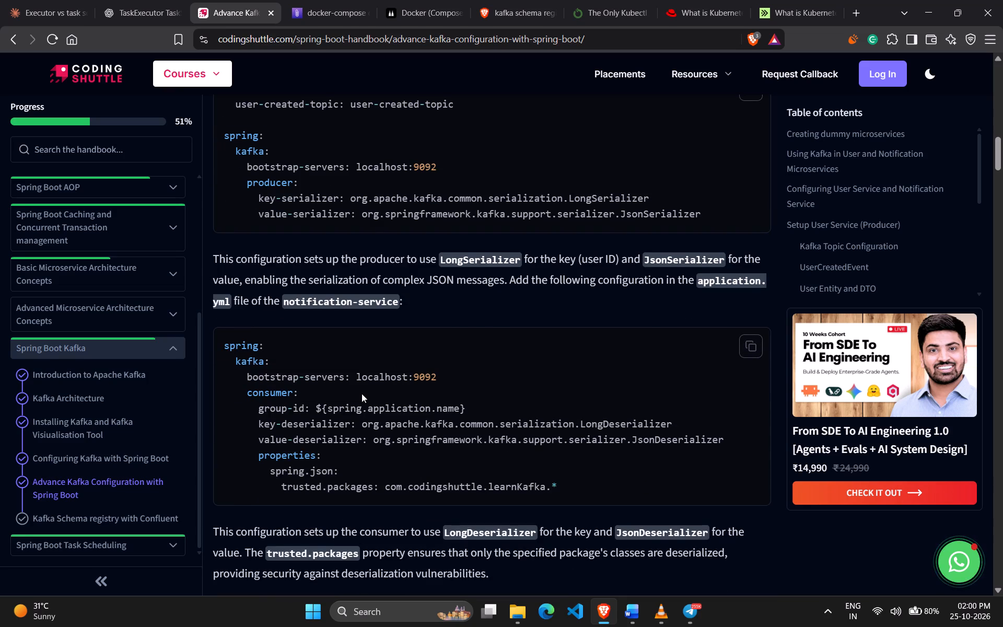
pyautogui.scroll(-1, 361, 393)
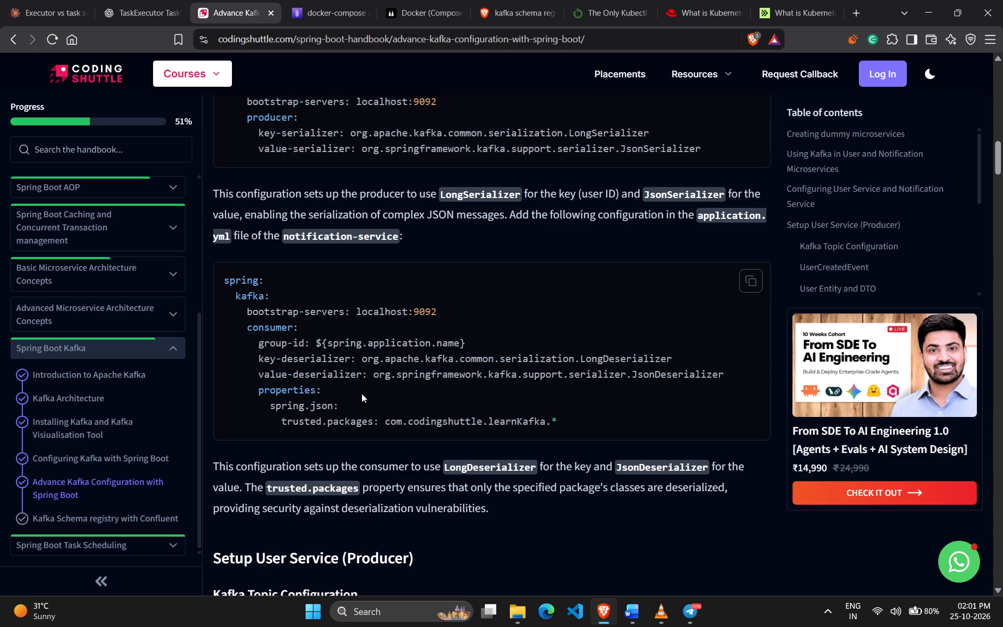
# Read the rest of the article, from the producer setup through the consumer service and test screenshots to the conclusion.
pyautogui.scroll(-4, 361, 393)
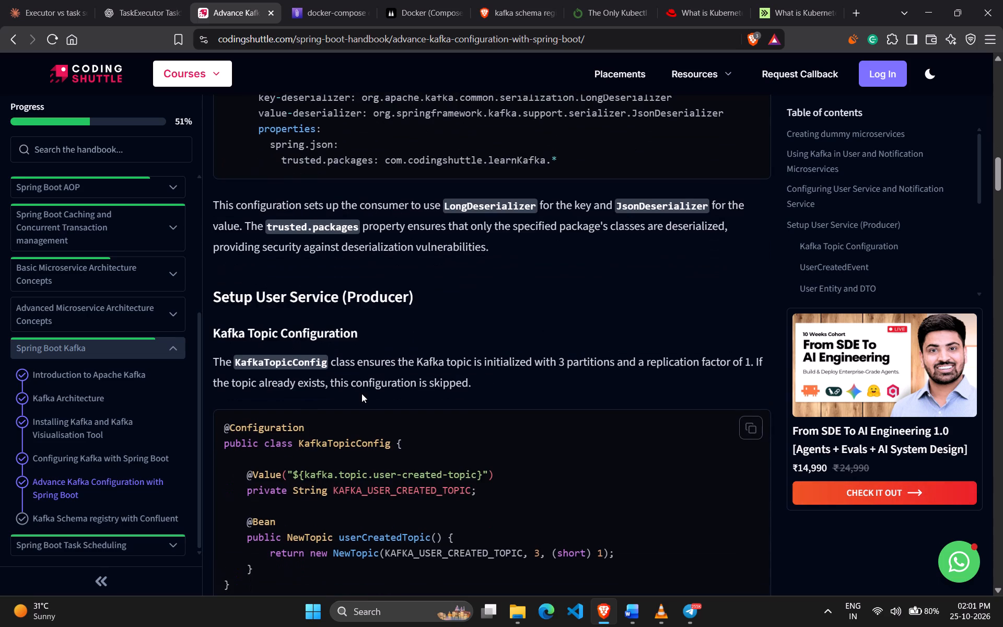
pyautogui.scroll(-7, 361, 393)
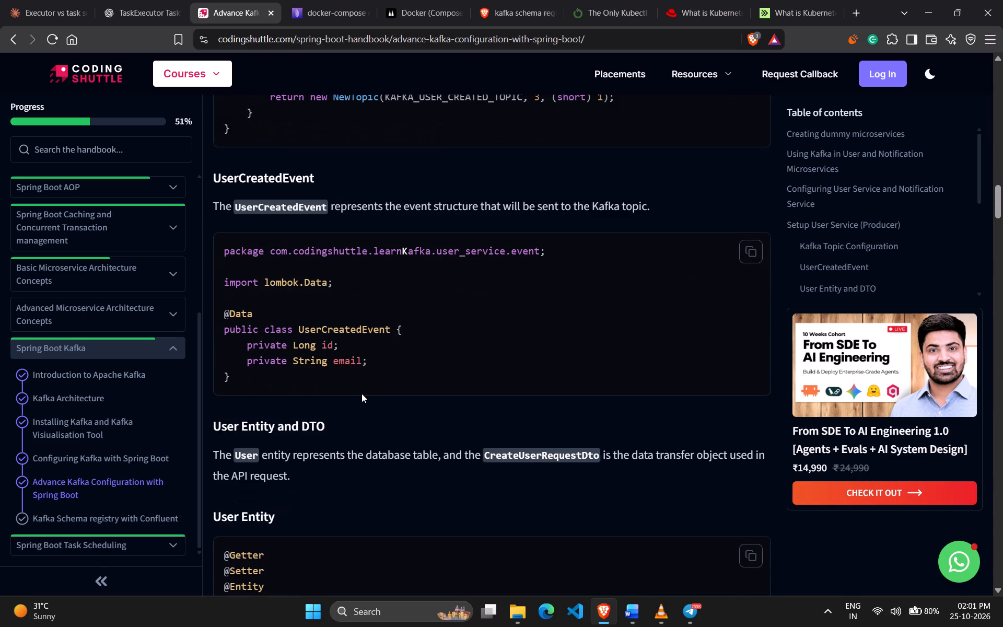
pyautogui.scroll(-4, 361, 393)
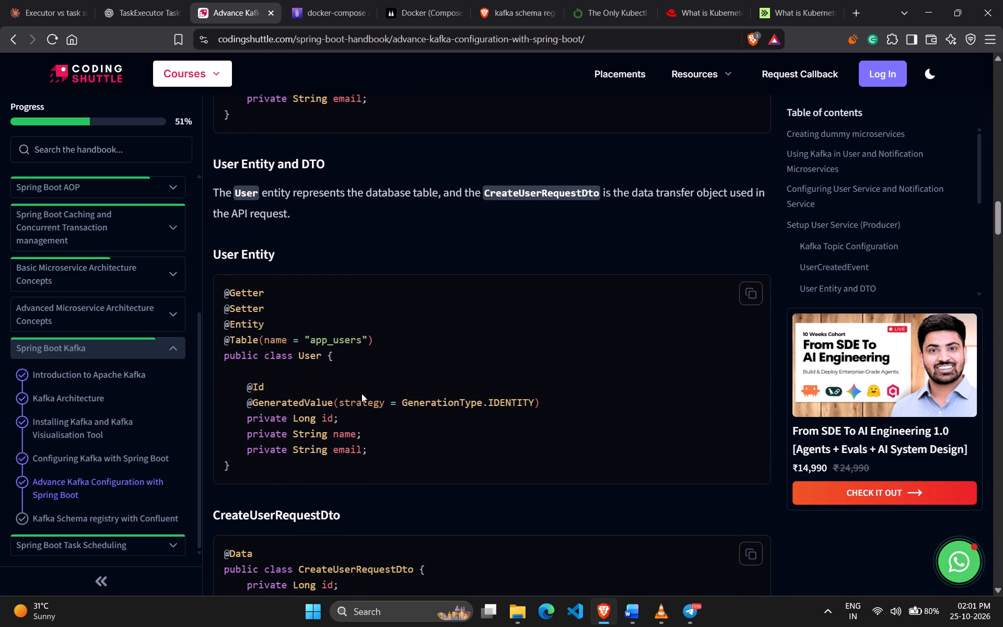
pyautogui.scroll(-7, 361, 393)
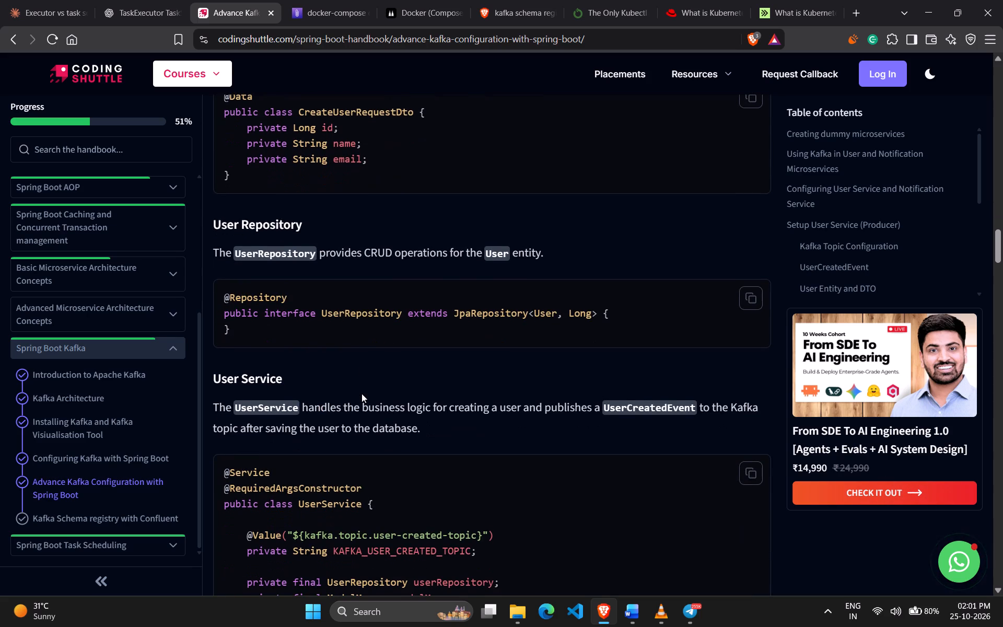
pyautogui.scroll(-8, 361, 393)
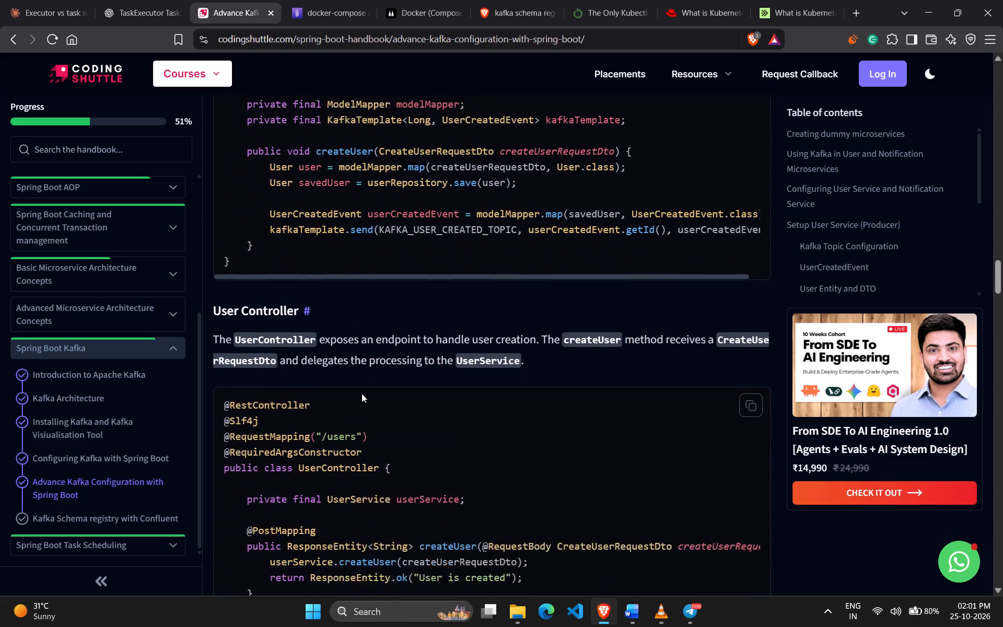
pyautogui.scroll(-9, 361, 393)
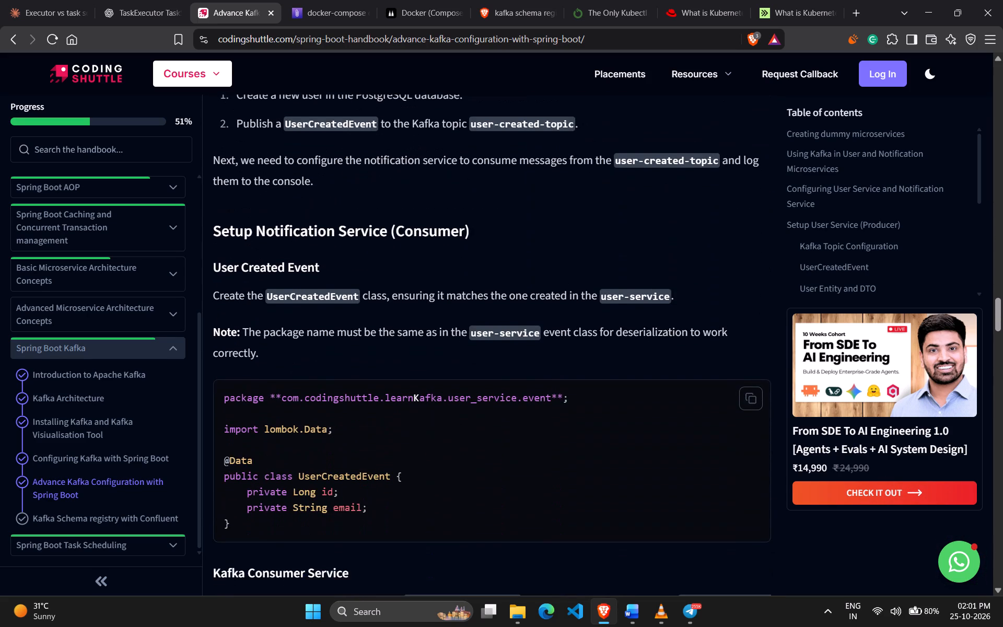
pyautogui.scroll(-7, 361, 393)
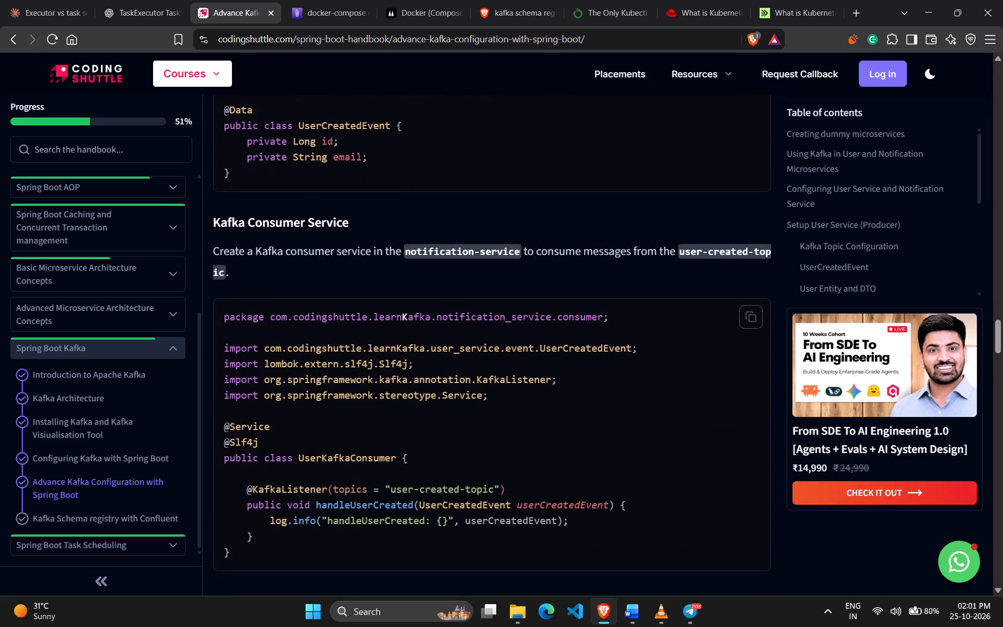
pyautogui.scroll(-11, 361, 393)
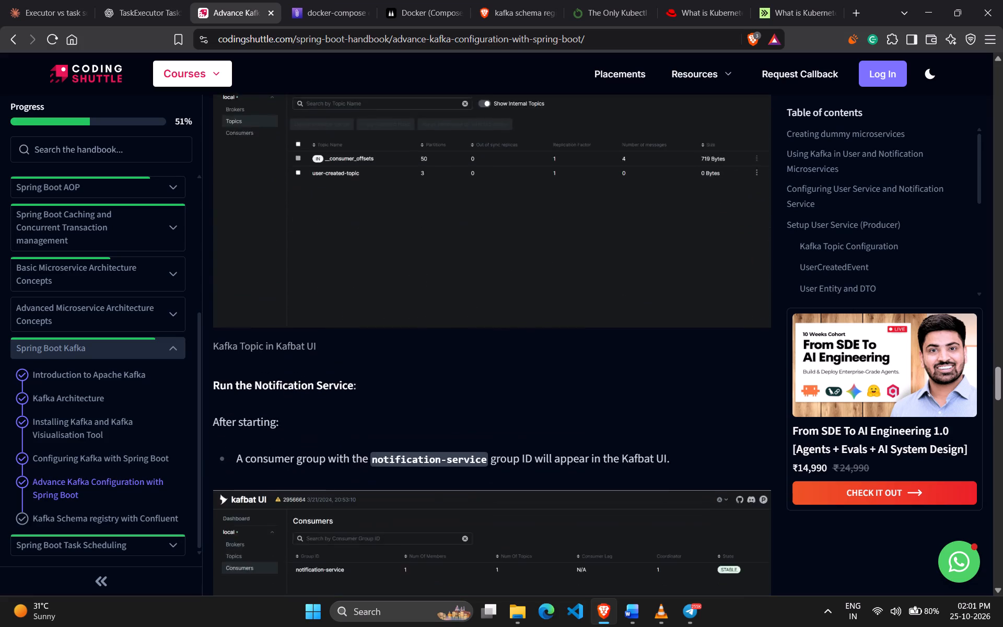
pyautogui.scroll(-15, 361, 393)
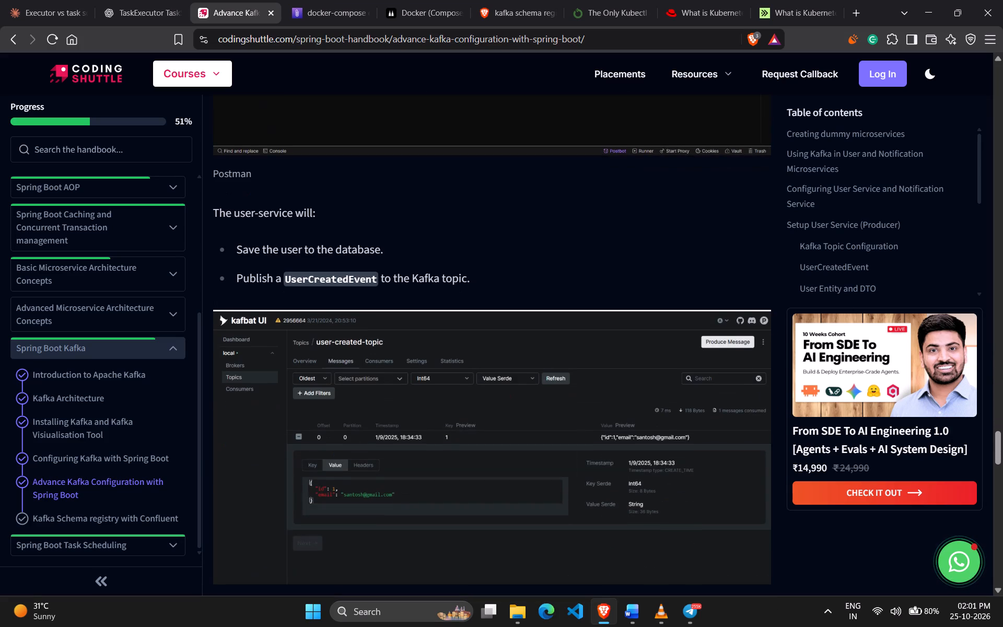
pyautogui.scroll(-18, 361, 393)
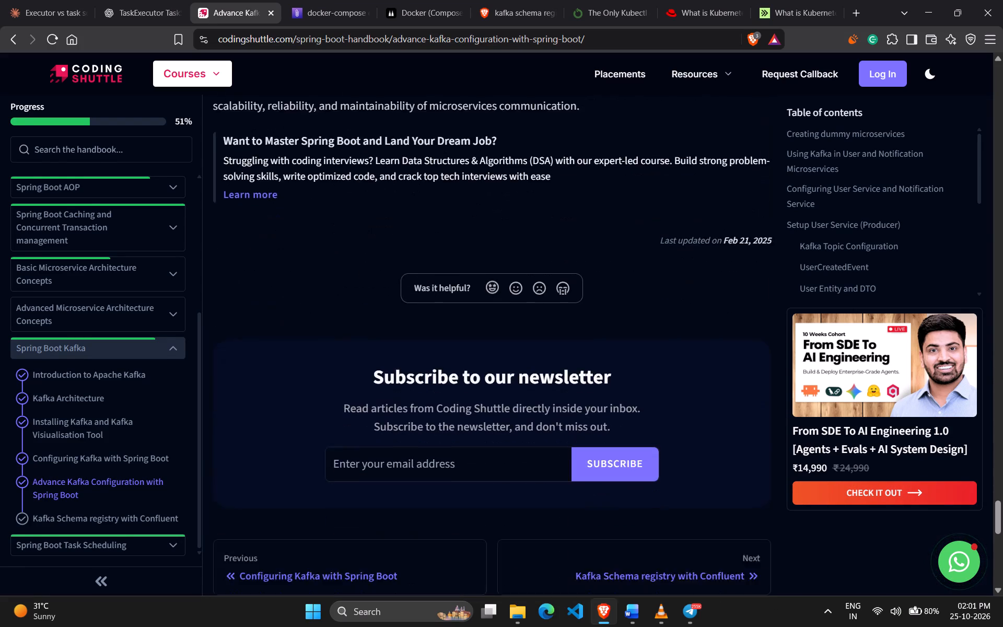
pyautogui.scroll(-3, 361, 393)
pyautogui.scroll(7, 361, 393)
pyautogui.scroll(-2, 162, 473)
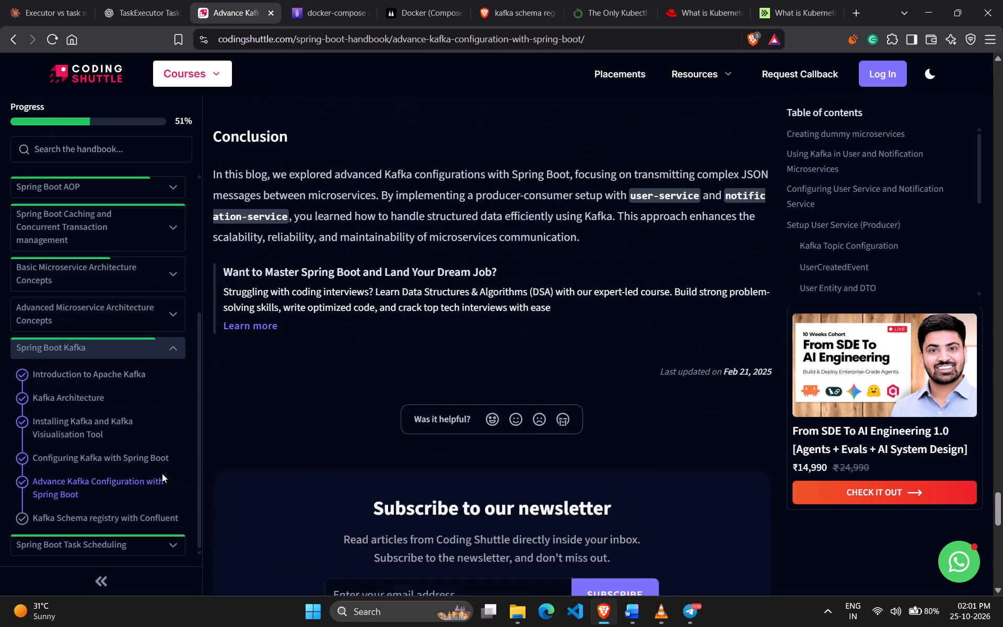
# Go back to the article's user-service application.yml block and copy the producer YAML with LongSerializer and JsonSerializer.
pyautogui.scroll(20, 343, 379)
pyautogui.scroll(13, 343, 379)
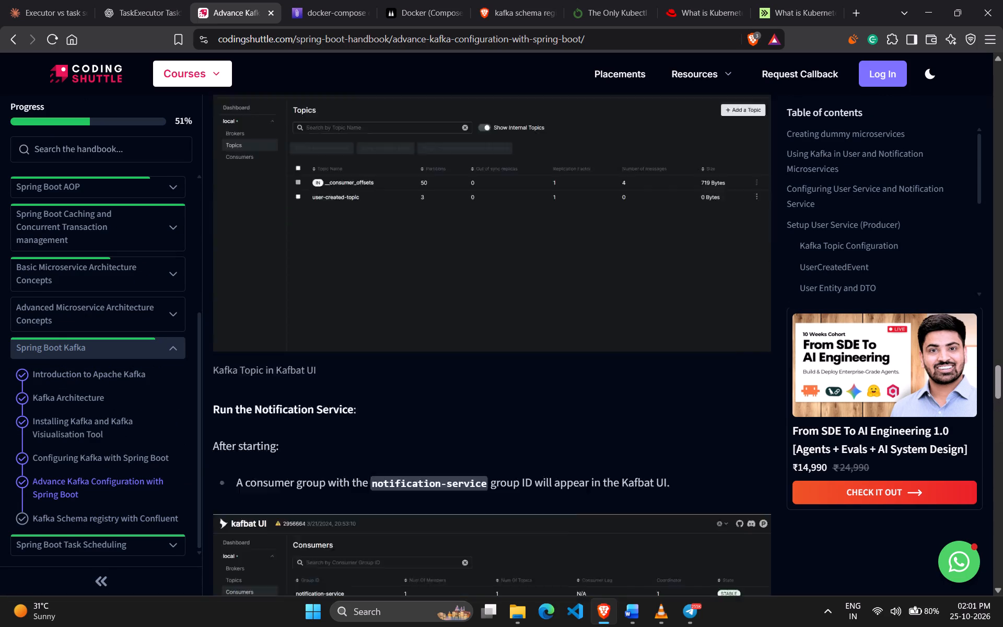
pyautogui.scroll(20, 349, 378)
pyautogui.scroll(11, 348, 378)
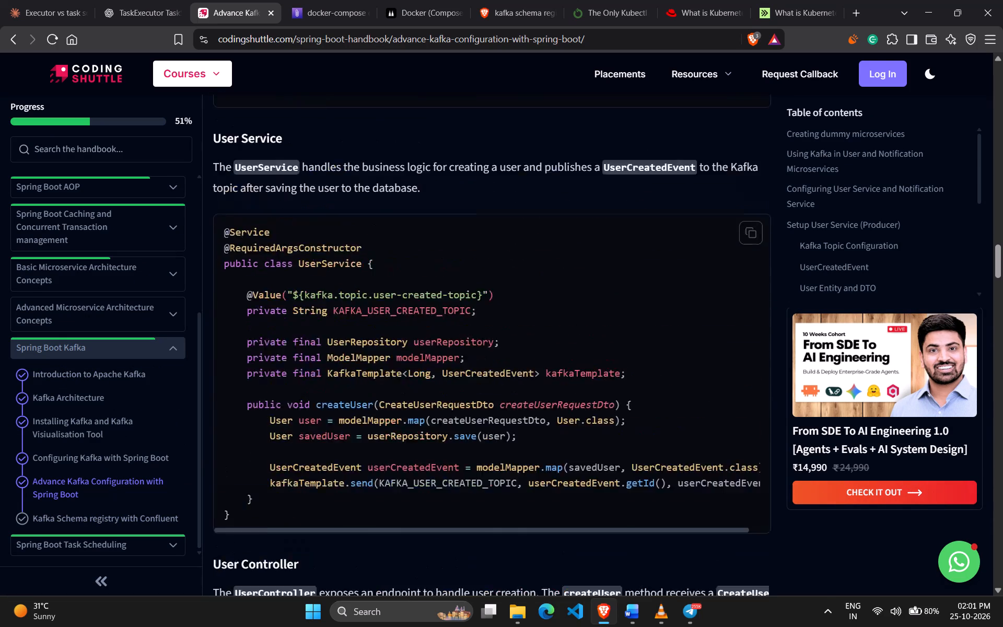
pyautogui.scroll(16, 348, 378)
pyautogui.scroll(6, 347, 378)
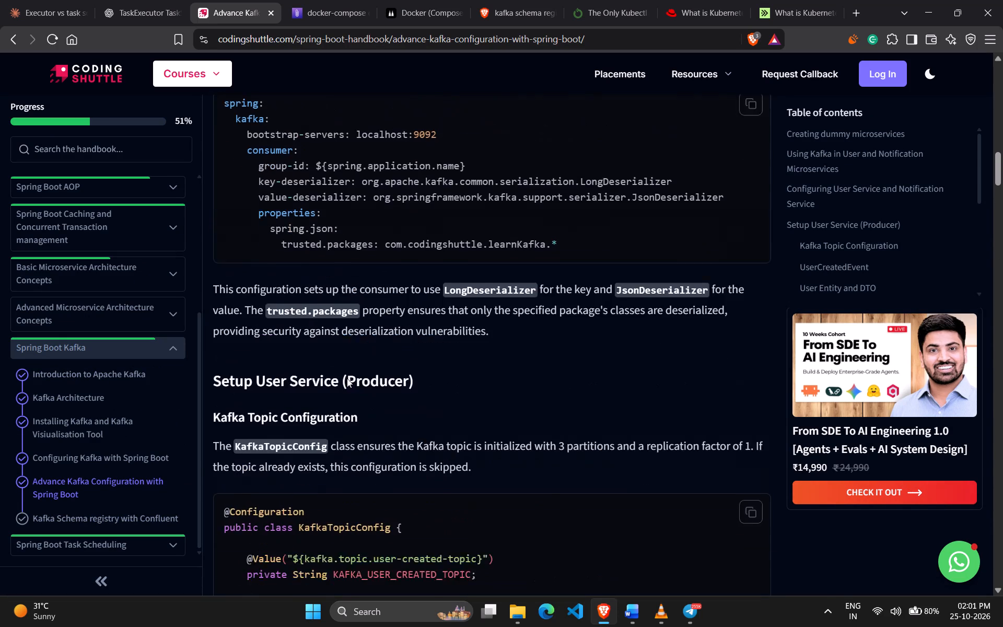
pyautogui.scroll(-1, 347, 378)
pyautogui.scroll(5, 347, 378)
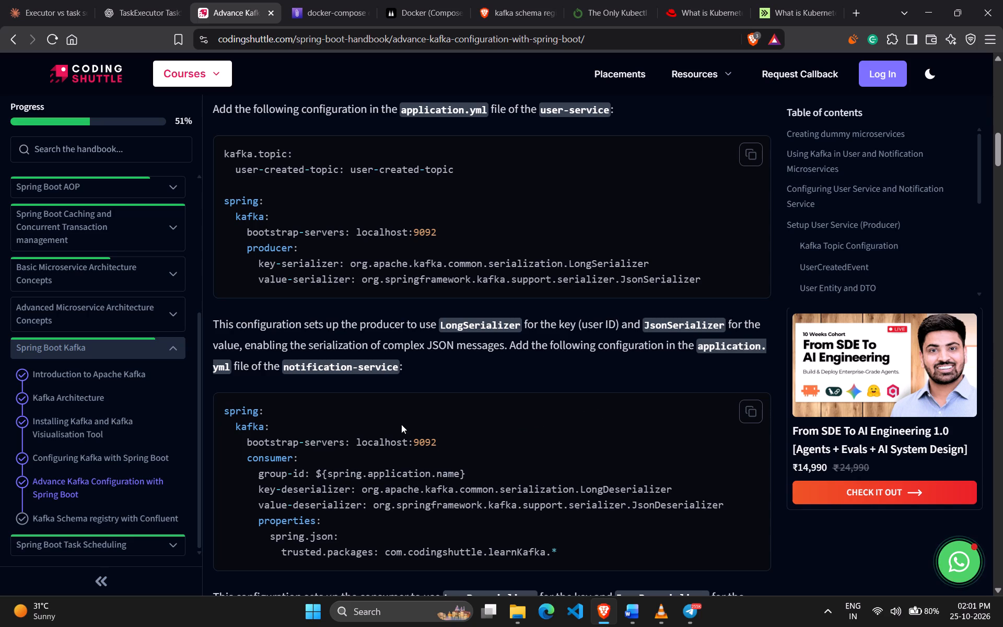
pyautogui.click(749, 160)
# In Word, leave blank lines below the group-id line, add the line "serializing the object" and paste the copied producer YAML beneath it.
pyautogui.hotkey('alt', 'Tab')
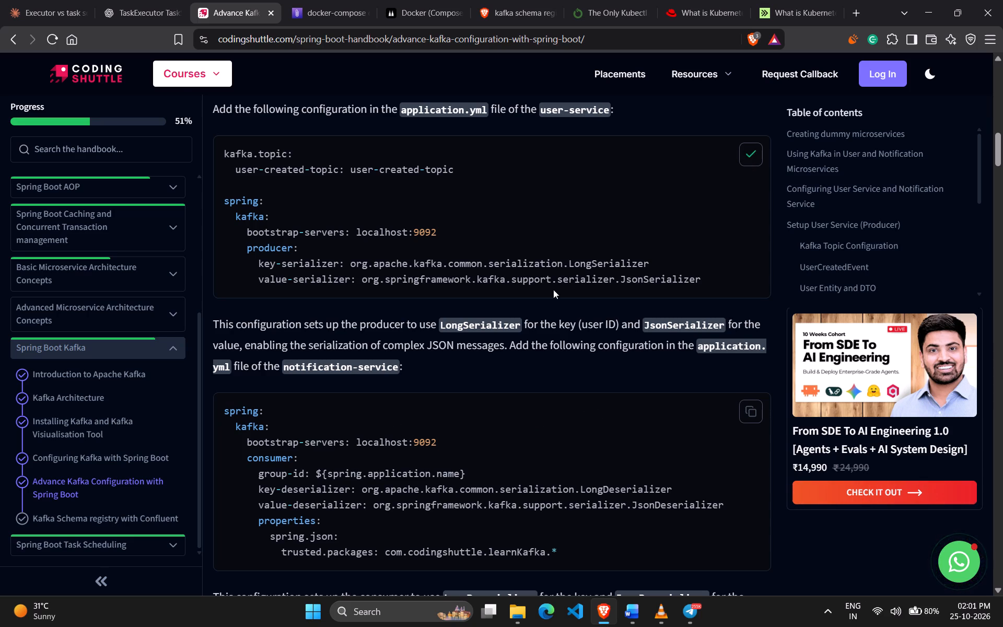
pyautogui.scroll(-6, 425, 457)
pyautogui.press('Return')
pyautogui.press('Return')
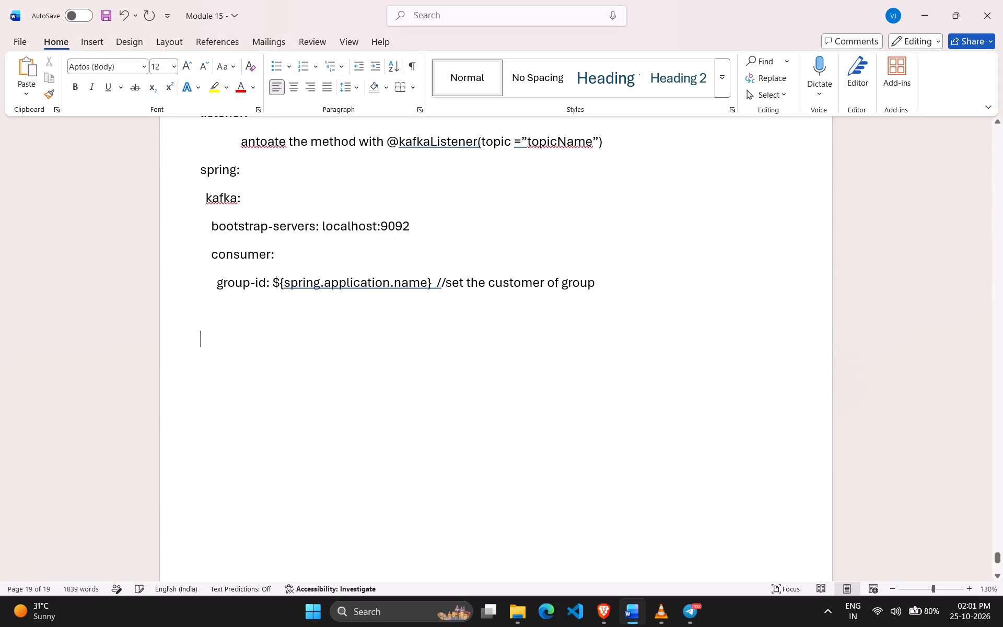
pyautogui.press('Return')
pyautogui.press('Return')
pyautogui.write('serialii')
pyautogui.press('BackSpace')
pyautogui.press('s')
pyautogui.press('BackSpace')
pyautogui.write('zing the m')
pyautogui.press('BackSpace')
pyautogui.write('object')
pyautogui.press('space')
pyautogui.press('Return')
pyautogui.hotkey('ctrl', 'v')
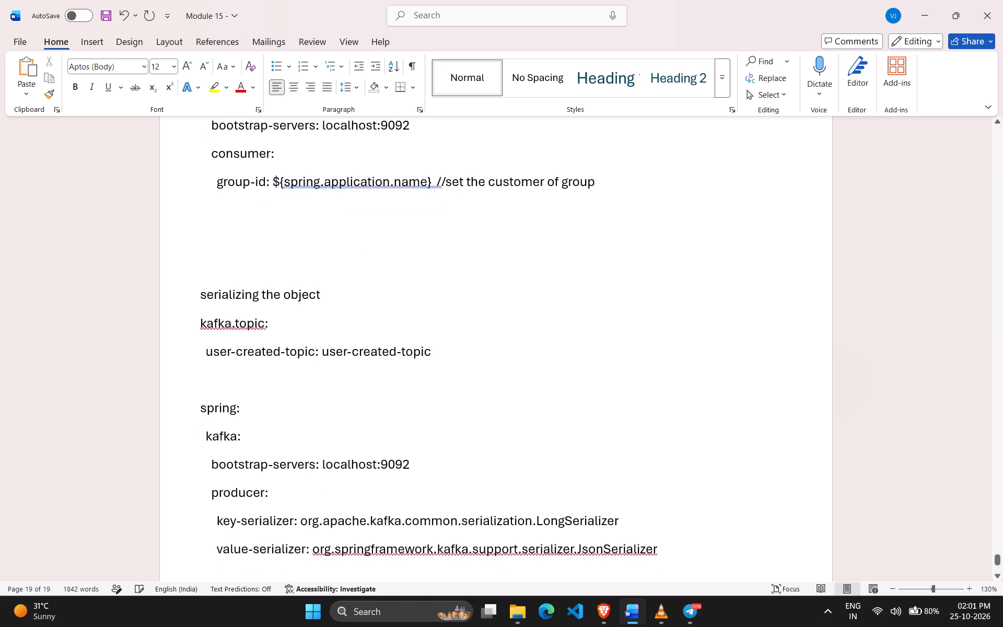
# Copy the notification-service consumer YAML with the deserializers and trusted packages from the article in the browser.
pyautogui.hotkey('alt', 'Tab')
pyautogui.scroll(-3, 447, 430)
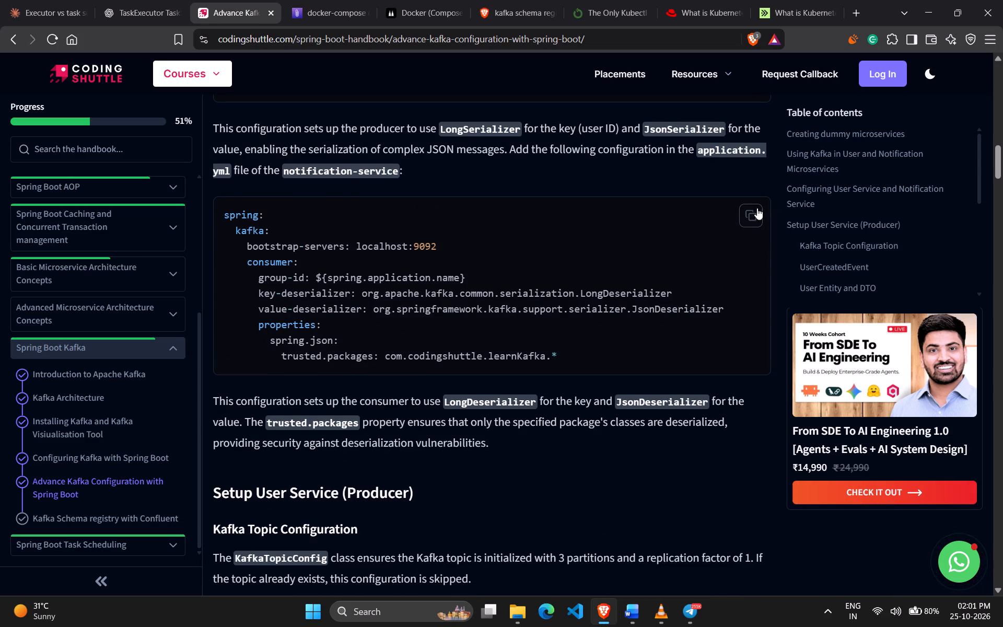
pyautogui.click(747, 215)
# Back in Word, append "at the object" to the "serializing the object" line.
pyautogui.hotkey('alt', 'Tab')
pyautogui.press('Up')
pyautogui.press('Up')
pyautogui.press('Up')
pyautogui.press('Up')
pyautogui.press('Up')
pyautogui.press('Up')
pyautogui.press('Up')
pyautogui.press('Up')
pyautogui.press('Up')
pyautogui.press('Up')
pyautogui.press('Up')
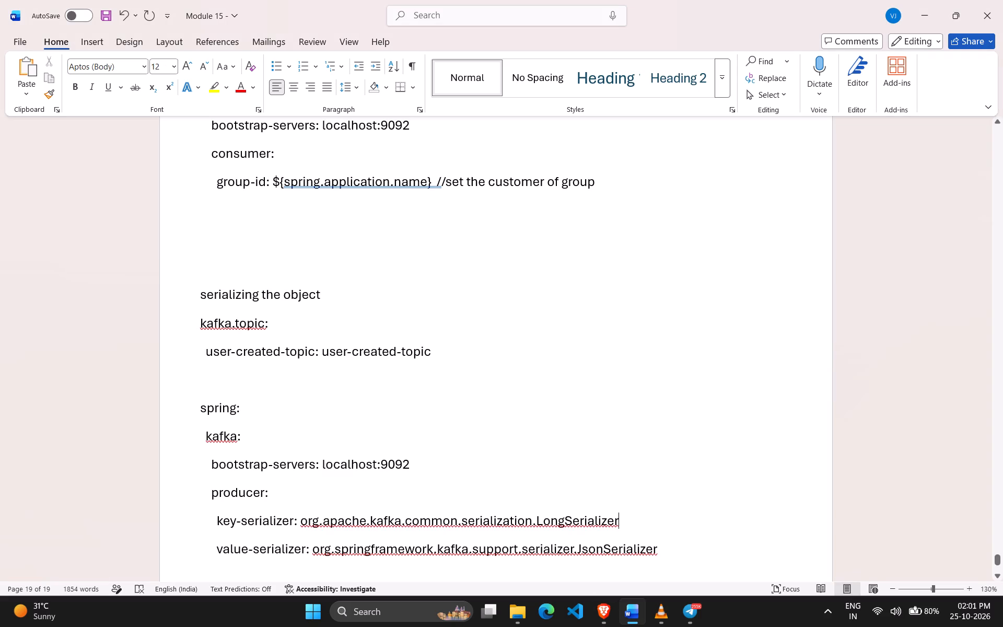
pyautogui.press('Down')
pyautogui.press('End')
pyautogui.press('Down')
pyautogui.press('End')
pyautogui.press('space')
pyautogui.press('space')
pyautogui.write('at')
pyautogui.press('space')
pyautogui.write('the object')
# Replace the final word of the serializing line with "sender".
pyautogui.press('Down')
pyautogui.press('Down')
pyautogui.press('Down')
pyautogui.press('Down')
pyautogui.press('Down')
pyautogui.press('Down')
pyautogui.press('Down')
pyautogui.press('Down')
pyautogui.press('Down')
pyautogui.press('Down')
pyautogui.press('Down')
pyautogui.press('Down')
pyautogui.press('Down')
pyautogui.press('Down')
pyautogui.press('Down')
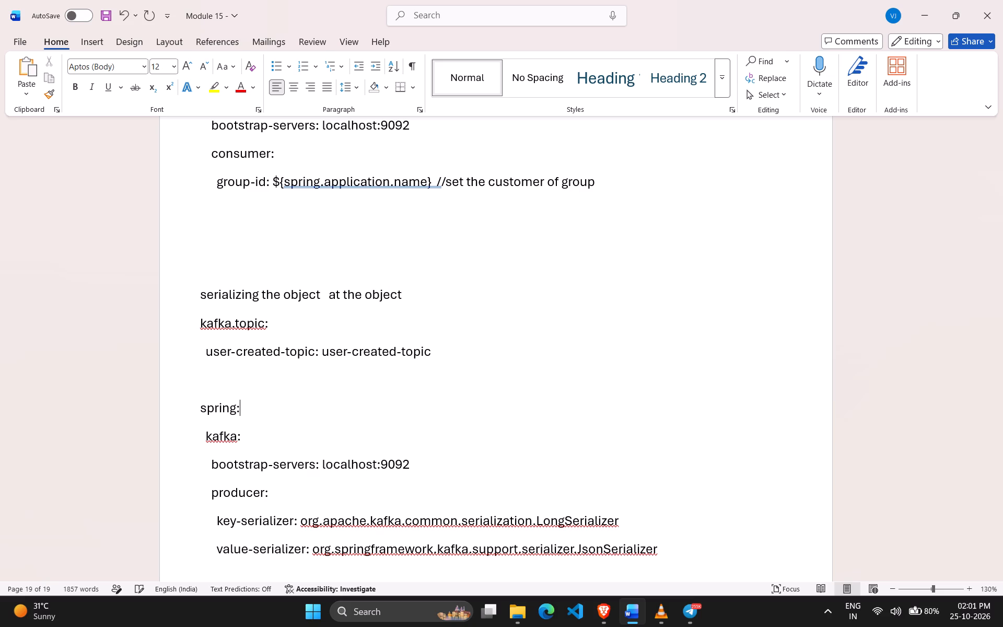
pyautogui.press('Down')
pyautogui.press('Up')
pyautogui.press('Up')
pyautogui.press('Up')
pyautogui.press('Up')
pyautogui.press('Up')
pyautogui.press('Up')
pyautogui.press('Up')
pyautogui.press('Up')
pyautogui.press('Up')
pyautogui.press('Up')
pyautogui.press('Up')
pyautogui.press('Down')
pyautogui.press('Down')
pyautogui.press('End')
pyautogui.press('BackSpace')
pyautogui.press('BackSpace')
pyautogui.press('BackSpace')
pyautogui.press('BackSpace')
pyautogui.press('BackSpace')
pyautogui.press('BackSpace')
pyautogui.write('sender')
# Leave blank lines below the value-serializer line and add the line "Serializing the object at the receiver".
pyautogui.press('Down')
pyautogui.press('Down')
pyautogui.press('Down')
pyautogui.press('Down')
pyautogui.press('Down')
pyautogui.press('Down')
pyautogui.press('Down')
pyautogui.press('Down')
pyautogui.press('Down')
pyautogui.press('Down')
pyautogui.press('Down')
pyautogui.press('Down')
pyautogui.press('Down')
pyautogui.press('Down')
pyautogui.press('Down')
pyautogui.press('Down')
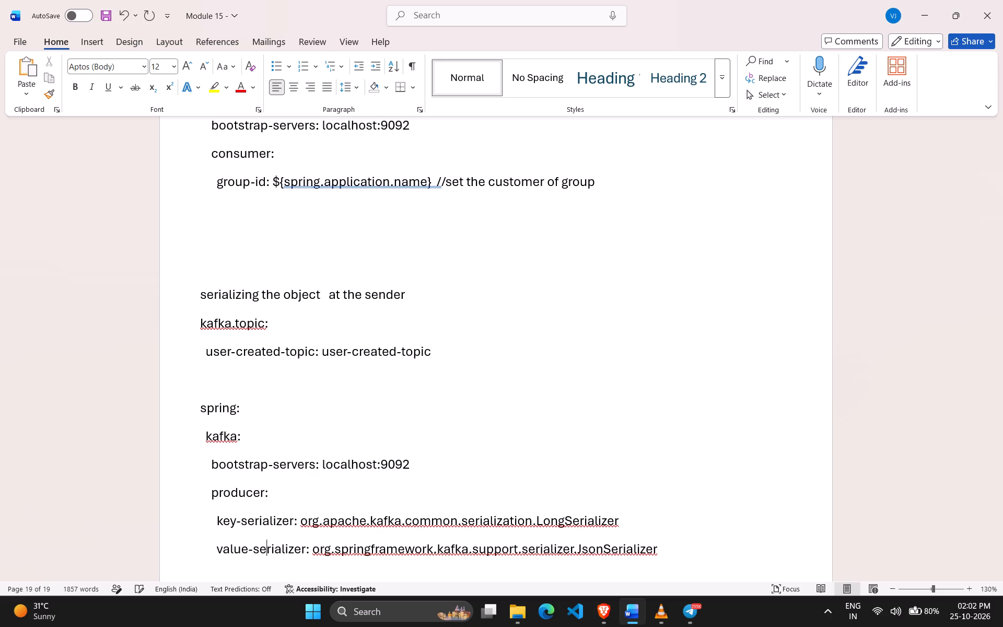
pyautogui.press('End')
pyautogui.press('Return')
pyautogui.press('Return')
pyautogui.press('Return')
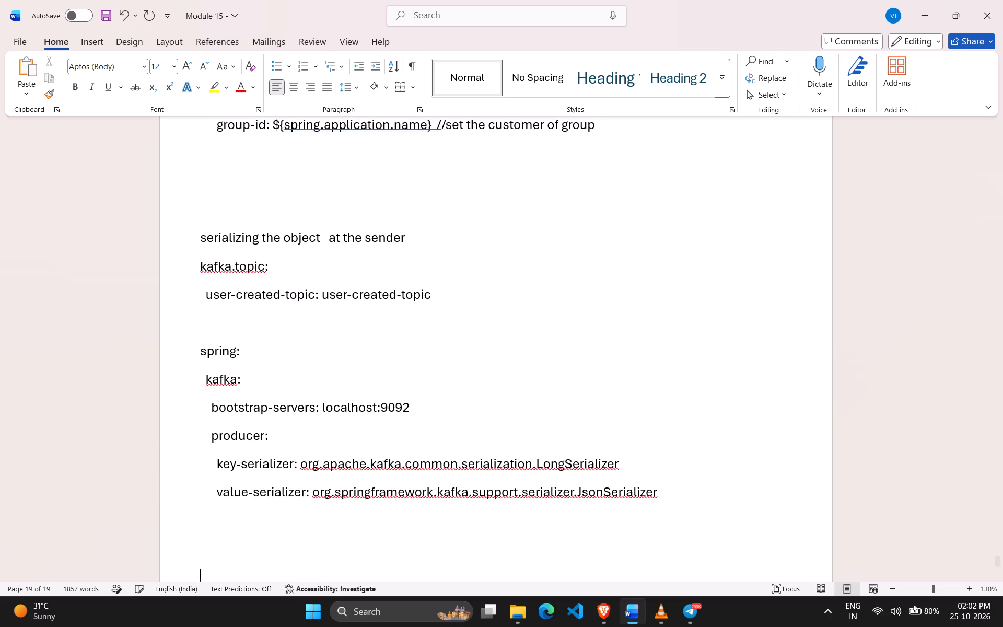
pyautogui.write('Seriliaz')
pyautogui.press('BackSpace')
pyautogui.press('BackSpace')
pyautogui.press('BackSpace')
pyautogui.press('BackSpace')
pyautogui.write('alizing he')
pyautogui.press('BackSpace')
pyautogui.press('BackSpace')
pyautogui.write('teh object')
pyautogui.press('space')
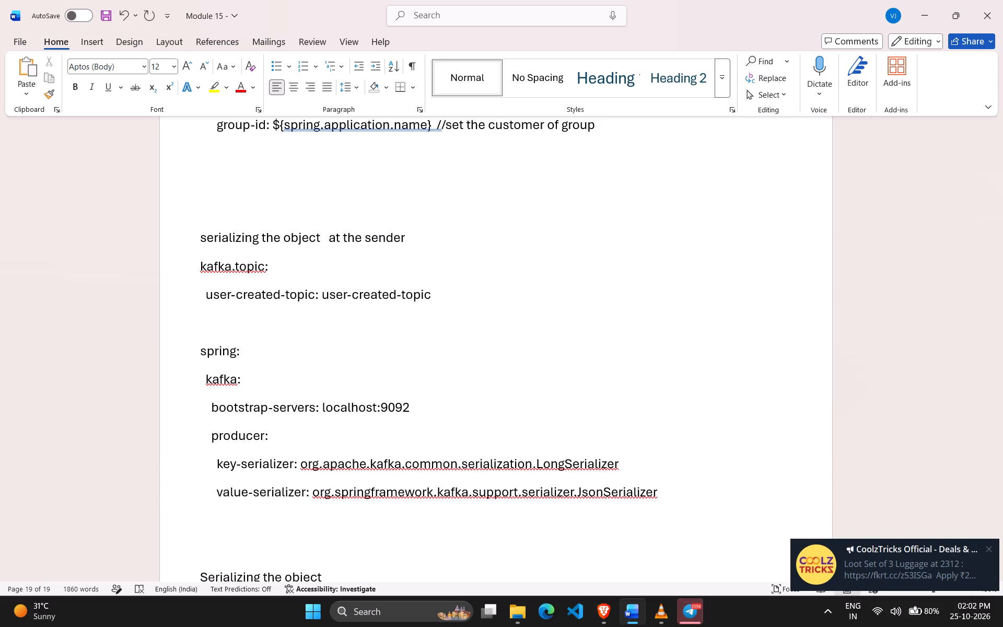
pyautogui.write('at rhe')
pyautogui.press('BackSpace')
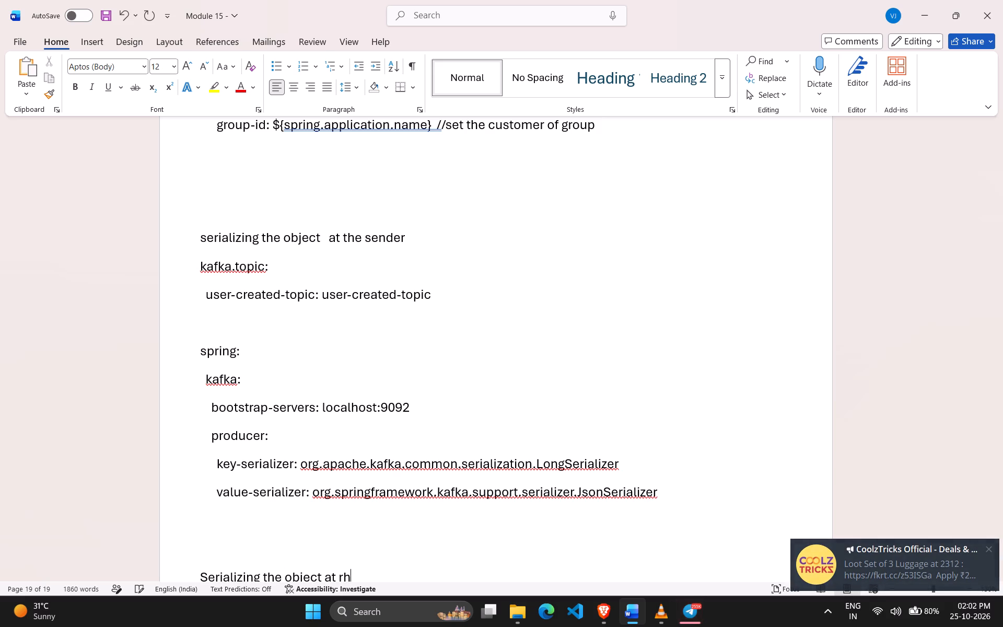
pyautogui.press('BackSpace')
pyautogui.press('BackSpace')
pyautogui.write('thr')
pyautogui.press('BackSpace')
pyautogui.write('e recevi')
pyautogui.press('BackSpace')
pyautogui.press('BackSpace')
pyautogui.write('ivr')
pyautogui.press('BackSpace')
pyautogui.write('er')
# Copy the notification-service consumer YAML from the article in the browser and paste it, indented, under the receiver line in Word.
pyautogui.hotkey('alt', 'Tab')
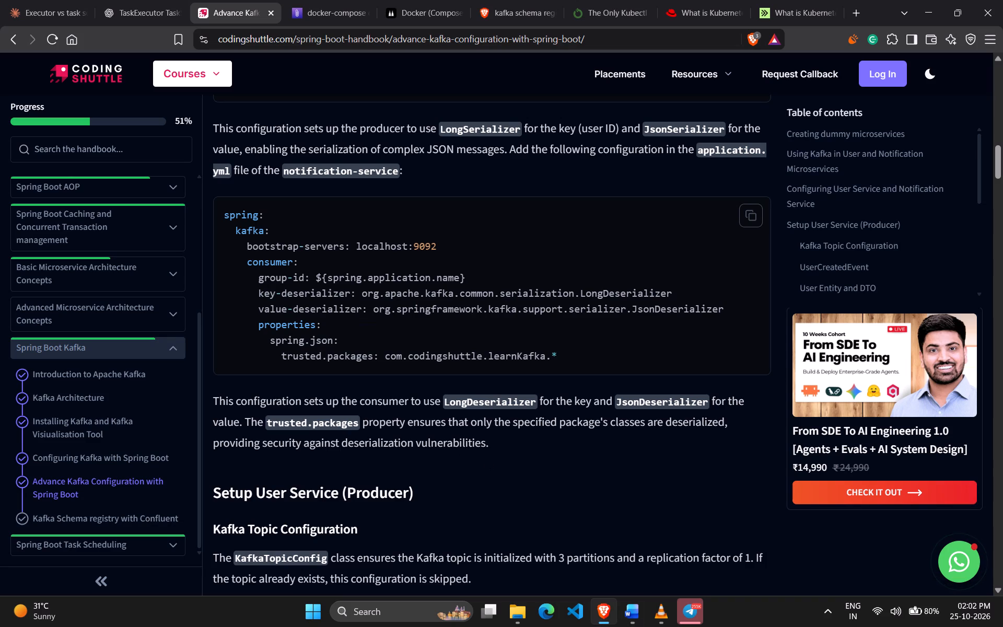
pyautogui.scroll(-4, 557, 390)
pyautogui.scroll(3, 555, 394)
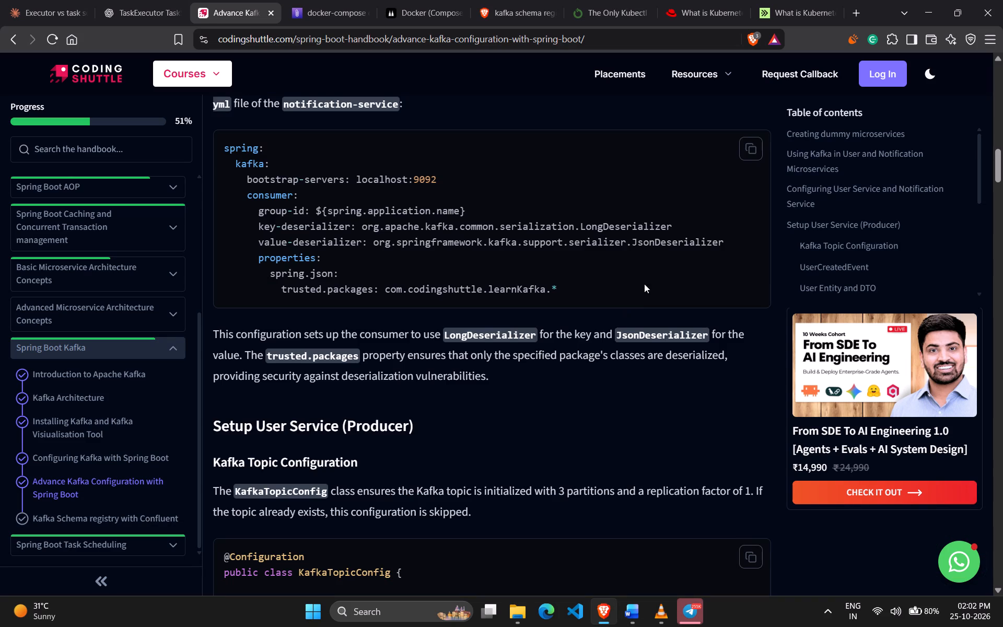
pyautogui.click(739, 155)
pyautogui.hotkey('alt', 'Tab')
pyautogui.scroll(-3, 482, 448)
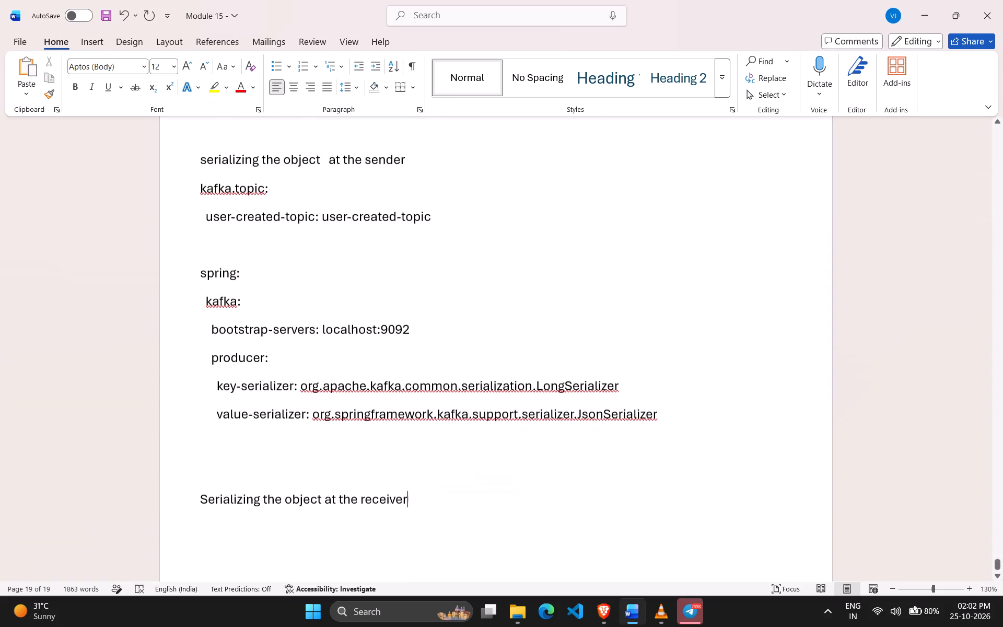
pyautogui.press('Return')
pyautogui.press('Tab')
pyautogui.hotkey('ctrl', 'v')
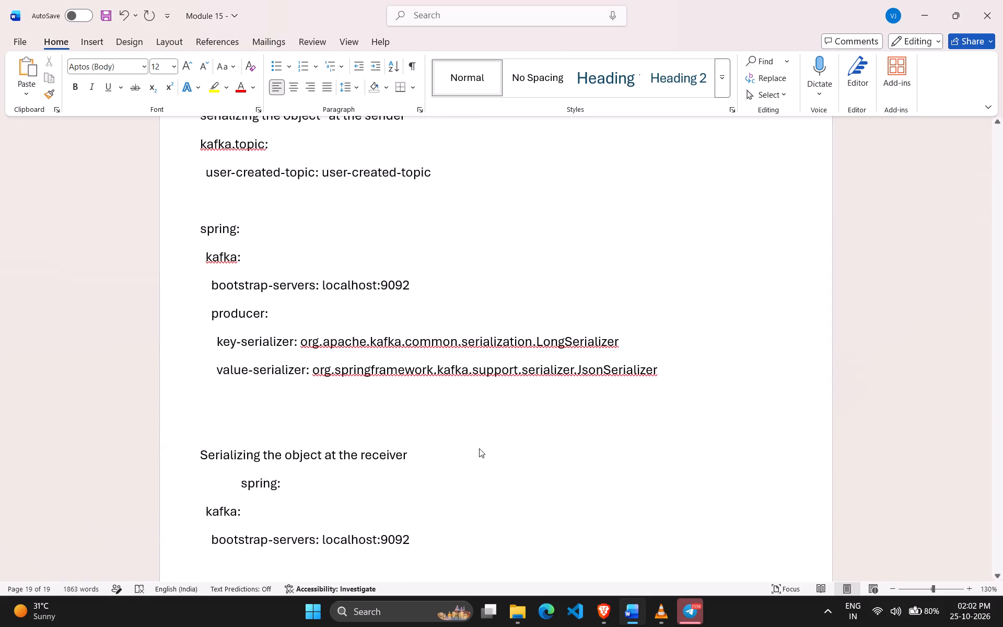
# Back in the browser, look through the rest of the advanced Kafka article, covering the producer and consumer service code.
pyautogui.hotkey('alt', 'Tab')
pyautogui.scroll(-6, 455, 423)
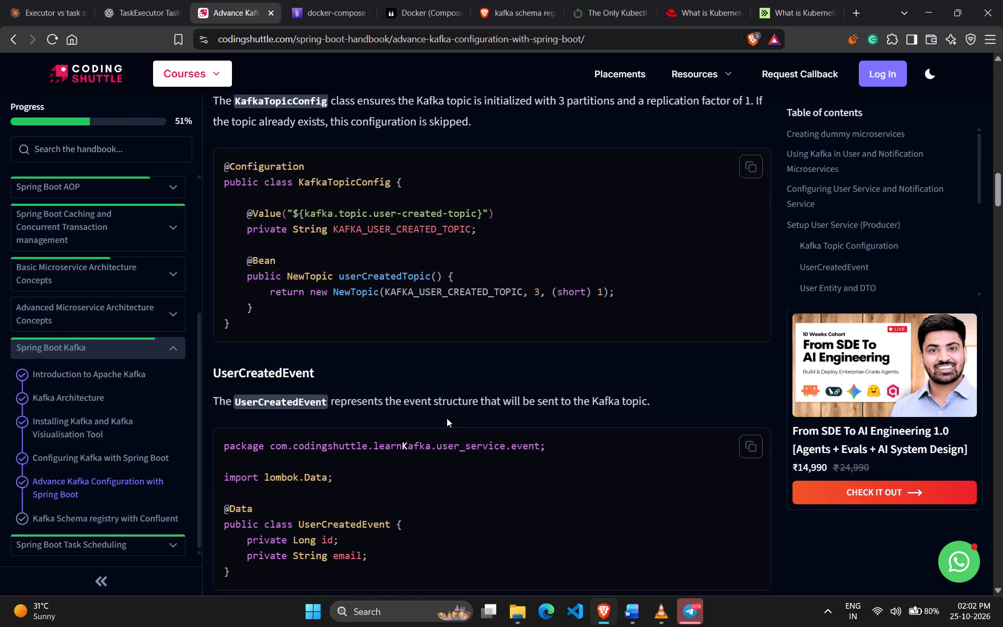
pyautogui.scroll(-8, 447, 418)
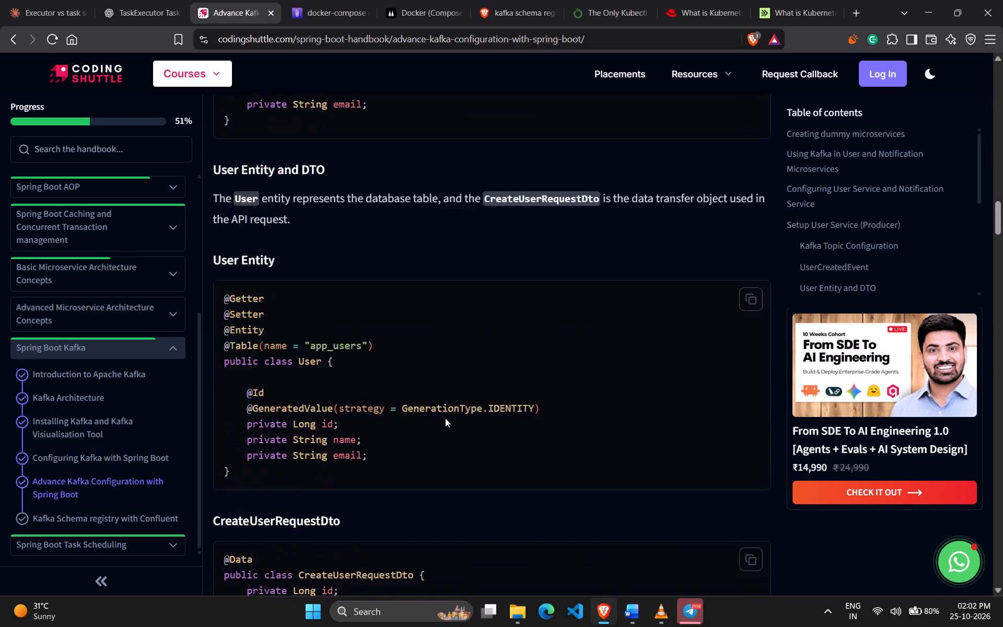
pyautogui.scroll(-10, 445, 418)
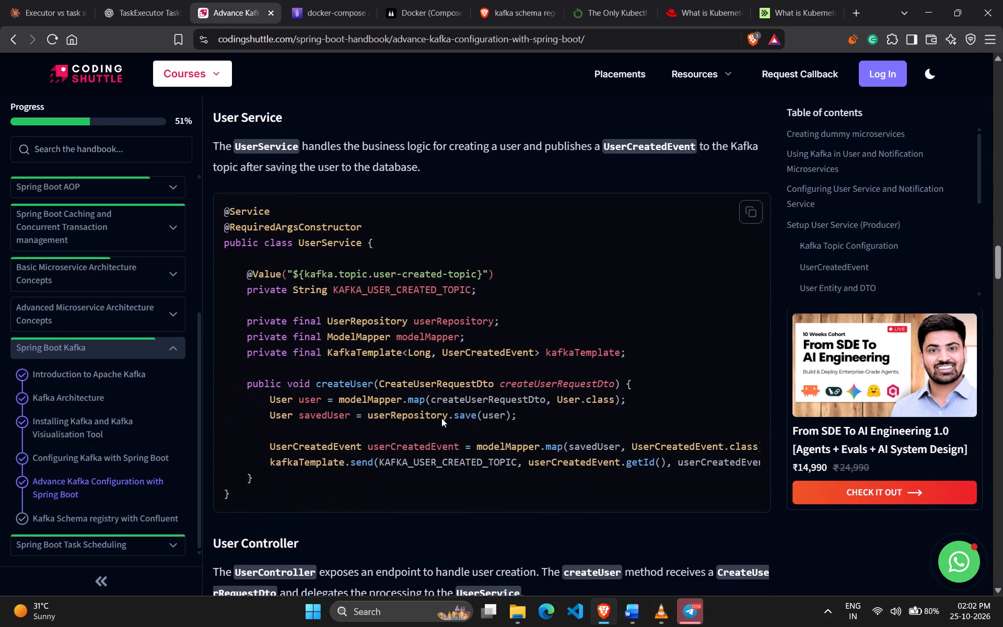
pyautogui.scroll(-2, 441, 418)
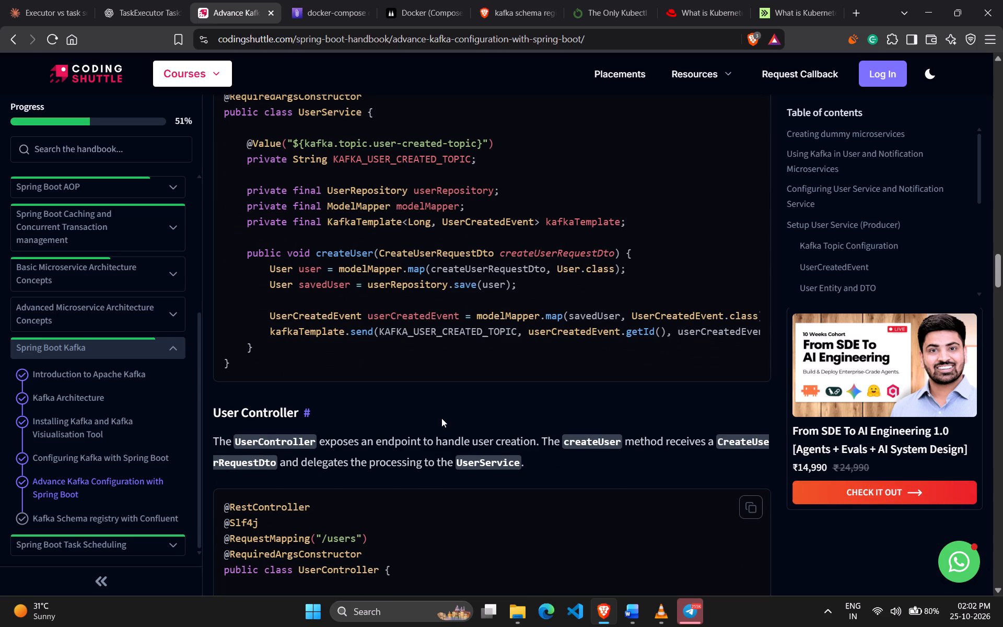
pyautogui.scroll(-13, 441, 418)
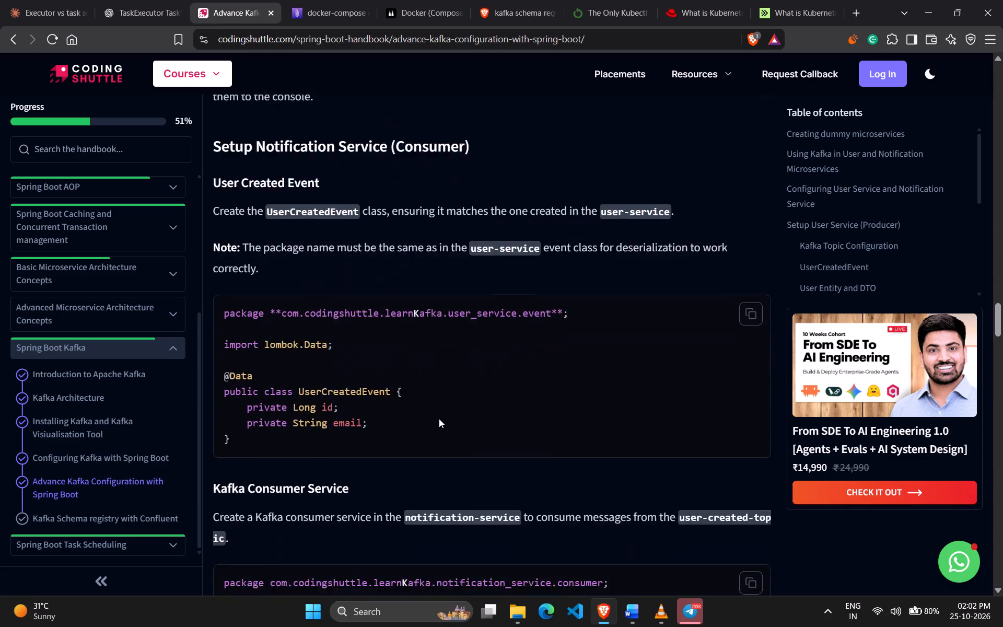
pyautogui.scroll(-10, 439, 419)
# Open the "Kafka Schema registry with Confluent" article and examine its workflow, docker-compose.yml and component explanations.
pyautogui.click(113, 520)
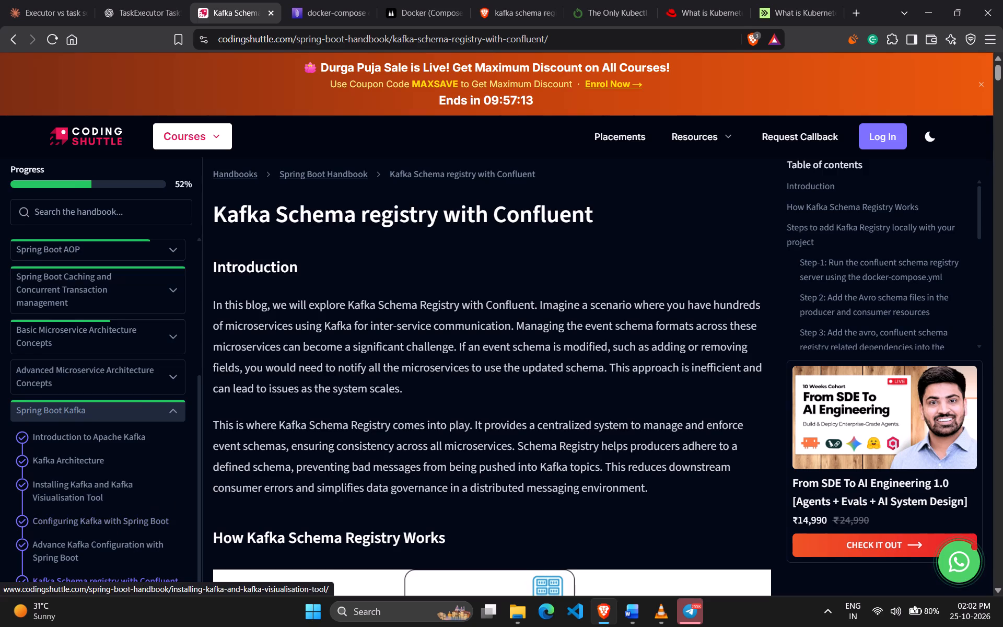
pyautogui.scroll(-14, 349, 450)
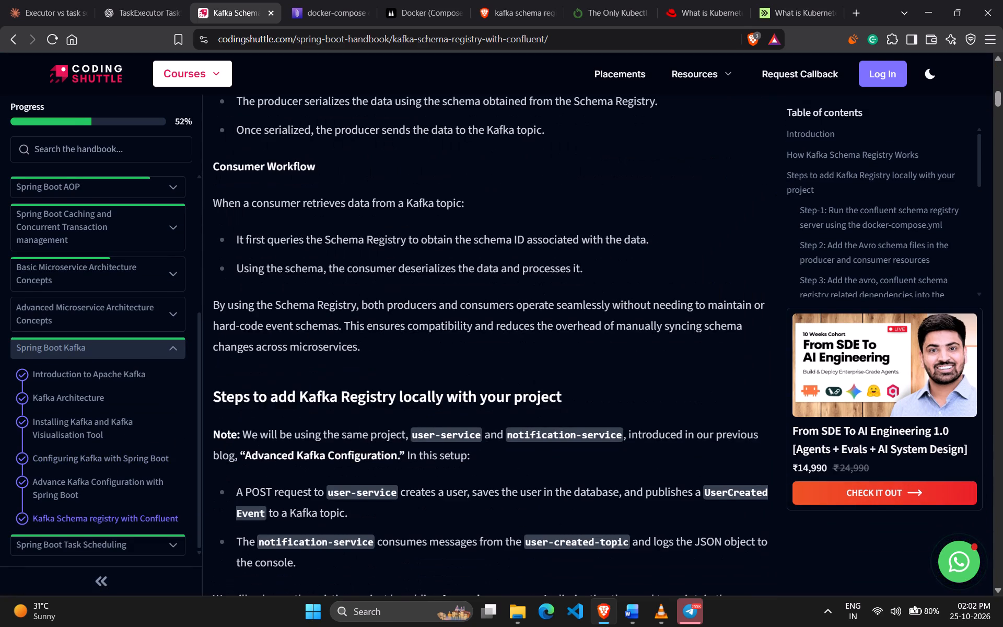
pyautogui.scroll(-10, 349, 450)
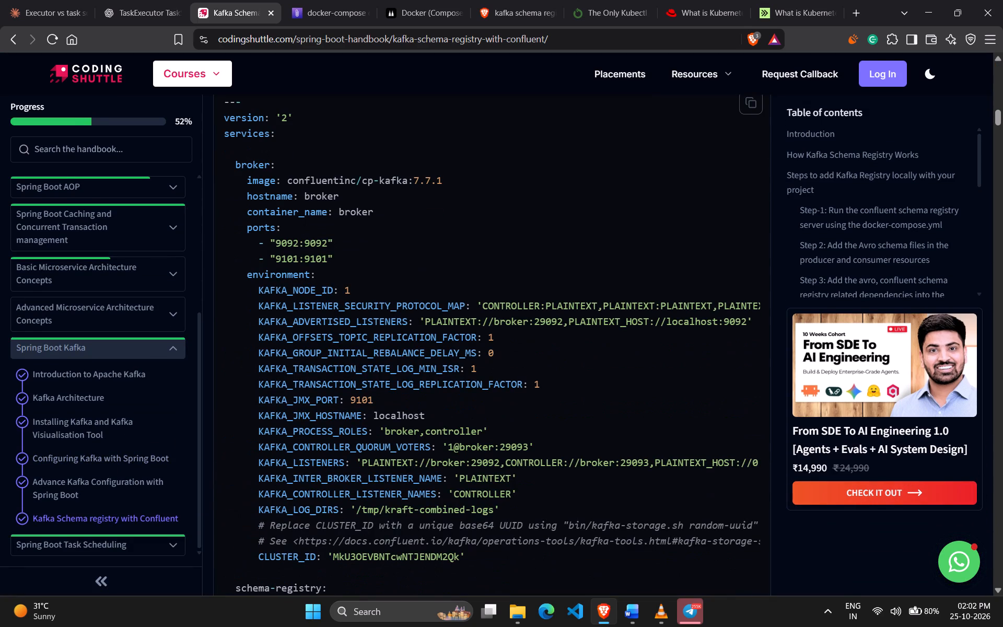
pyautogui.scroll(4, 349, 450)
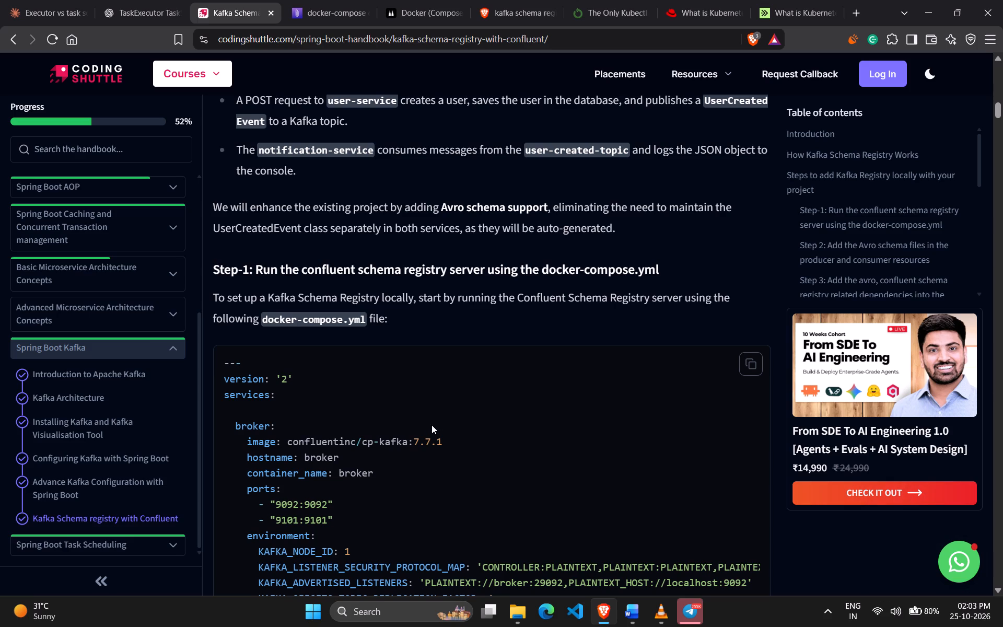
pyautogui.scroll(-2, 394, 447)
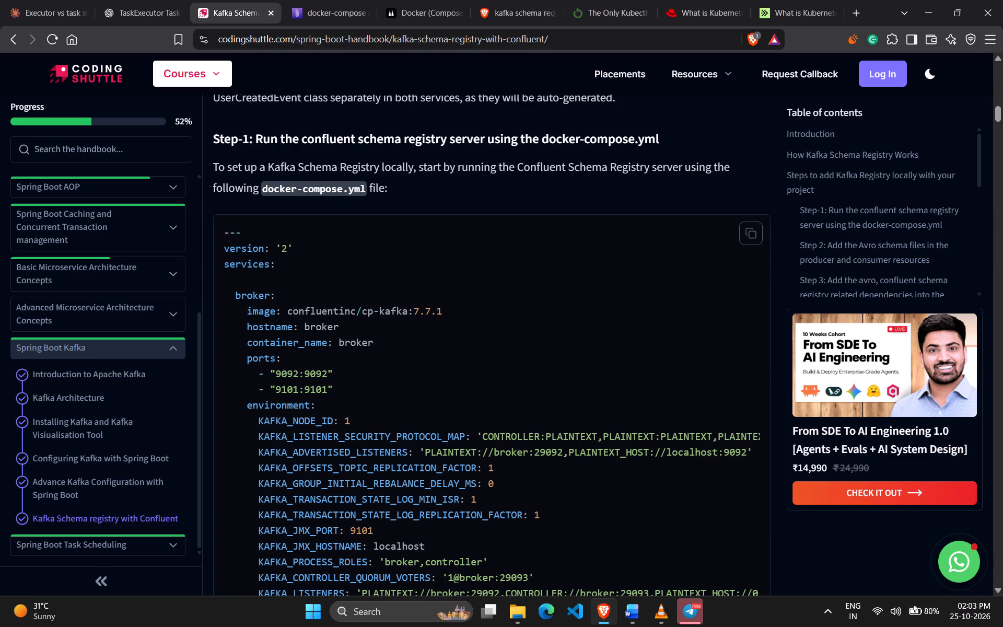
pyautogui.scroll(-7, 386, 447)
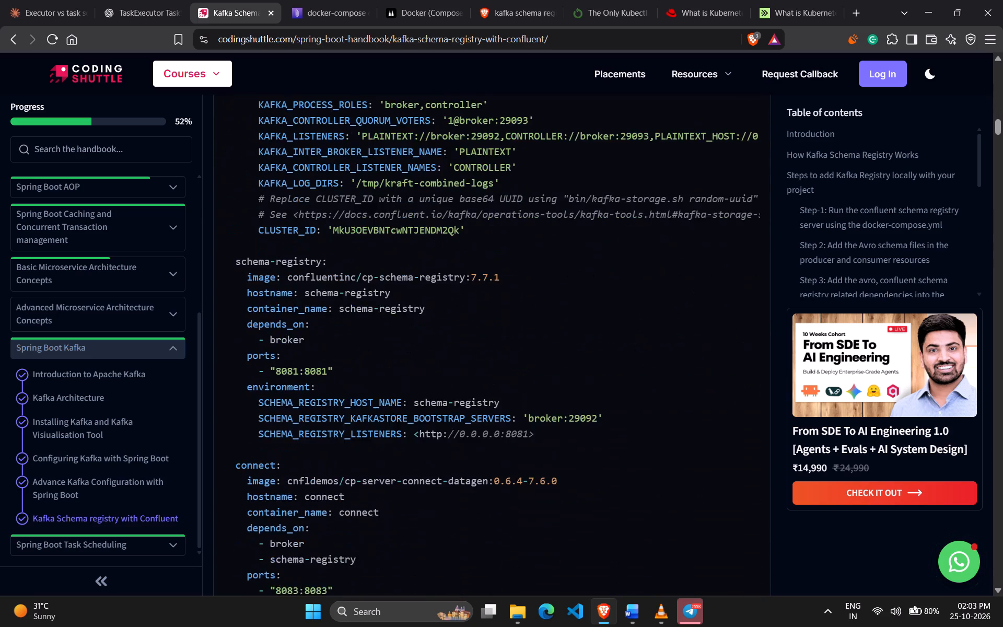
pyautogui.scroll(-15, 386, 447)
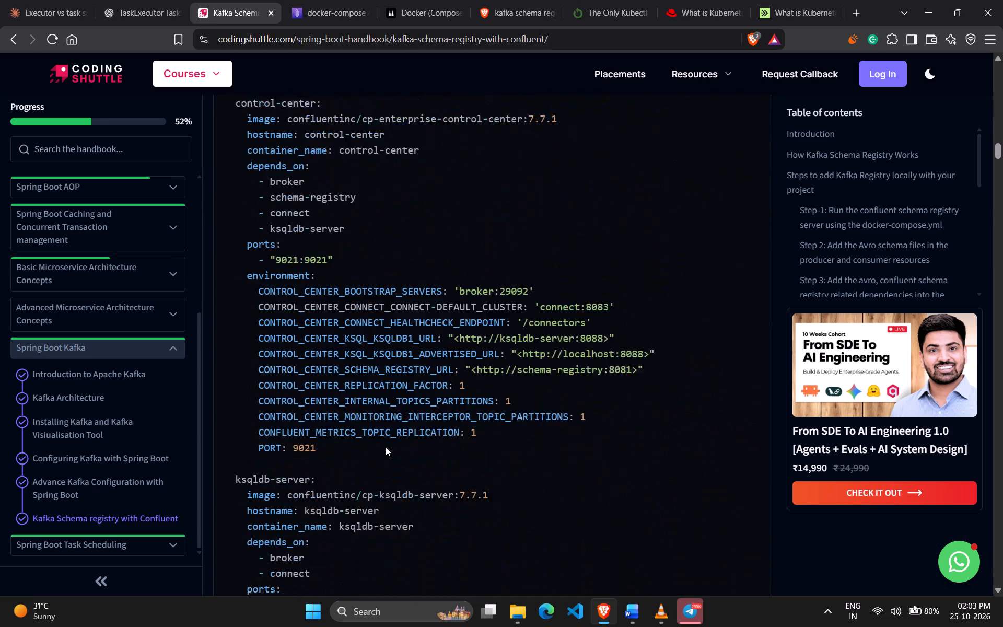
pyautogui.scroll(-16, 386, 447)
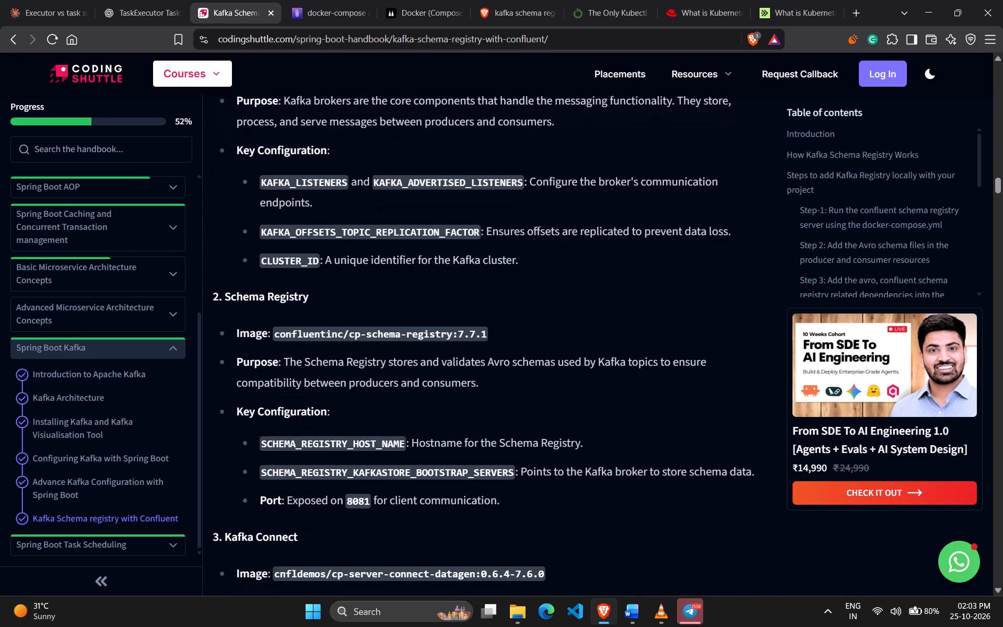
pyautogui.scroll(-14, 386, 447)
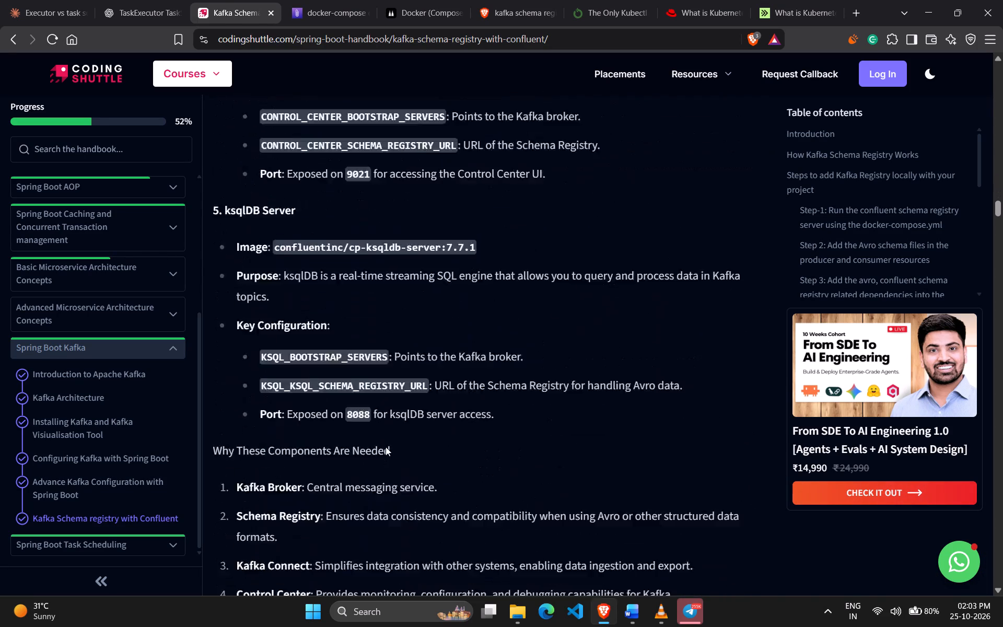
pyautogui.scroll(-4, 386, 447)
pyautogui.scroll(1, 386, 447)
pyautogui.scroll(-8, 386, 447)
# Examine the article's Step 3 on the Confluent repository, Avro dependencies and Avro Maven plugin.
pyautogui.scroll(-15, 386, 447)
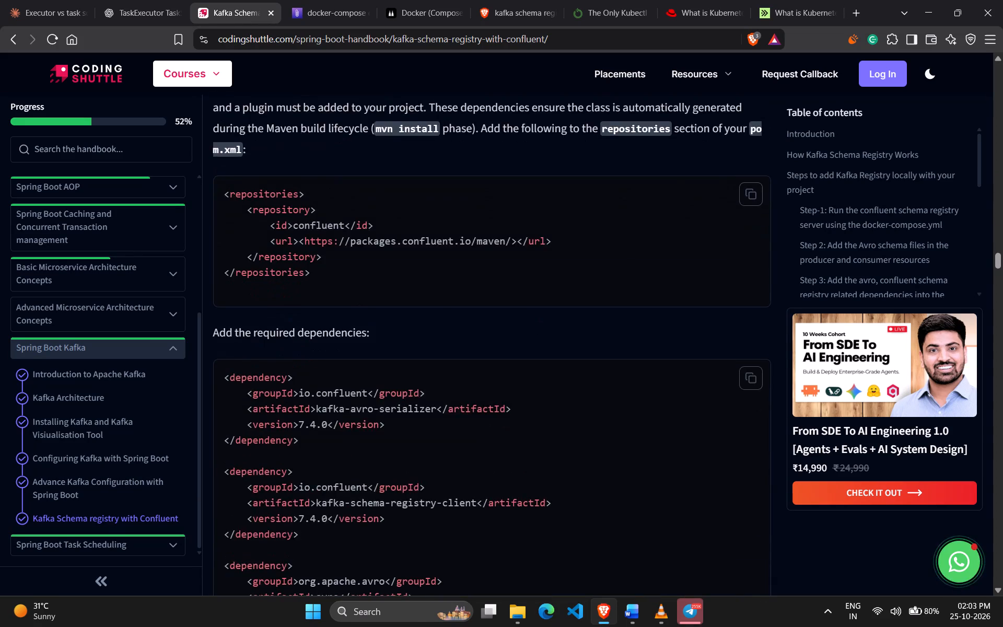
pyautogui.scroll(-3, 382, 447)
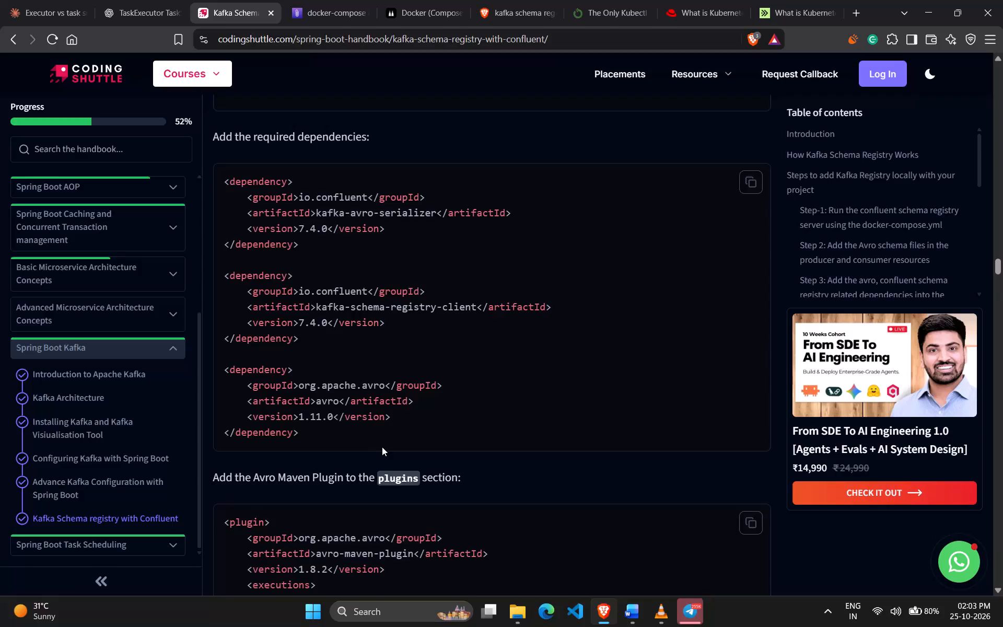
pyautogui.scroll(6, 382, 447)
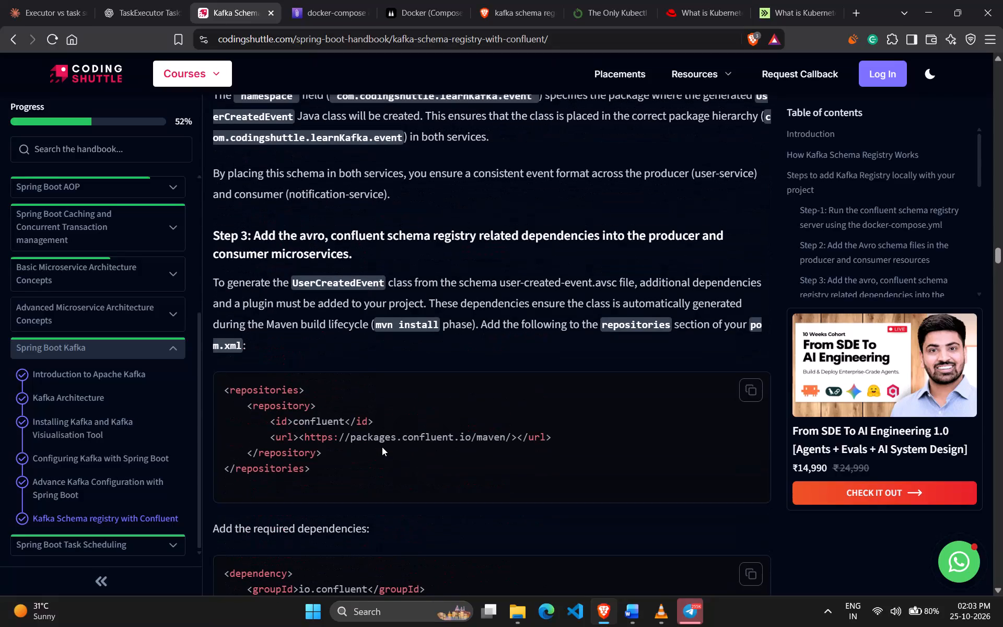
pyautogui.scroll(-1, 381, 448)
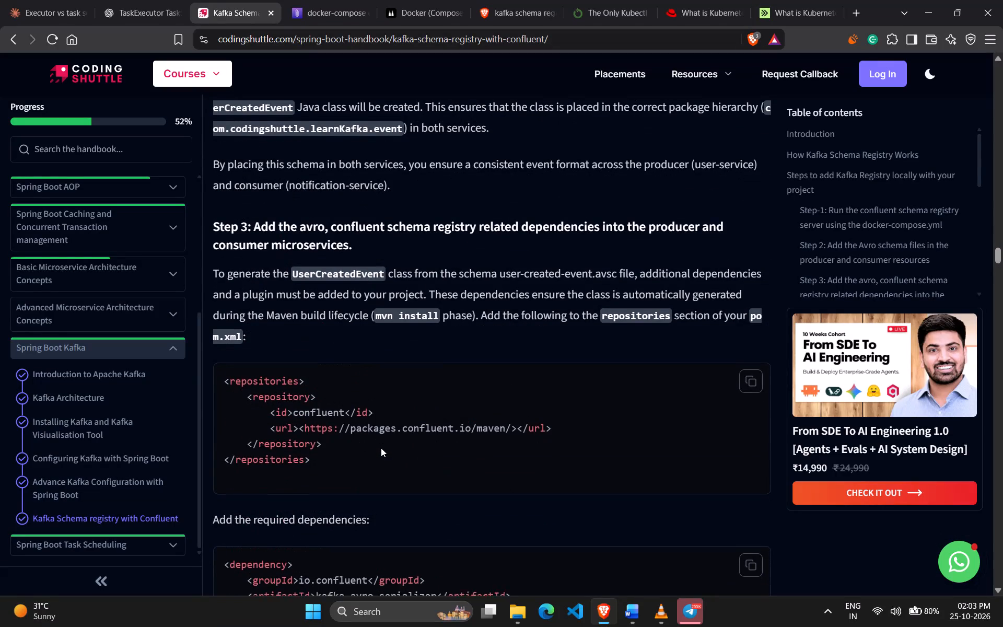
pyautogui.scroll(-4, 381, 448)
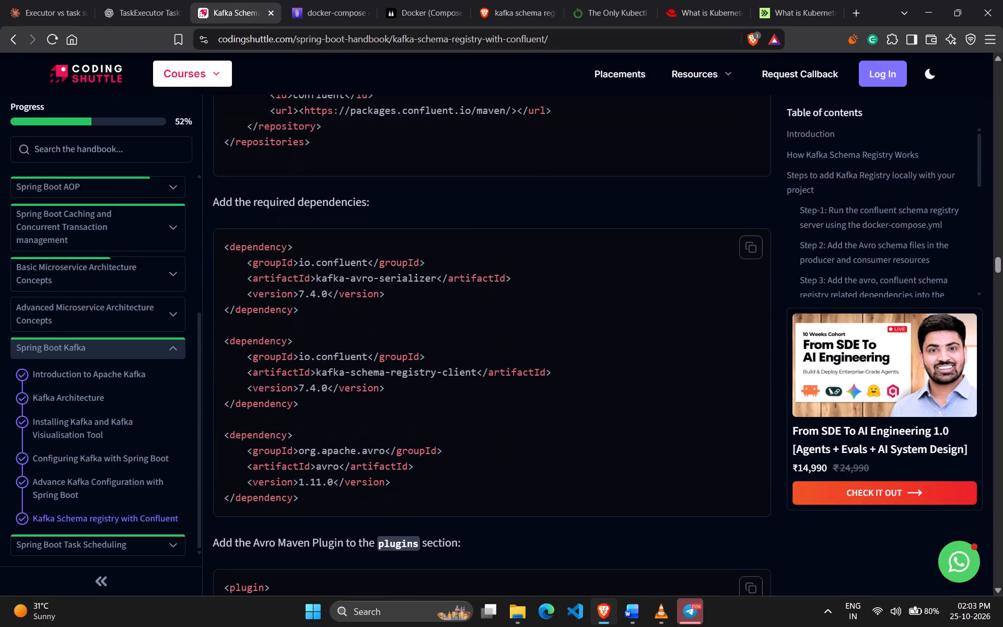
pyautogui.scroll(-3, 381, 448)
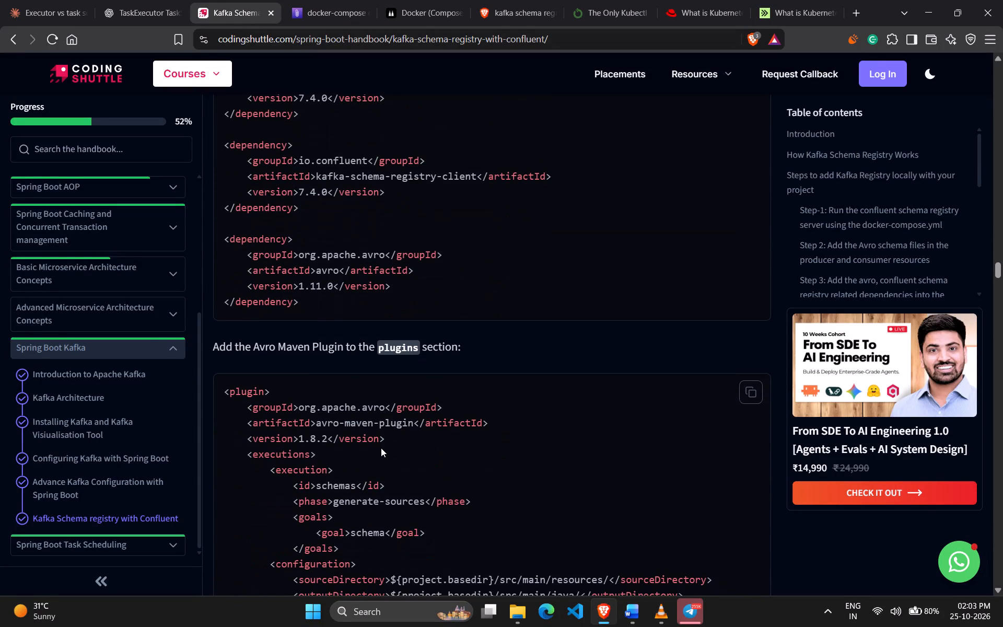
pyautogui.scroll(-9, 381, 448)
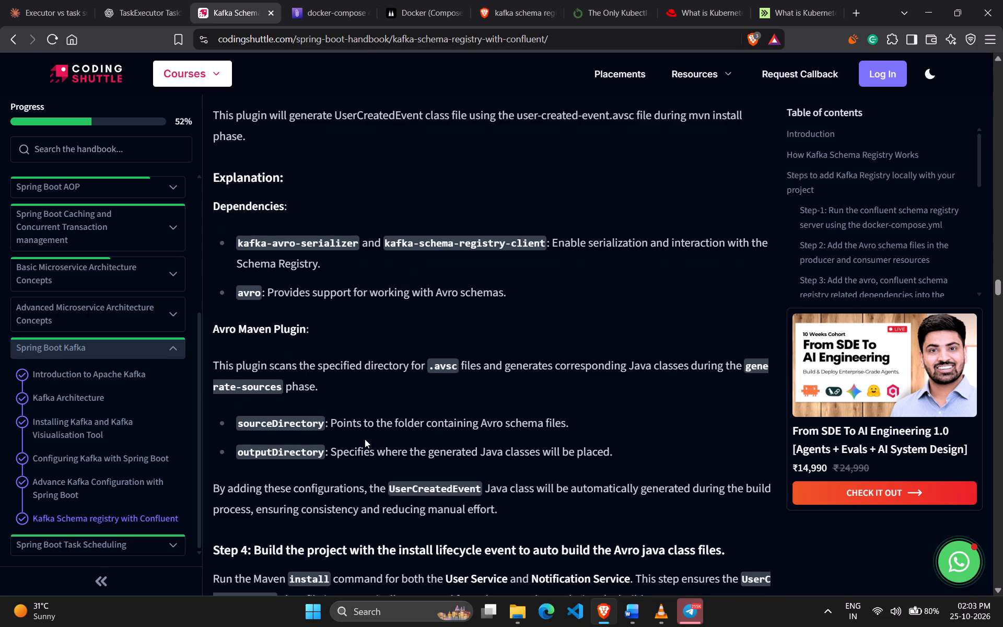
# Examine the UserCreatedEvent producer and consumer code and the Step 5 KafkaAvroSerializer YAML configurations for both services.
pyautogui.scroll(-9, 365, 439)
pyautogui.scroll(-15, 365, 439)
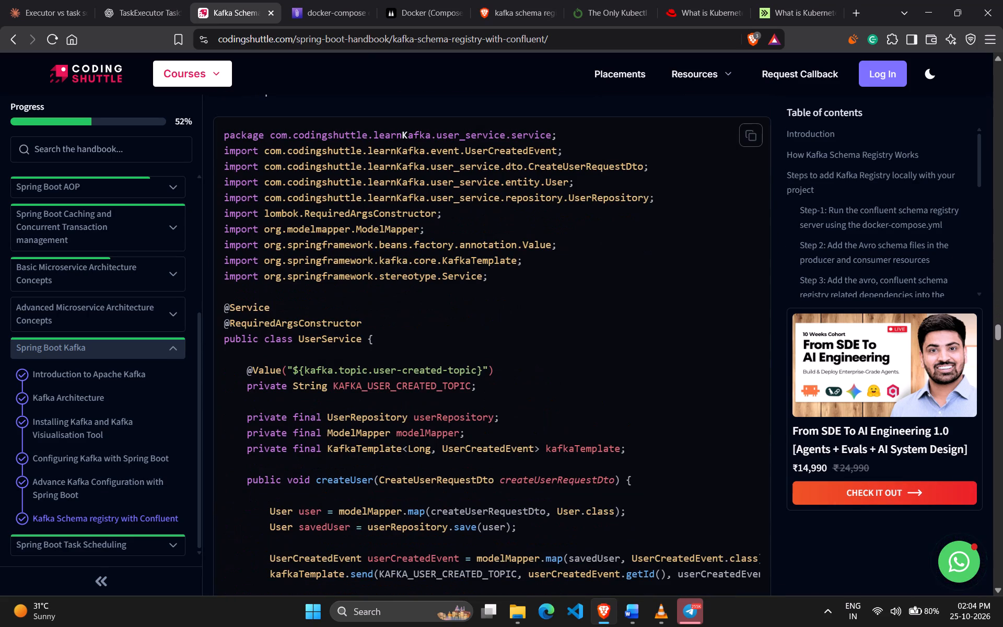
pyautogui.scroll(-3, 363, 438)
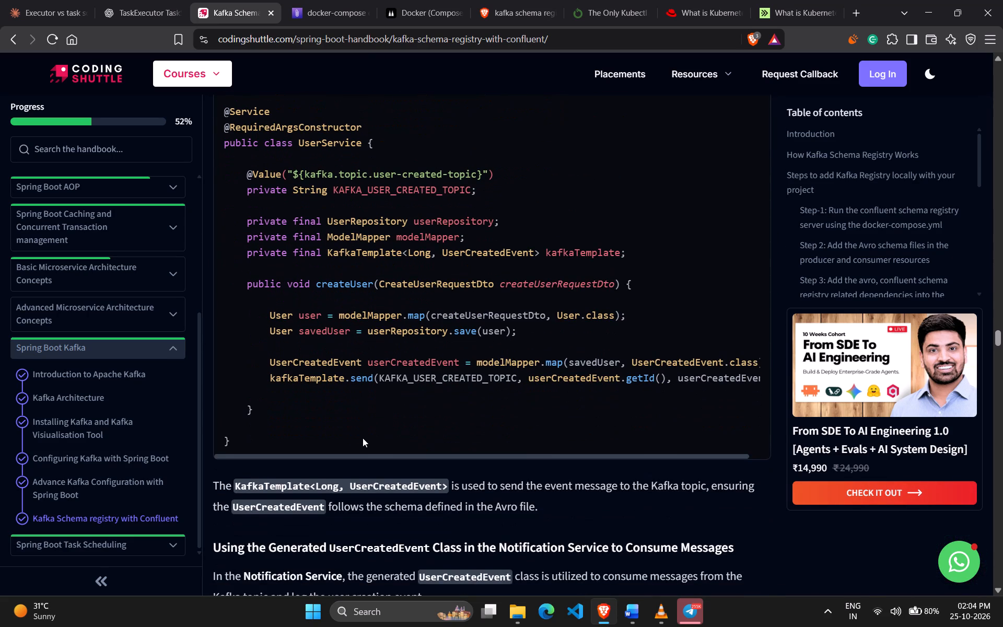
pyautogui.scroll(-7, 363, 438)
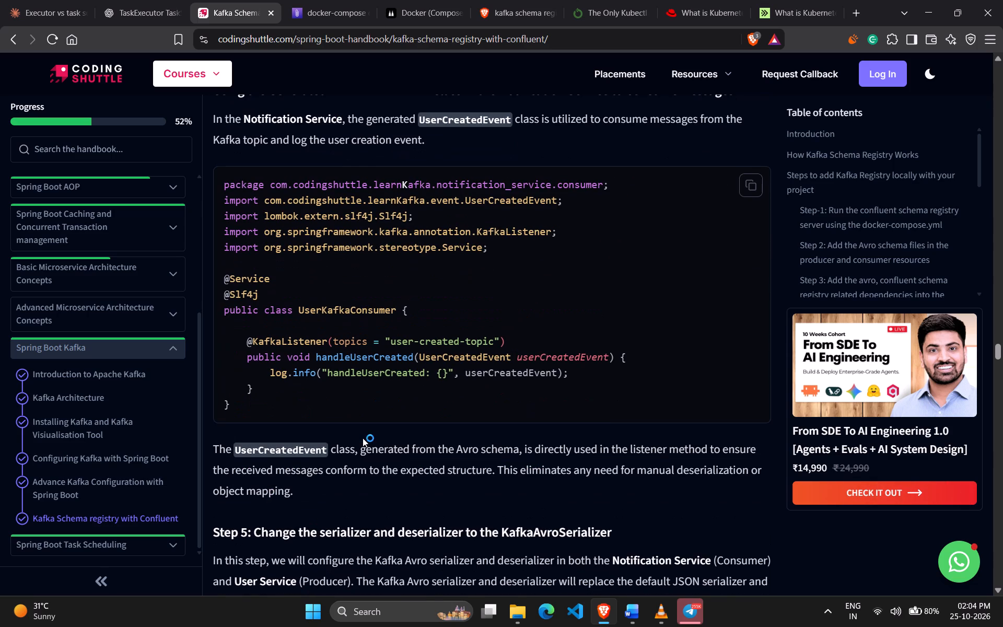
pyautogui.scroll(-12, 363, 438)
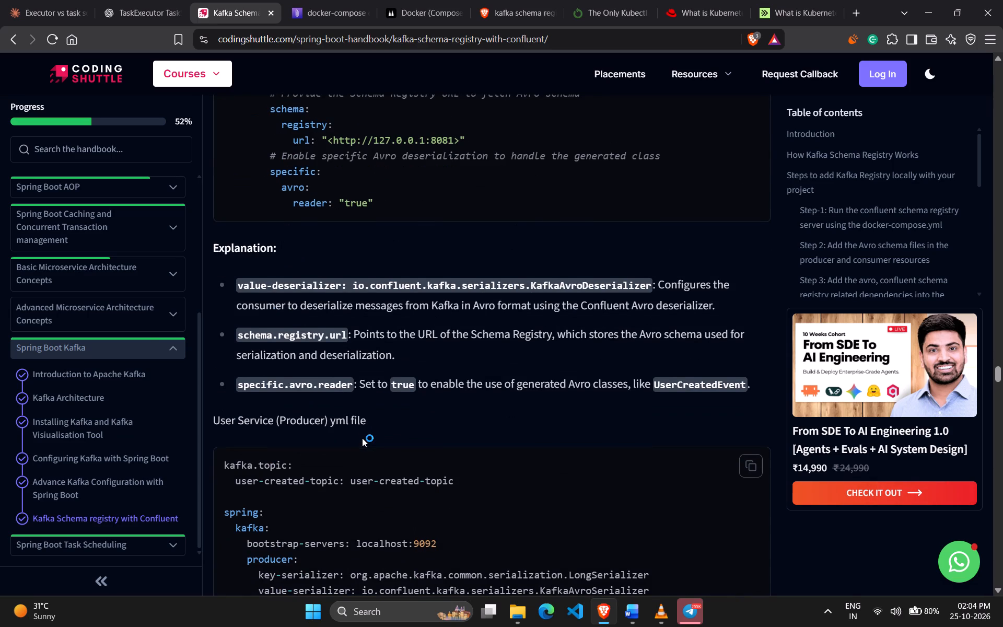
pyautogui.scroll(-3, 362, 438)
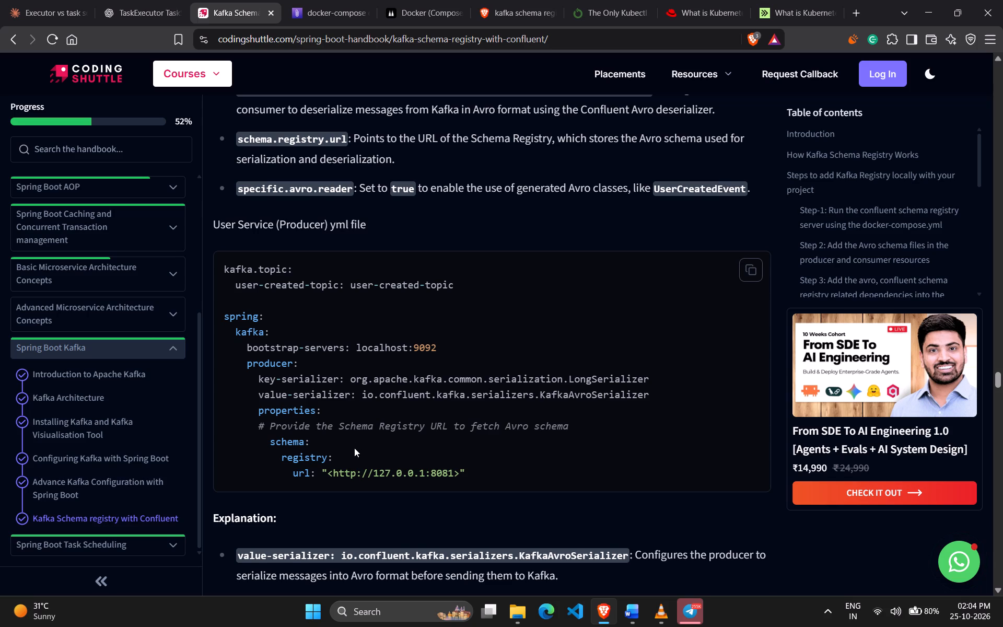
# Examine the rest of the schema registry article, covering the topic message, the fullName schema change, the schema version comparison and the conclusion.
pyautogui.scroll(-15, 354, 448)
pyautogui.scroll(-13, 353, 449)
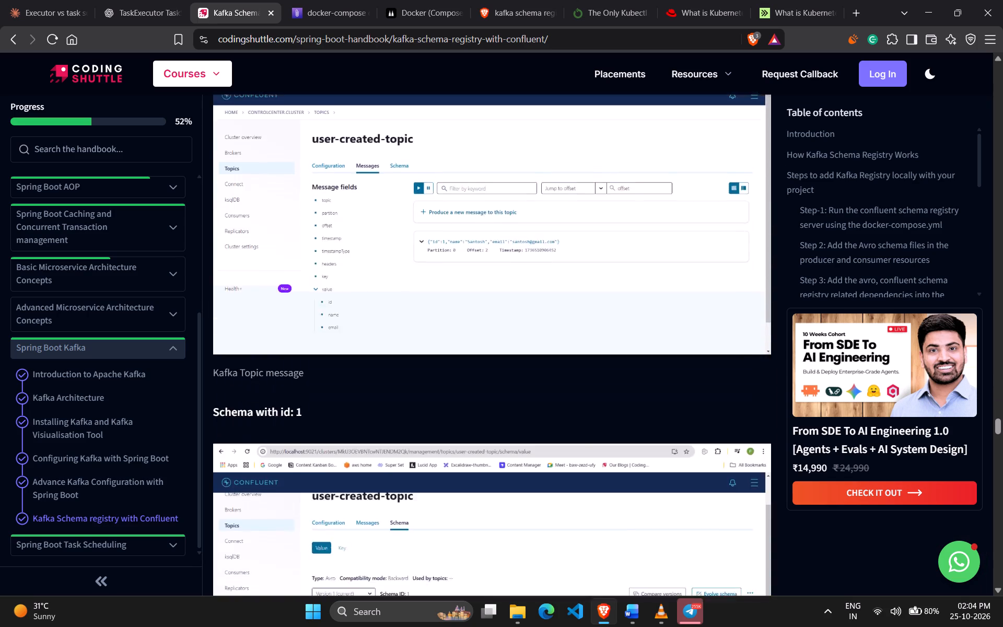
pyautogui.scroll(-20, 353, 449)
pyautogui.scroll(-9, 348, 455)
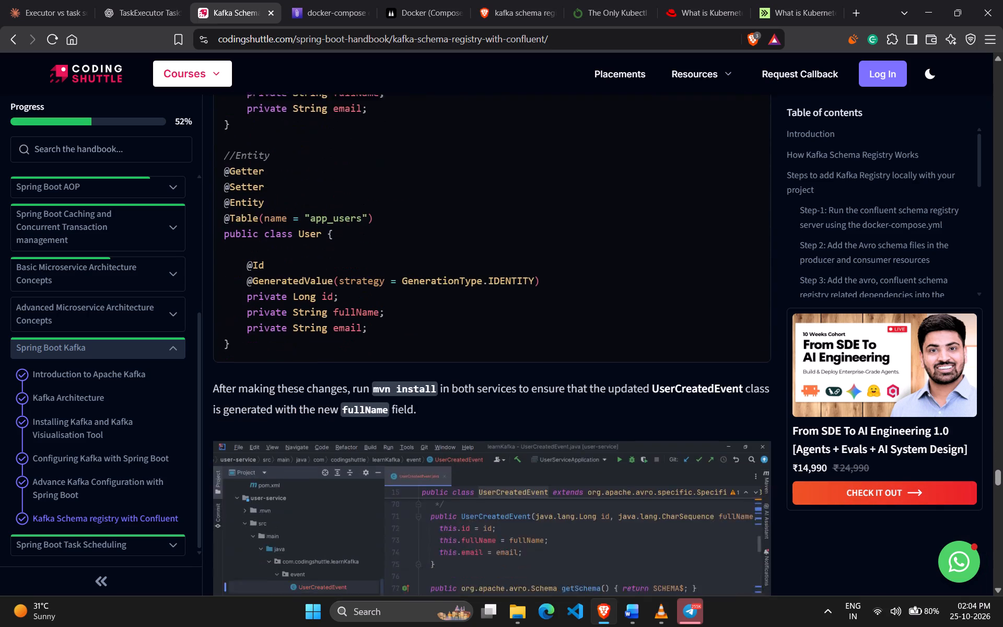
pyautogui.scroll(-20, 342, 463)
pyautogui.scroll(-13, 342, 463)
pyautogui.scroll(-10, 338, 458)
pyautogui.scroll(17, 338, 458)
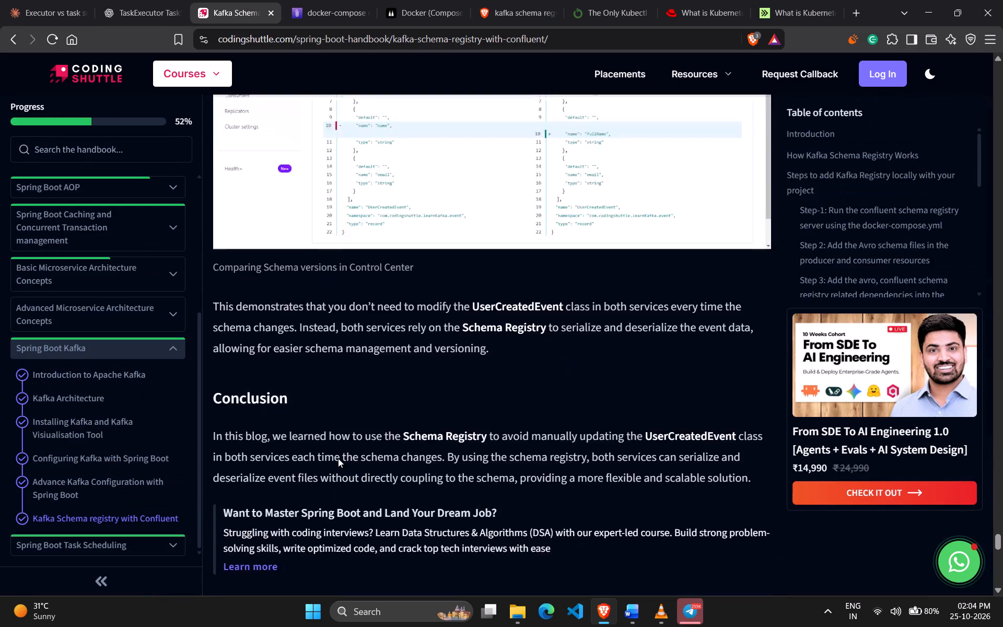
# Go back to the article's beginning and re-examine the schema registry workflow and the Step-1 docker-compose.yml services.
pyautogui.moveTo(994, 536); pyautogui.dragTo(1002, 179)
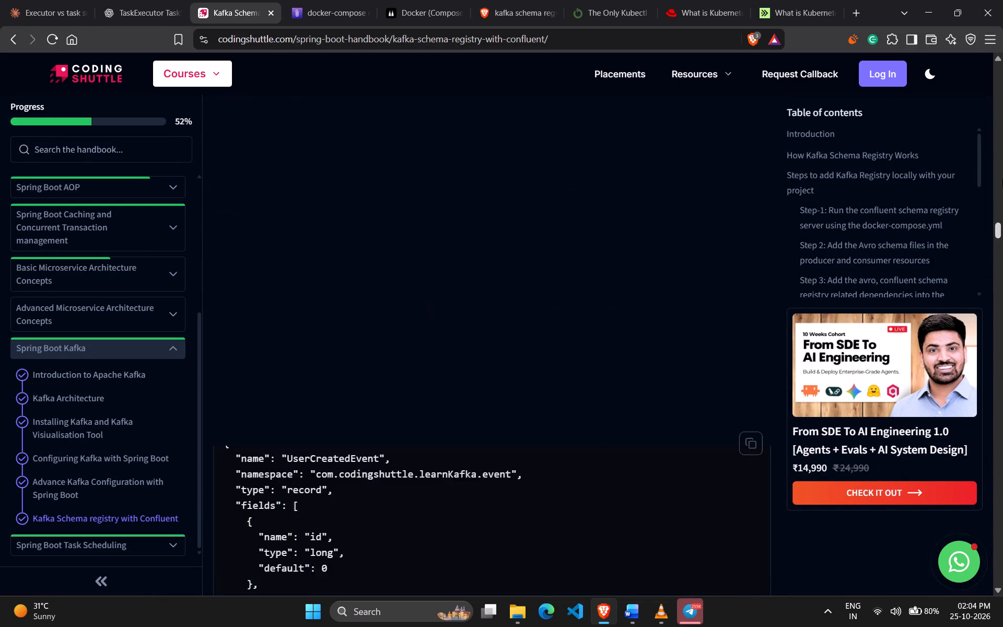
pyautogui.moveTo(1002, 179); pyautogui.dragTo(1002, 62)
pyautogui.scroll(-7, 419, 419)
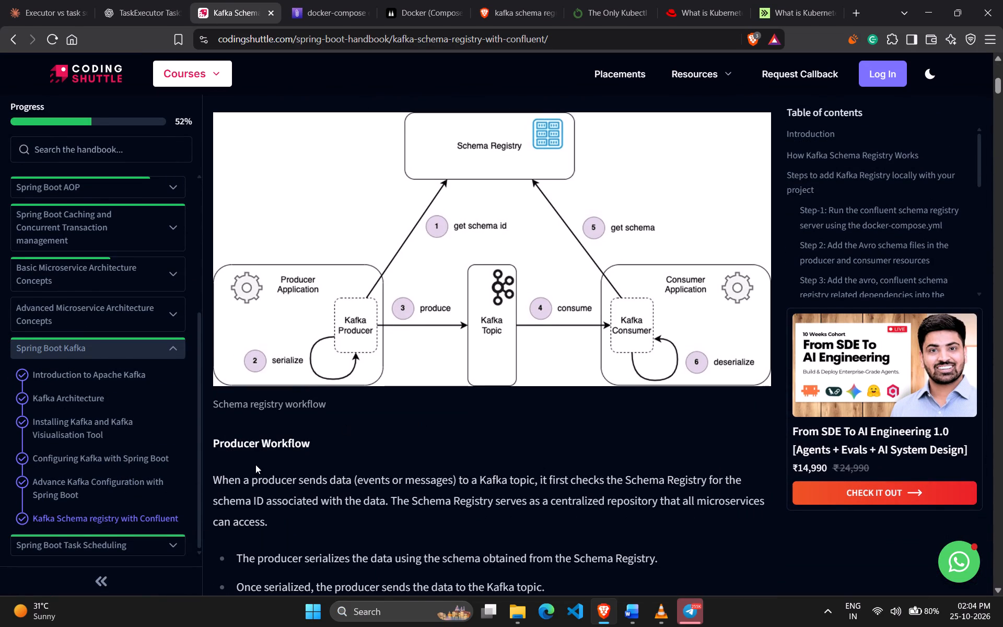
pyautogui.scroll(-12, 296, 438)
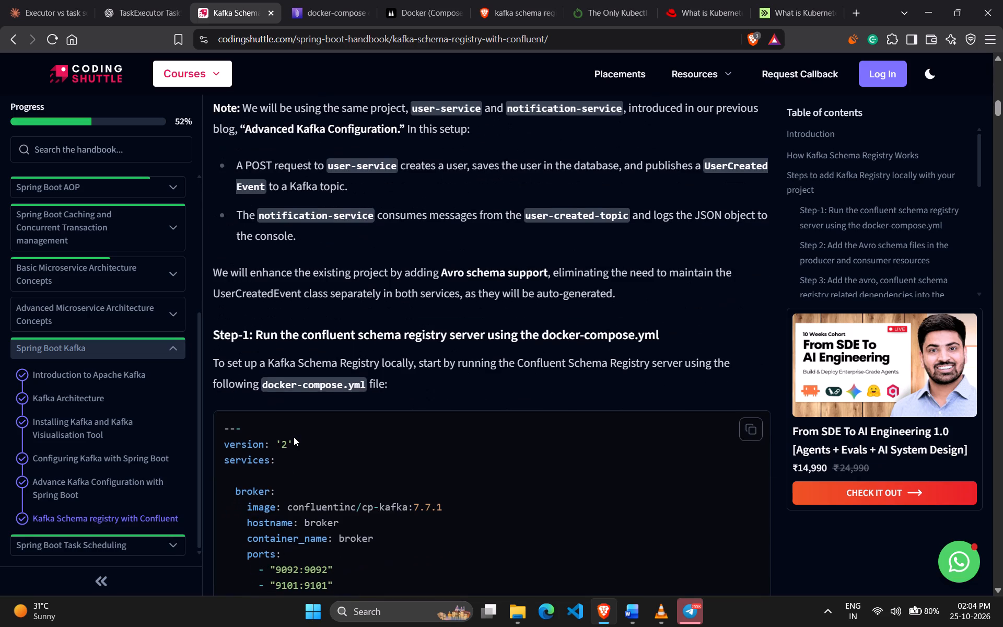
pyautogui.scroll(-13, 294, 437)
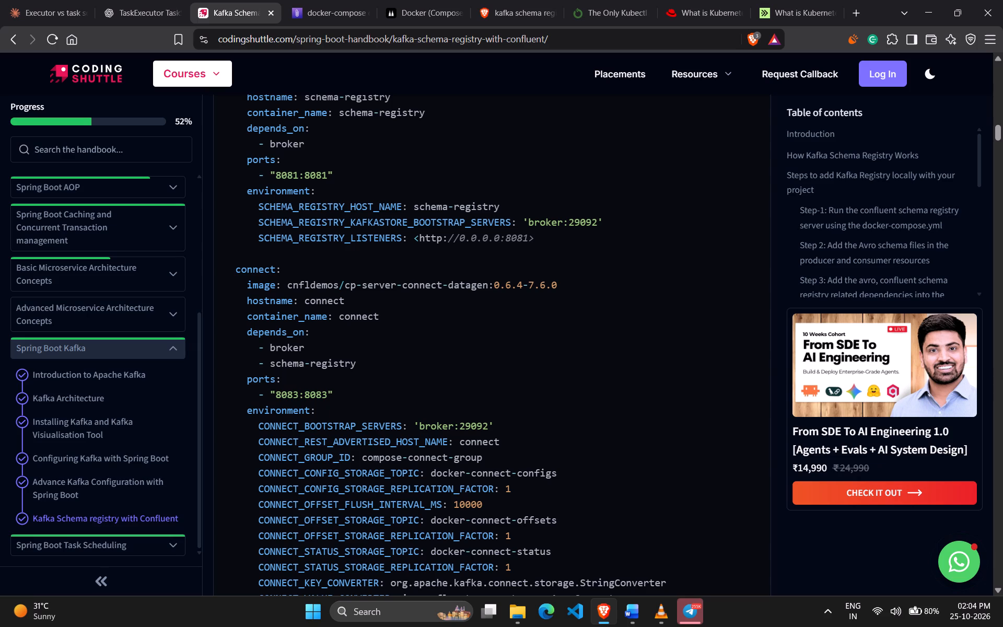
pyautogui.scroll(-10, 384, 435)
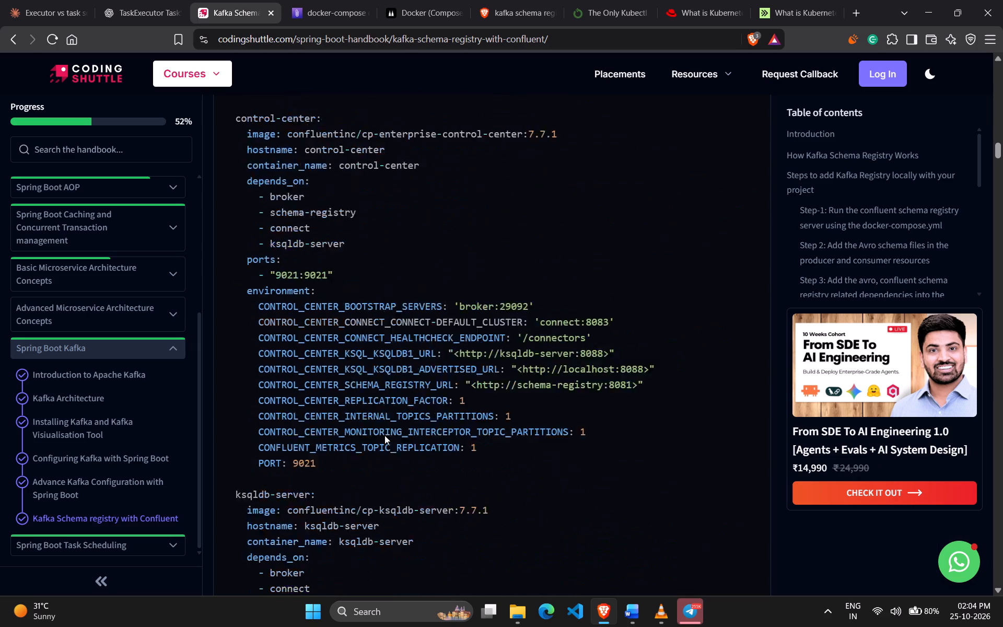
pyautogui.scroll(-10, 382, 435)
# Re-examine the component explanations from Kafka Broker through ksqlDB Server and the section on why they are needed.
pyautogui.scroll(-7, 380, 435)
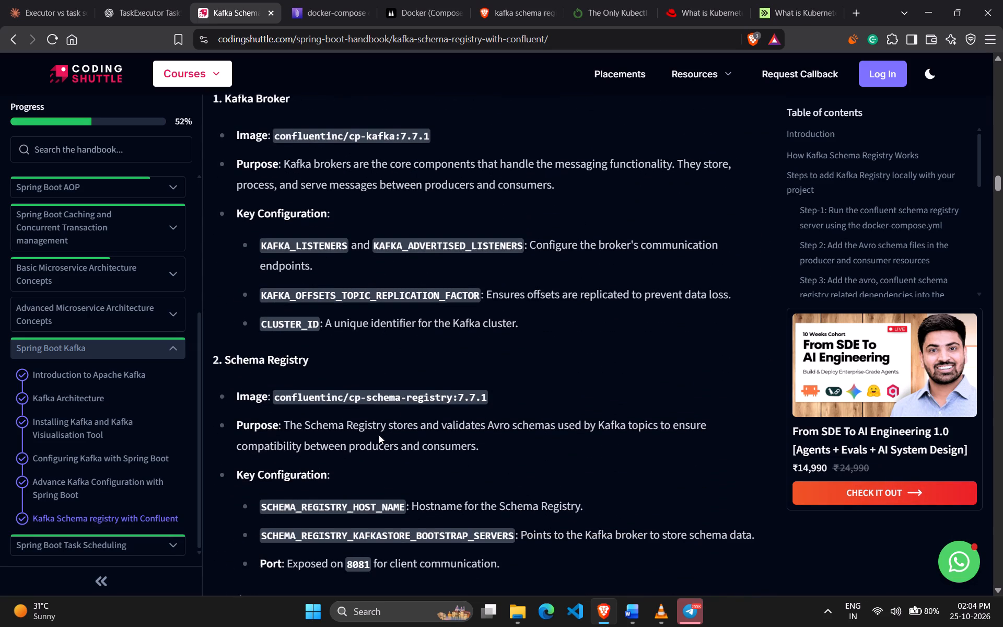
pyautogui.scroll(-2, 379, 435)
pyautogui.scroll(5, 379, 435)
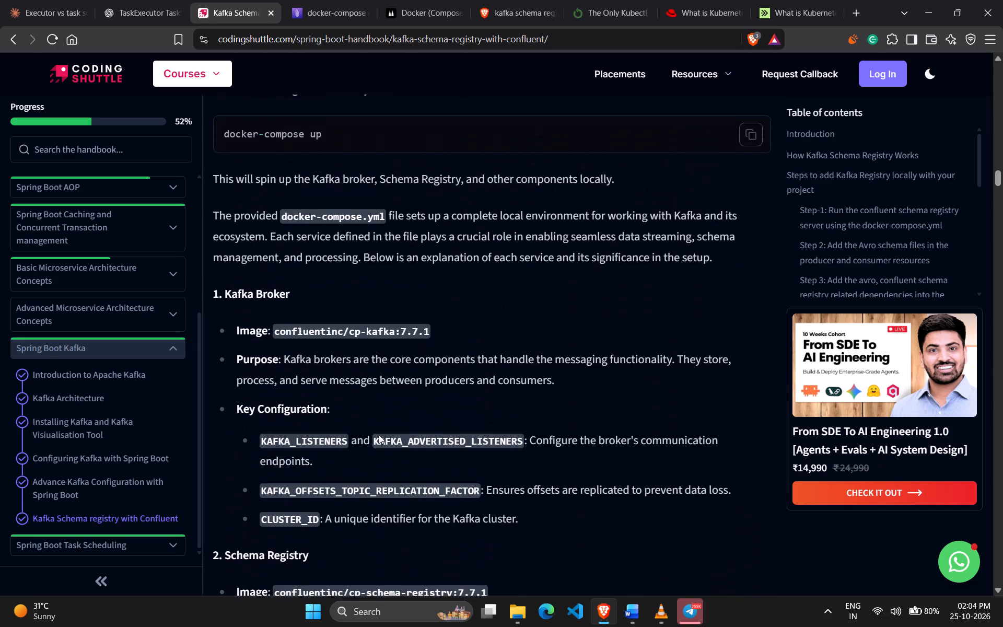
pyautogui.scroll(-3, 379, 435)
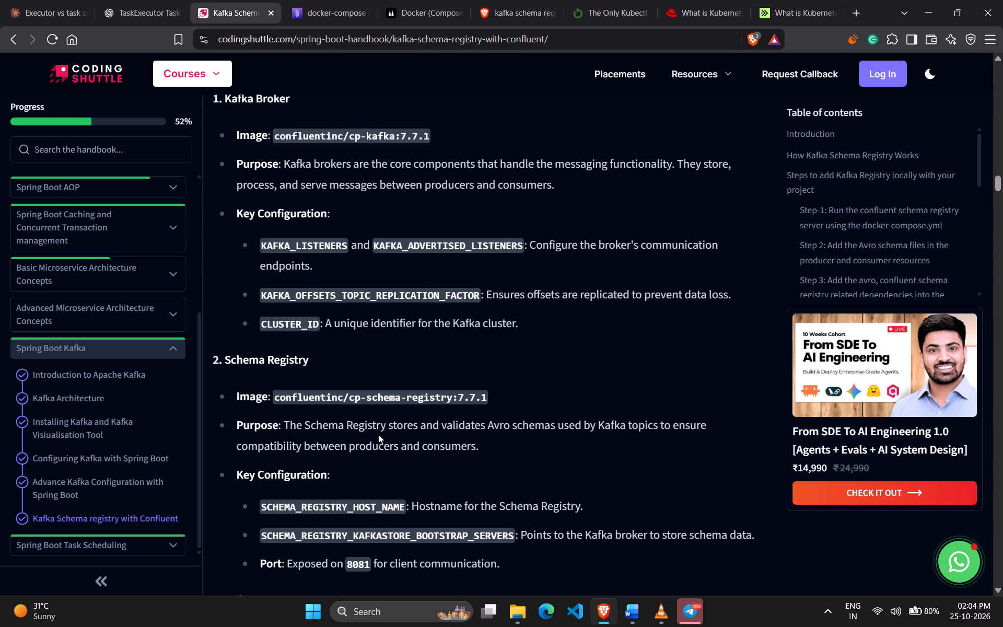
pyautogui.scroll(-7, 378, 434)
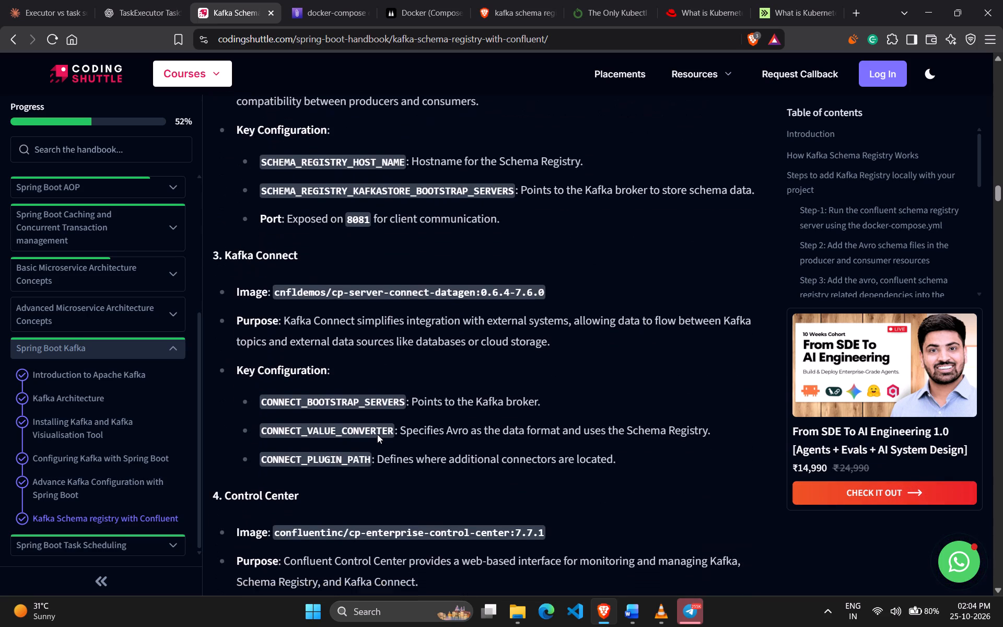
pyautogui.scroll(-10, 377, 434)
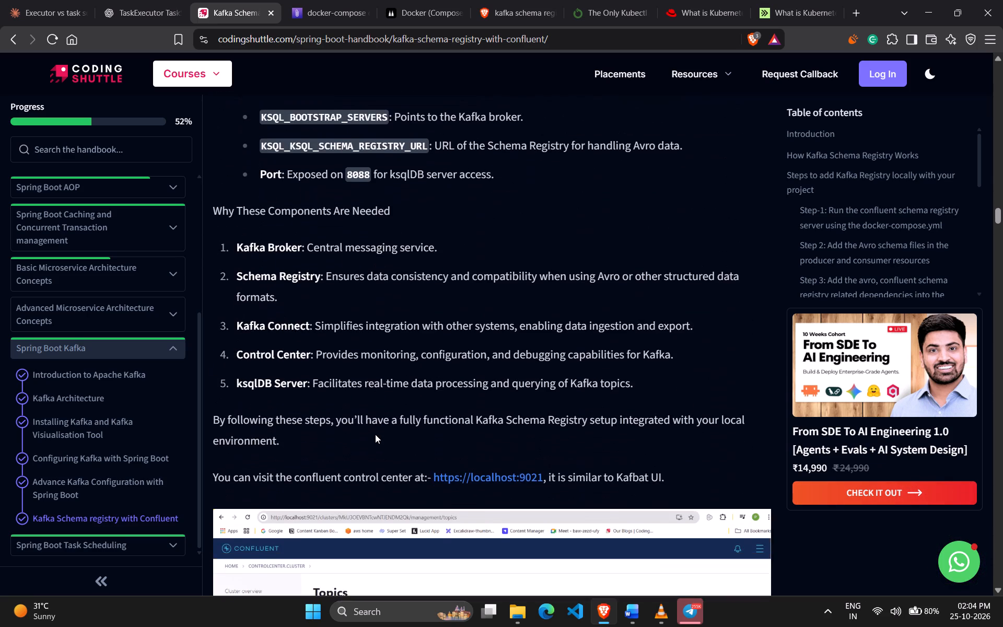
pyautogui.scroll(-19, 375, 434)
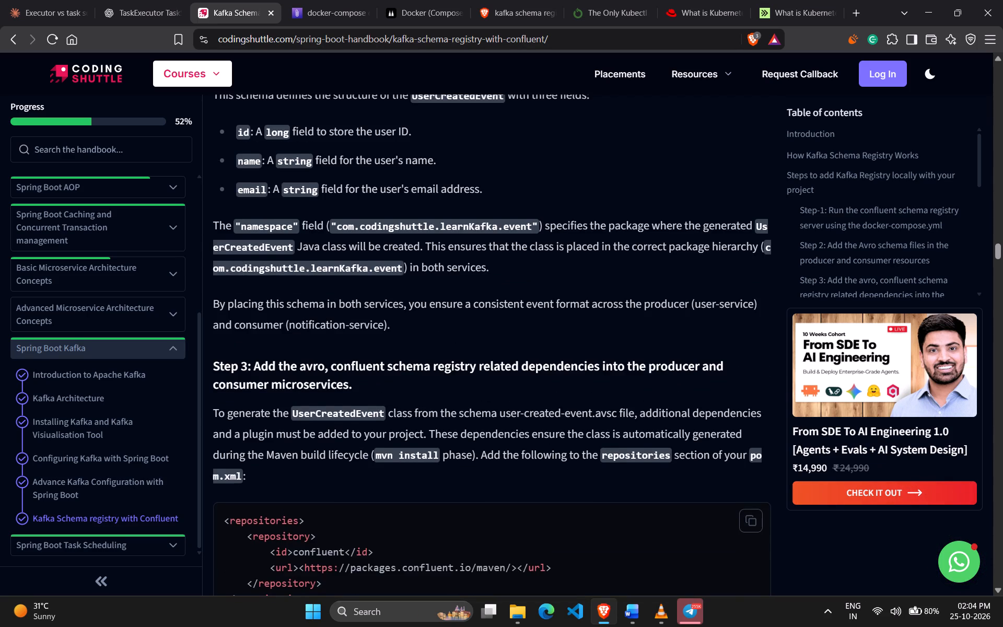
pyautogui.scroll(-4, 366, 433)
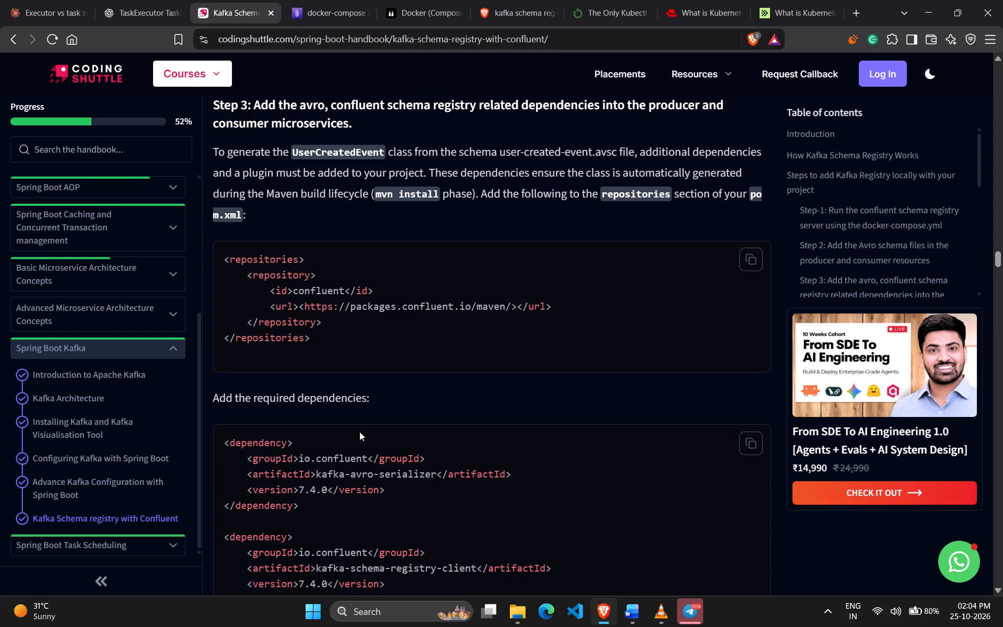
pyautogui.scroll(-19, 359, 432)
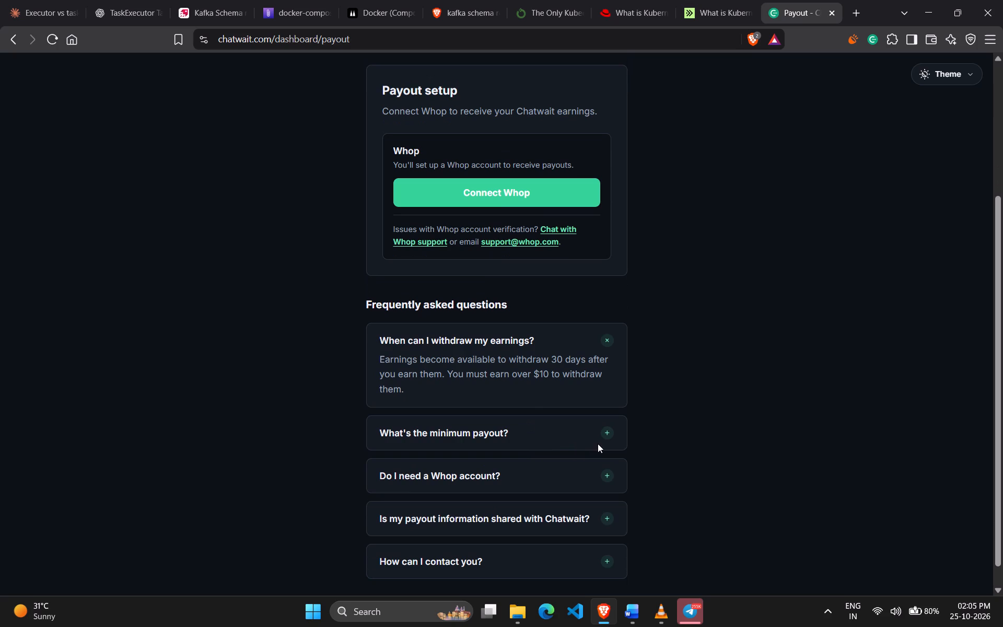
pyautogui.click(604, 441)
pyautogui.click(605, 438)
pyautogui.click(605, 437)
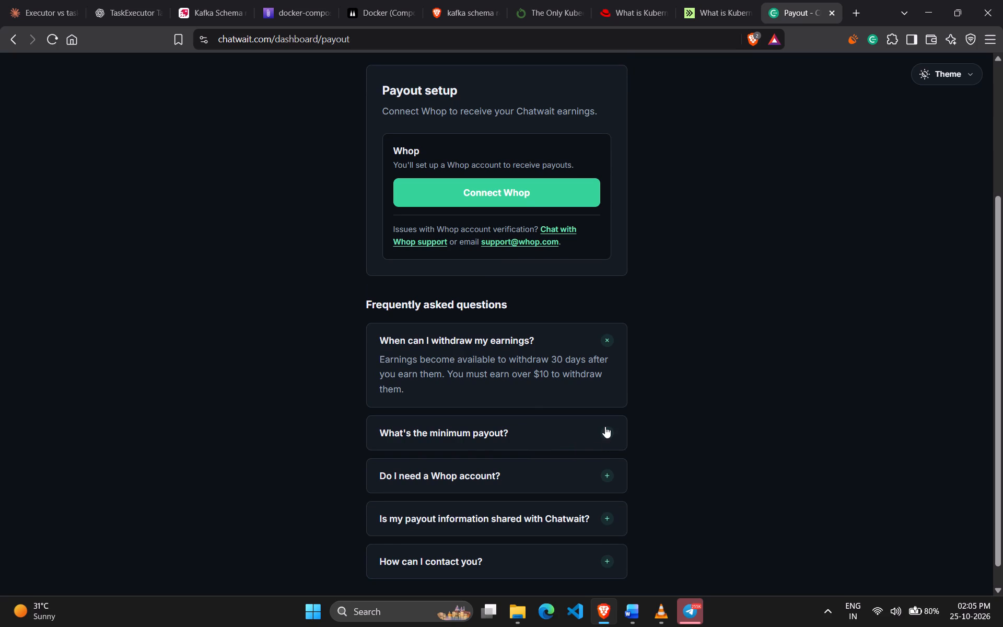
pyautogui.click(605, 426)
pyautogui.scroll(-3, 591, 475)
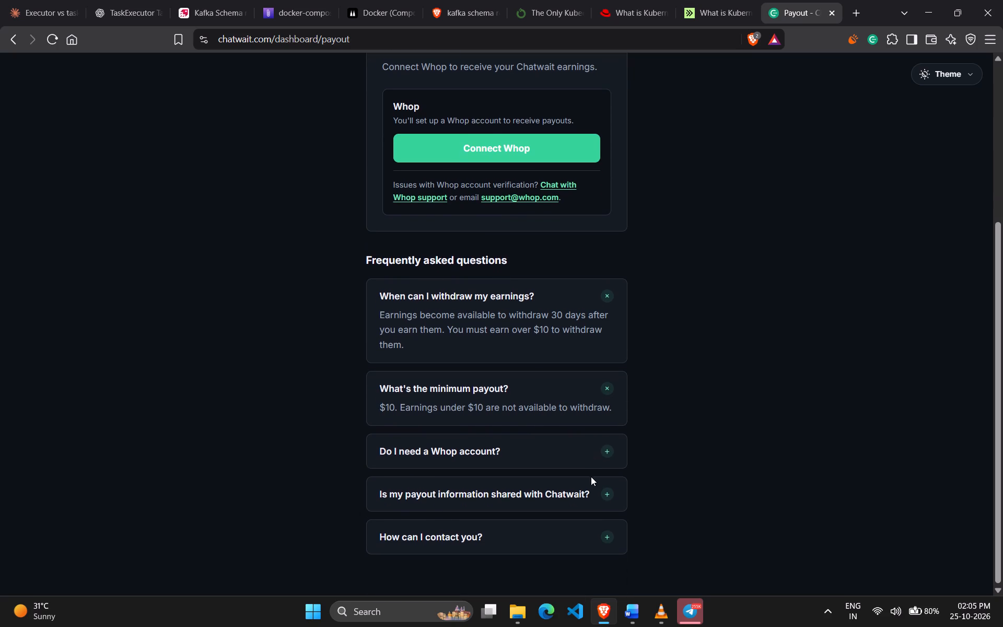
pyautogui.click(608, 449)
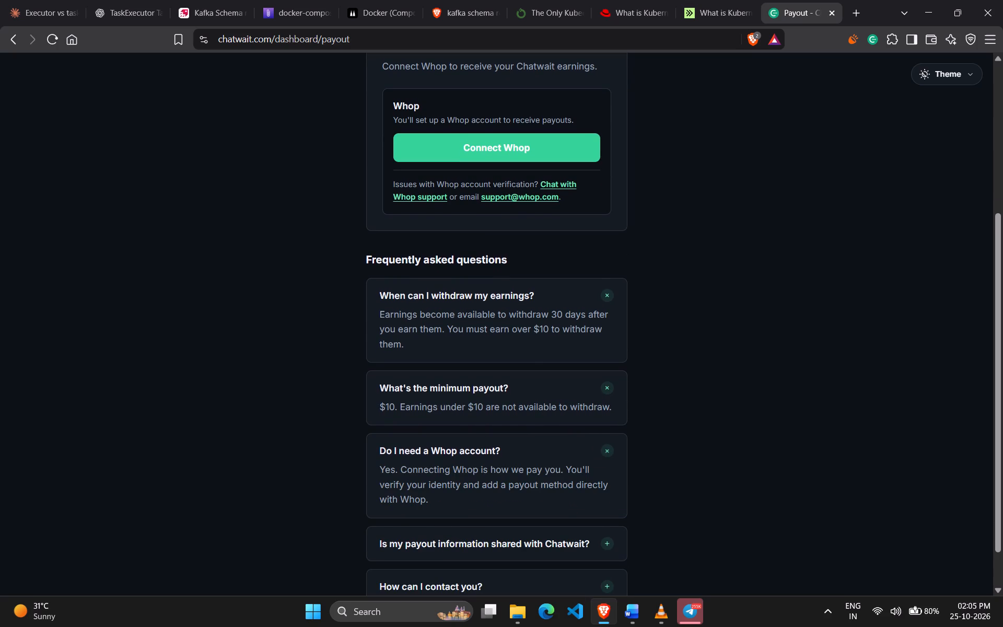
pyautogui.scroll(9, 601, 486)
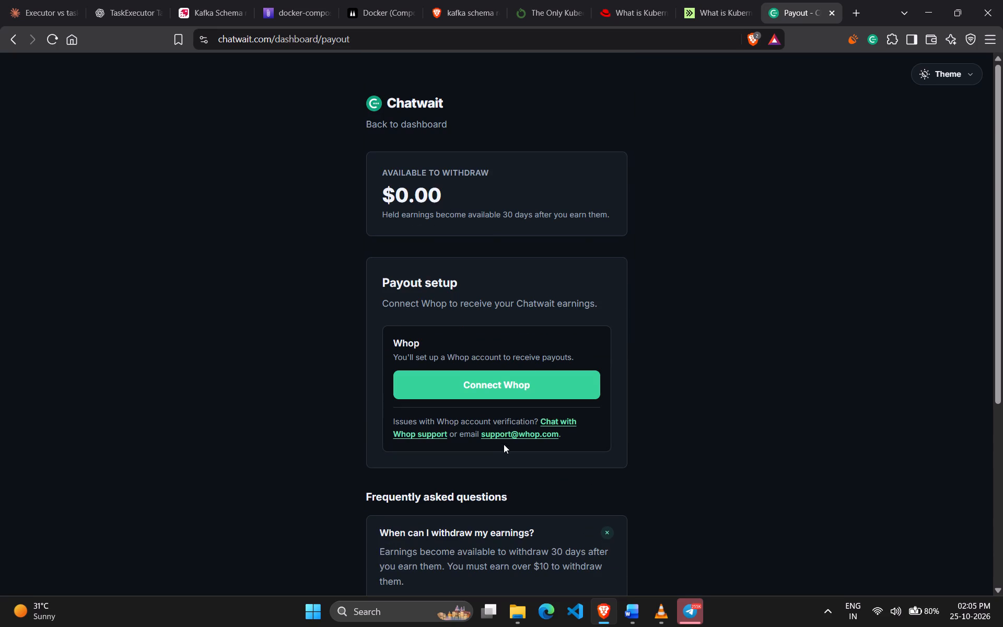
pyautogui.scroll(4, 439, 419)
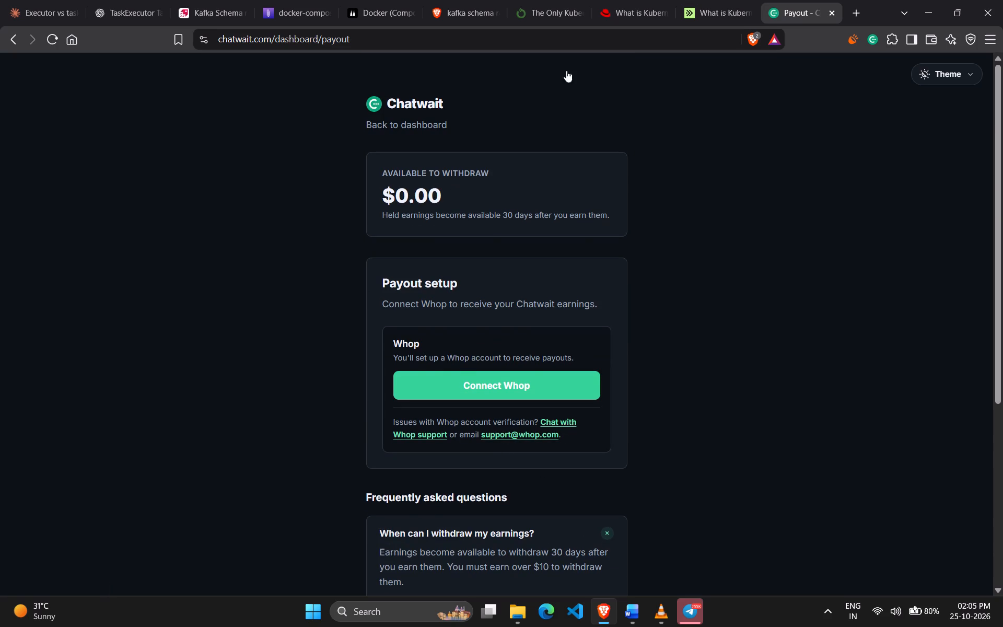
pyautogui.click(694, 0)
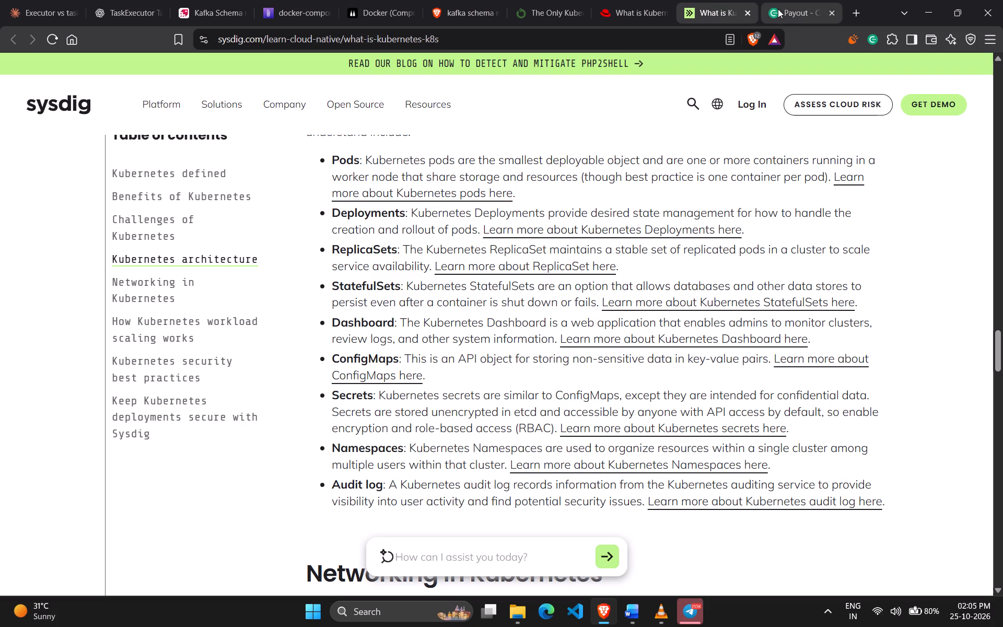
pyautogui.click(829, 11)
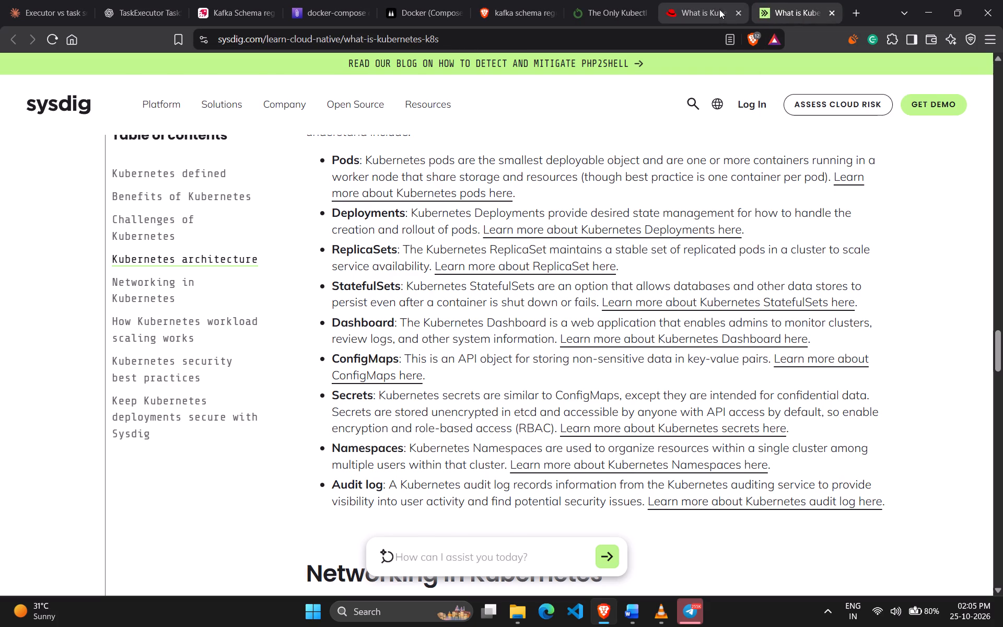
# Switch to Red Hat's "What is Kubernetes" article and look back through its sections.
pyautogui.click(719, 9)
pyautogui.scroll(4, 538, 237)
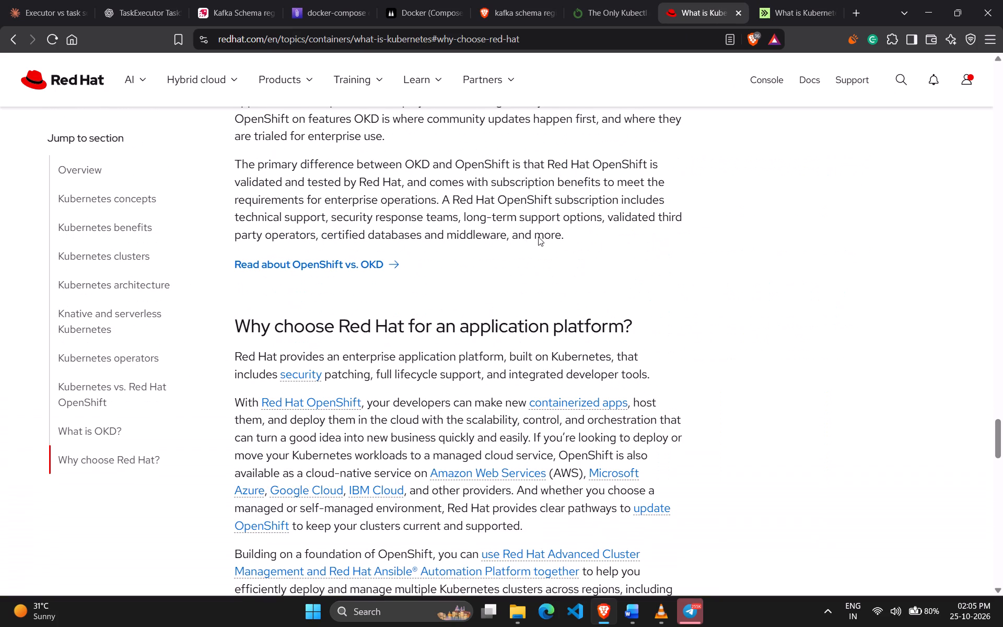
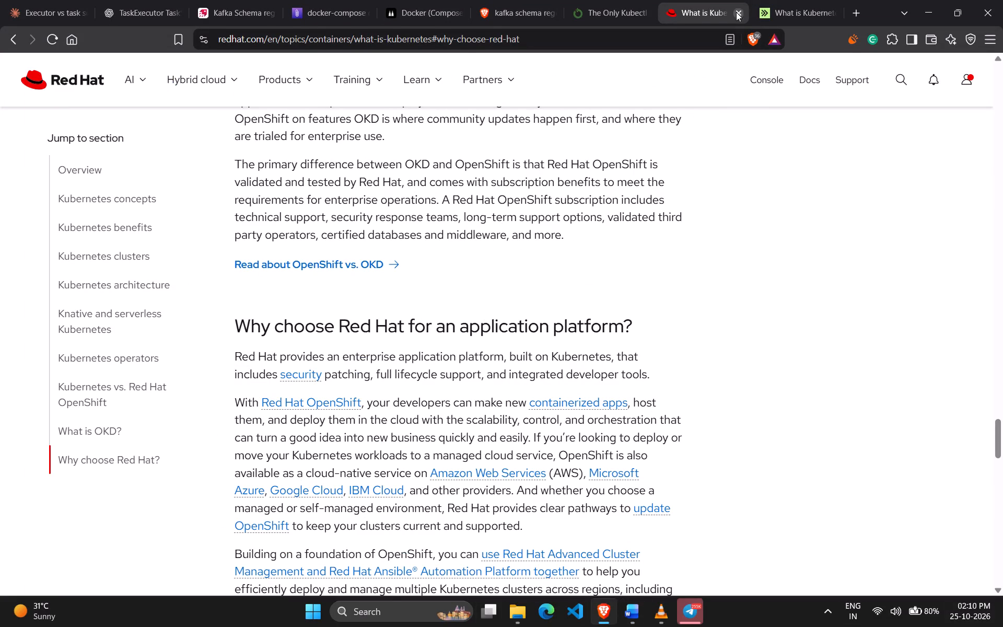
# Close every browser tab other than Red Hat's "What is Kubernetes?" article, and close that last article as well.
pyautogui.click(709, 13)
pyautogui.rightClick(709, 13)
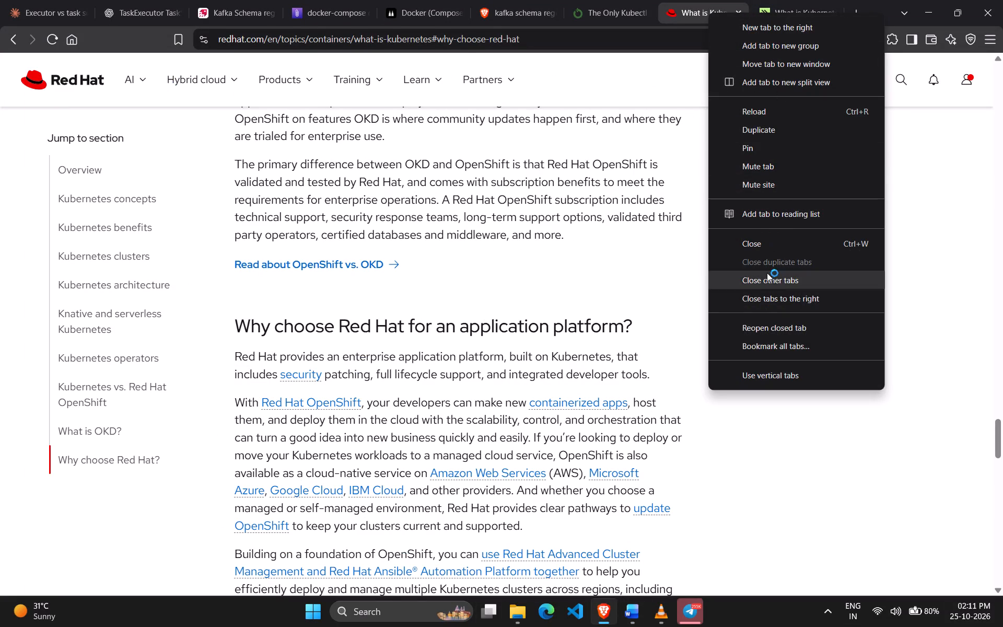
pyautogui.click(765, 277)
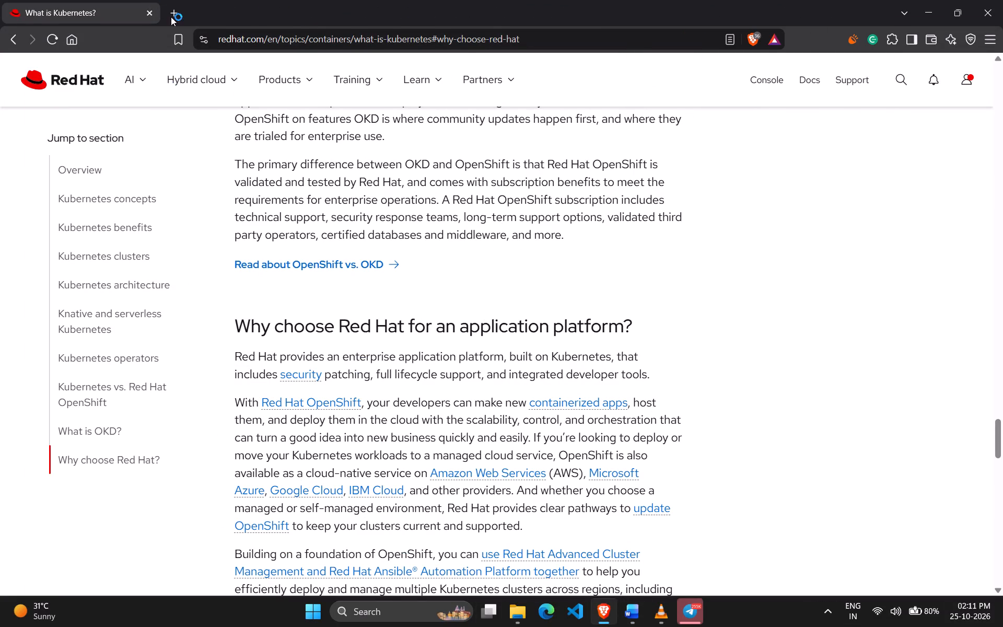
pyautogui.click(183, 17)
pyautogui.click(153, 12)
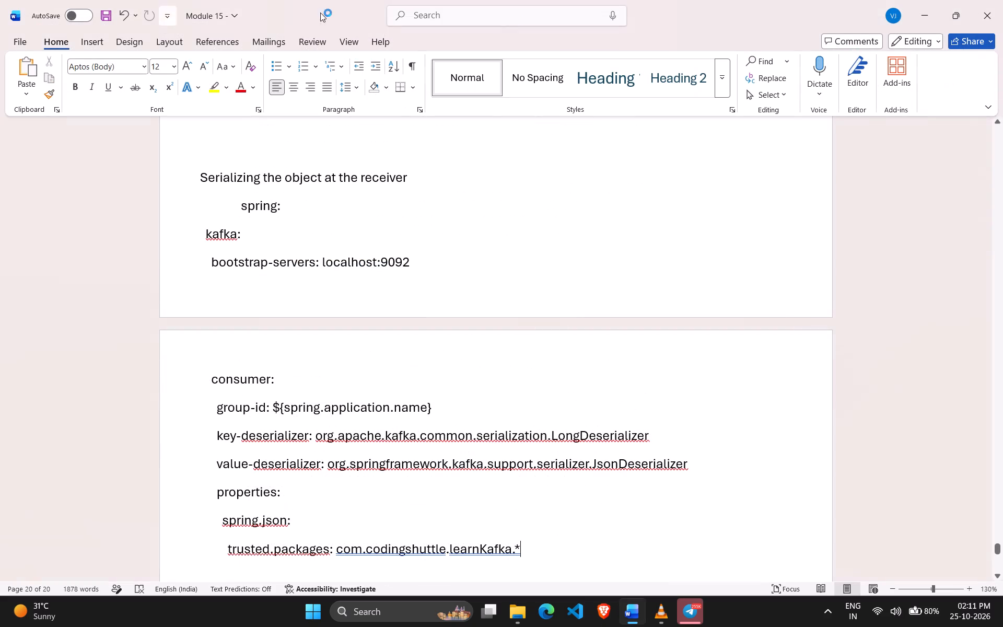
# Save the Module 15 notes document in Word.
pyautogui.click(668, 353)
pyautogui.hotkey('ctrl', 's')
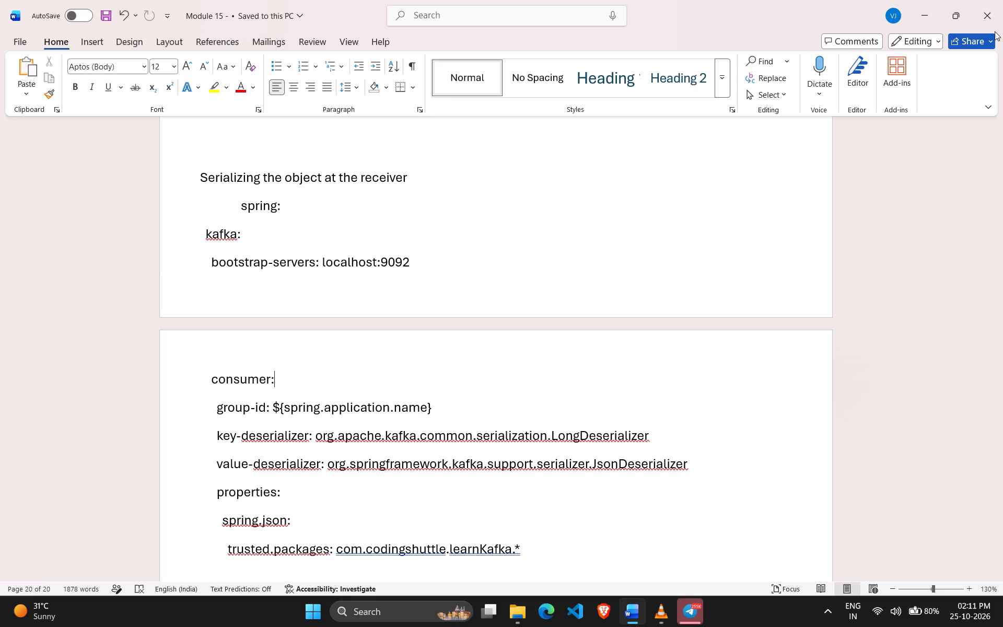
# Switch to VLC media player and resume the paused video in full screen.
pyautogui.hotkey('alt', 'Tab')
pyautogui.hotkey('alt', 'Tab')
pyautogui.hotkey('alt', 'Tab')
pyautogui.press('space')
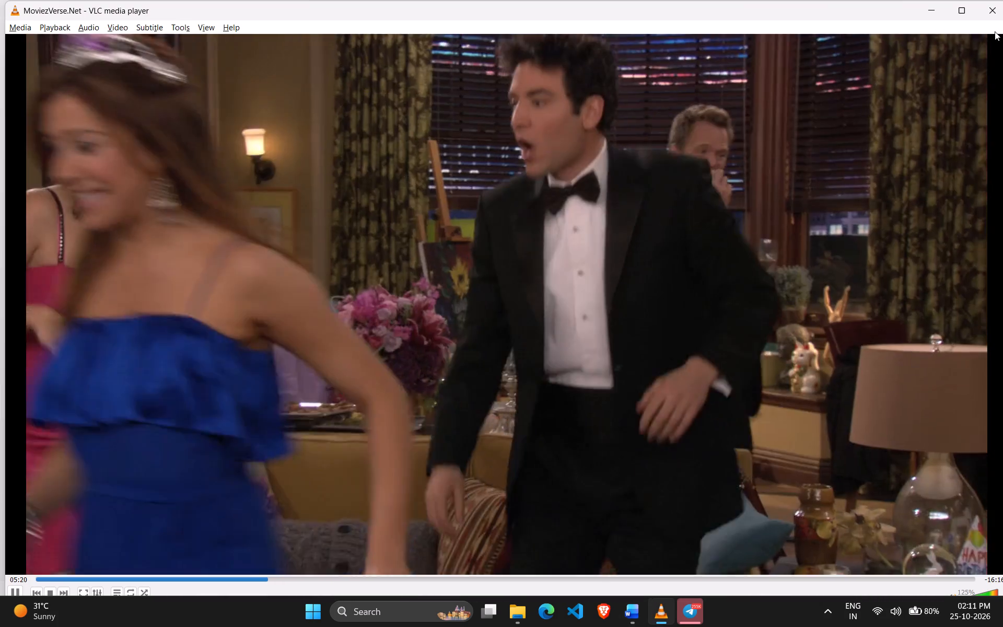
pyautogui.press('f')
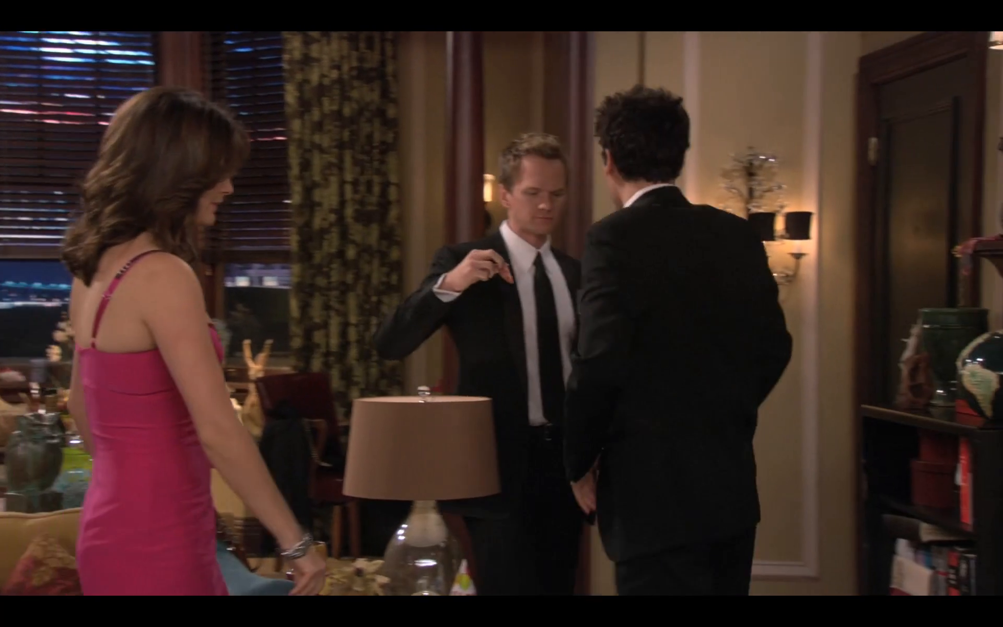